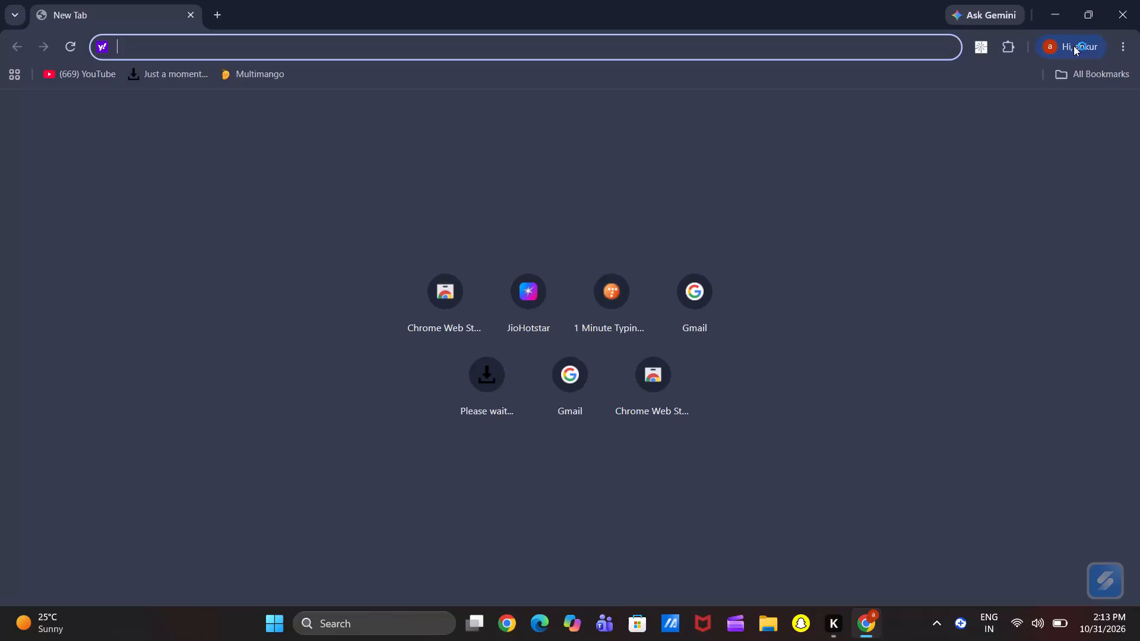
Switch to the other named Chrome profile.
click(1080, 49)
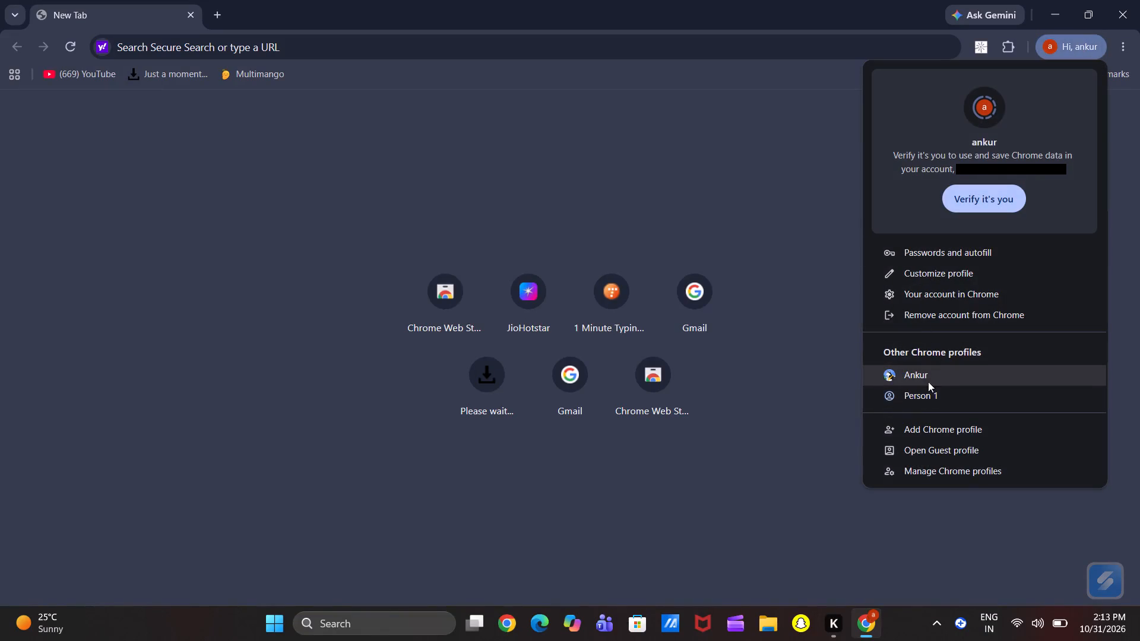
click(939, 369)
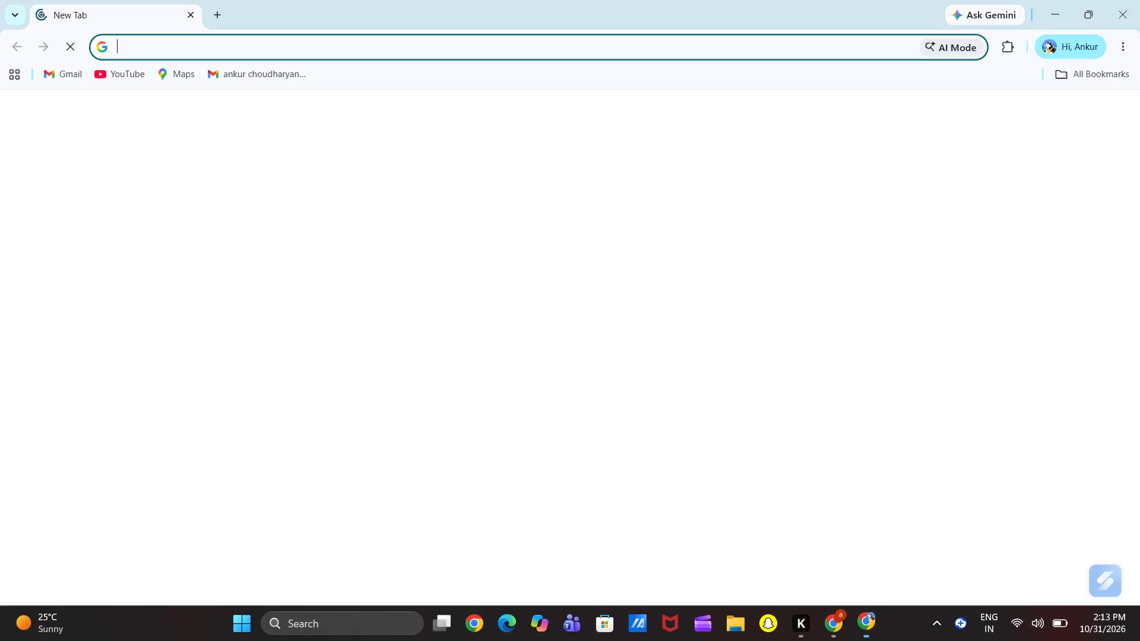
Search Google for meesho supplier, open the Meesho Supplier site and log in to the supplier panel.
click(536, 312)
click(380, 344)
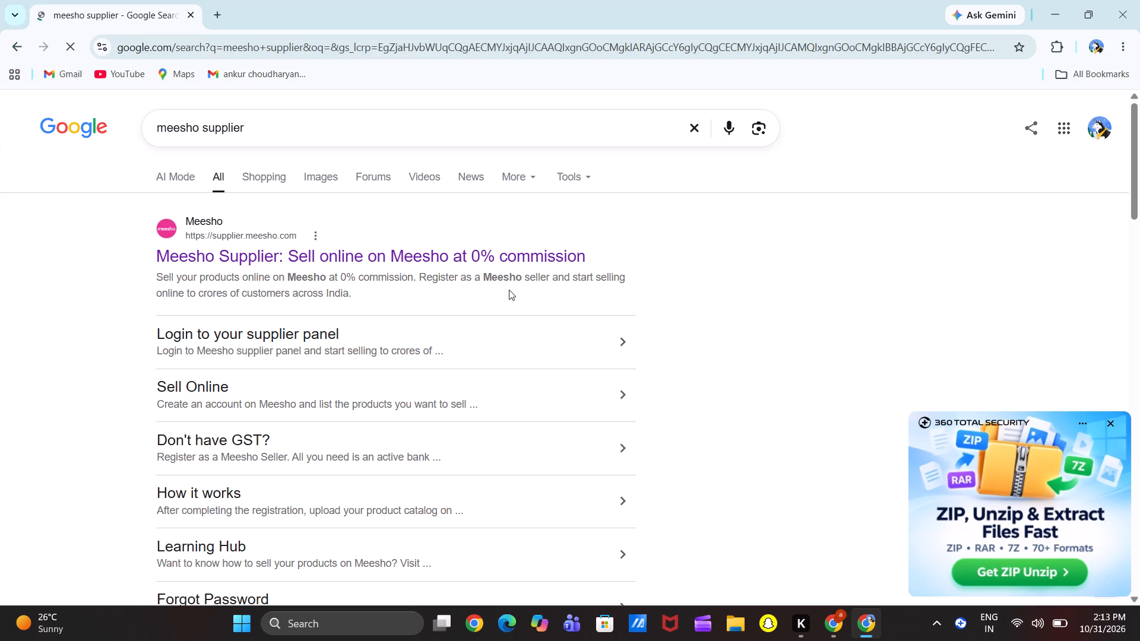
click(356, 250)
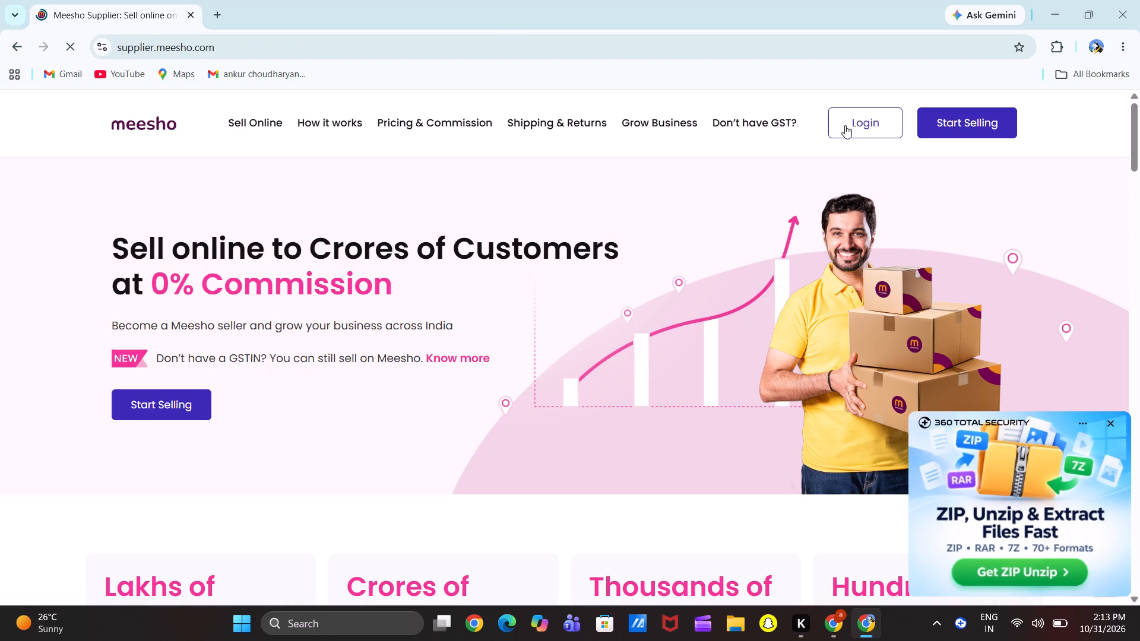
click(859, 126)
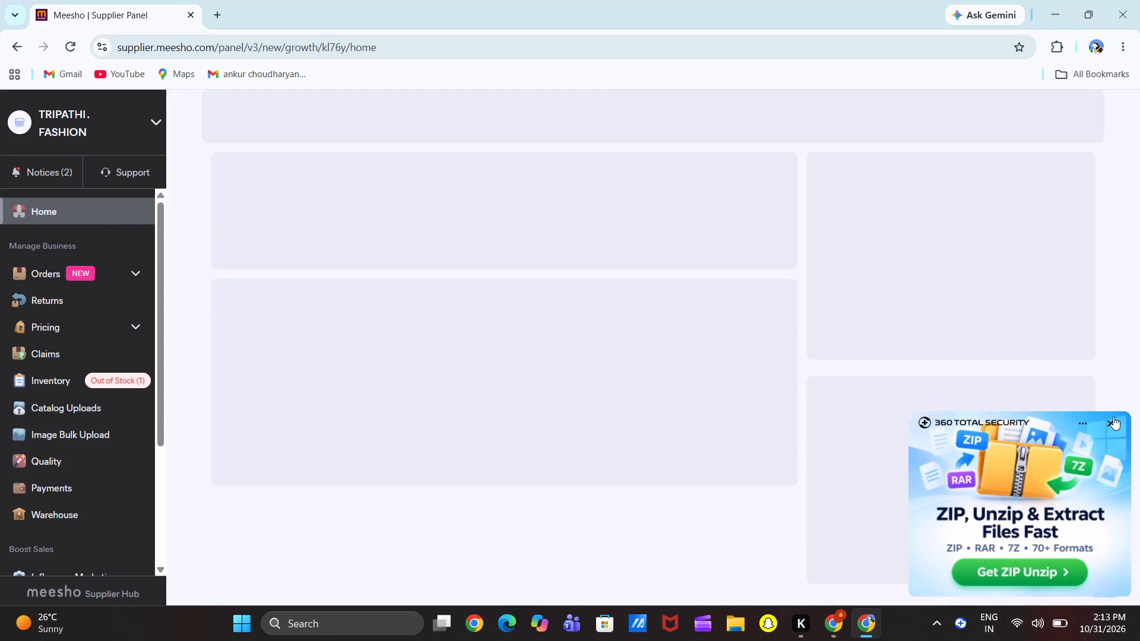
Dismiss the 360 Total Security advertisement and the sale opt-in promotion.
click(1113, 417)
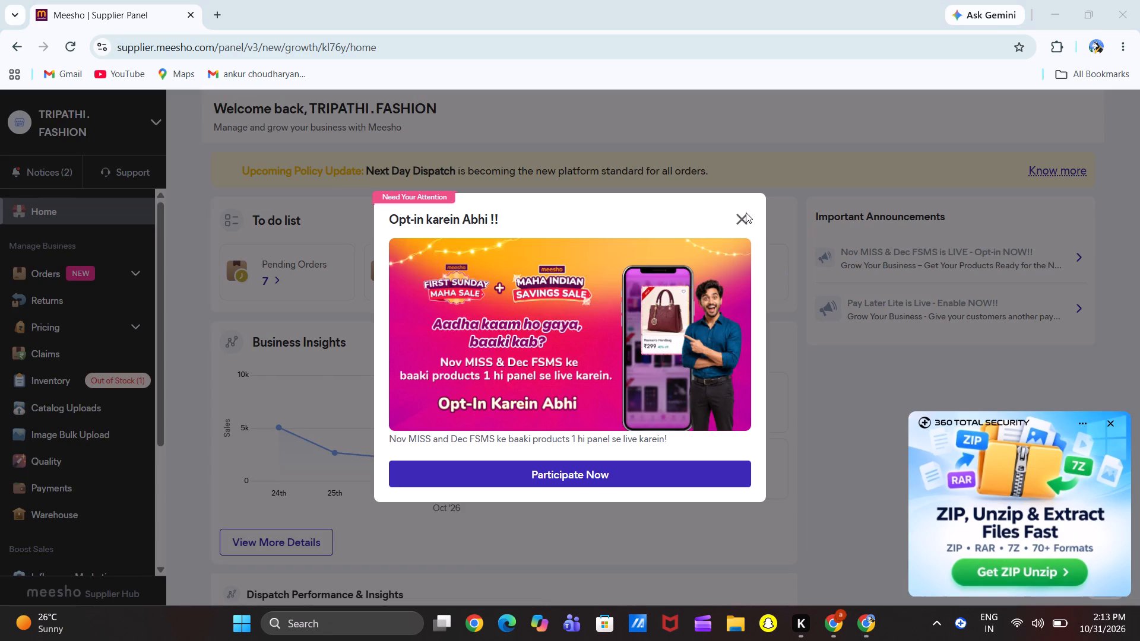
click(746, 212)
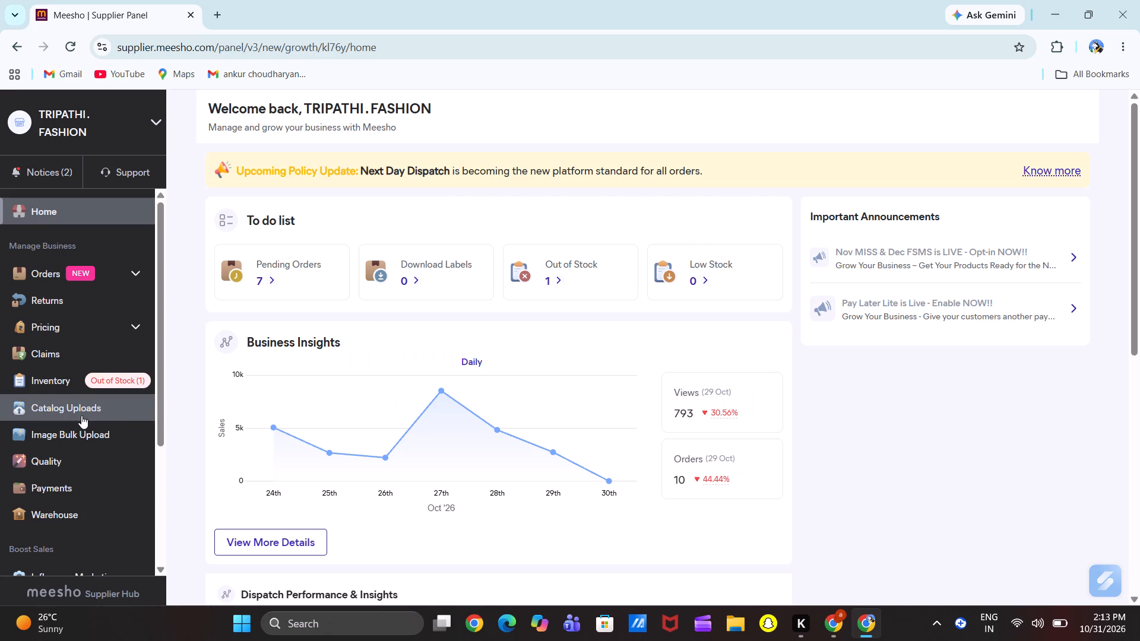
From the draft single catalog uploads, open the Tshirts catalog whose first product is the white collared T-shirt for editing.
click(80, 417)
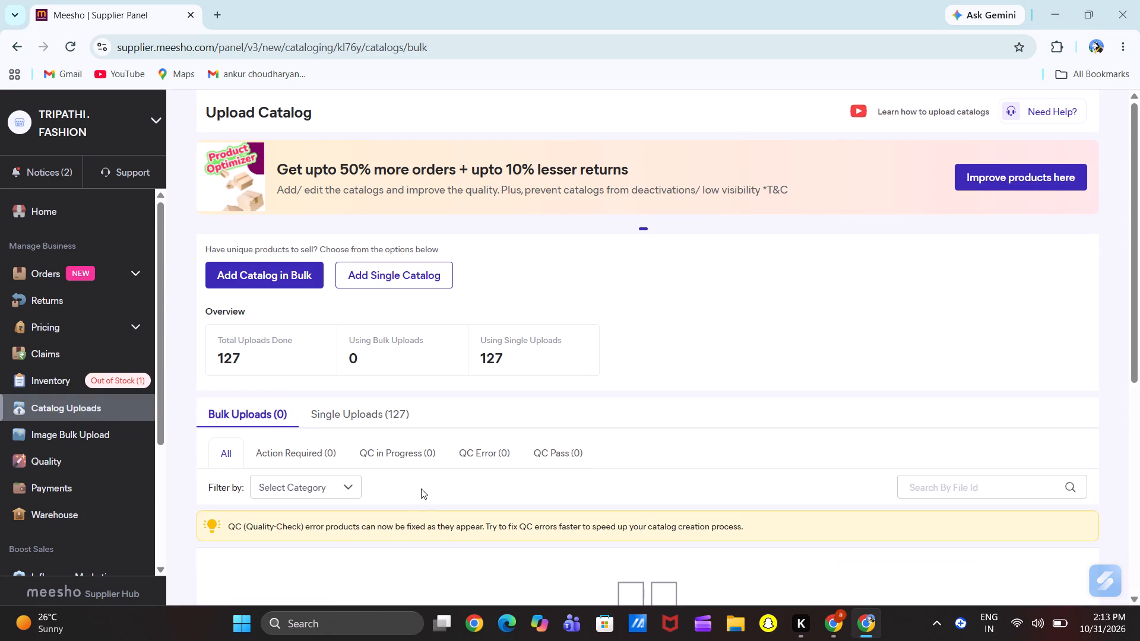
click(344, 411)
scroll(663, 430, down, 3)
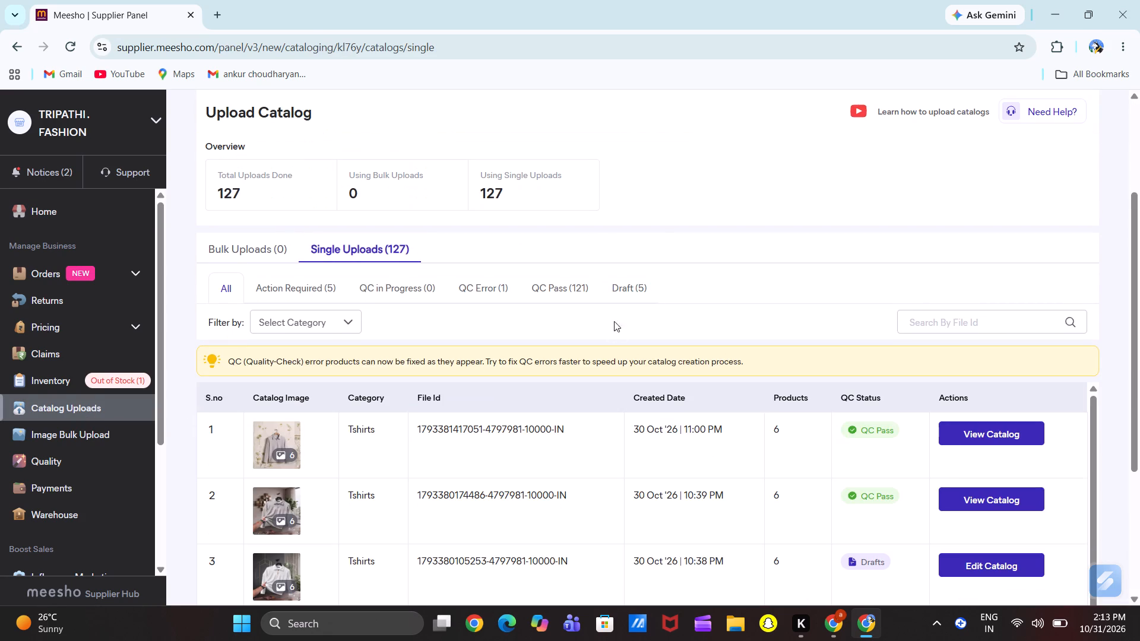
click(623, 273)
scroll(701, 417, down, 1)
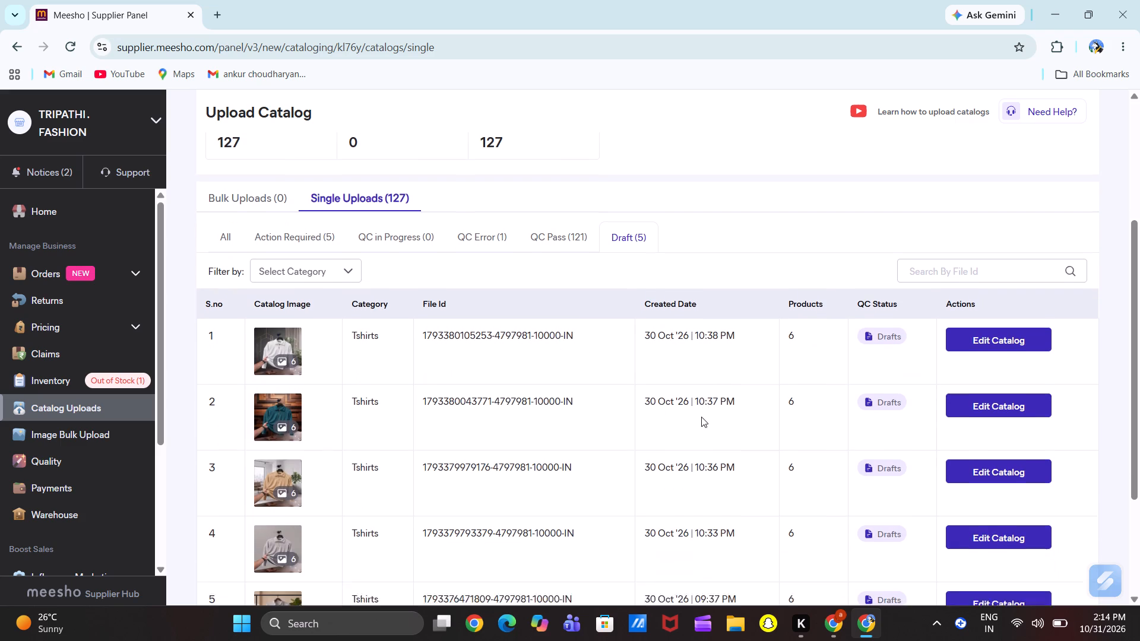
scroll(701, 417, down, 1)
click(978, 315)
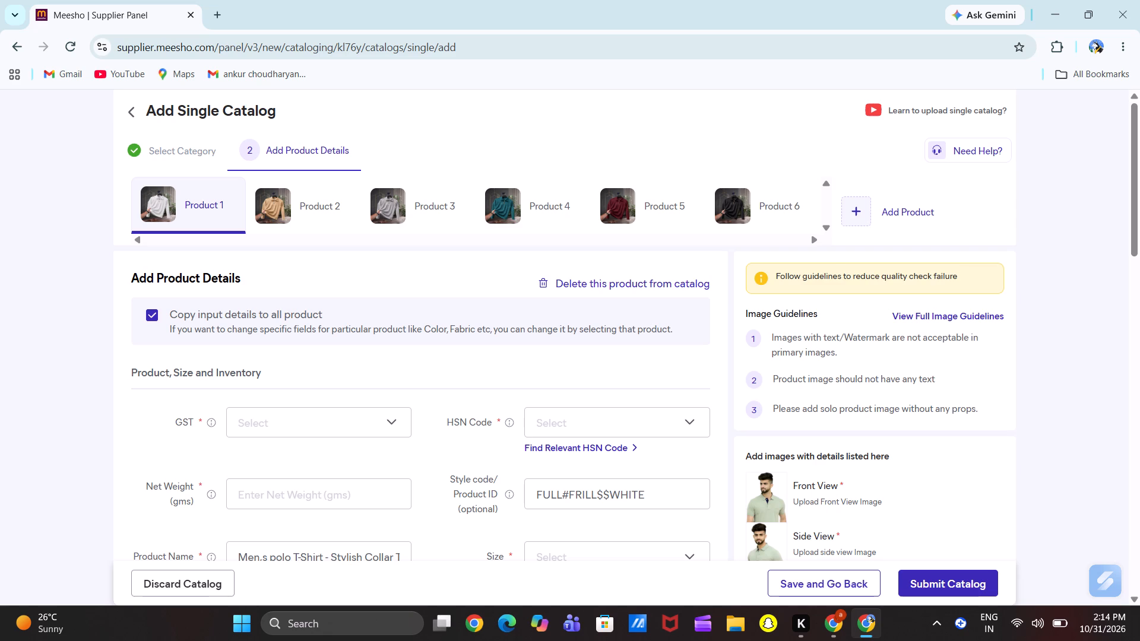
Set the HSN code to 610910 and the GST to 5 for Product 1.
click(614, 430)
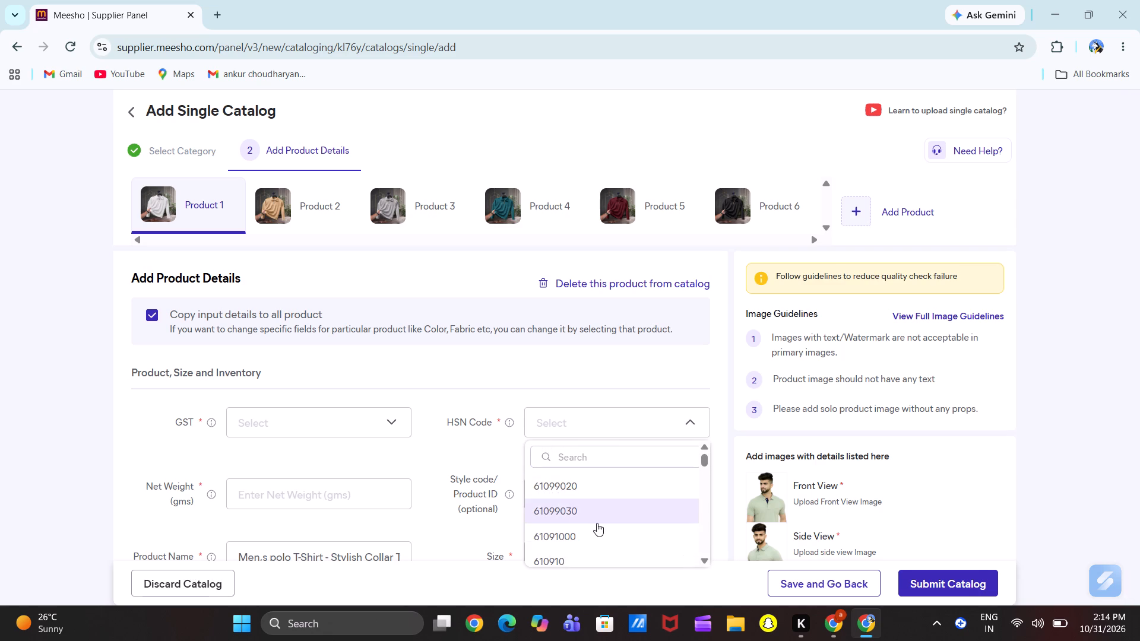
click(579, 553)
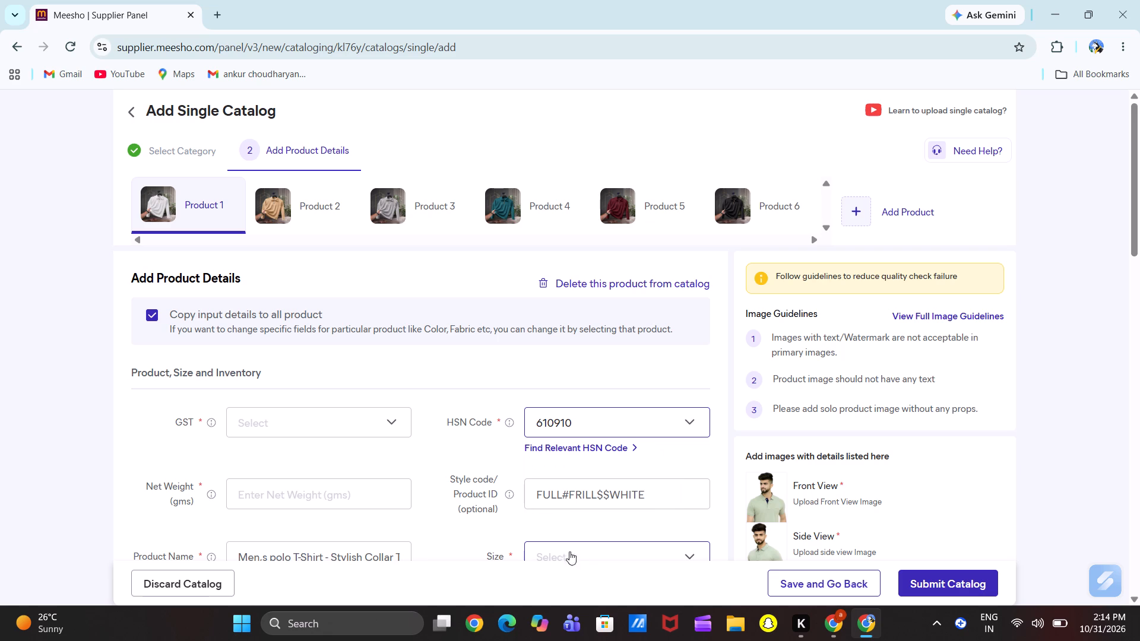
click(328, 425)
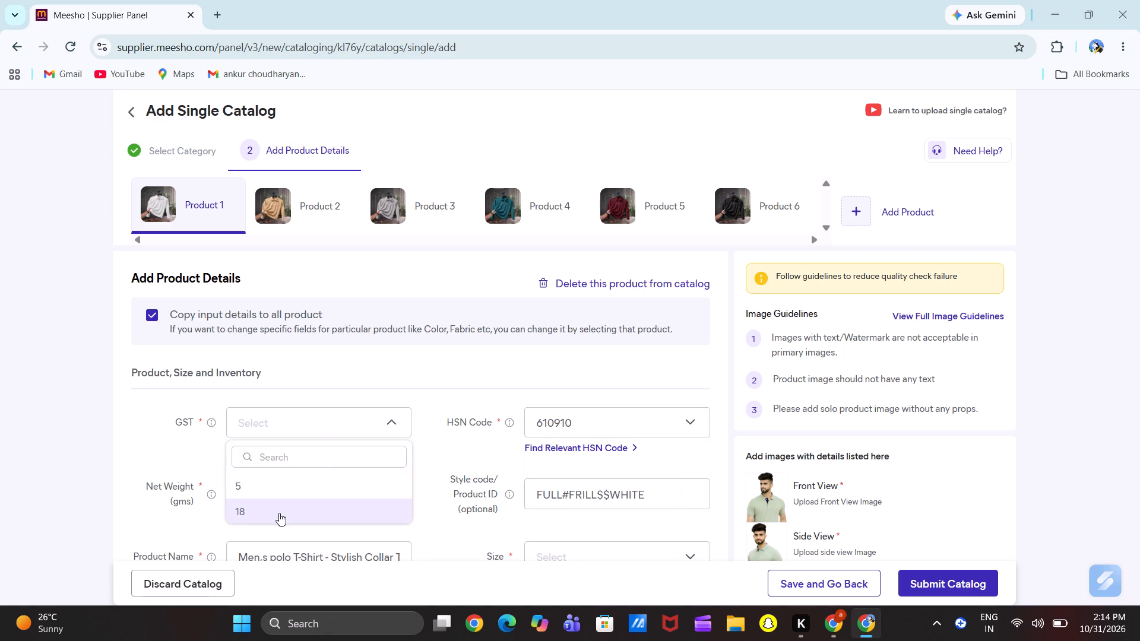
click(263, 493)
Select sizes S, M, L and XL for the product and apply them.
scroll(472, 378, down, 3)
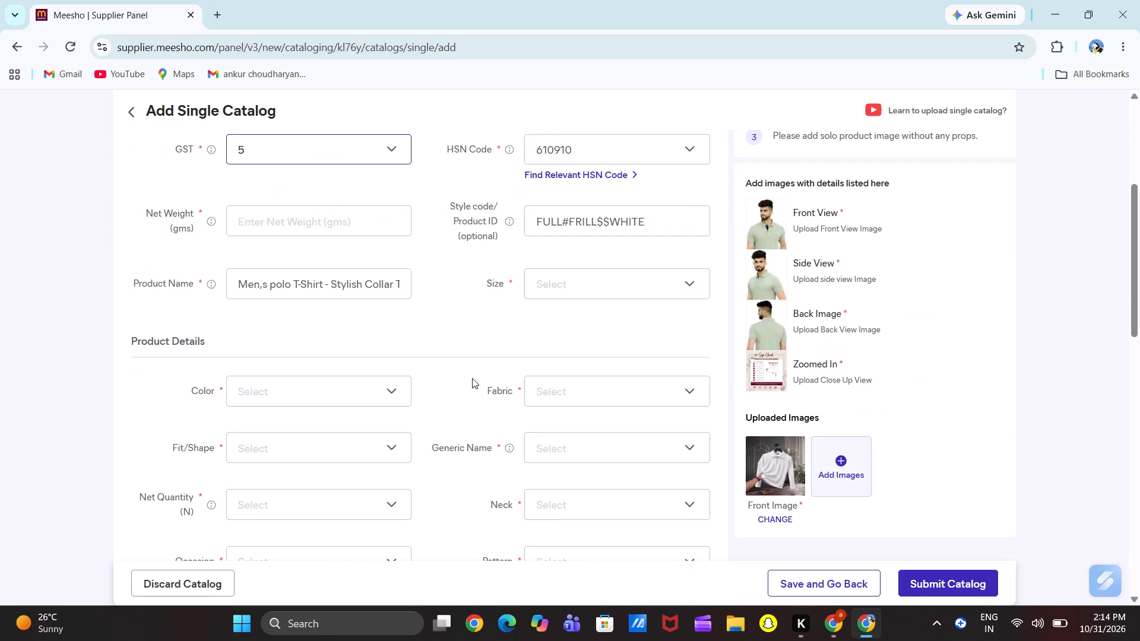
click(596, 202)
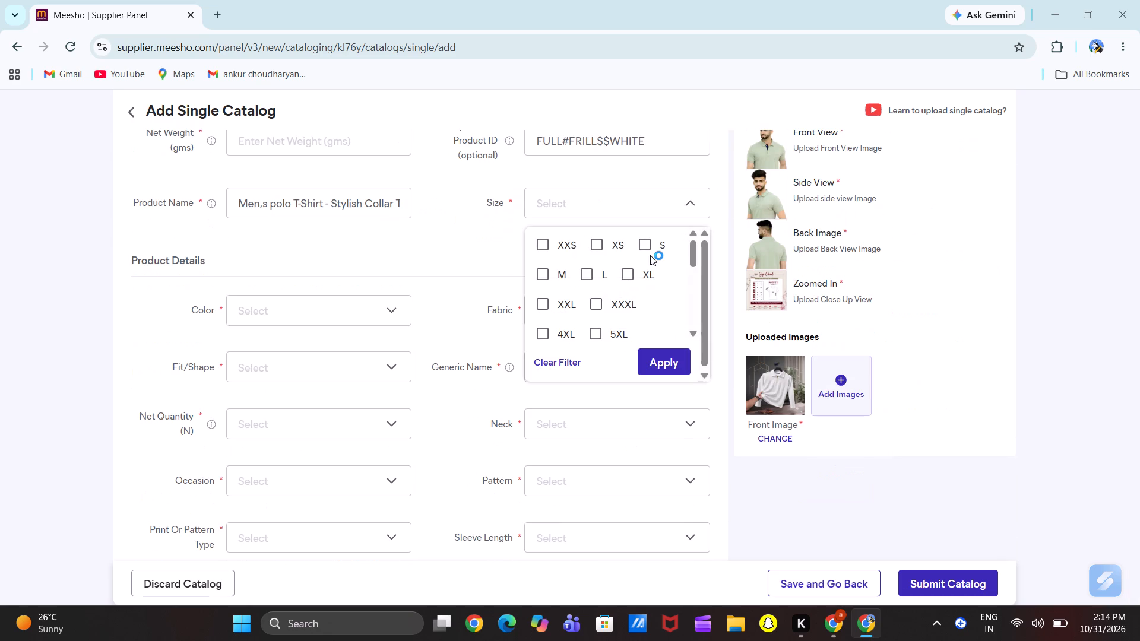
click(645, 242)
click(542, 272)
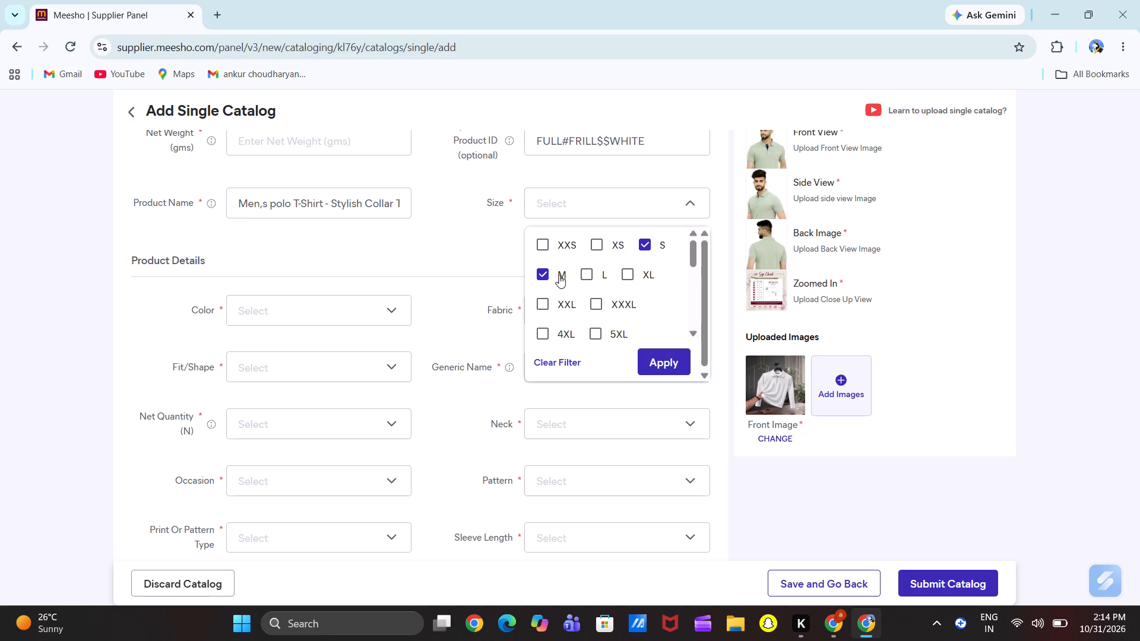
click(586, 276)
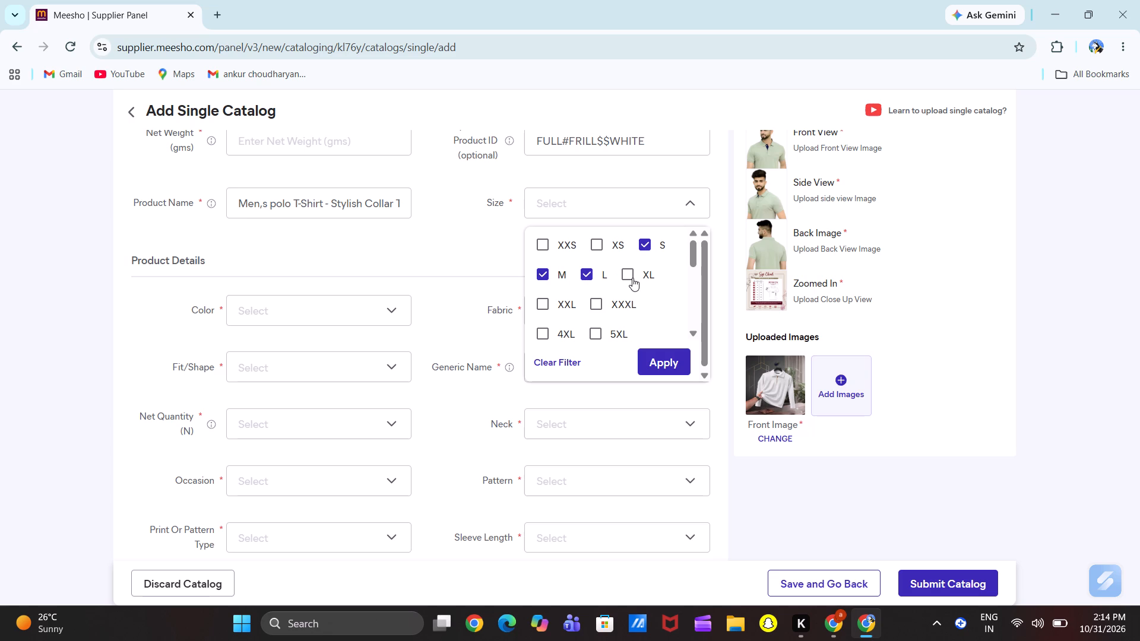
click(632, 278)
click(661, 351)
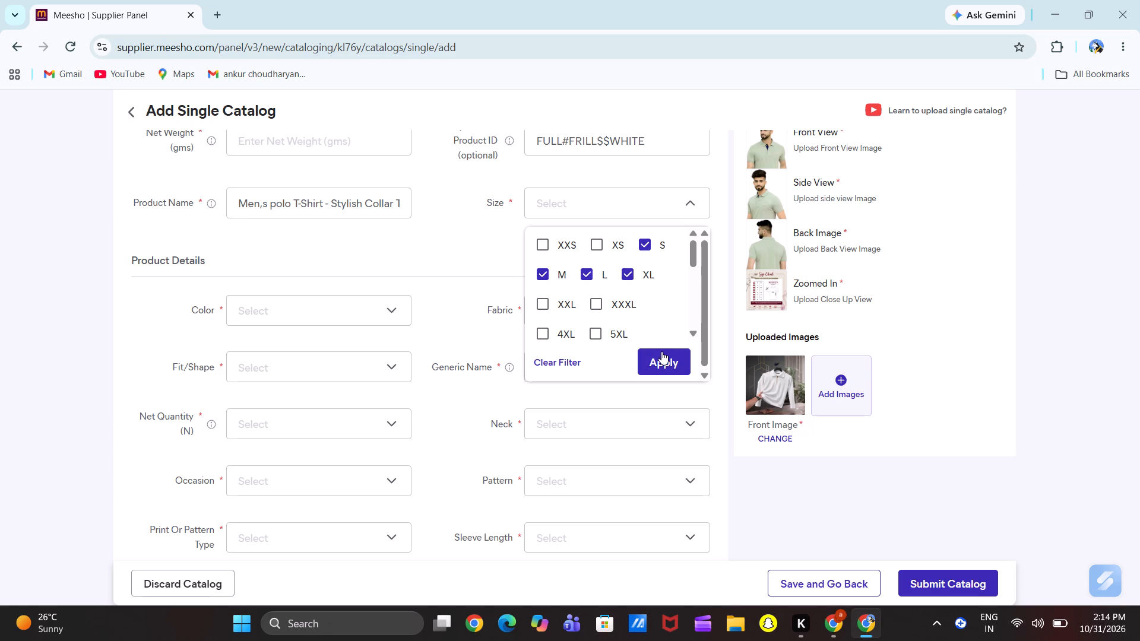
click(657, 361)
Set the Meesho price to 219 in the size S row, copied to all sizes.
scroll(558, 247, up, 2)
scroll(558, 247, down, 3)
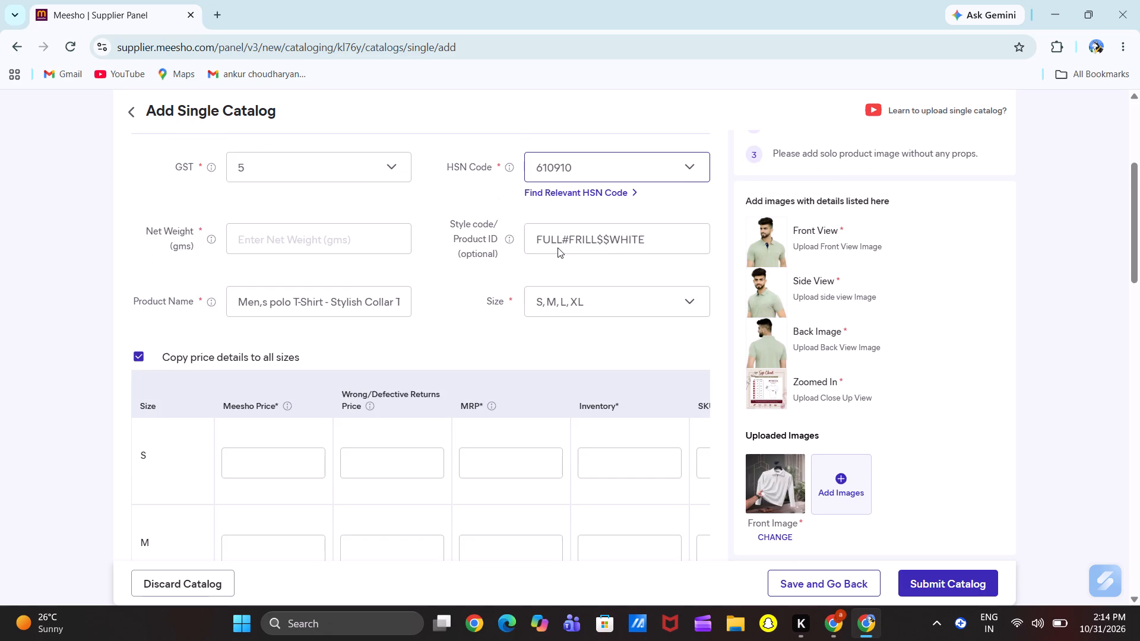
scroll(558, 247, down, 2)
click(281, 181)
text(219)
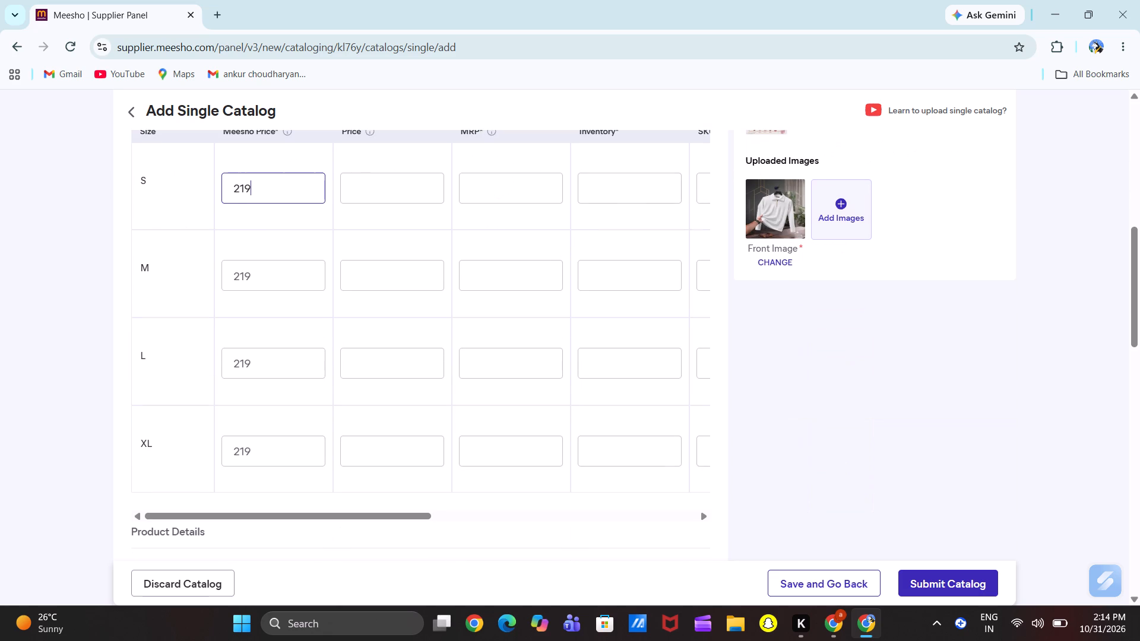
Set the wrong/defective returns price to 218 for all sizes through the size S row.
click(369, 183)
text(21)
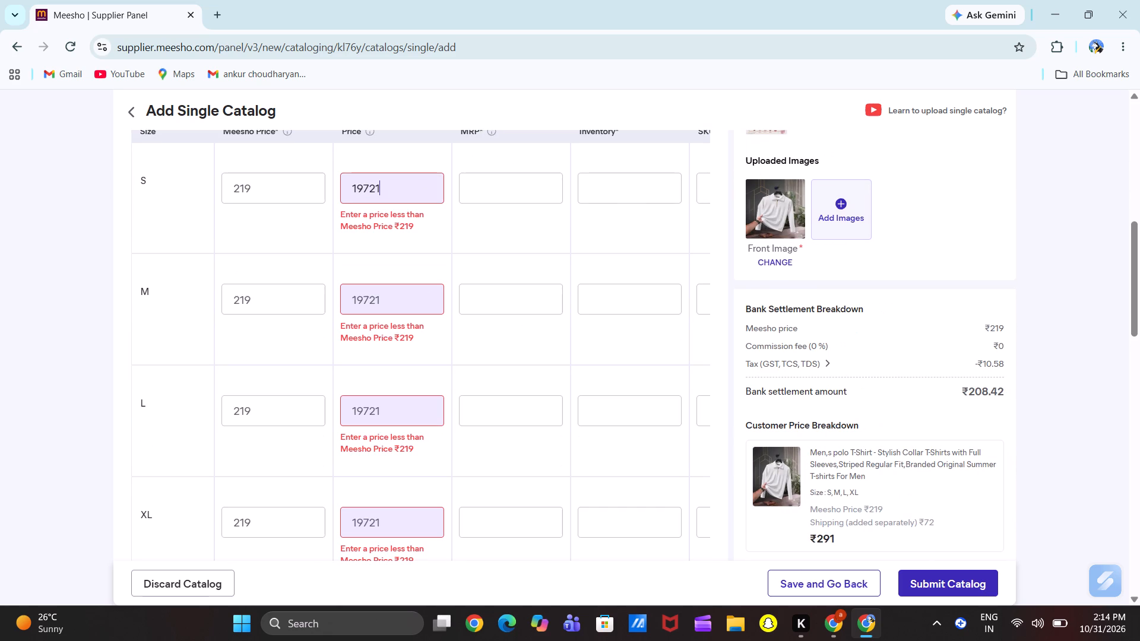
key(BackSpace)
key(BackSpace)
key(BackSpace)
key(BackSpace)
key(BackSpace)
key(BackSpace)
key(BackSpace)
key(BackSpace)
key(BackSpace)
key(BackSpace)
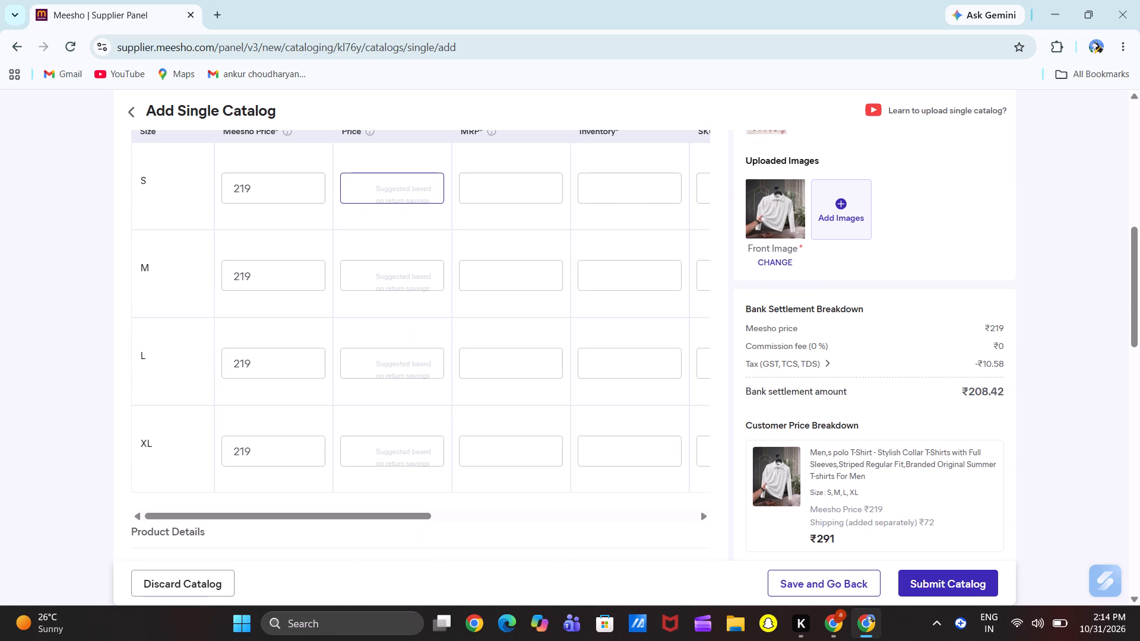
text(218)
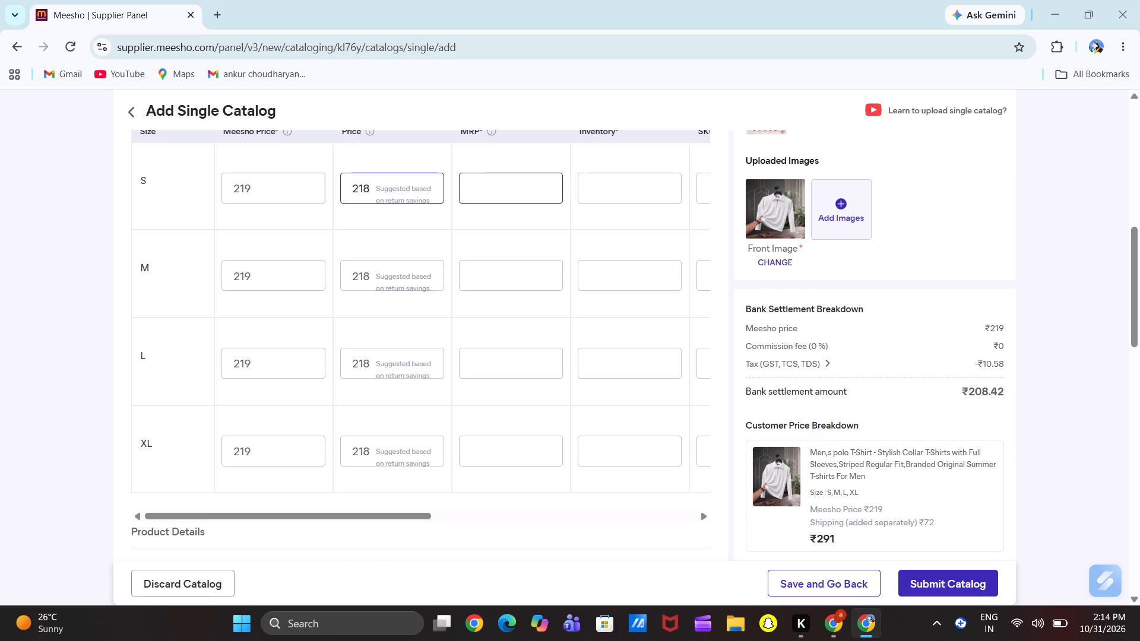
Set the MRP to 899 for all sizes through the size S row.
click(491, 190)
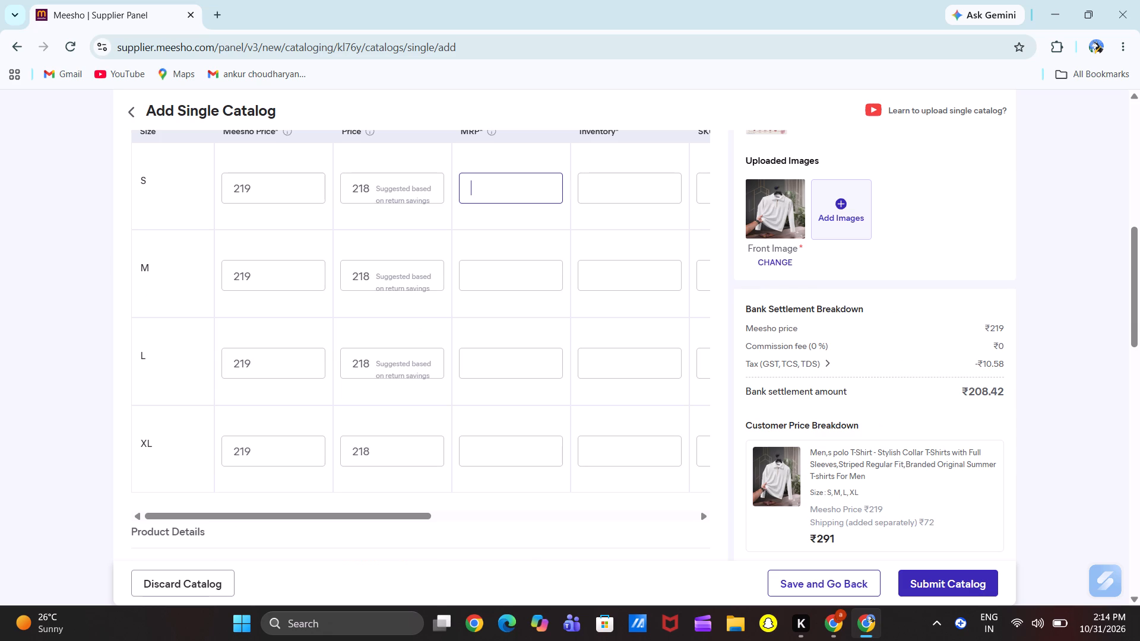
text(899)
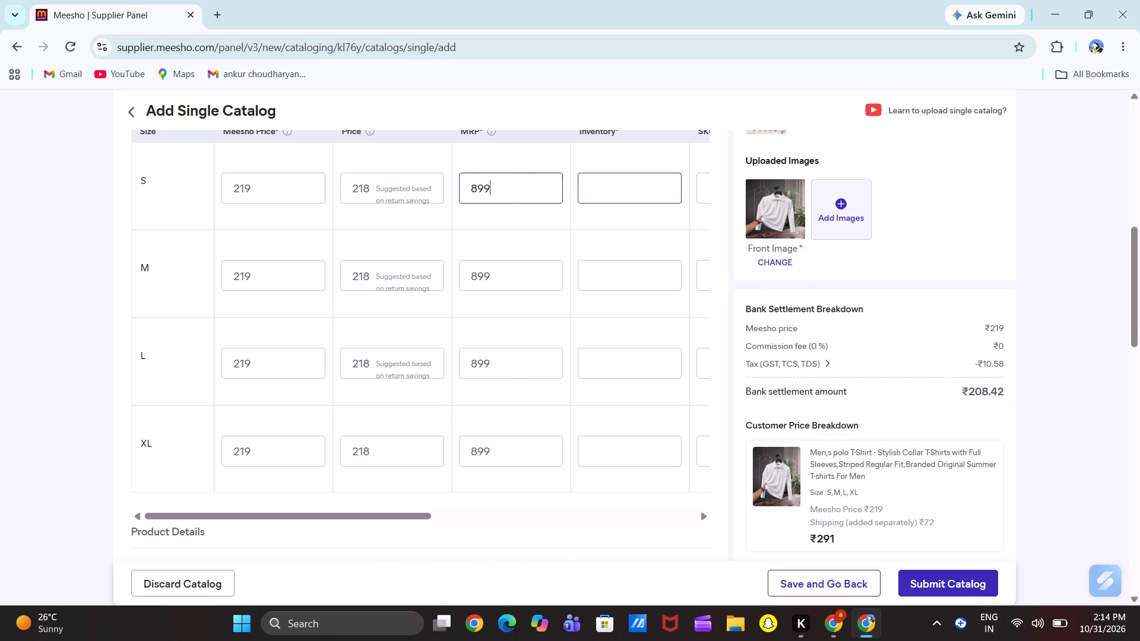
Set the inventory for size S to 100.
scroll(643, 192, left, 1)
click(502, 192)
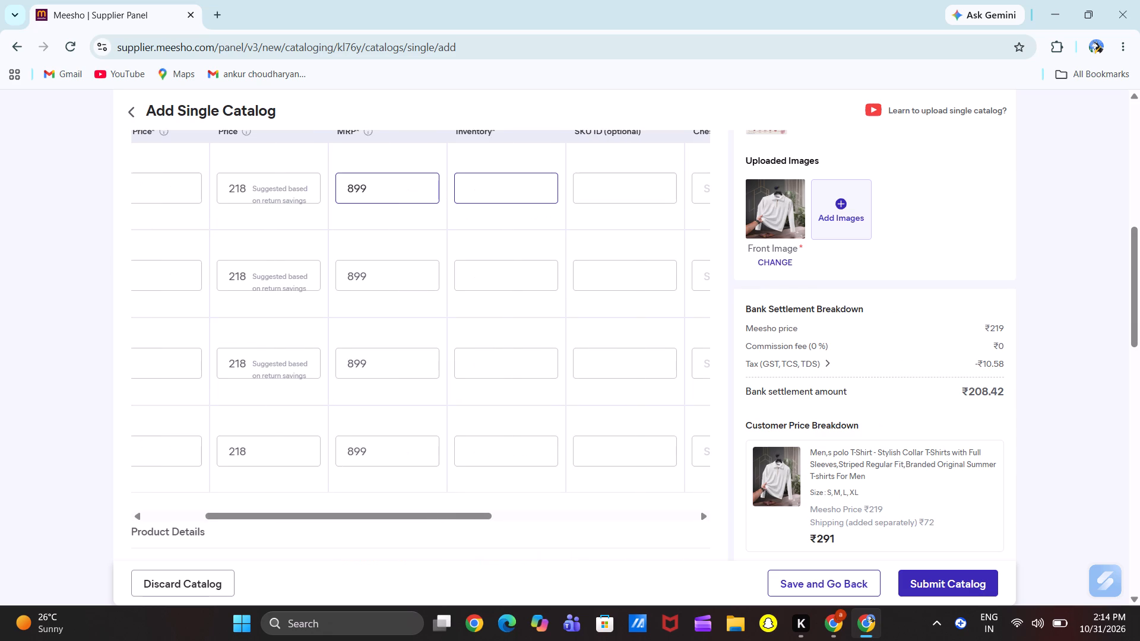
text(100)
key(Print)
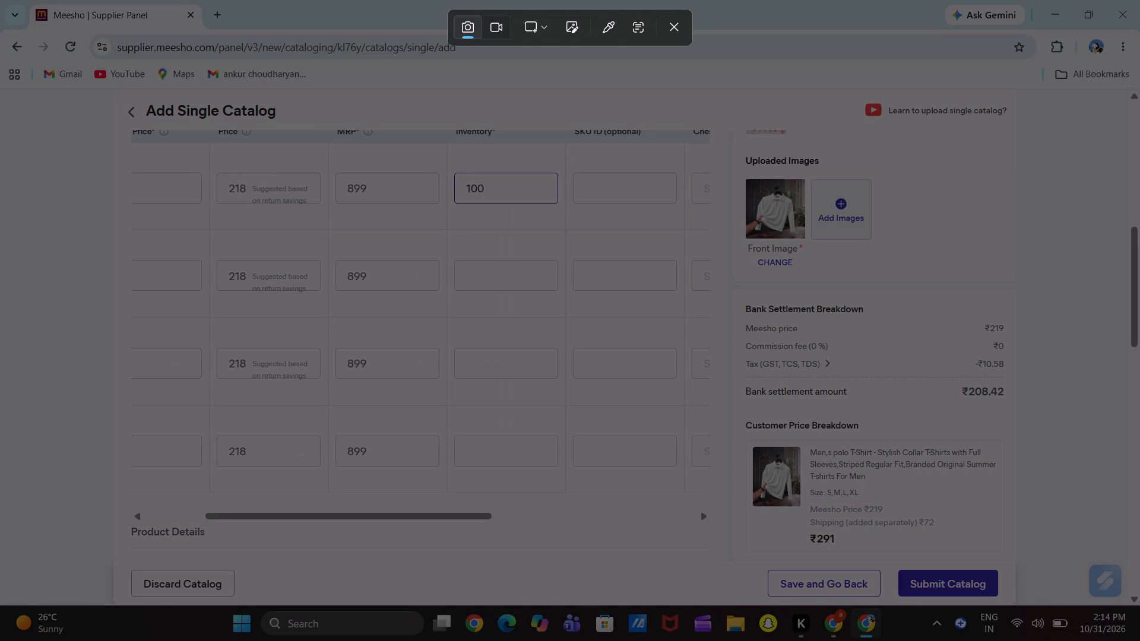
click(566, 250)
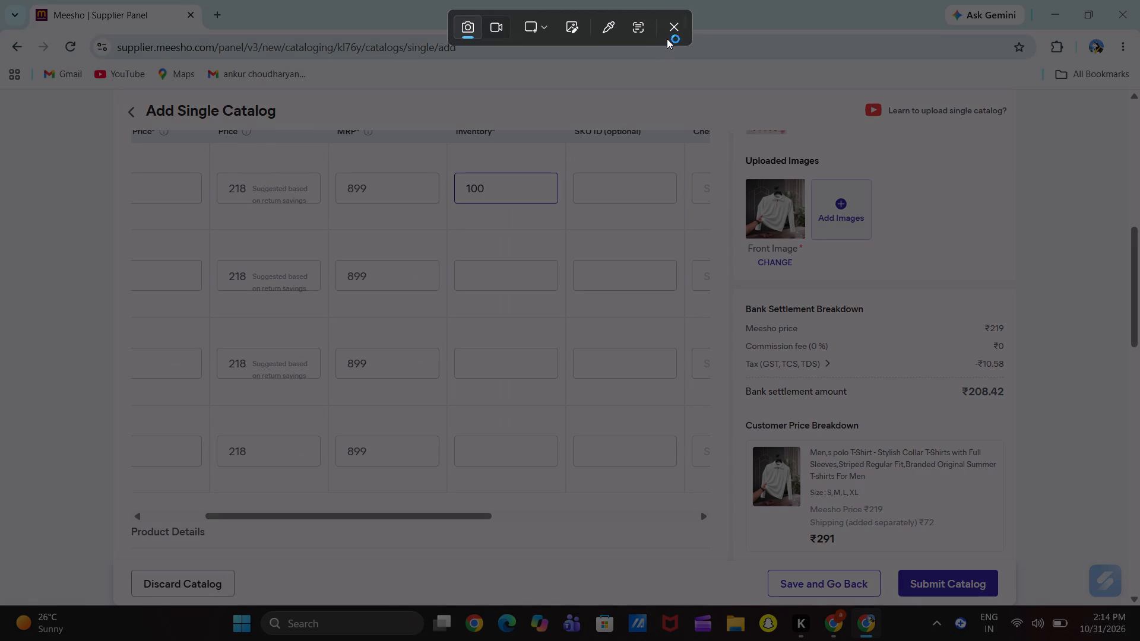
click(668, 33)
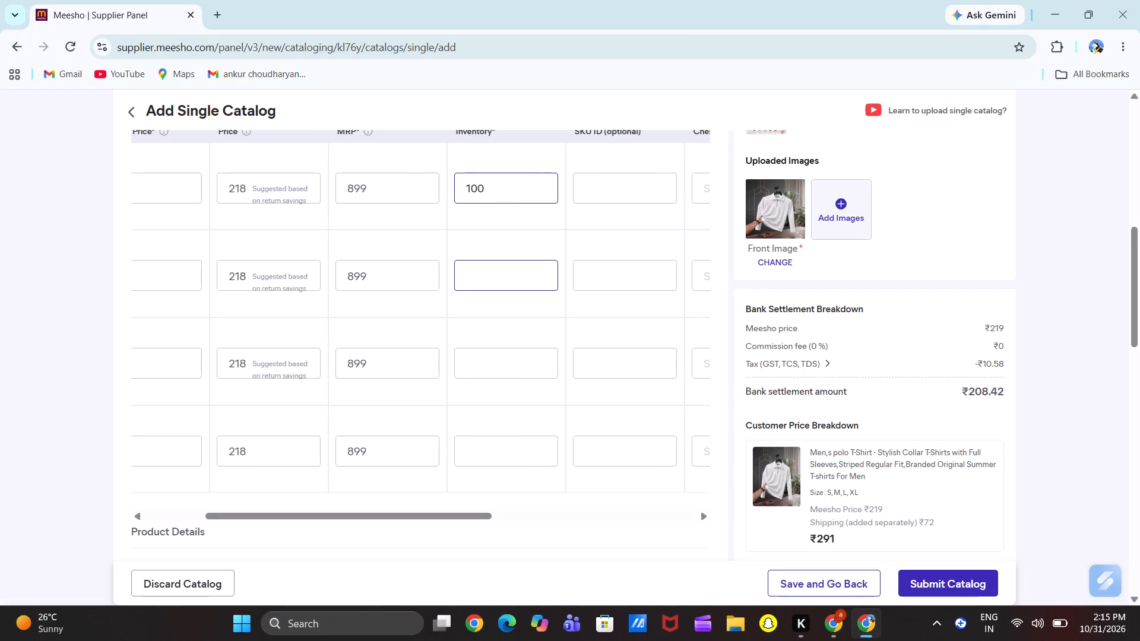
Set the inventory for sizes M and L to 100 each.
click(498, 272)
text(100)
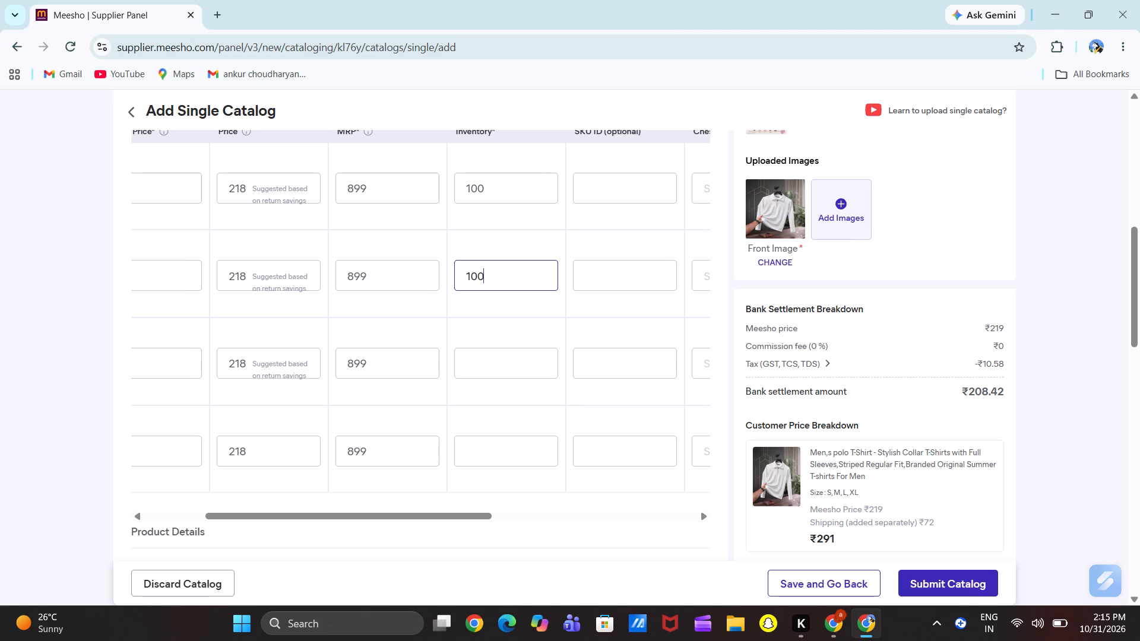
click(503, 361)
text(100)
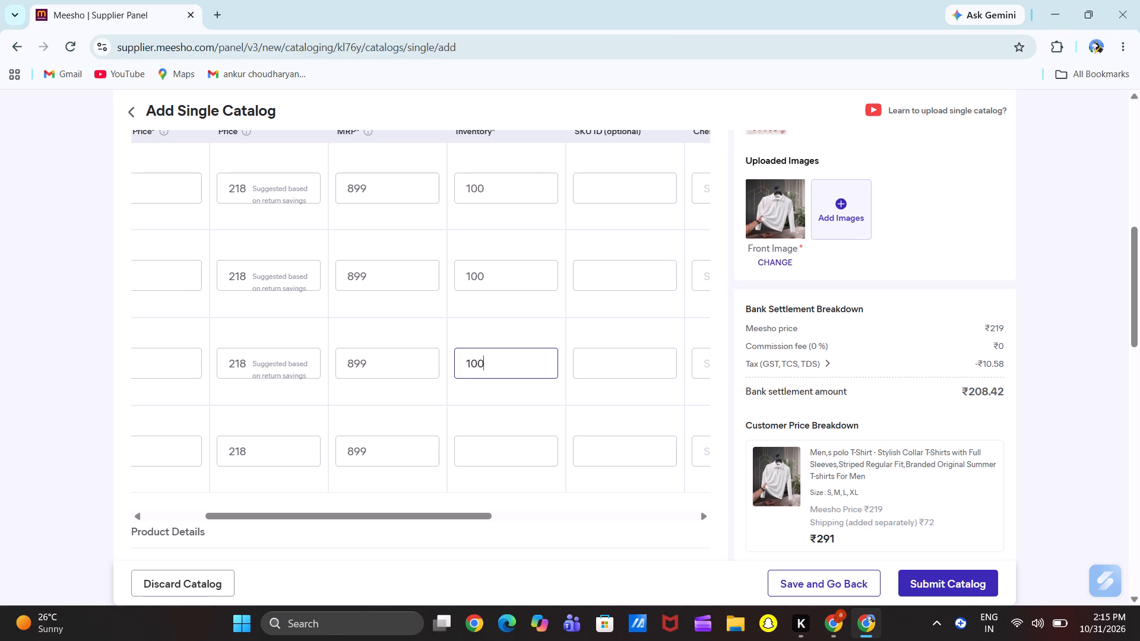
Set the inventory for size XL to 100.
scroll(448, 412, down, 3)
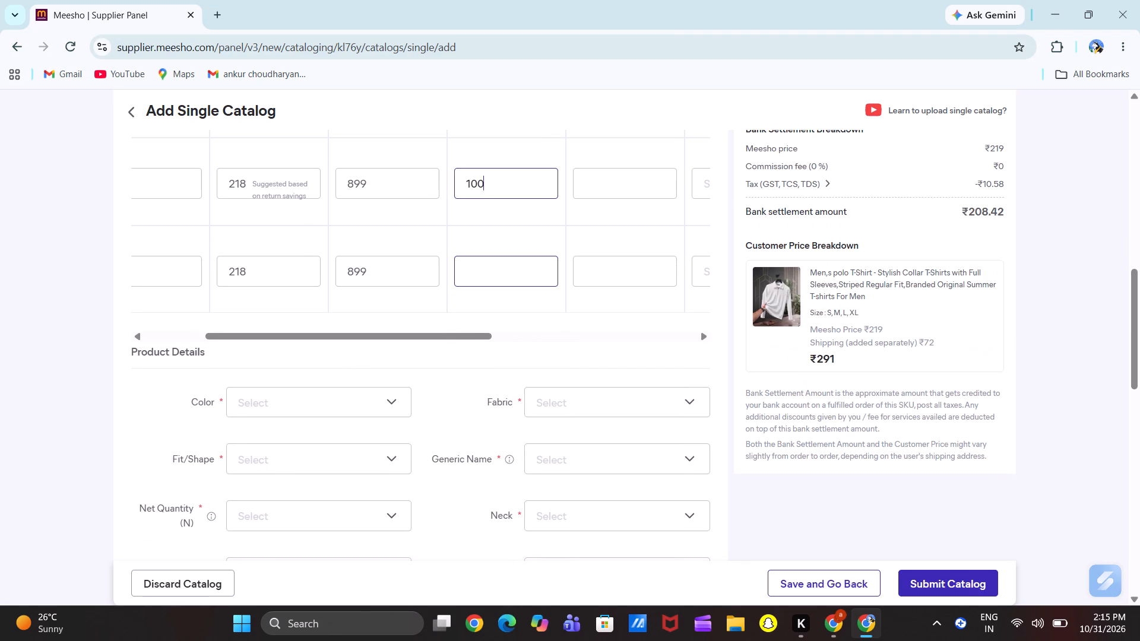
click(486, 276)
key(2)
key(BackSpace)
text(100)
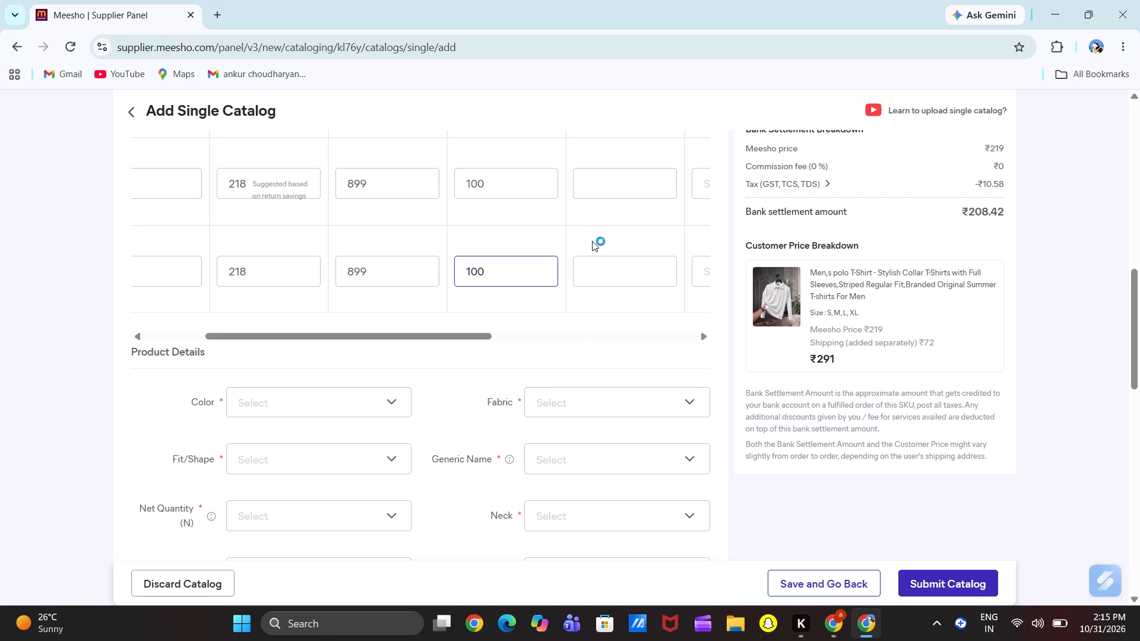
Set the chest size for size S to 36 inches.
scroll(592, 241, up, 2)
click(592, 241)
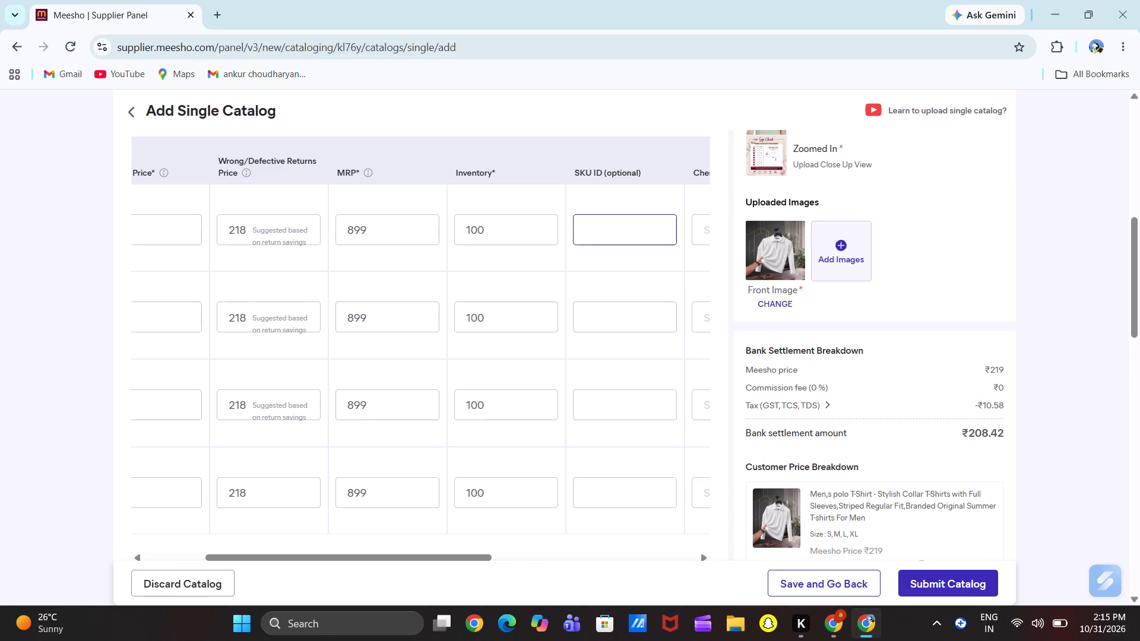
scroll(637, 262, left, 2)
click(568, 236)
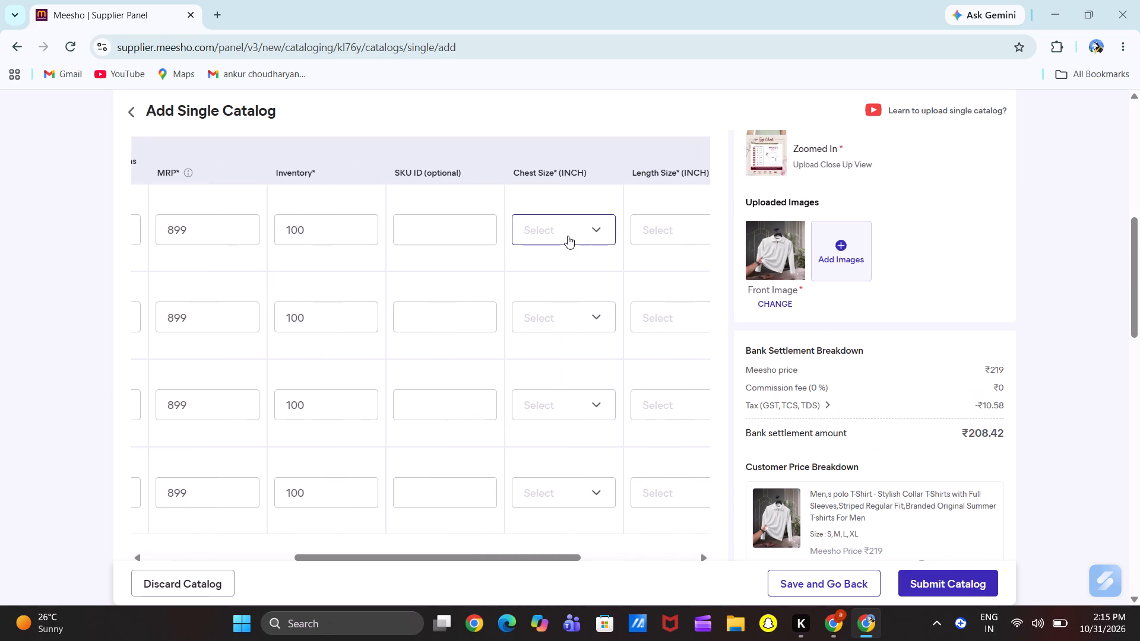
scroll(537, 350, down, 6)
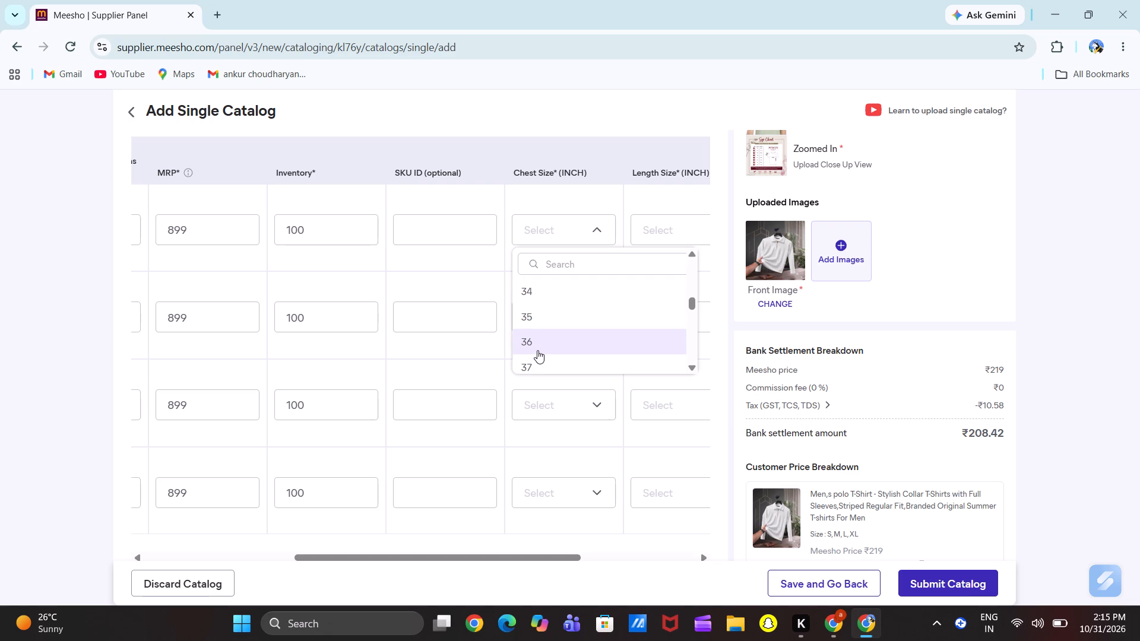
click(555, 339)
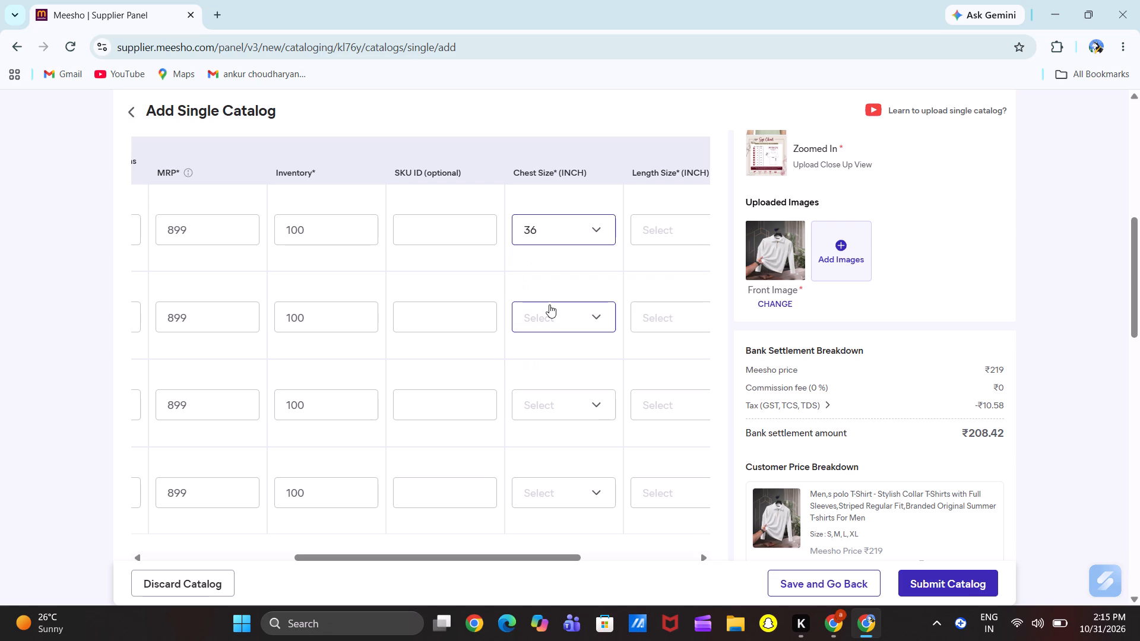
Set the chest size for size M to 38 inches.
click(546, 317)
scroll(569, 415, down, 1)
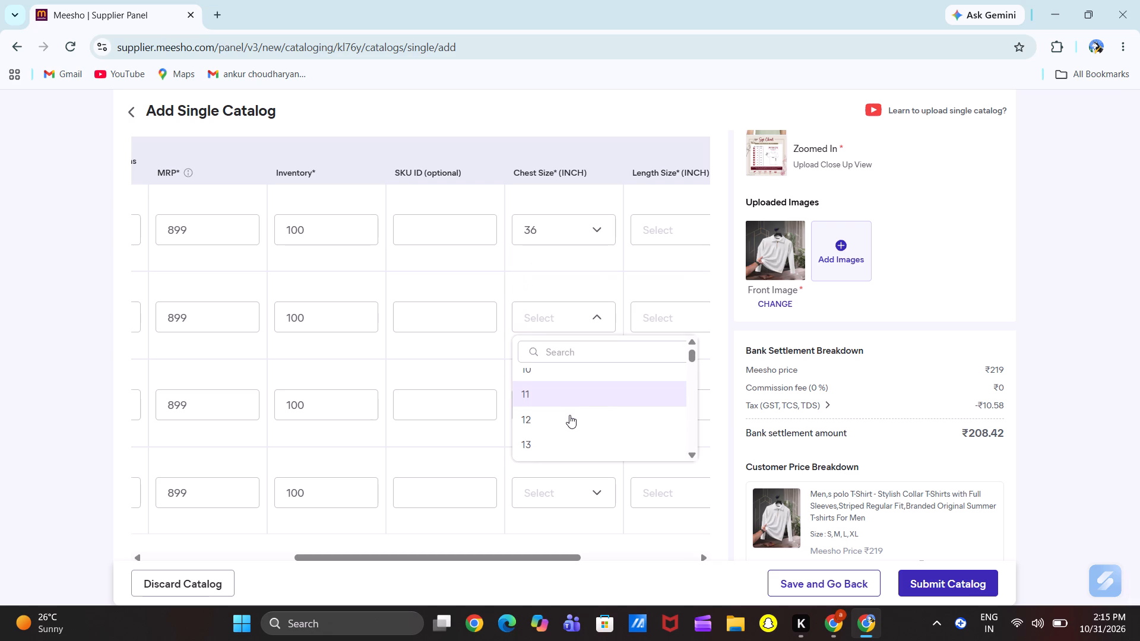
scroll(569, 415, down, 5)
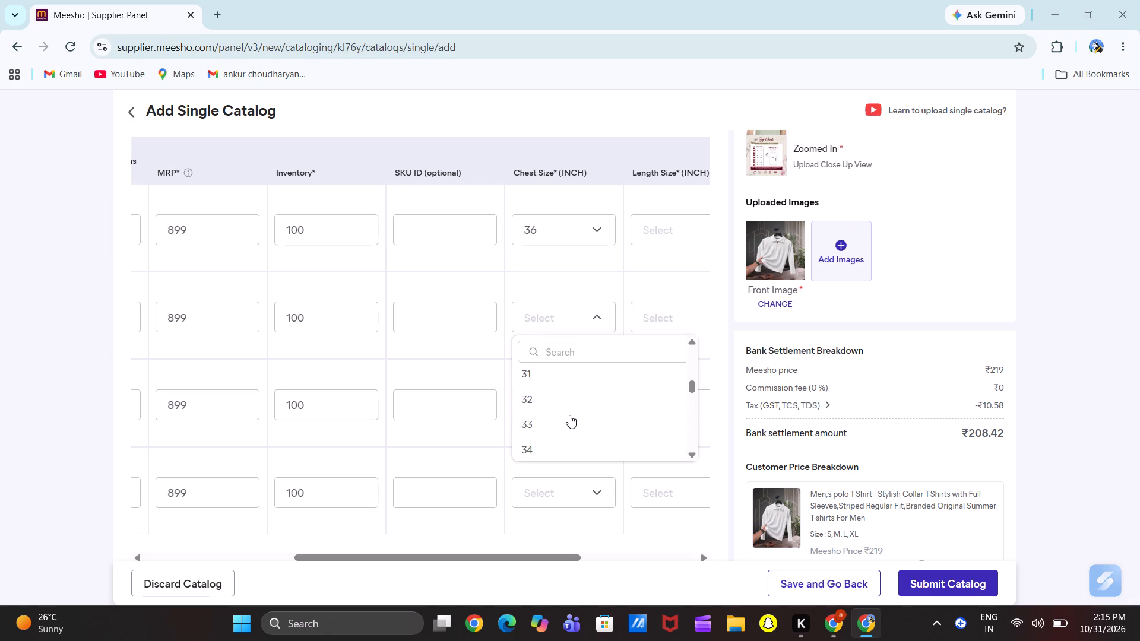
scroll(569, 415, down, 3)
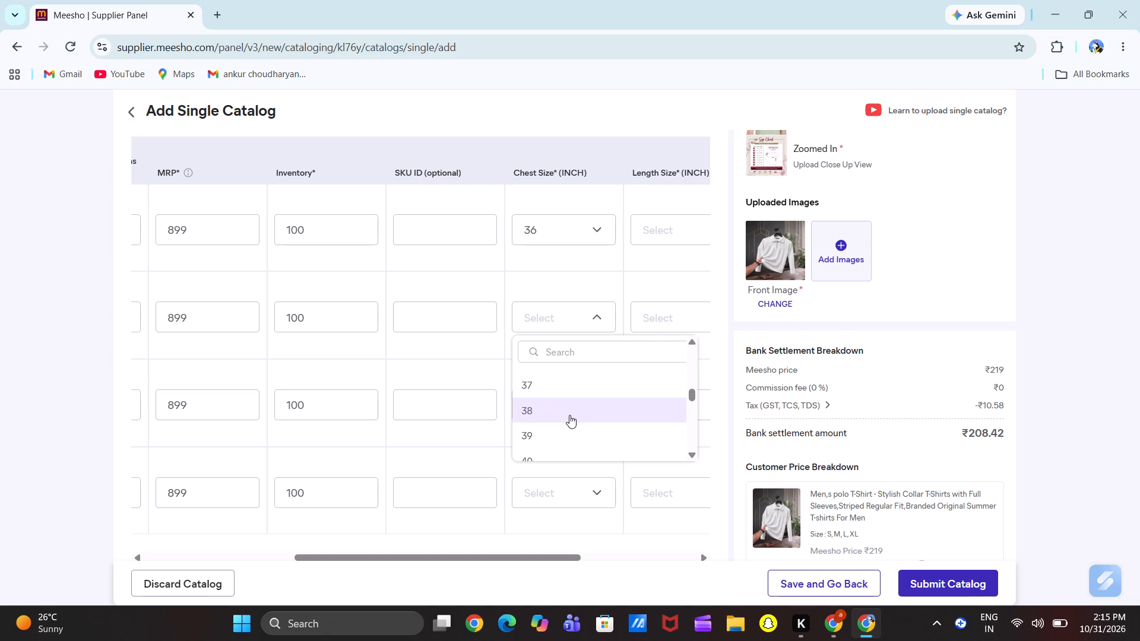
click(550, 414)
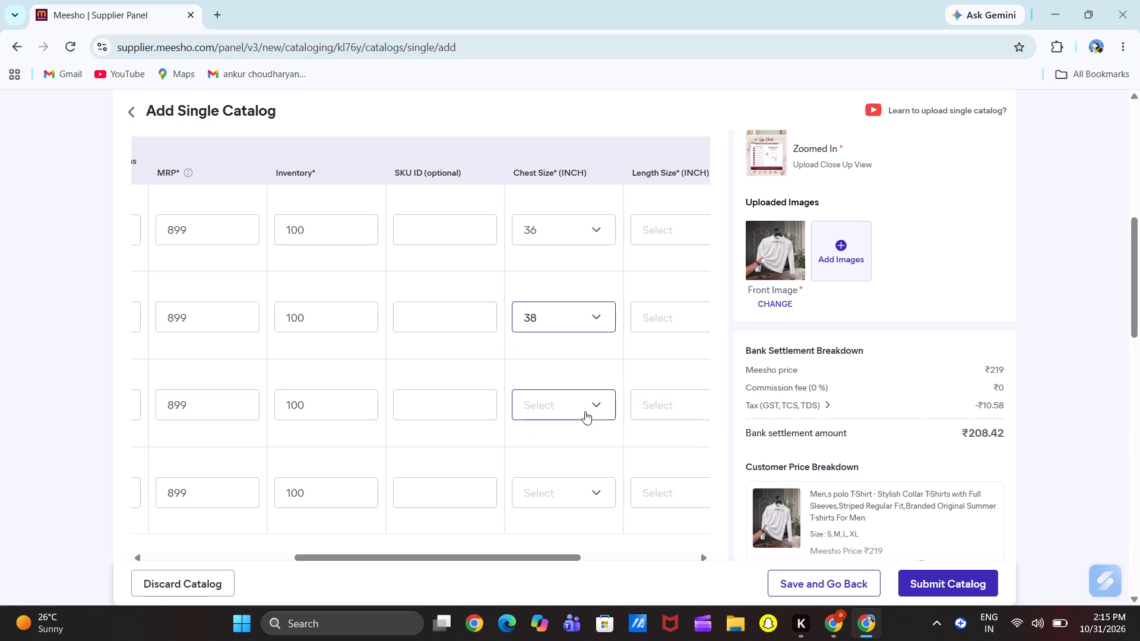
Set the chest size for size L to 40 inches.
click(546, 398)
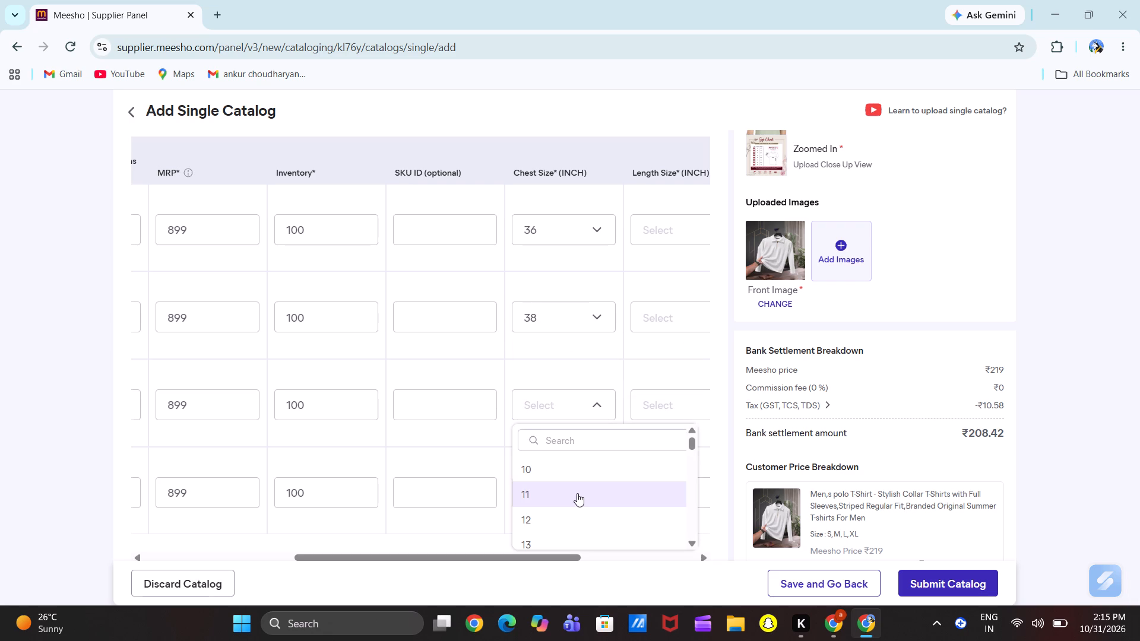
scroll(577, 493, down, 5)
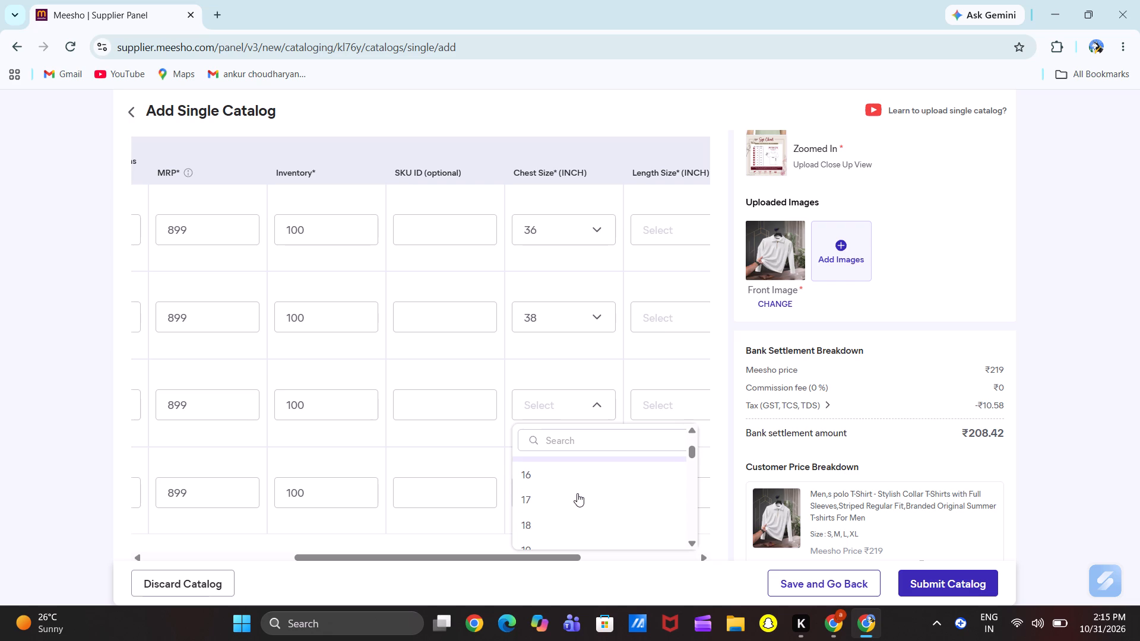
scroll(577, 493, down, 3)
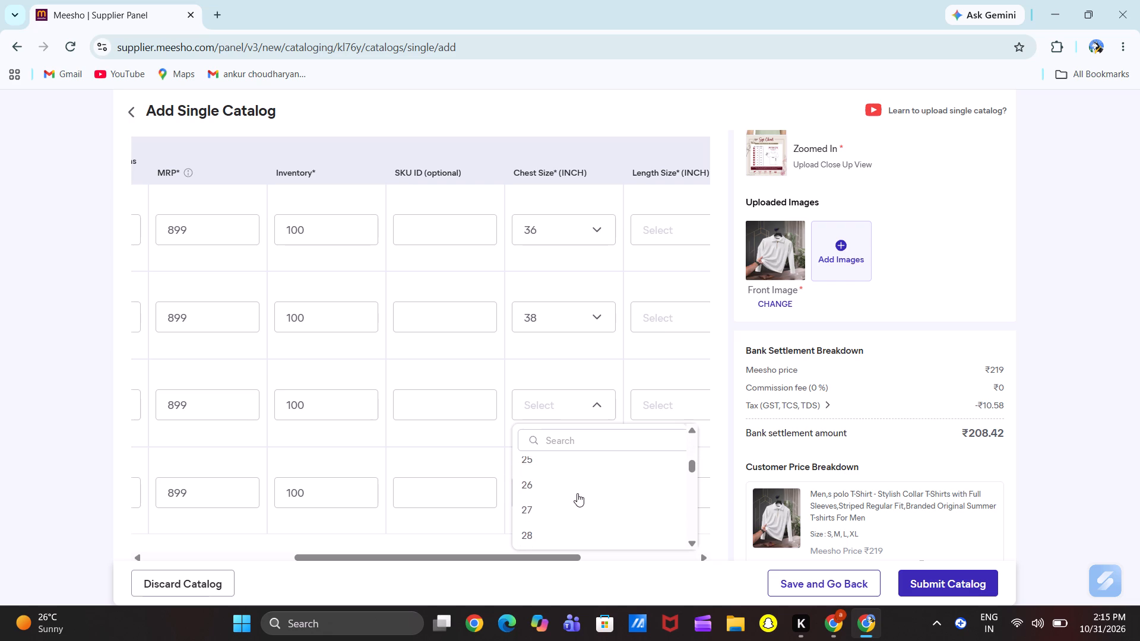
scroll(577, 493, down, 3)
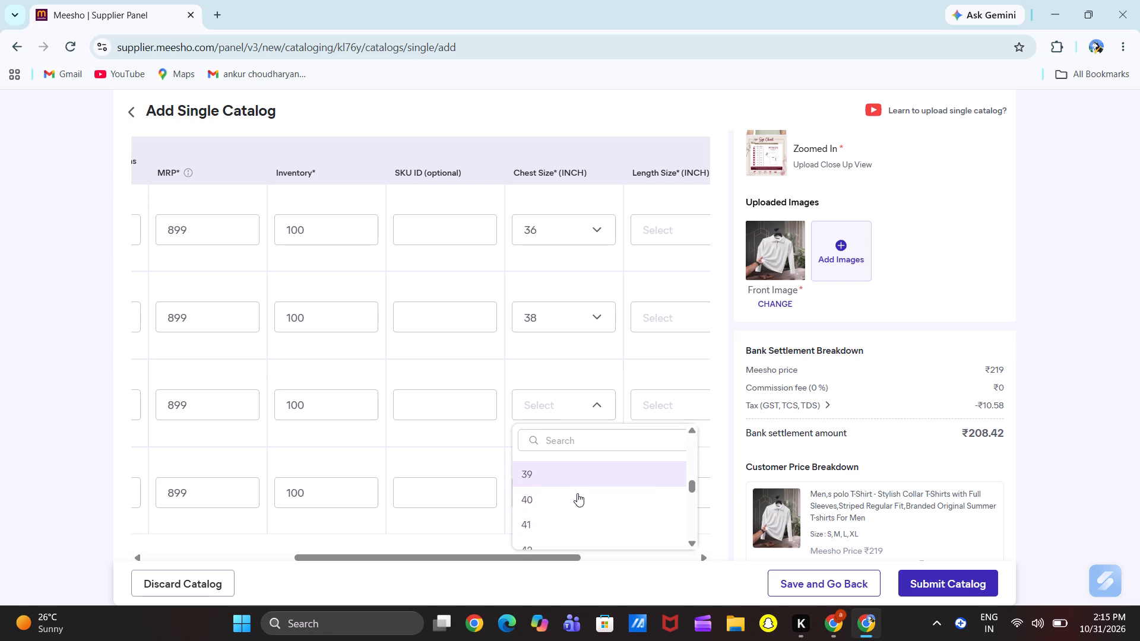
scroll(577, 493, down, 1)
click(577, 493)
Set the chest size for size XL to 42 inches.
click(535, 489)
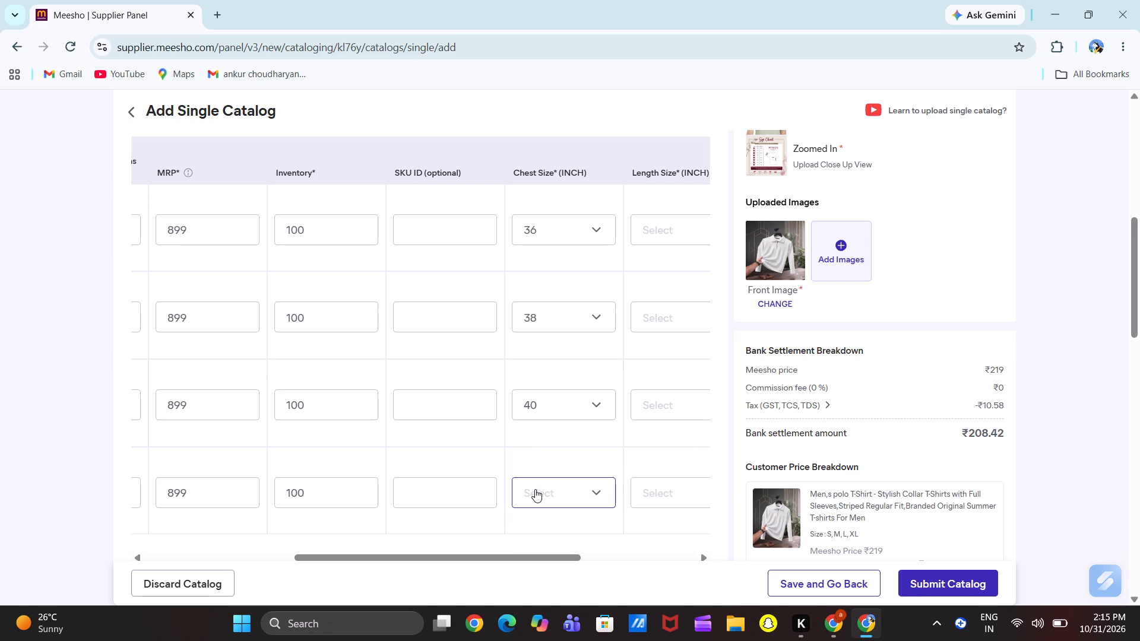
scroll(546, 528, down, 4)
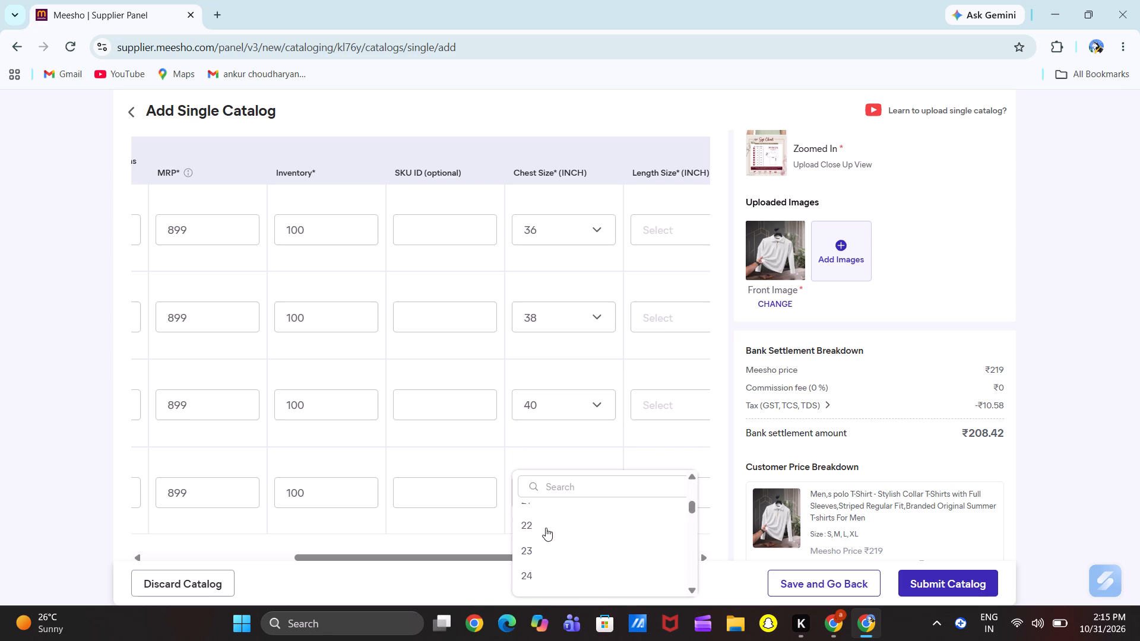
scroll(546, 528, down, 5)
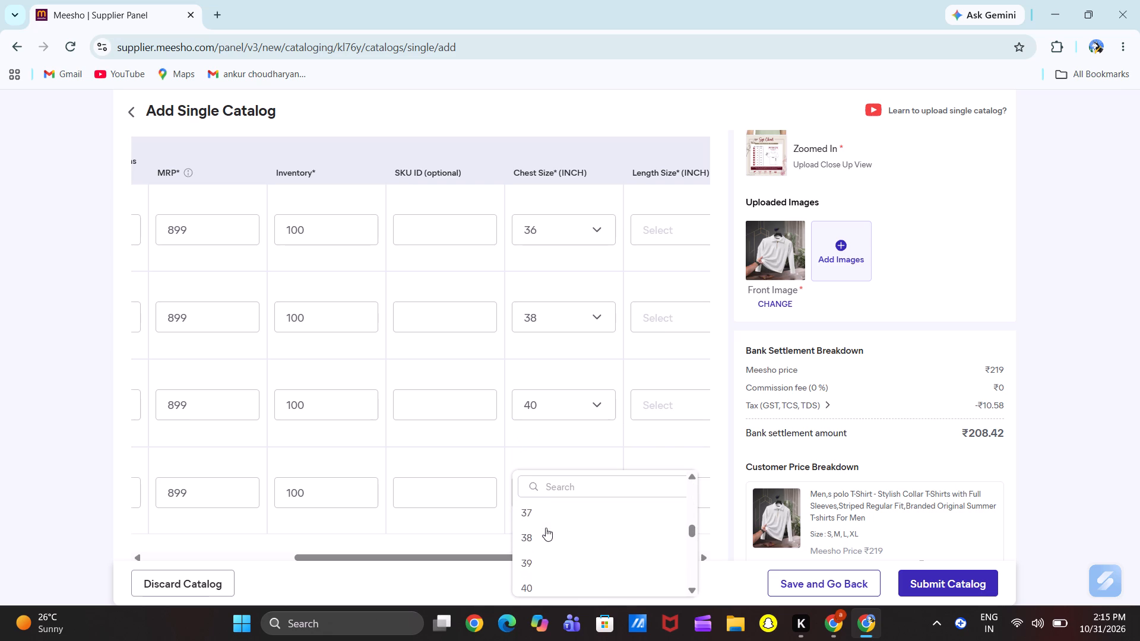
scroll(546, 528, down, 3)
click(546, 528)
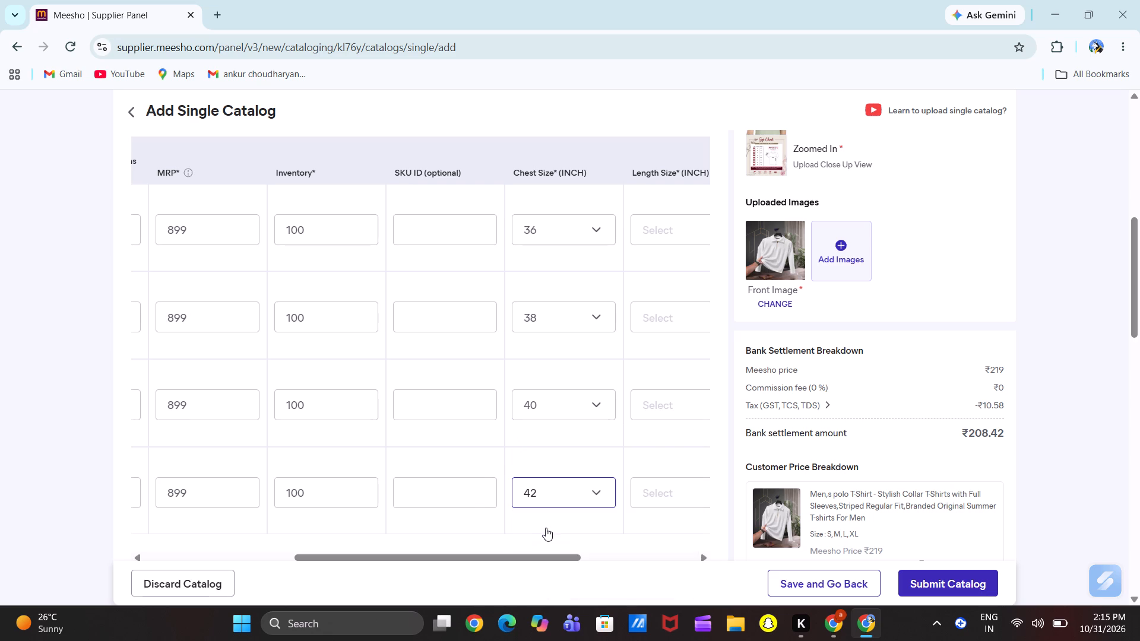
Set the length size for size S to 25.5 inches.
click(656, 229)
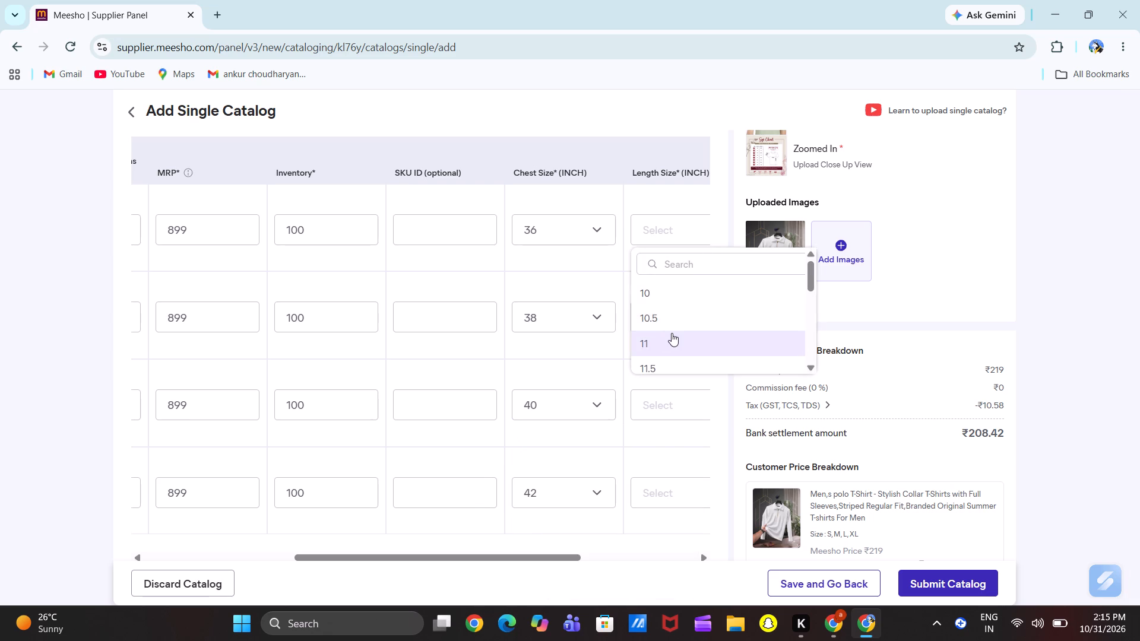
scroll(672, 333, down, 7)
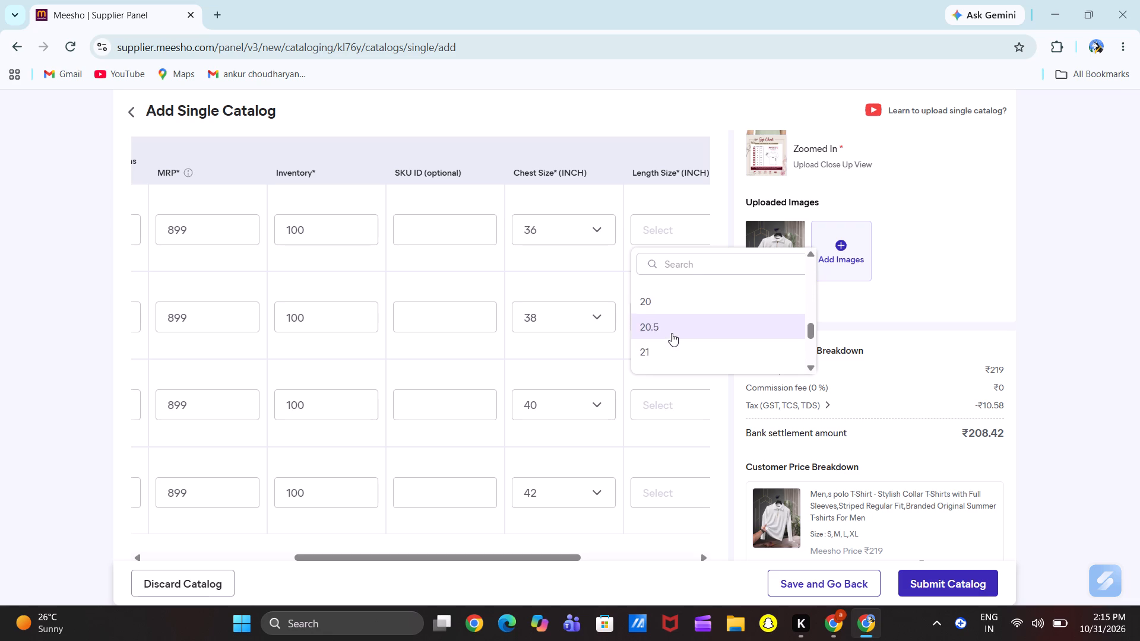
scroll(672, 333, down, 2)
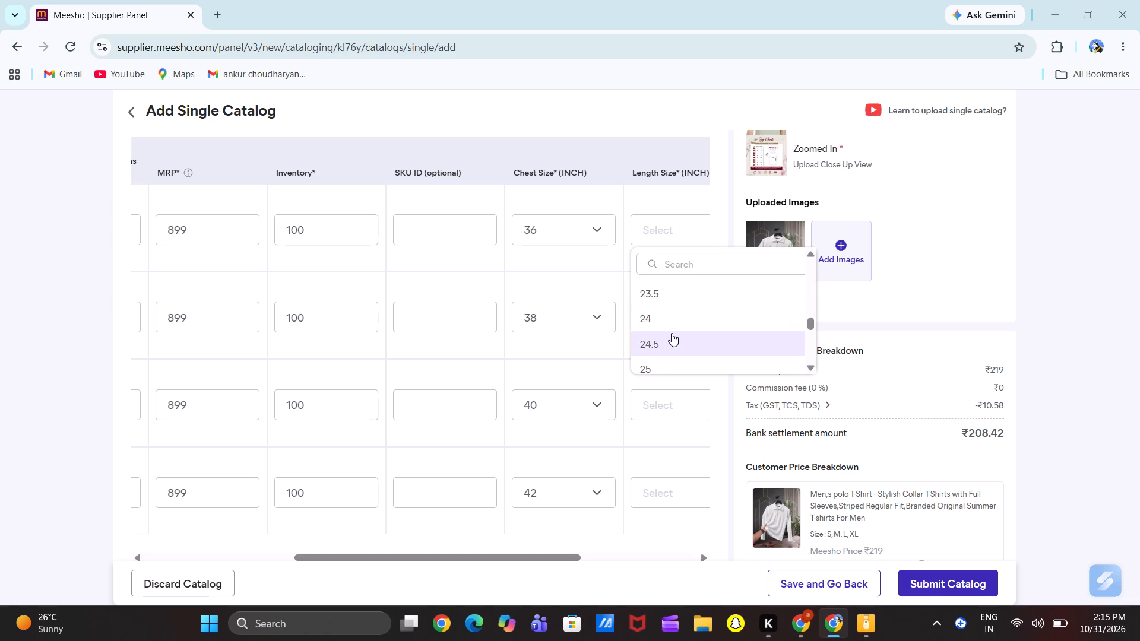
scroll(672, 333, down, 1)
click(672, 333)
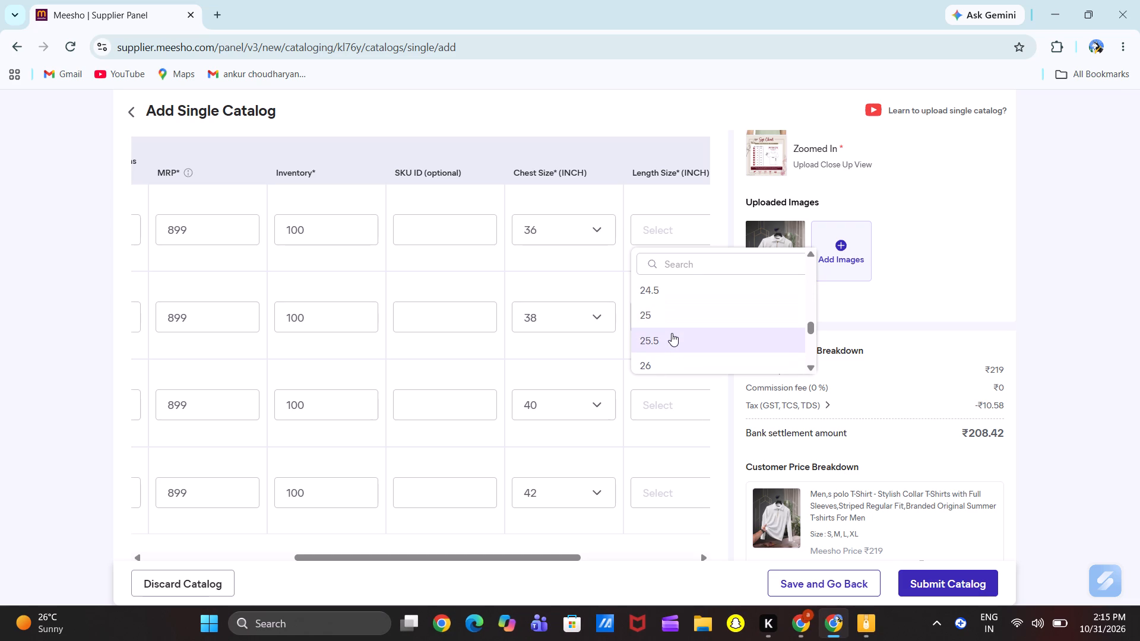
Change the length size for size S to 24.5 inches.
click(677, 224)
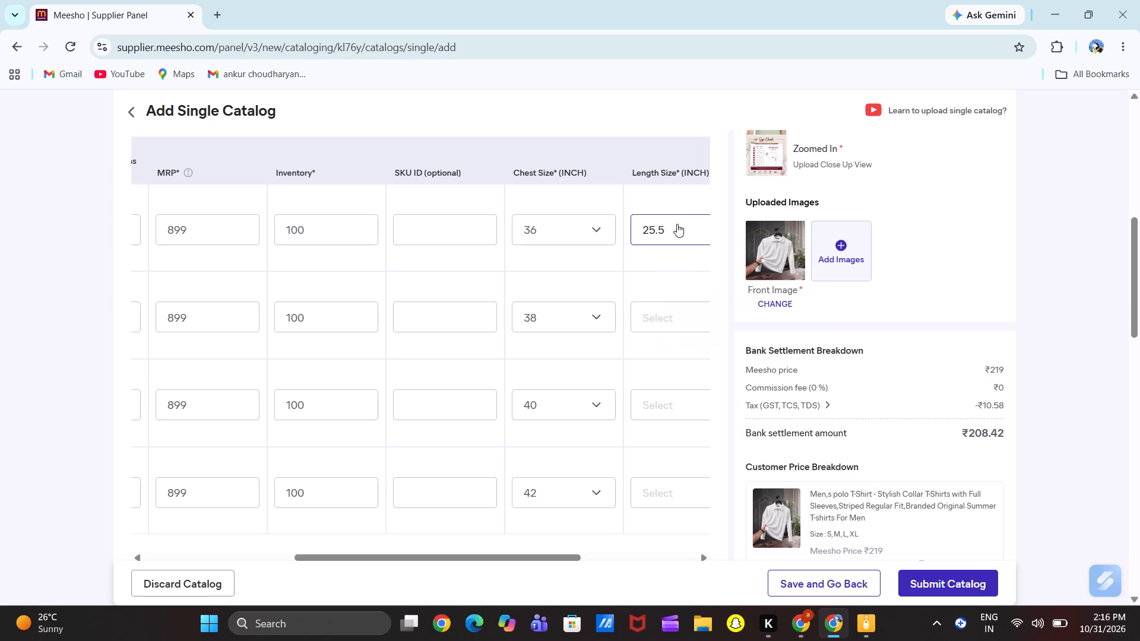
scroll(718, 313, down, 2)
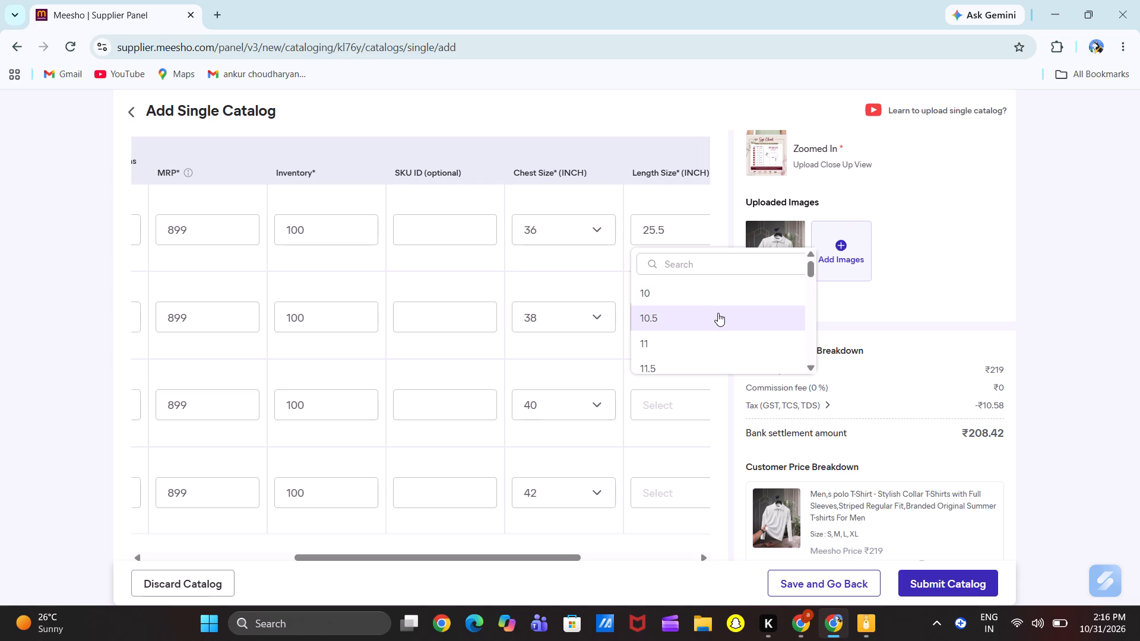
scroll(718, 313, down, 4)
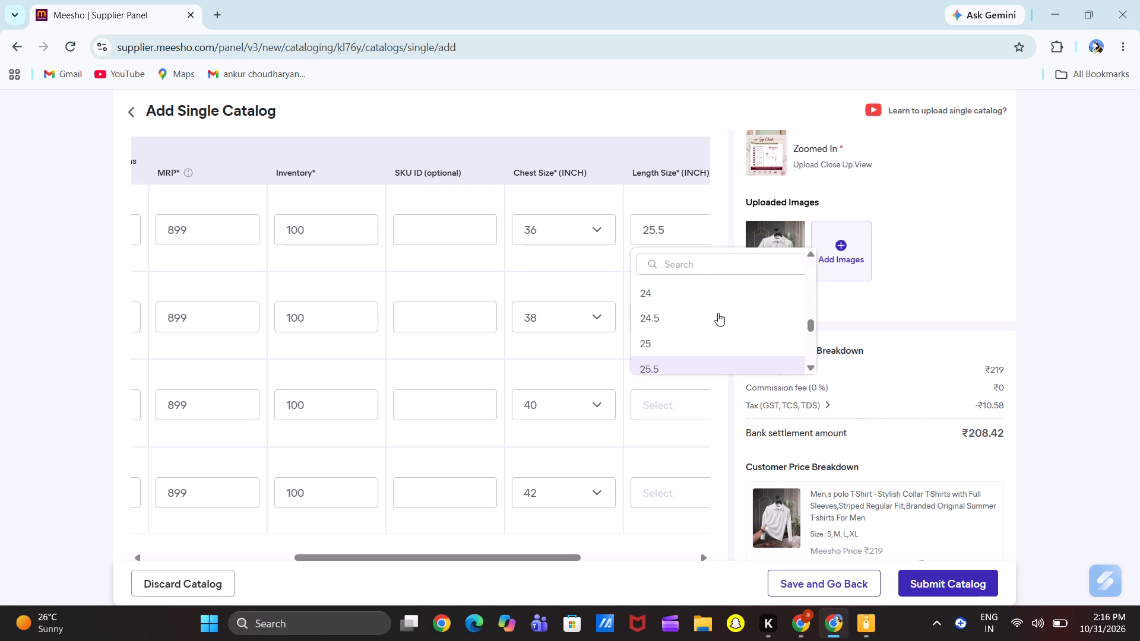
click(718, 313)
Set the length size for size M to 25.5 inches.
click(654, 316)
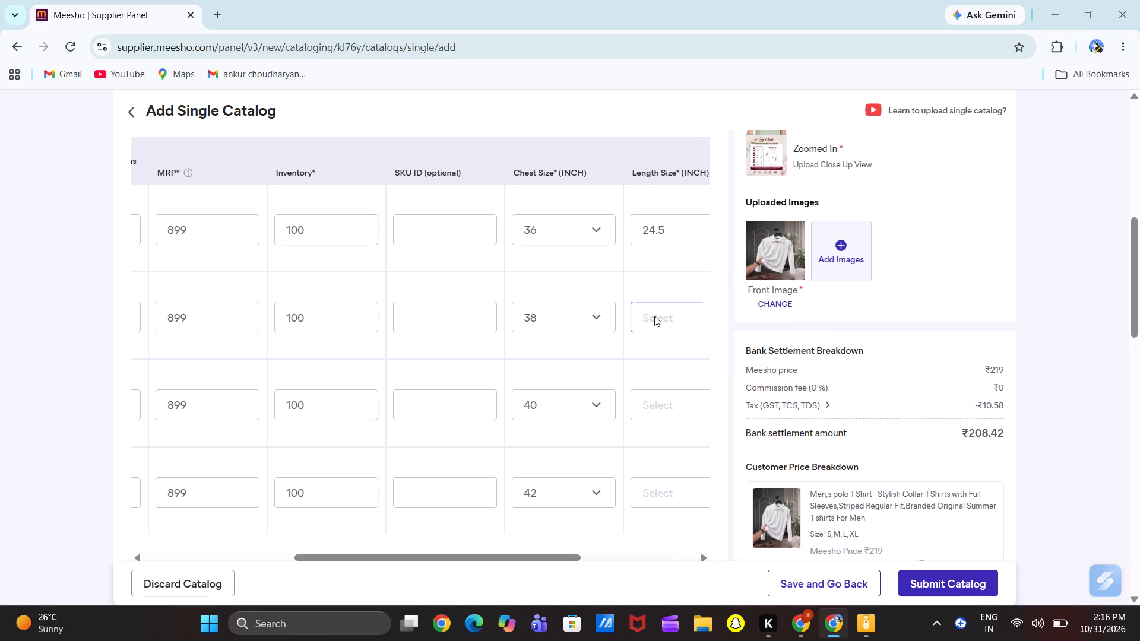
scroll(666, 407, down, 3)
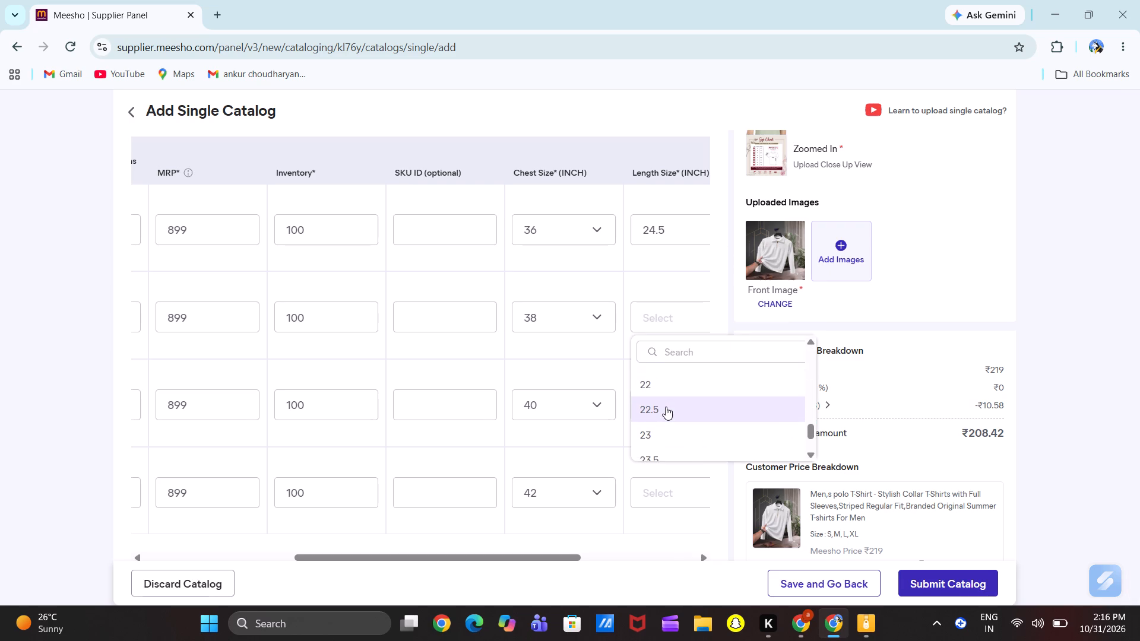
scroll(666, 407, down, 3)
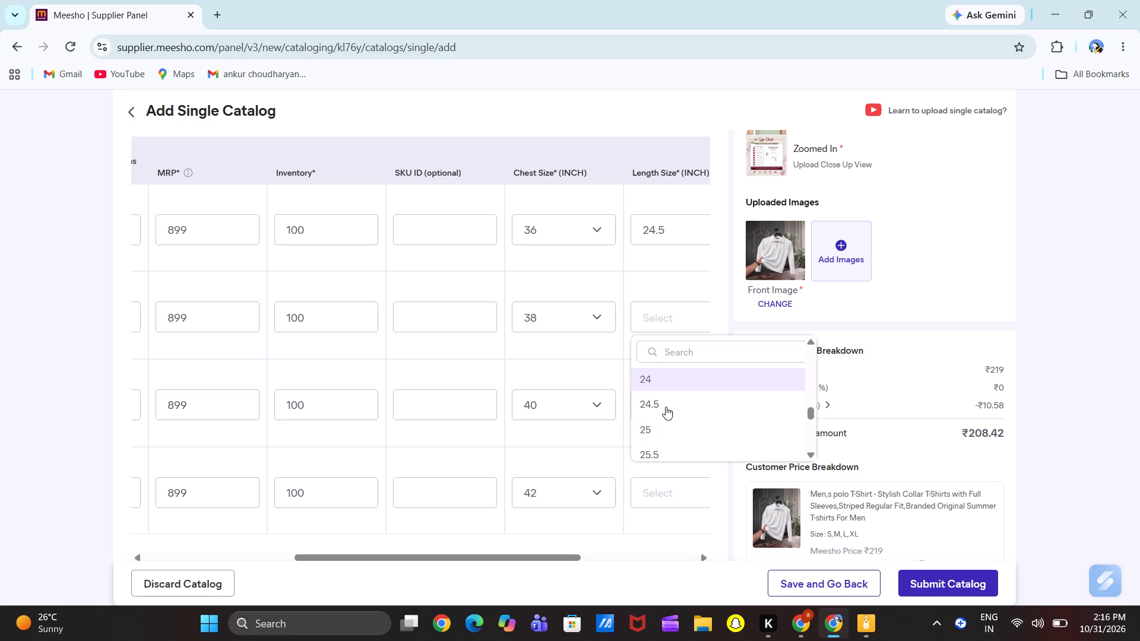
scroll(666, 407, down, 2)
click(666, 407)
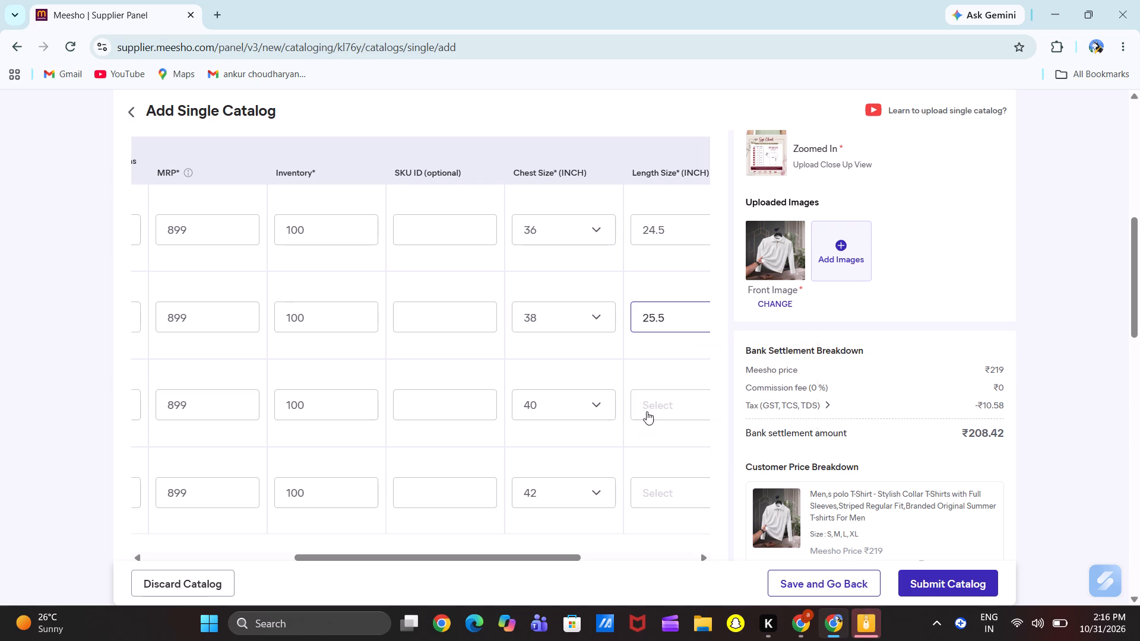
Set the length size for size L to 26.5 inches.
click(672, 404)
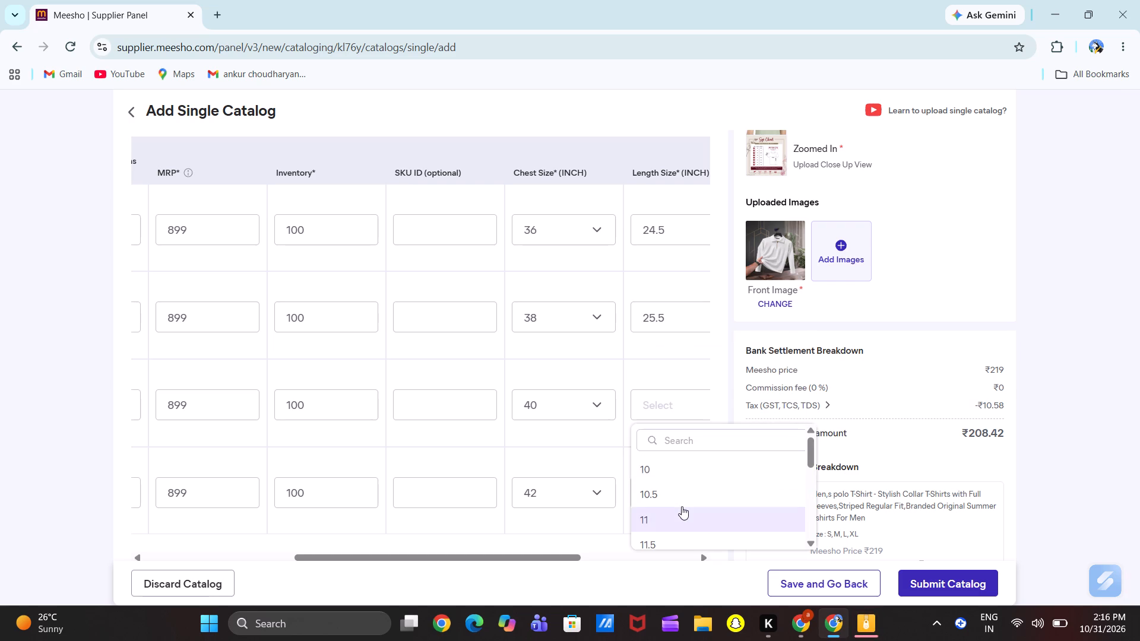
scroll(682, 506, down, 5)
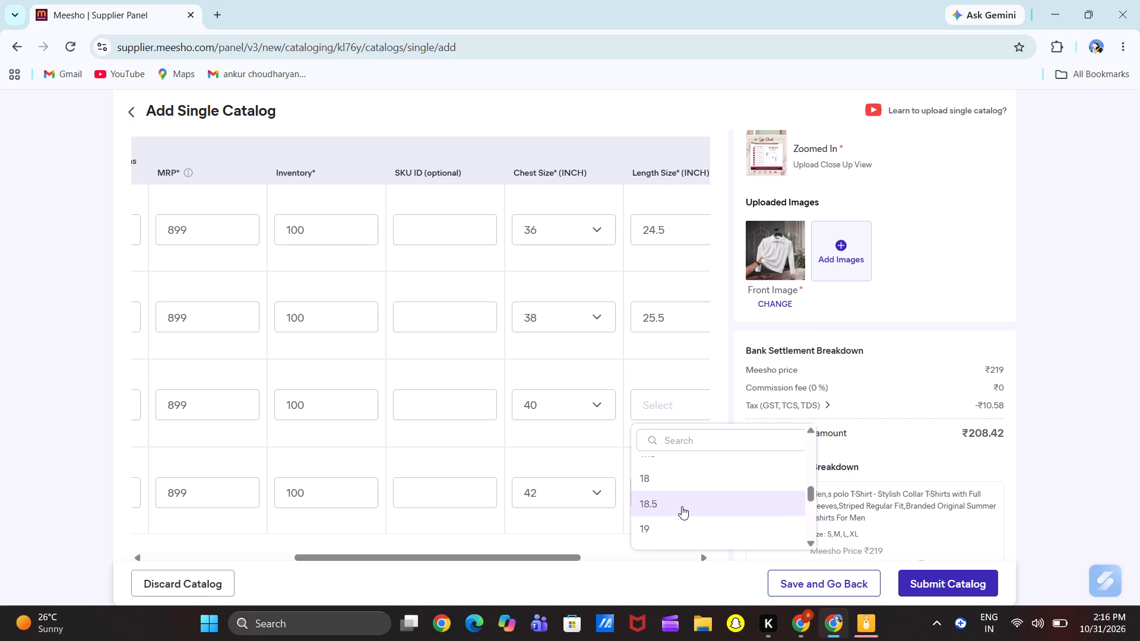
scroll(682, 506, down, 4)
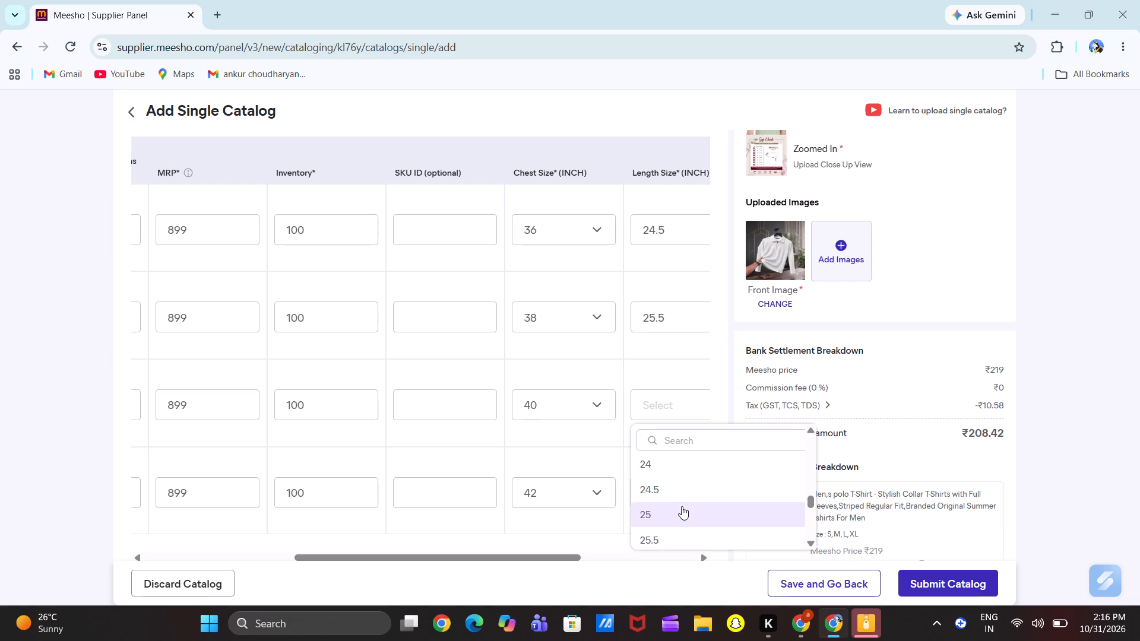
scroll(682, 506, down, 1)
click(682, 506)
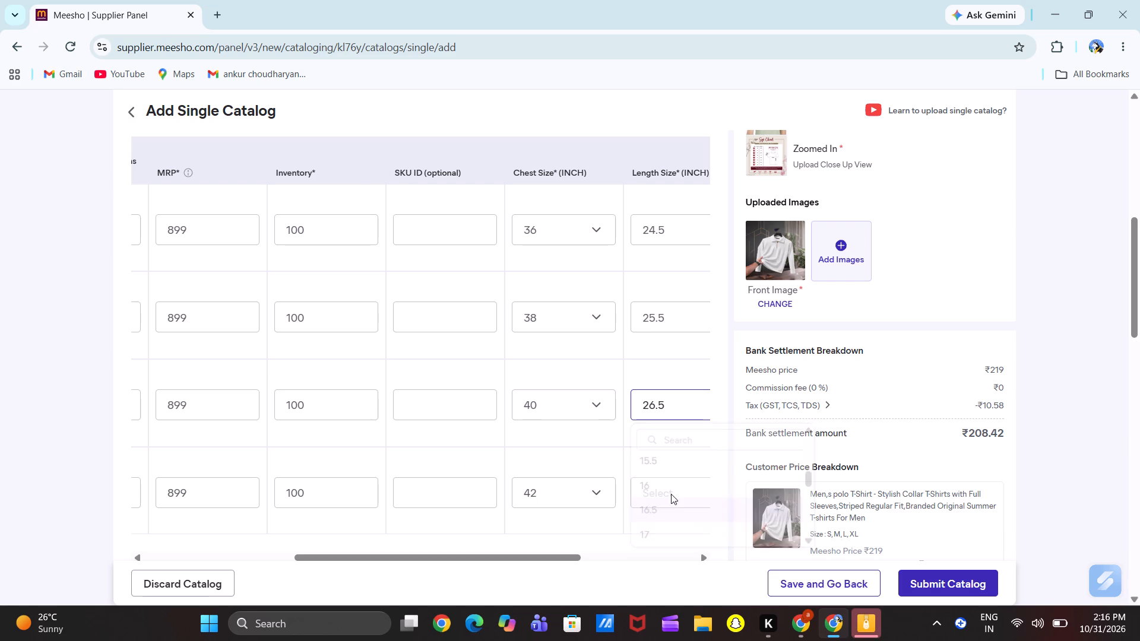
Set the length size for size XL to 27.5 inches.
scroll(620, 456, left, 2)
click(568, 493)
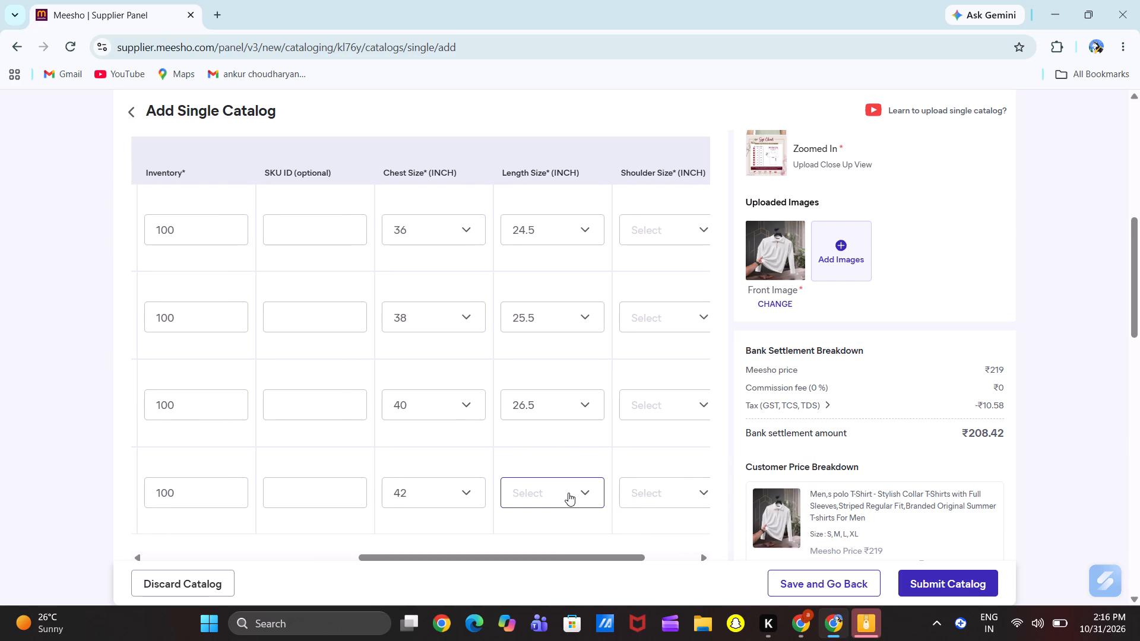
scroll(577, 522, down, 3)
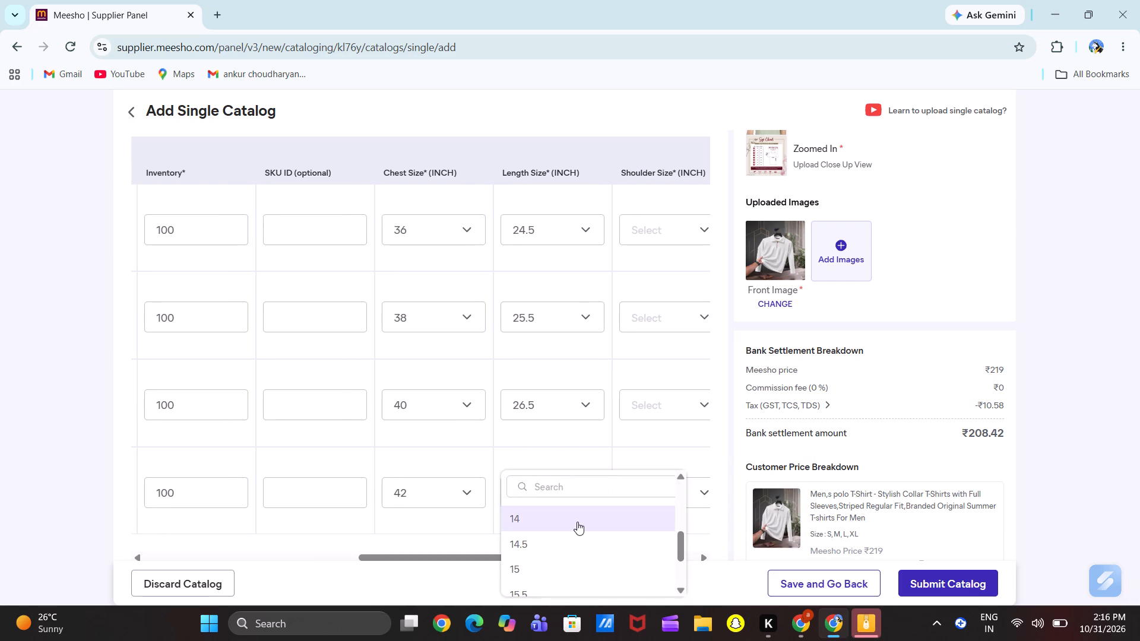
scroll(577, 522, down, 5)
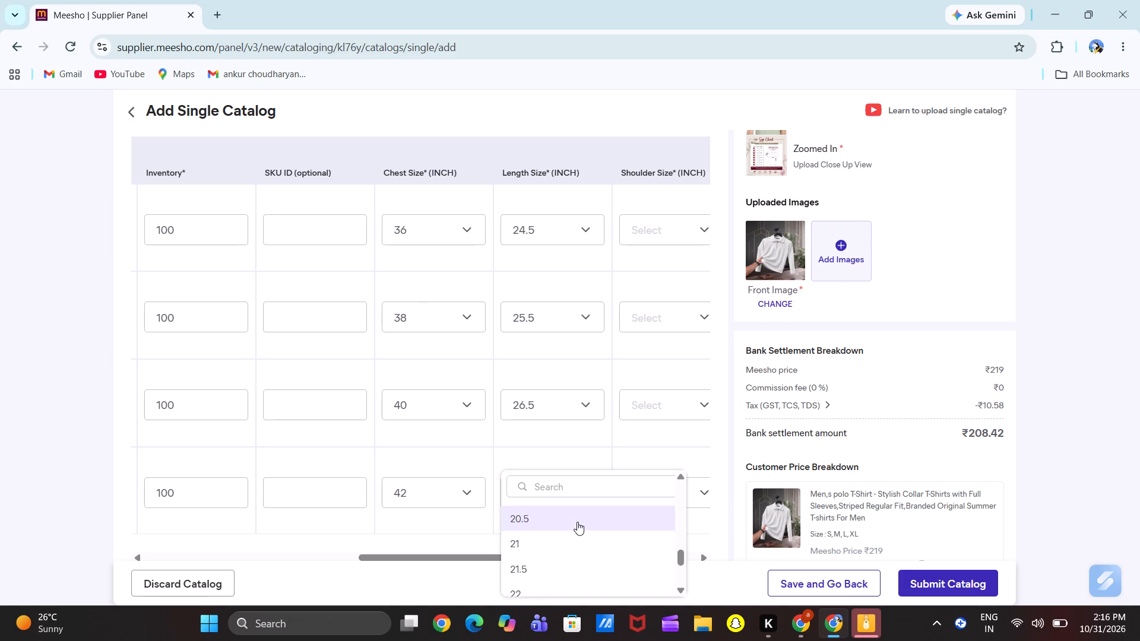
scroll(577, 522, down, 3)
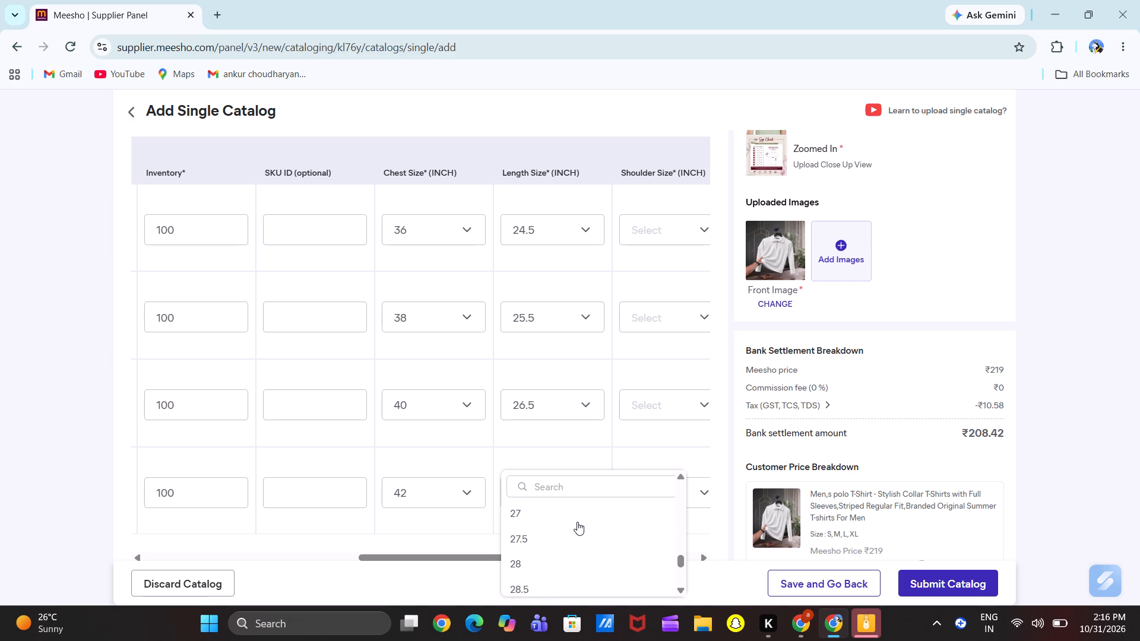
scroll(577, 522, down, 1)
click(559, 534)
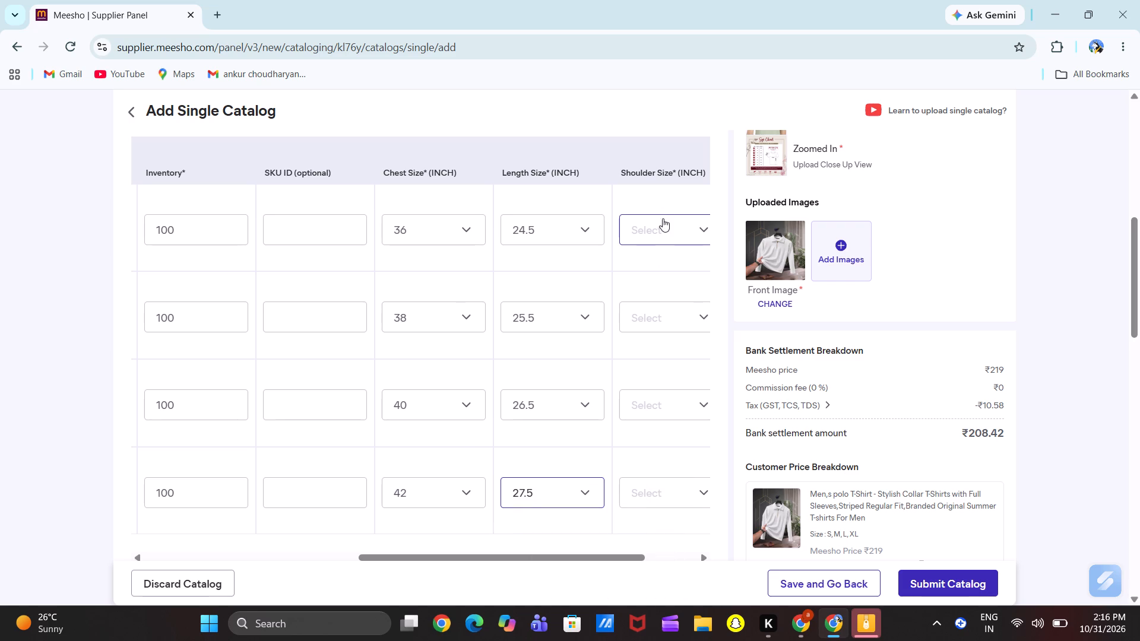
Set the shoulder size for size S to 14.5 inches.
click(663, 230)
scroll(677, 338, down, 1)
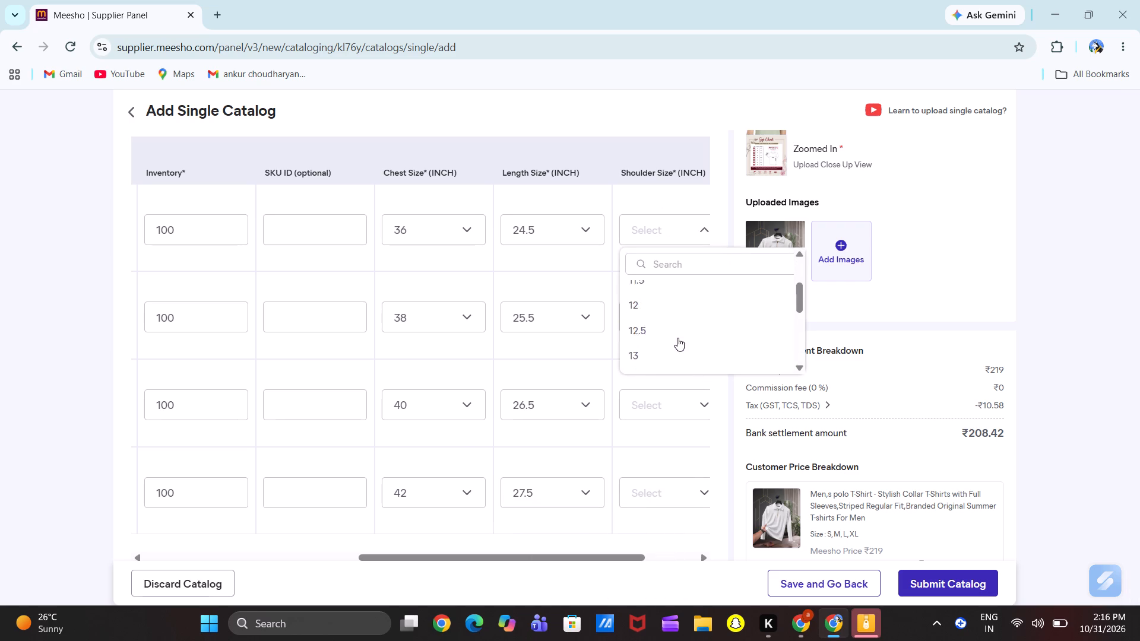
scroll(677, 338, down, 1)
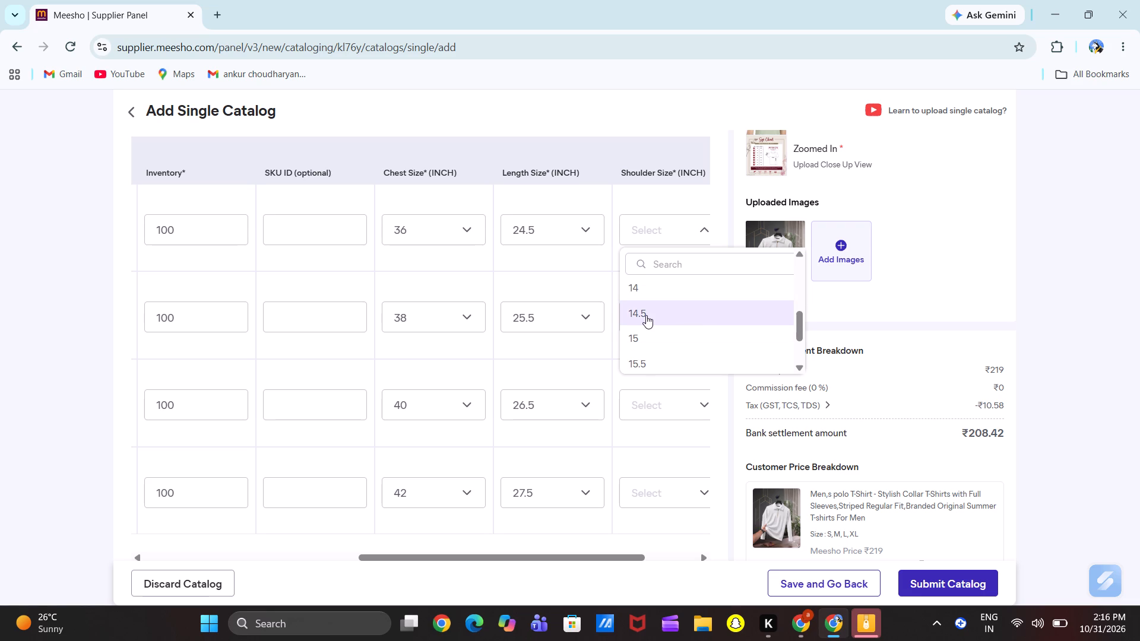
click(647, 313)
Set the shoulder size for size M to 15.5 inches.
click(638, 314)
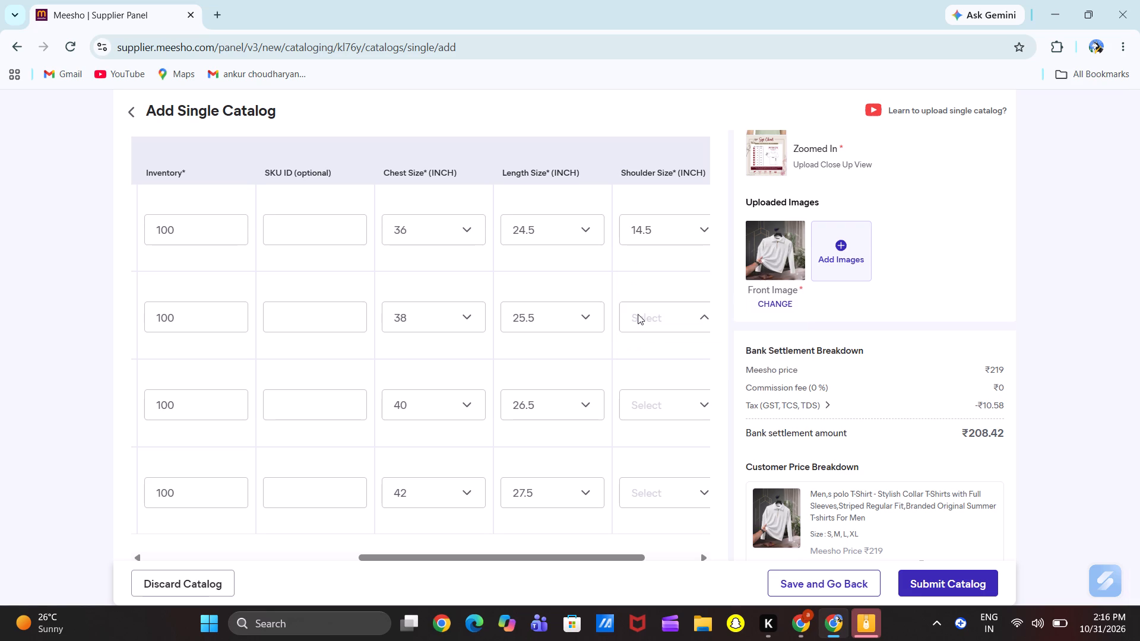
scroll(662, 407, down, 2)
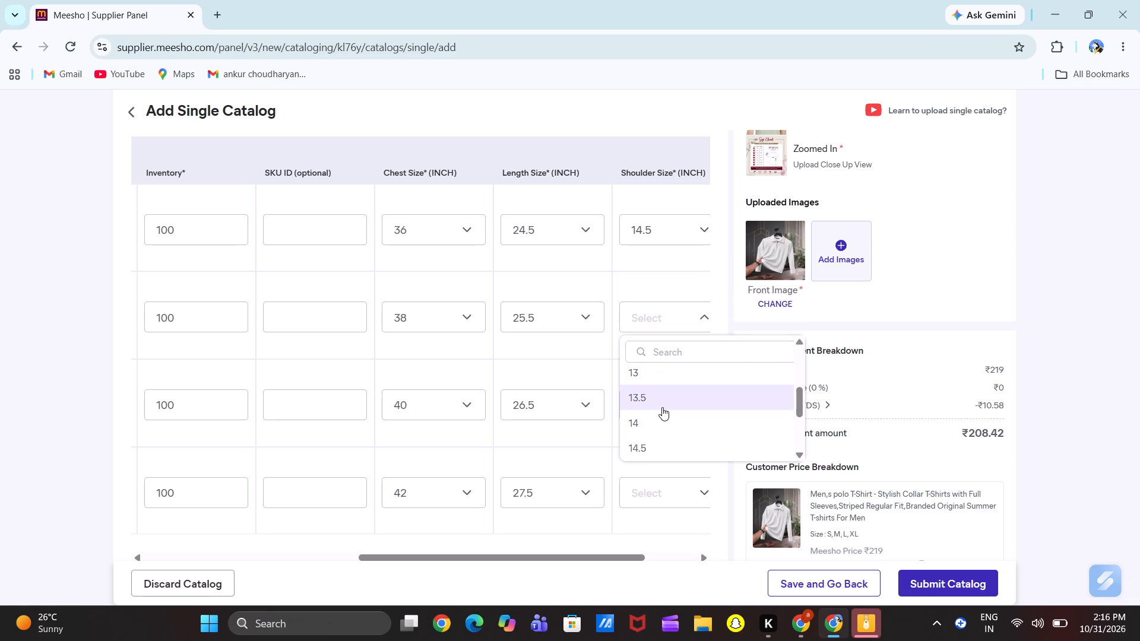
scroll(662, 407, down, 2)
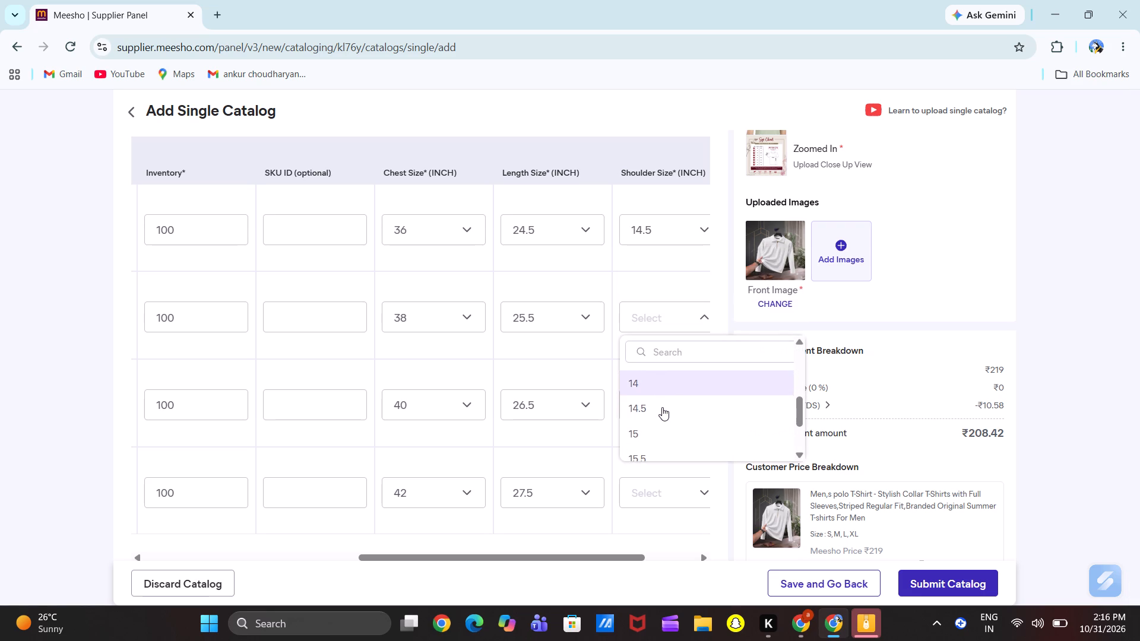
scroll(662, 407, down, 3)
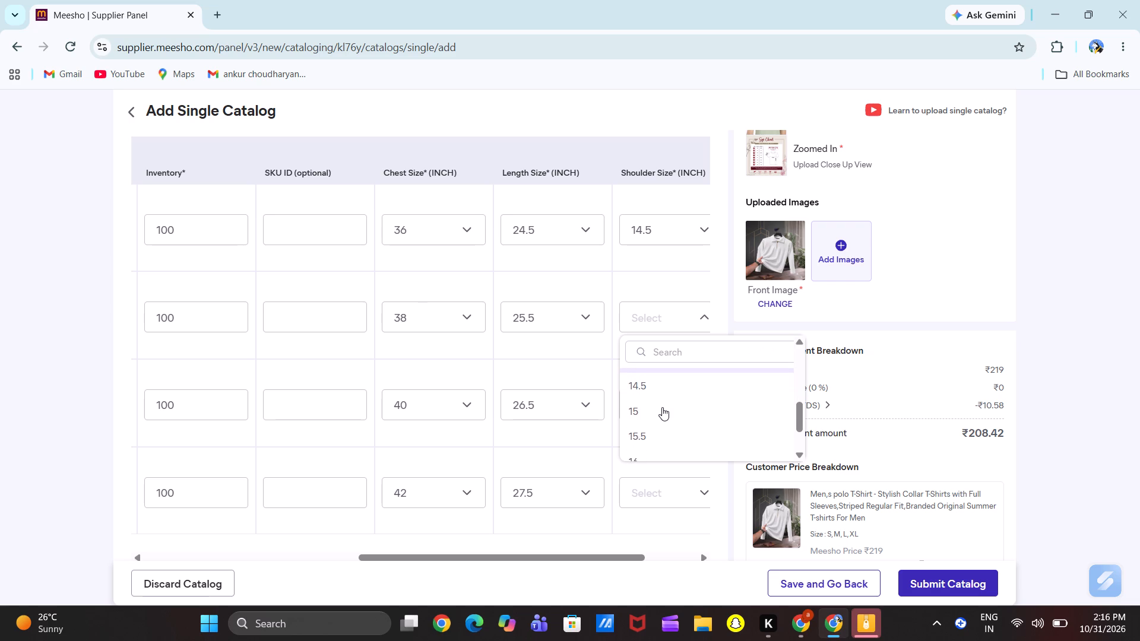
scroll(662, 407, down, 3)
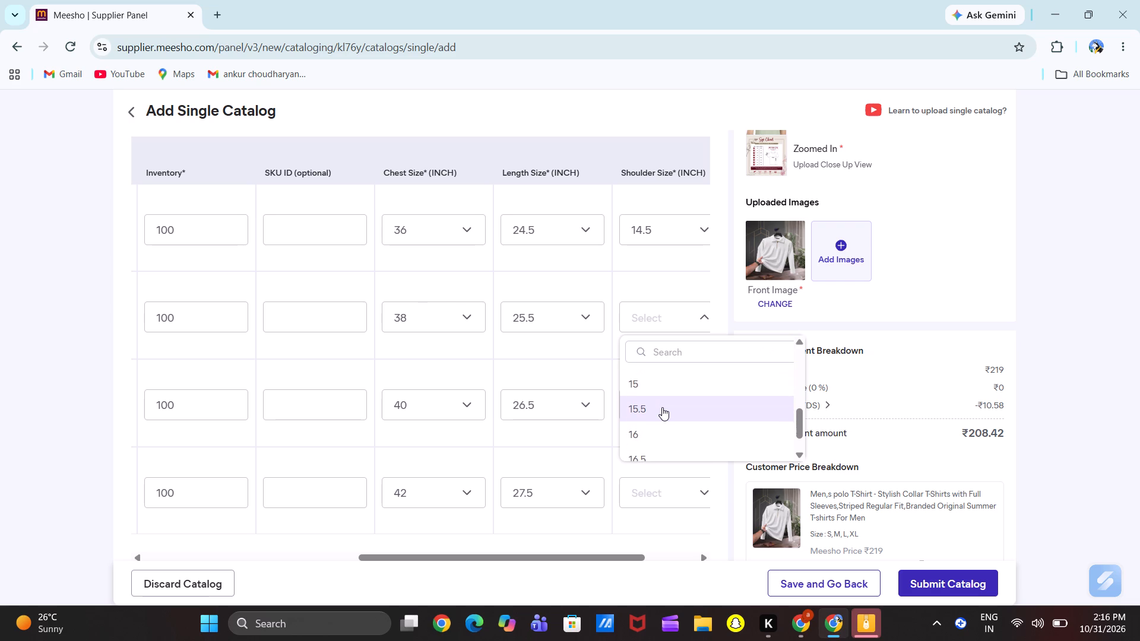
click(662, 407)
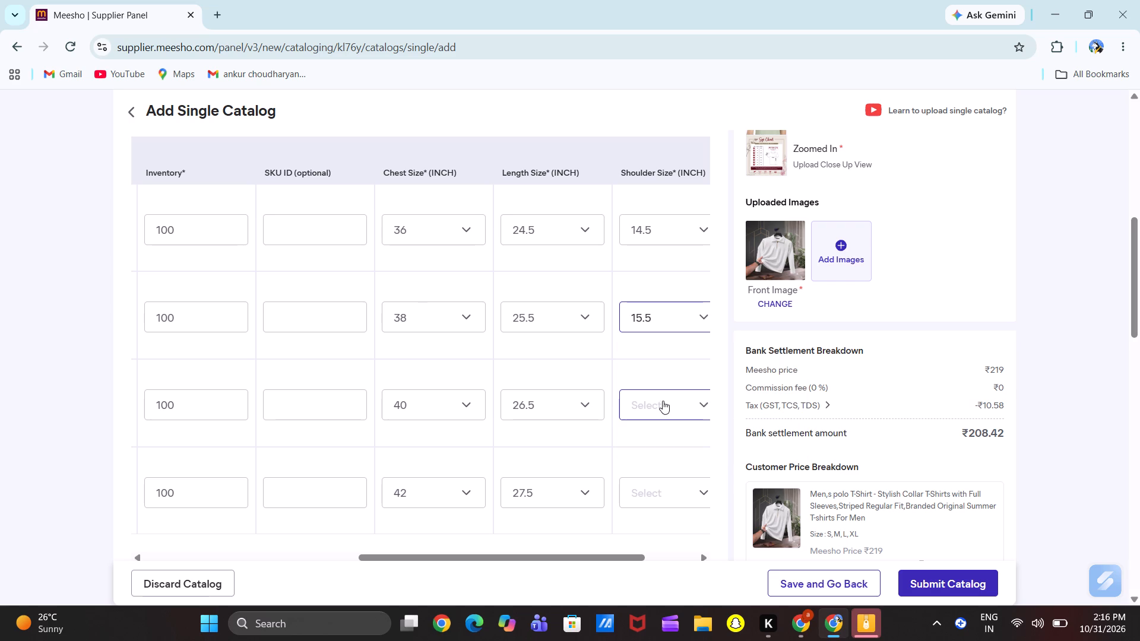
Set the shoulder size for size L to 16.5 inches.
click(663, 401)
scroll(669, 493, down, 3)
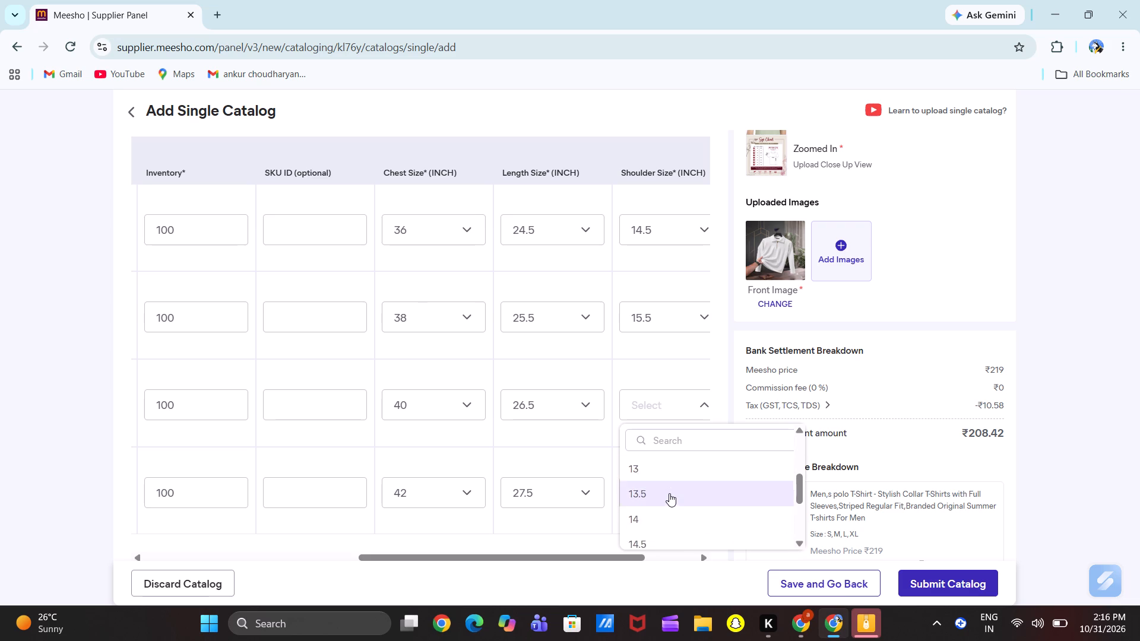
scroll(669, 493, down, 2)
click(669, 493)
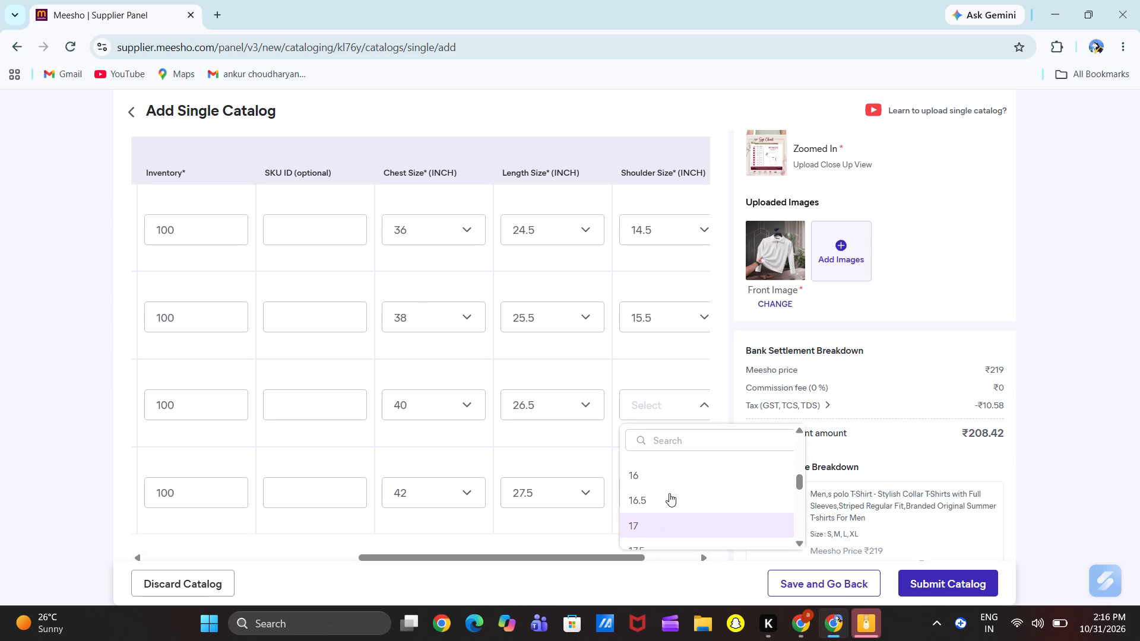
Set the shoulder size for size XL to 17.5 inches.
click(654, 490)
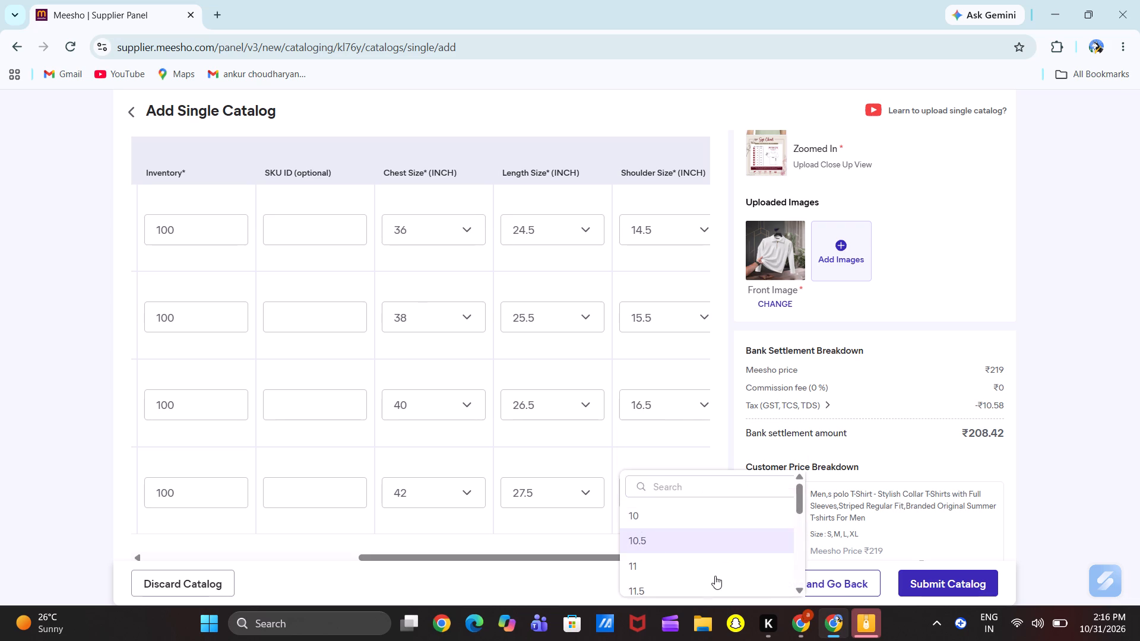
scroll(715, 576, down, 3)
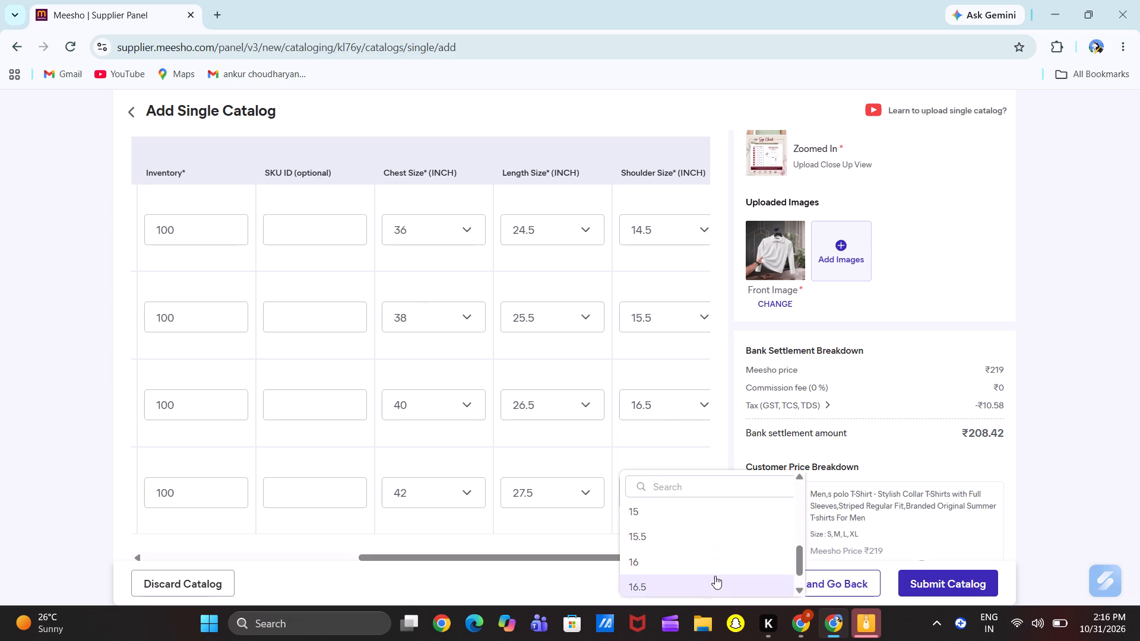
scroll(715, 576, down, 2)
click(693, 573)
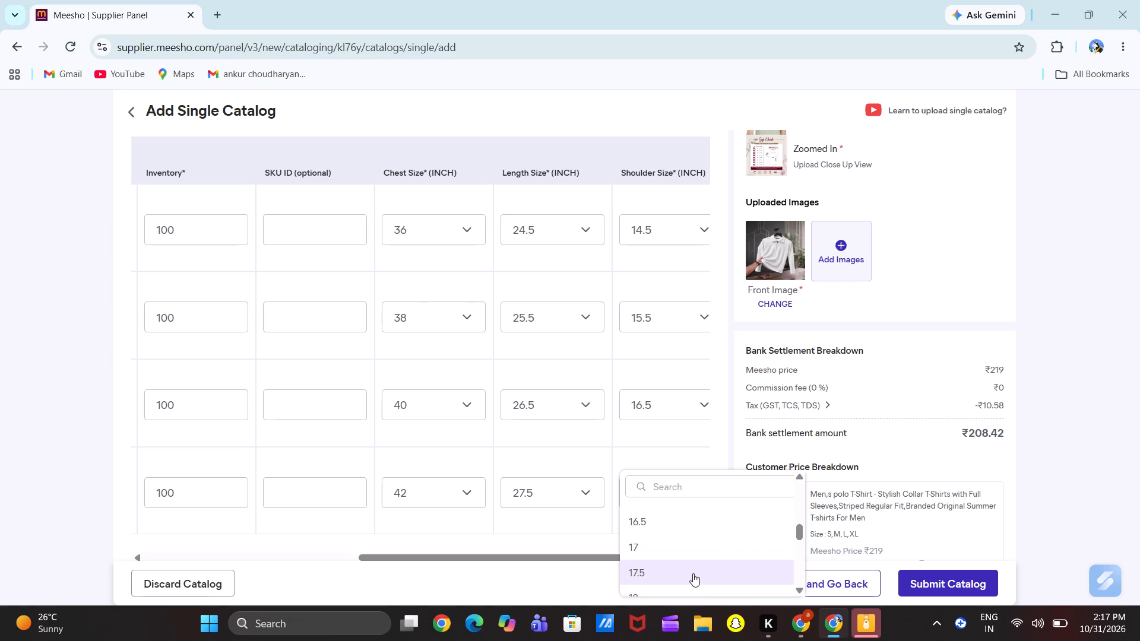
Set the product's color to White in the product details.
scroll(533, 461, down, 1)
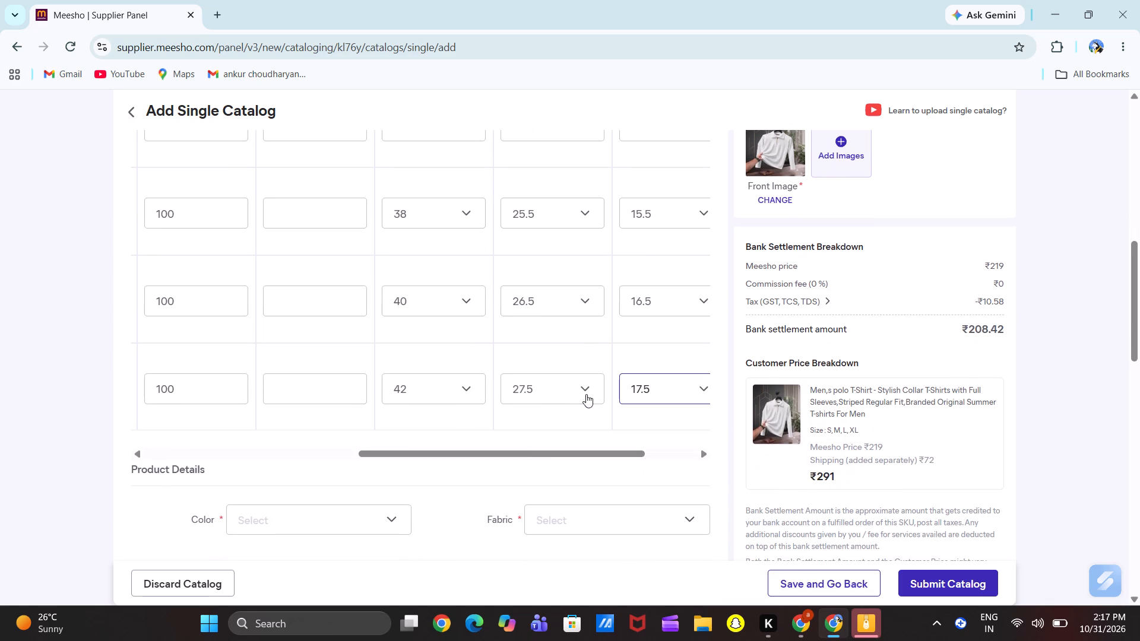
scroll(628, 337, left, 7)
scroll(628, 337, down, 1)
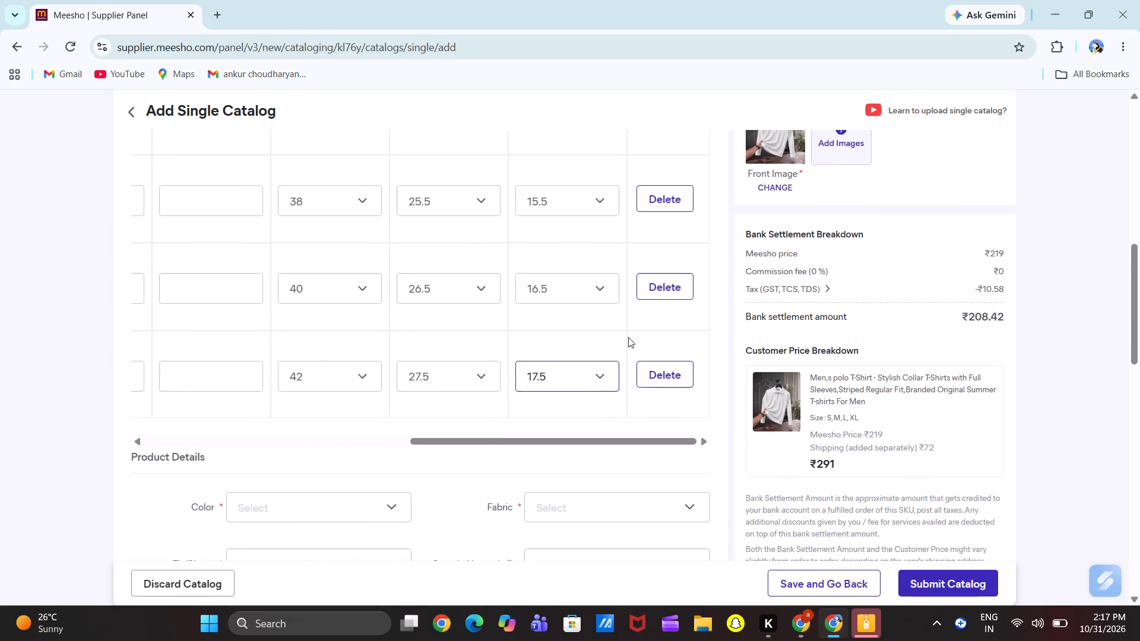
scroll(628, 337, down, 1)
click(306, 391)
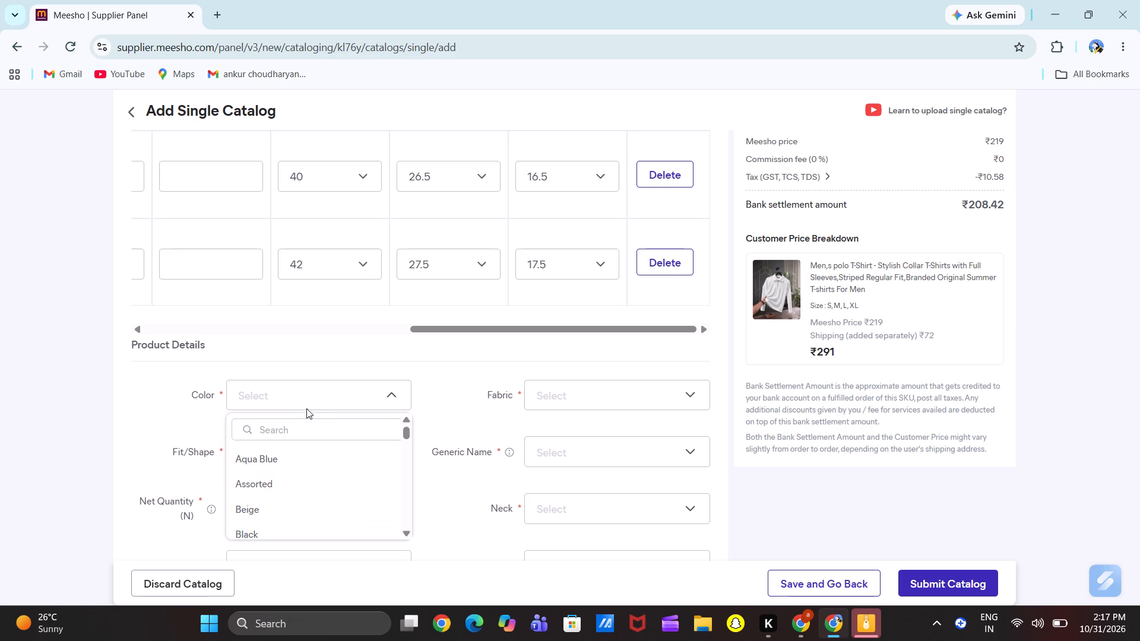
click(303, 424)
text(whi)
click(278, 453)
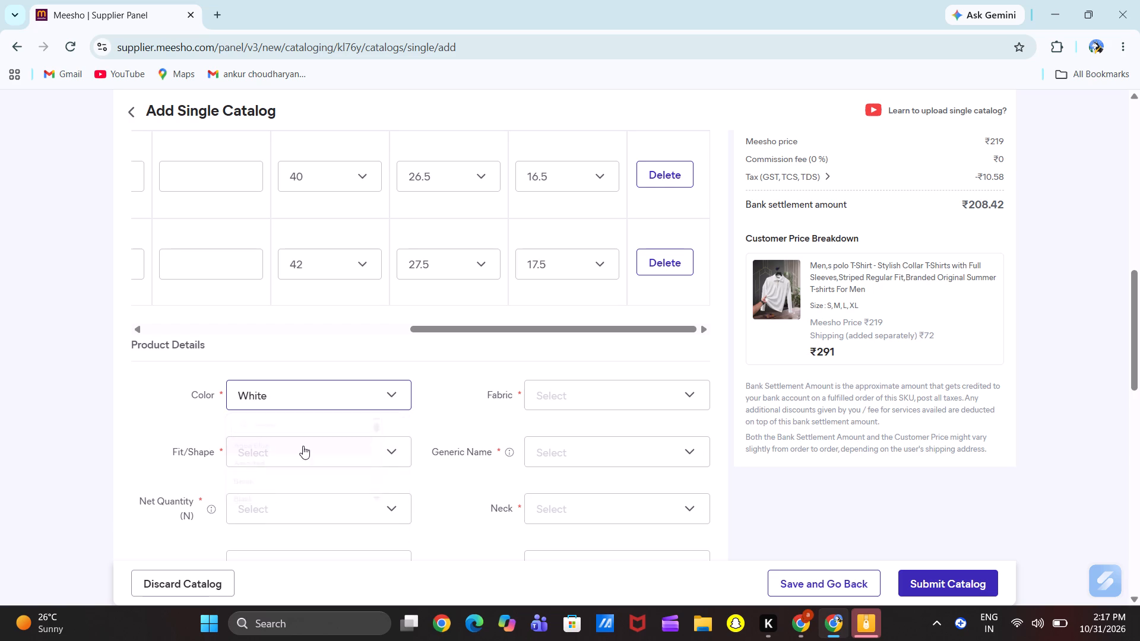
Set the product's fabric to Cotton Blend.
click(594, 388)
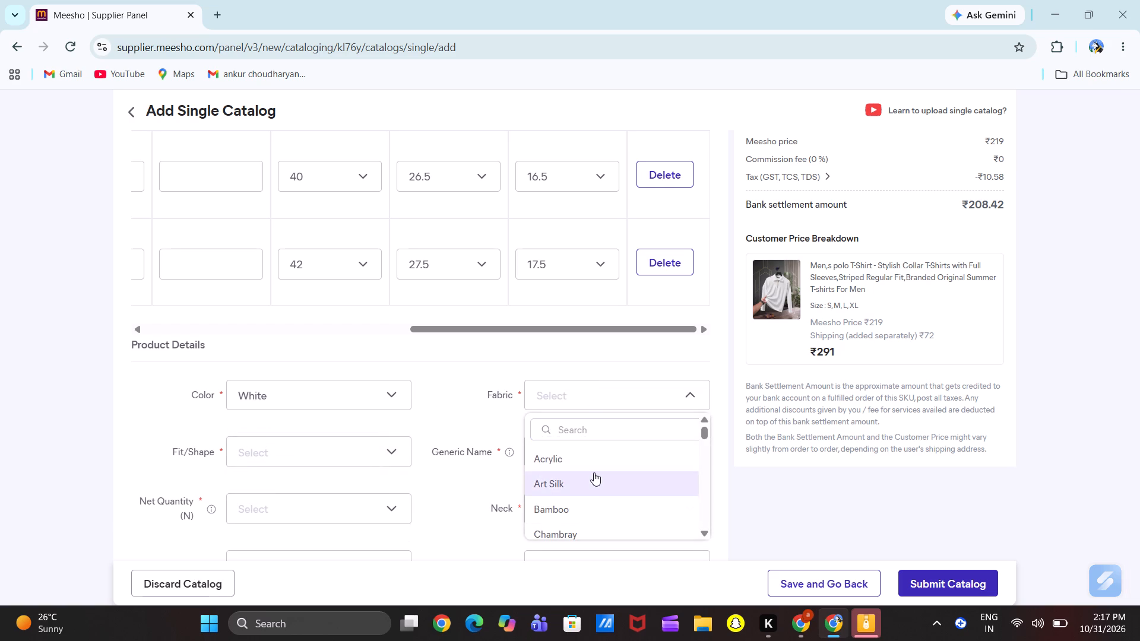
scroll(594, 472, down, 3)
click(579, 481)
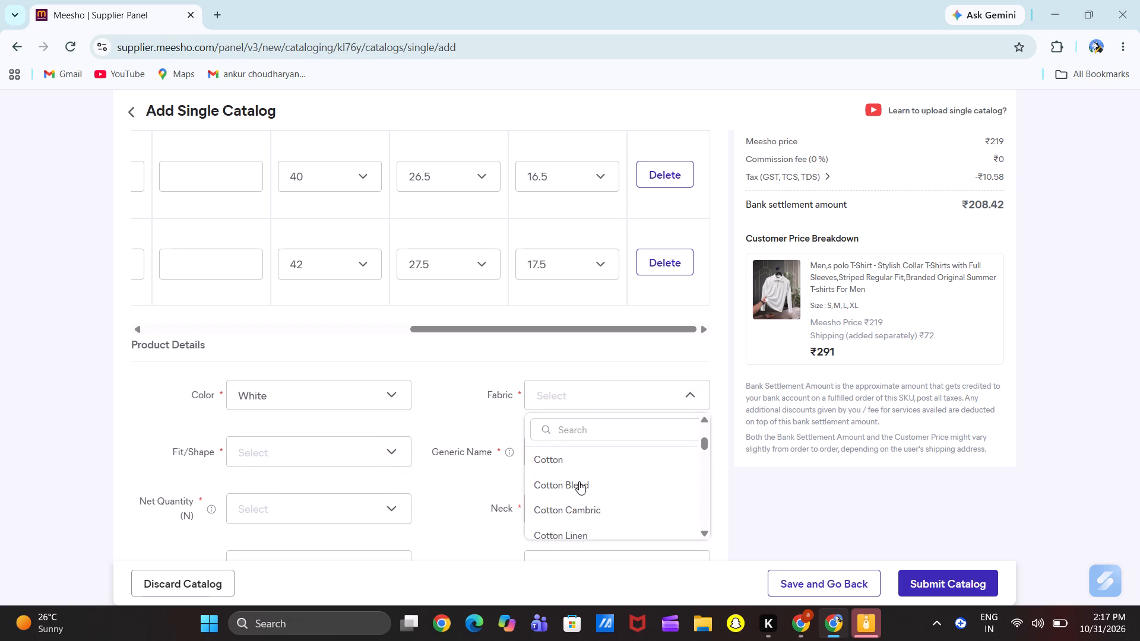
Set the product's fit/shape to Regular.
click(339, 454)
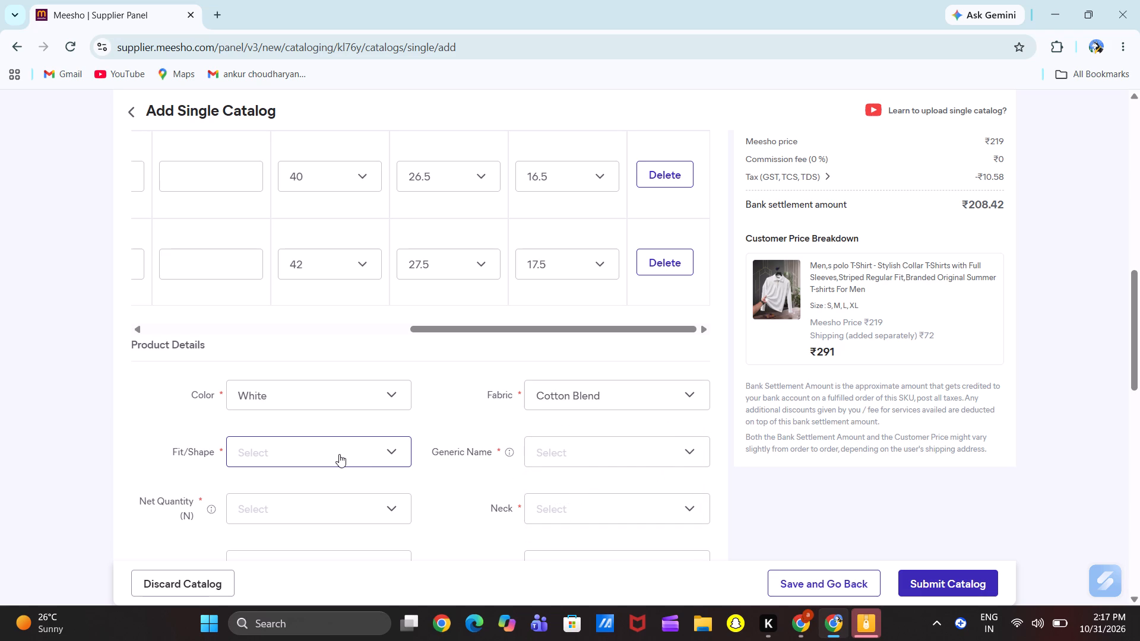
scroll(267, 573, down, 1)
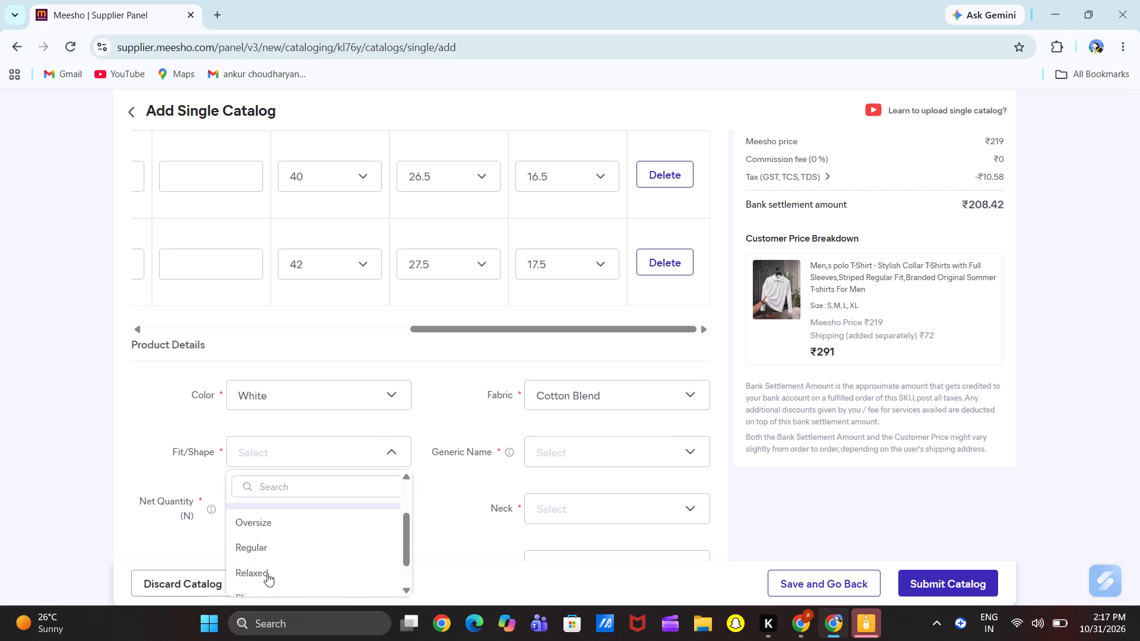
scroll(267, 573, down, 1)
click(270, 537)
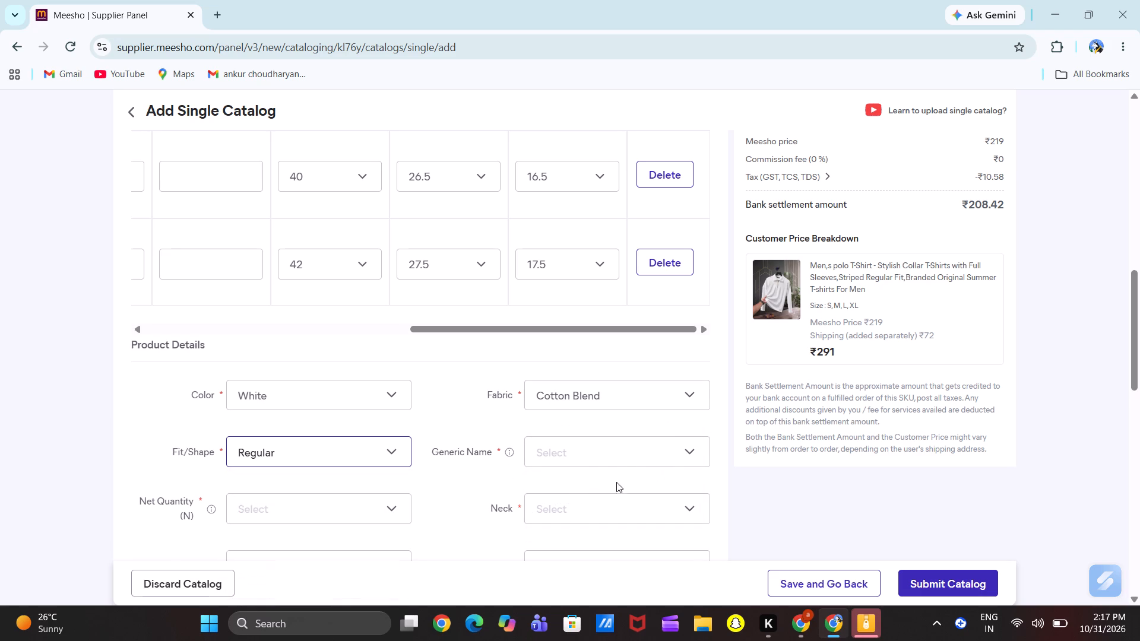
Set the product's generic name to Tshirts.
click(623, 467)
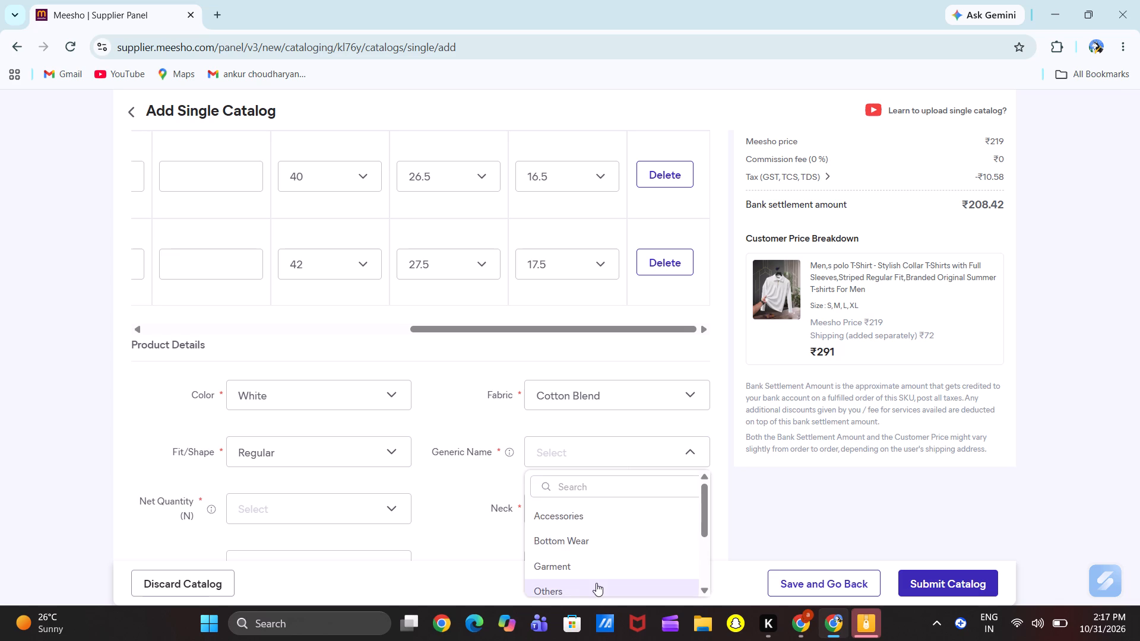
scroll(596, 583, down, 2)
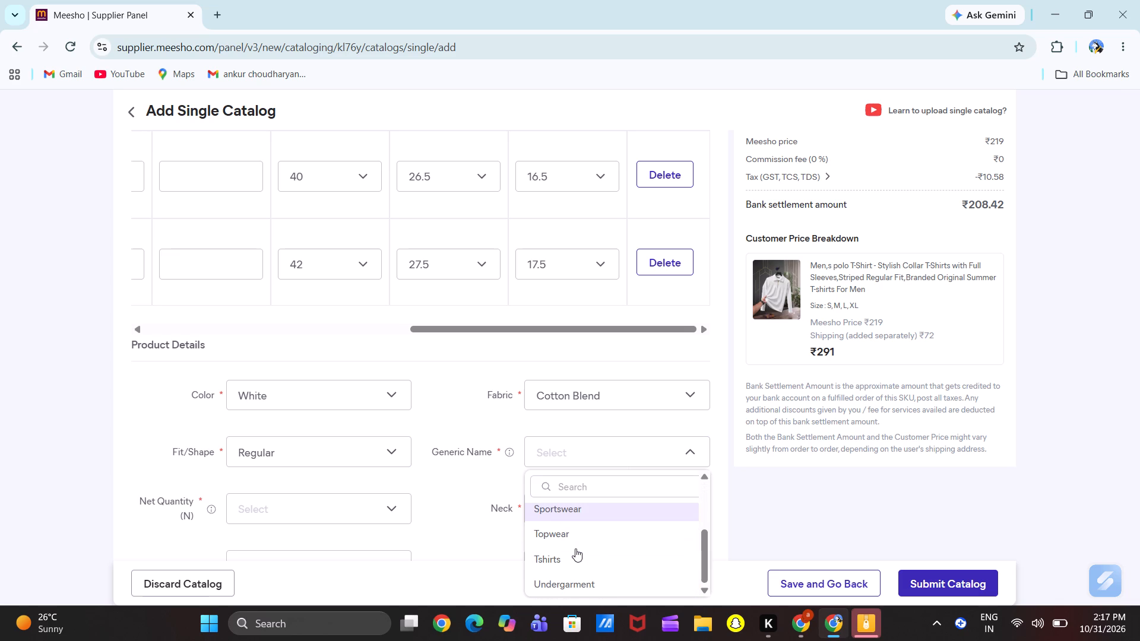
scroll(575, 548, down, 1)
click(567, 554)
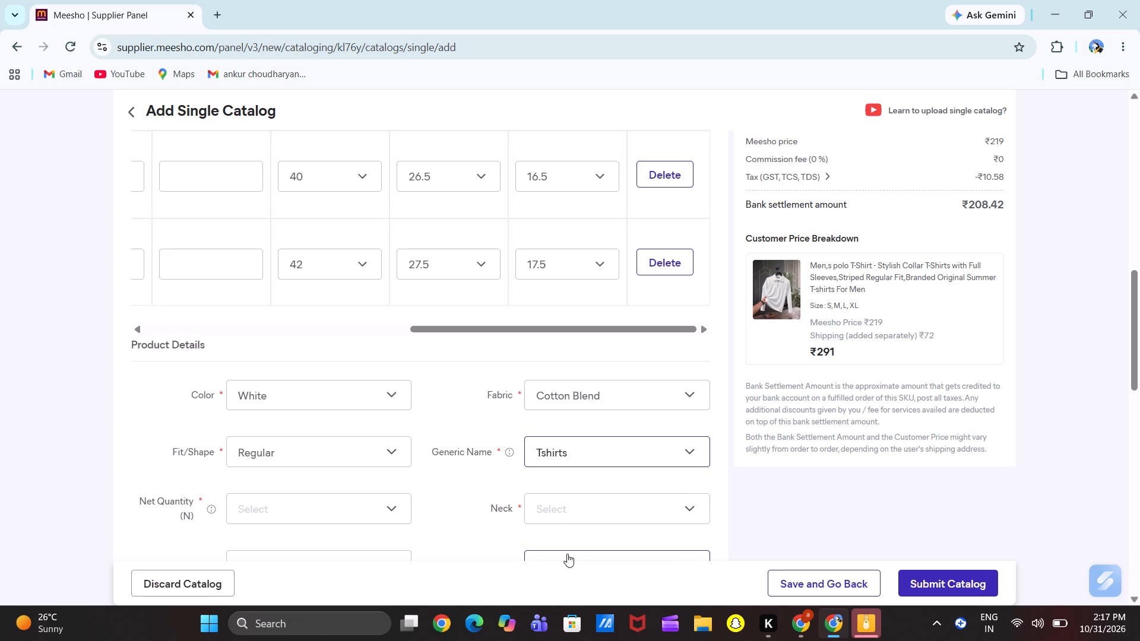
Set the product's net quantity to 1.
click(337, 511)
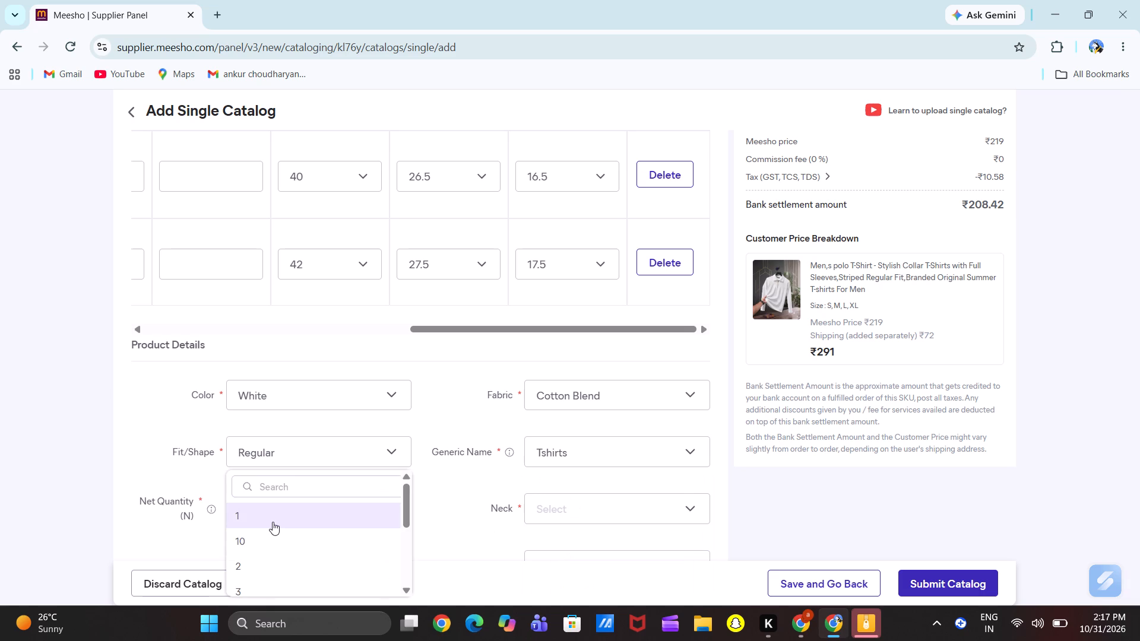
click(273, 522)
Open the options for the product's neck.
scroll(531, 483, down, 2)
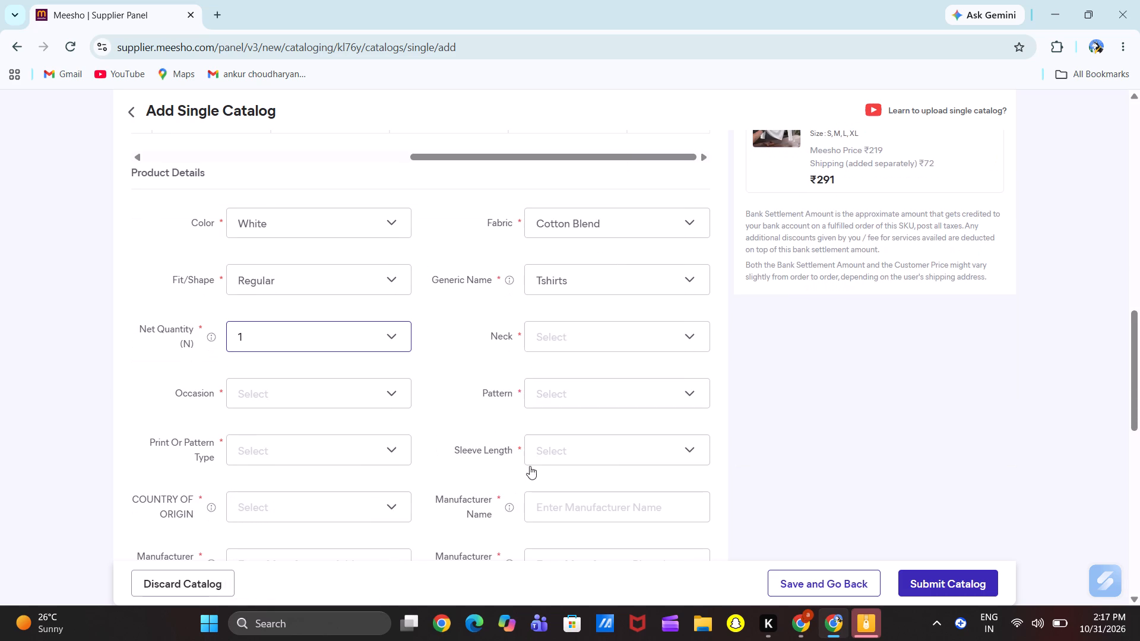
click(585, 327)
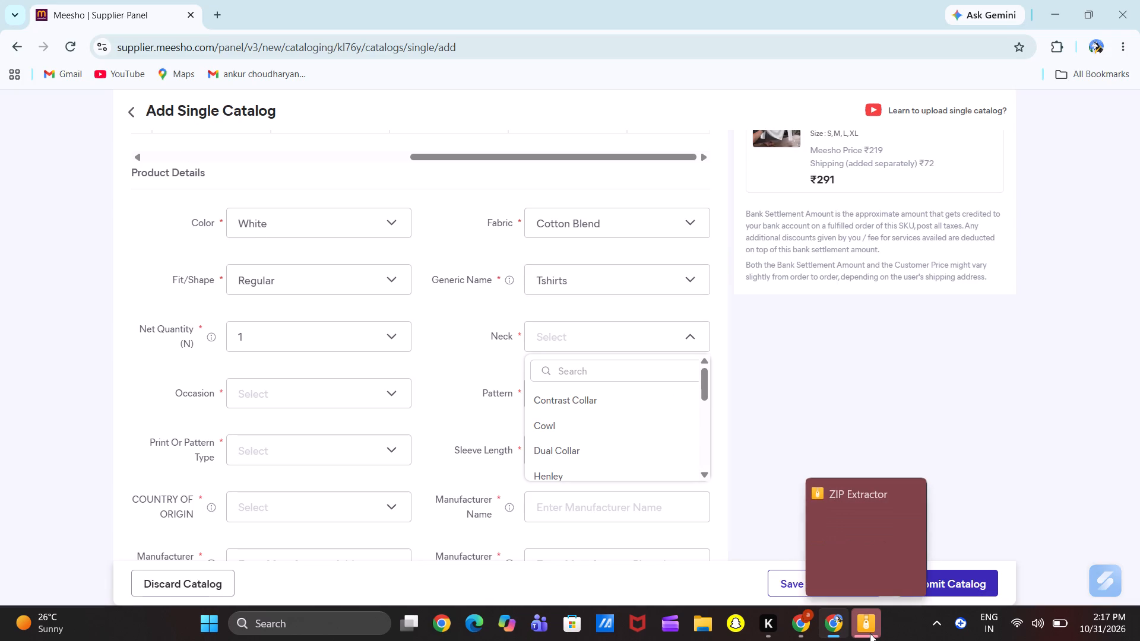
Switch to the desktop and delete the ZIP Extractor shortcut.
click(1047, 0)
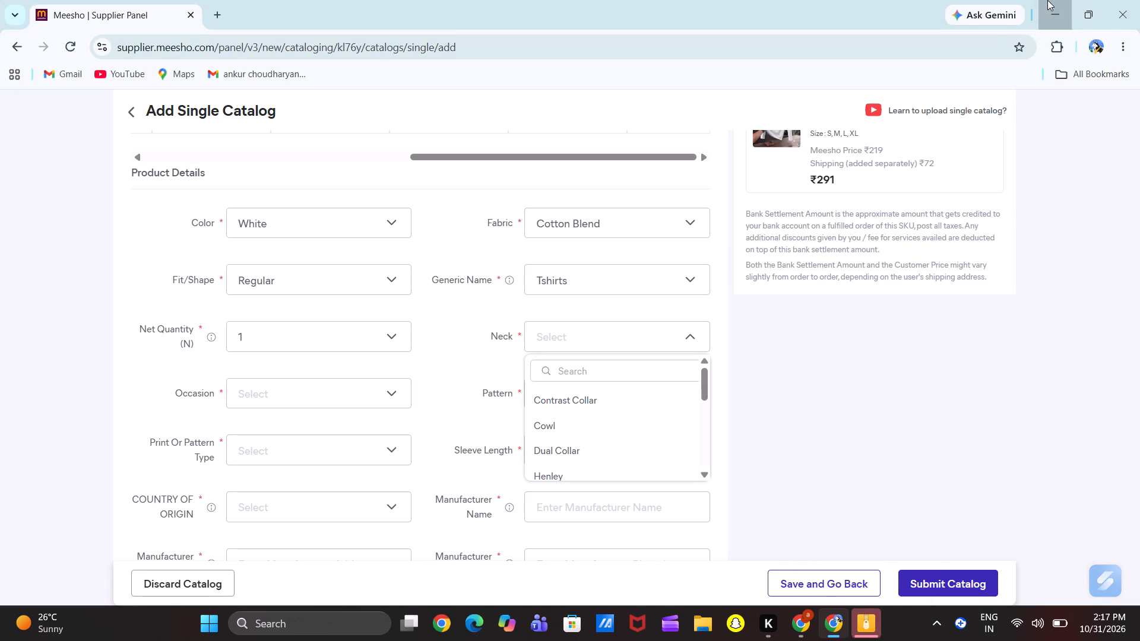
click(1057, 7)
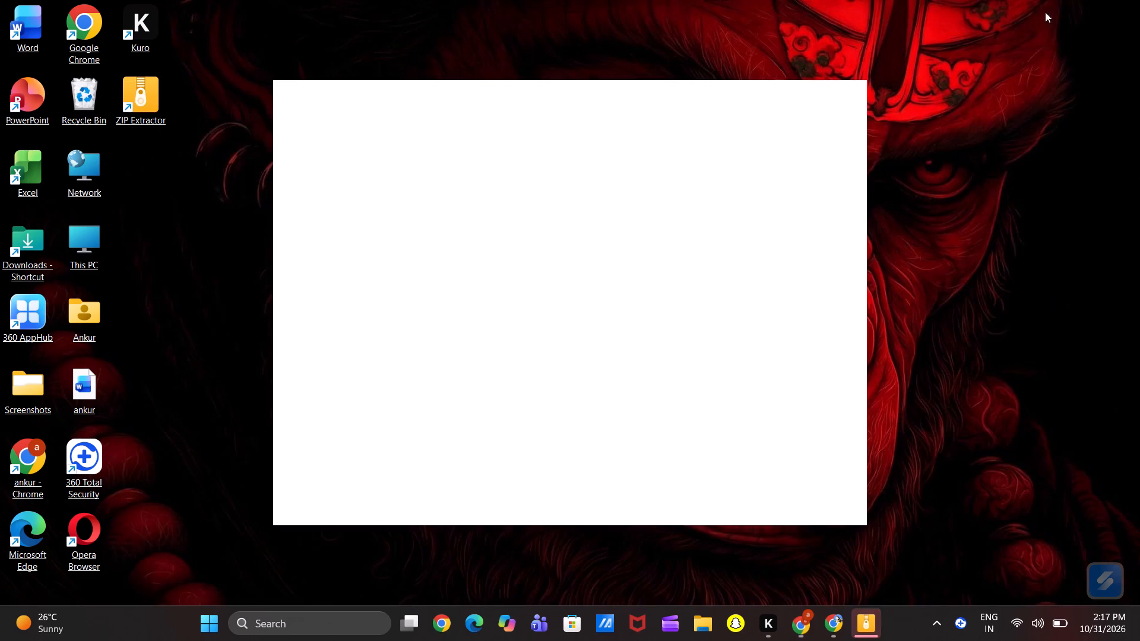
right_click(141, 98)
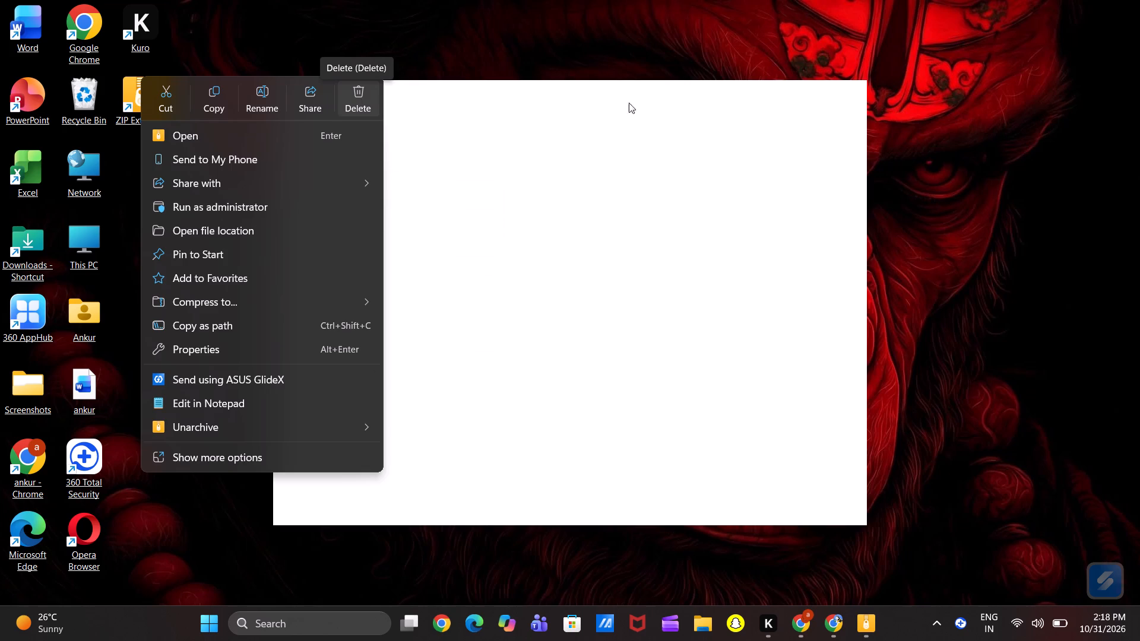
click(1139, 230)
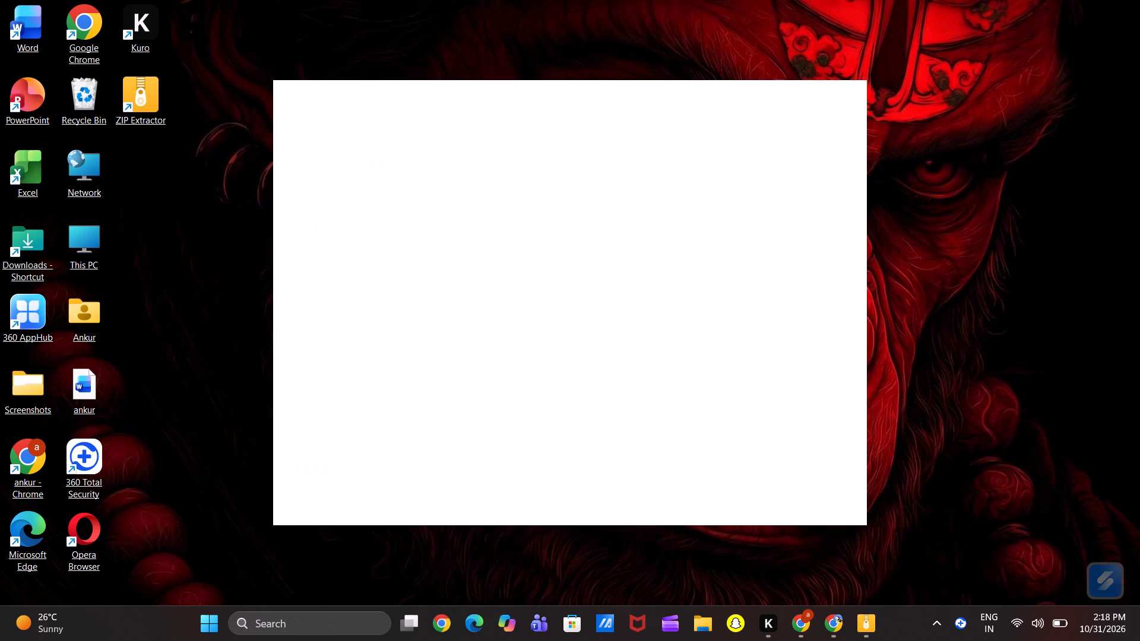
double_click(1139, 230)
triple_click(948, 157)
click(856, 78)
right_click(128, 105)
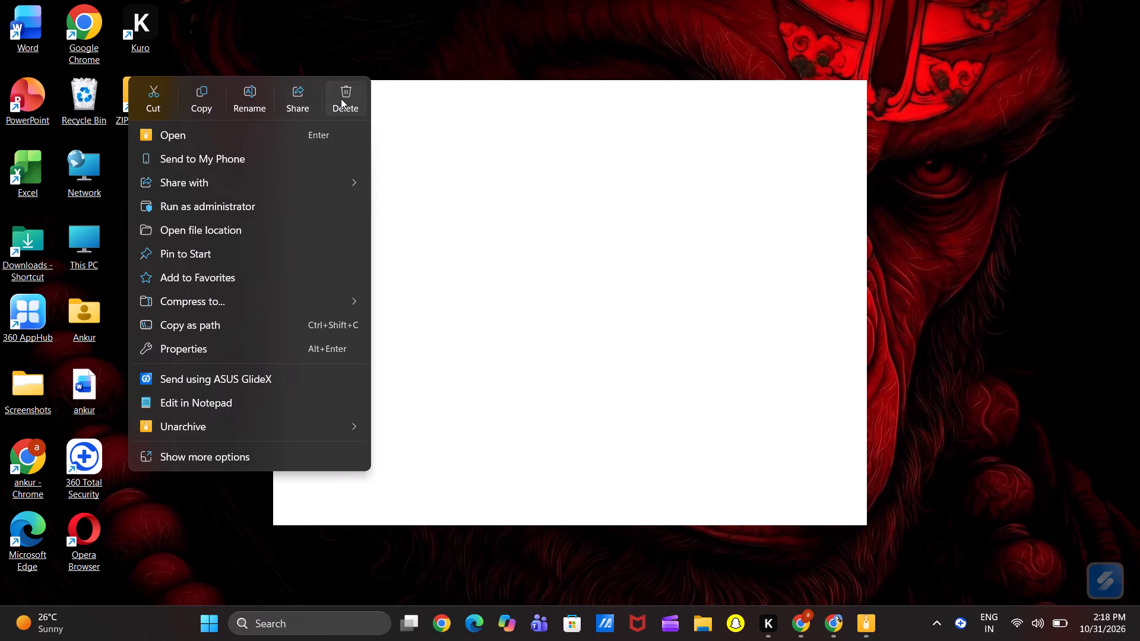
click(341, 98)
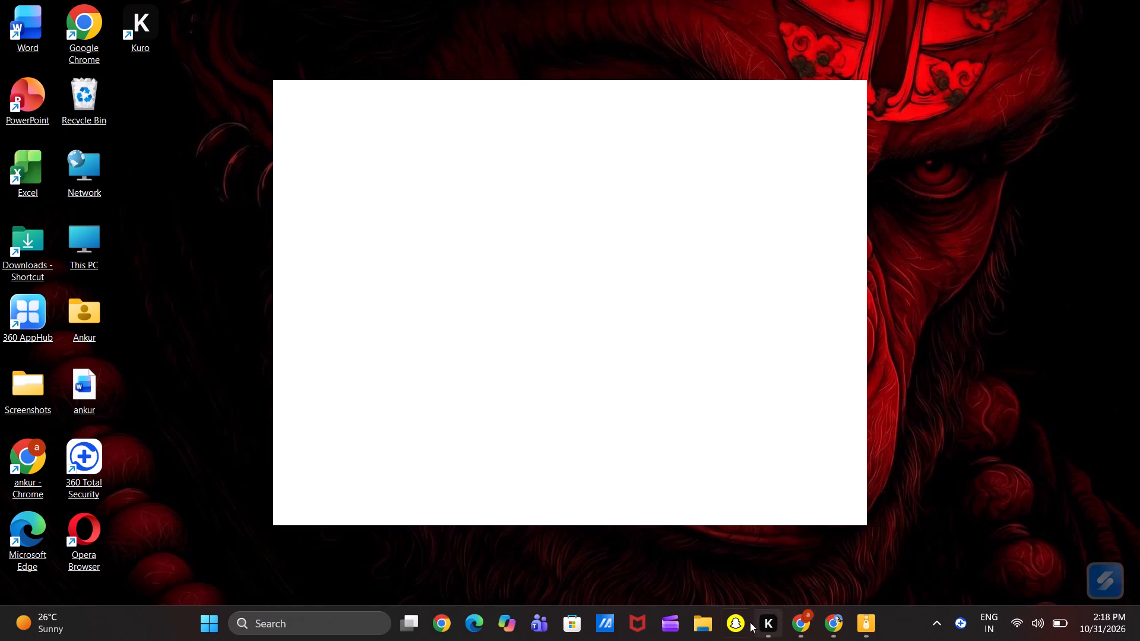
Return to the Meesho catalog form in Chrome and set the product's neck to Polo.
click(827, 637)
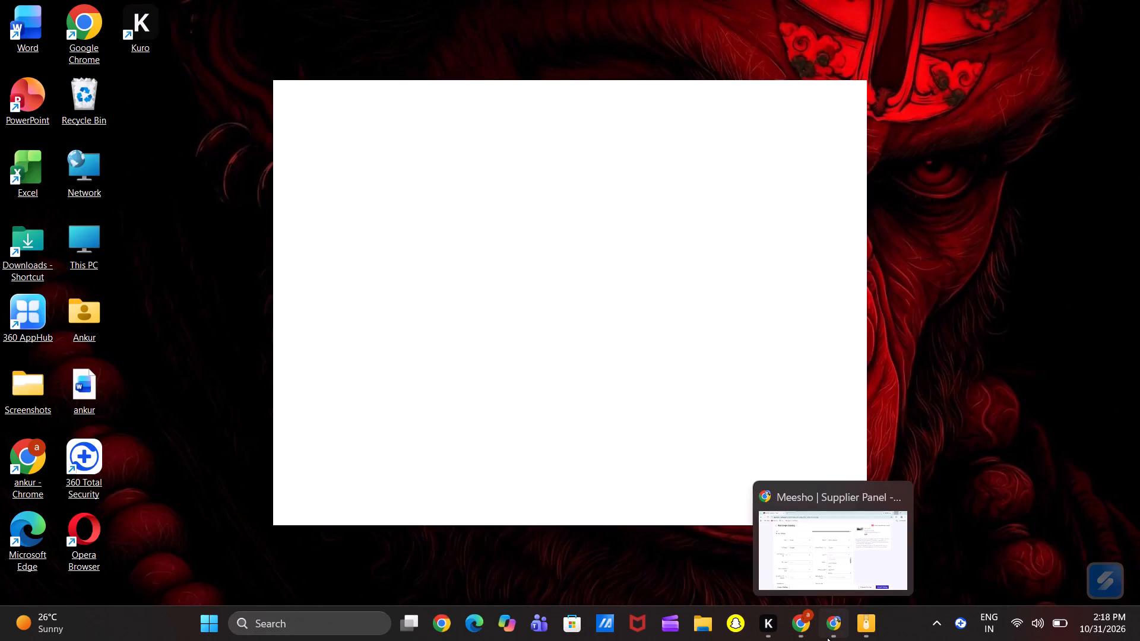
scroll(586, 396, down, 1)
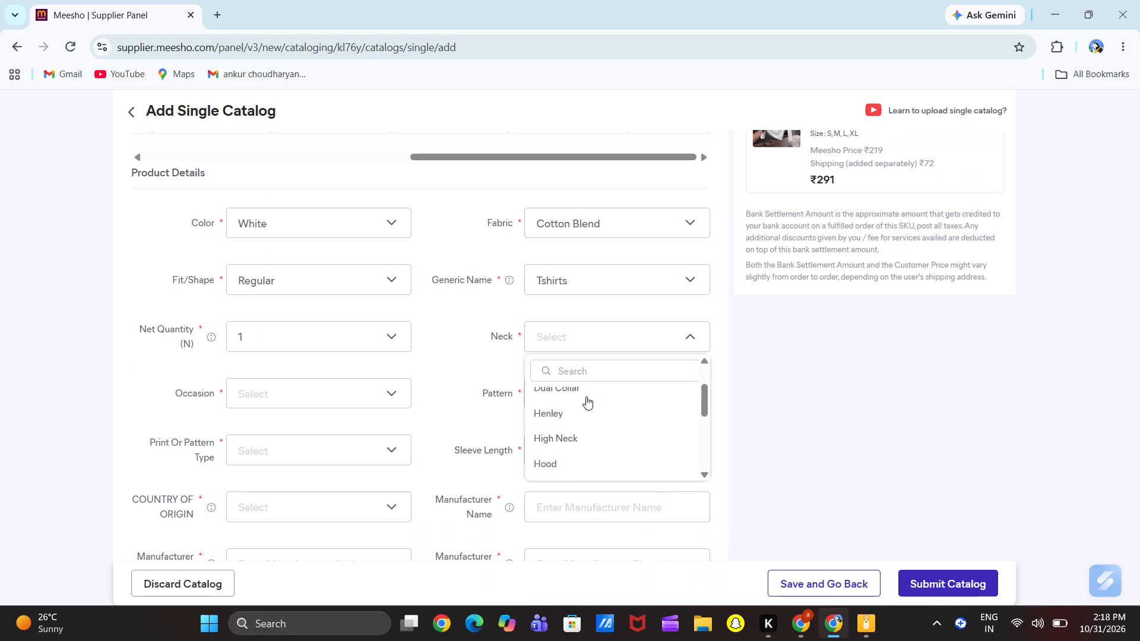
scroll(586, 396, down, 1)
click(551, 427)
key(Insert)
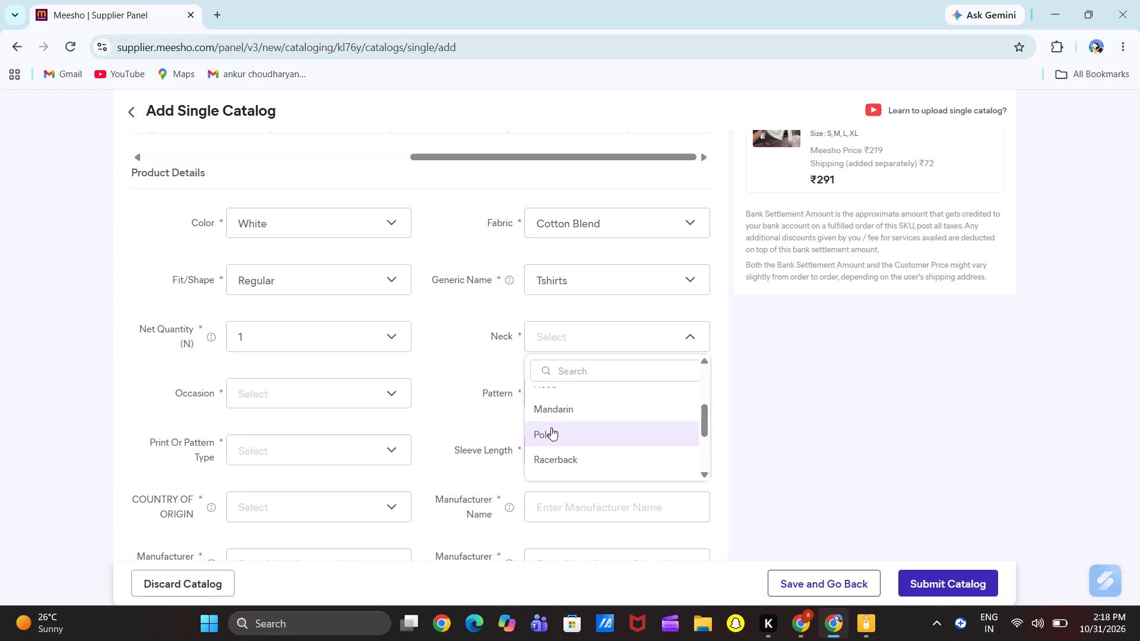
click(551, 427)
Set the product's occasion to Casual.
click(322, 396)
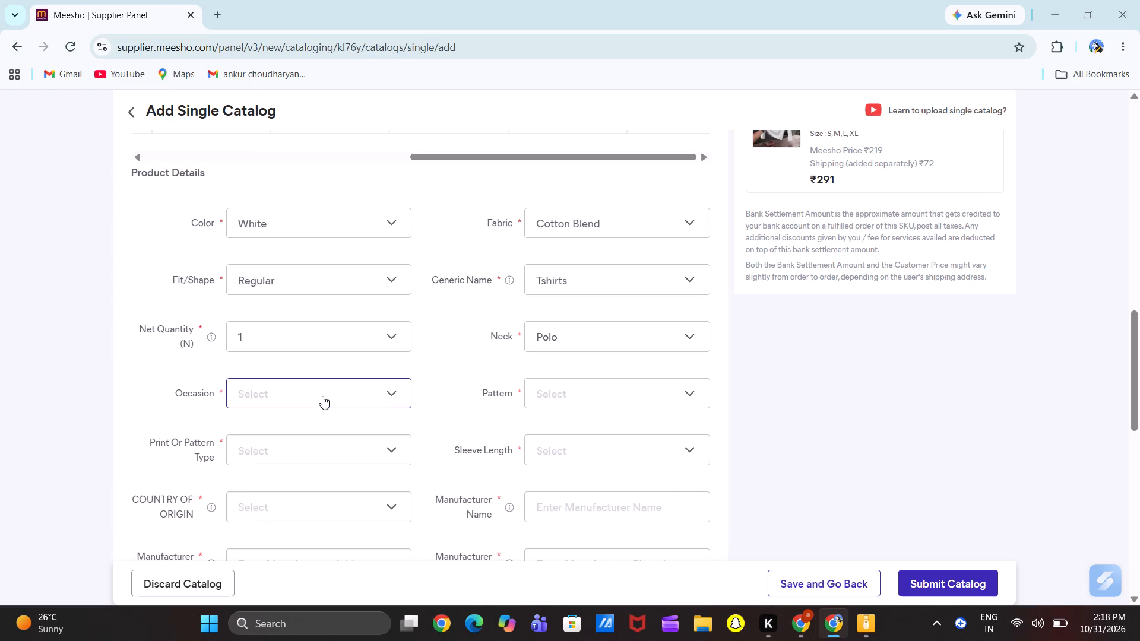
click(269, 489)
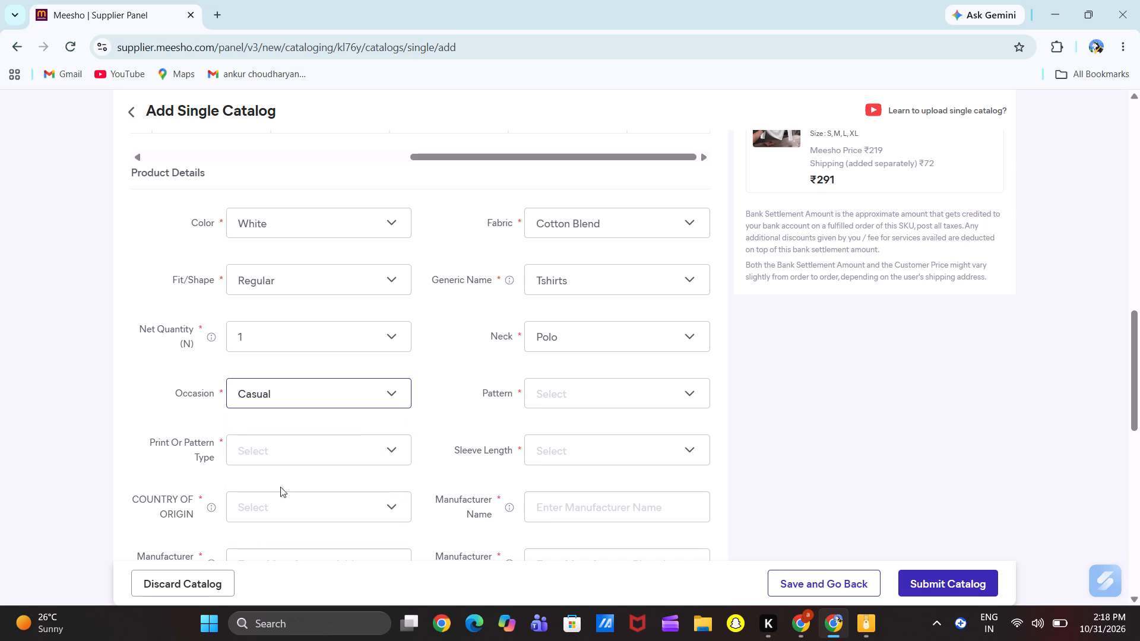
Set the product's pattern to Solid.
click(575, 390)
scroll(551, 442, down, 1)
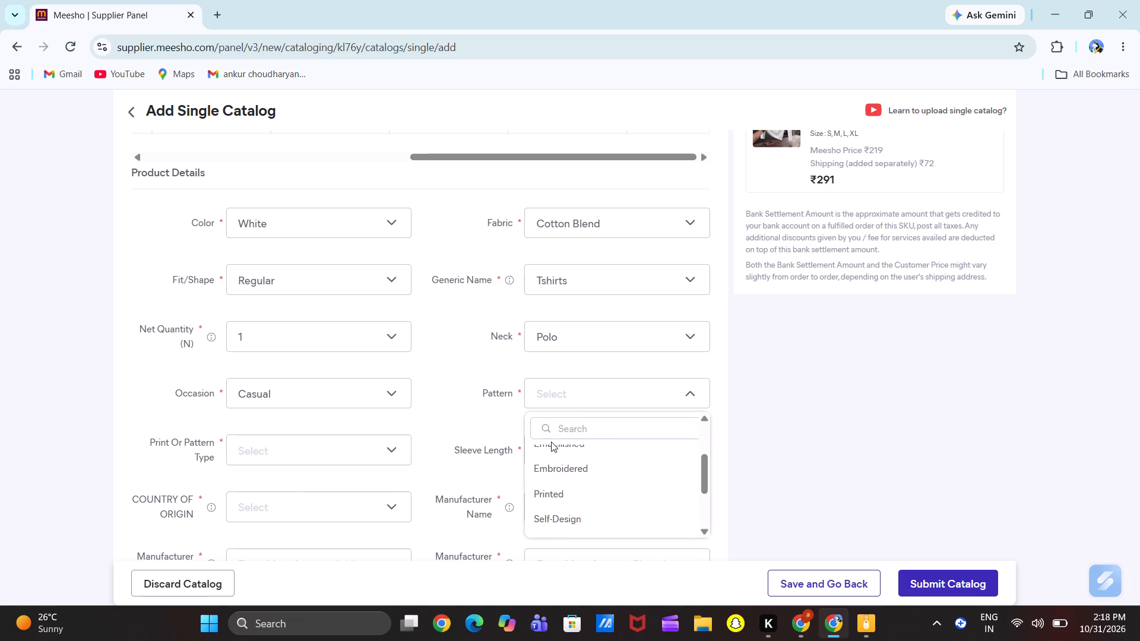
scroll(551, 442, down, 1)
click(553, 500)
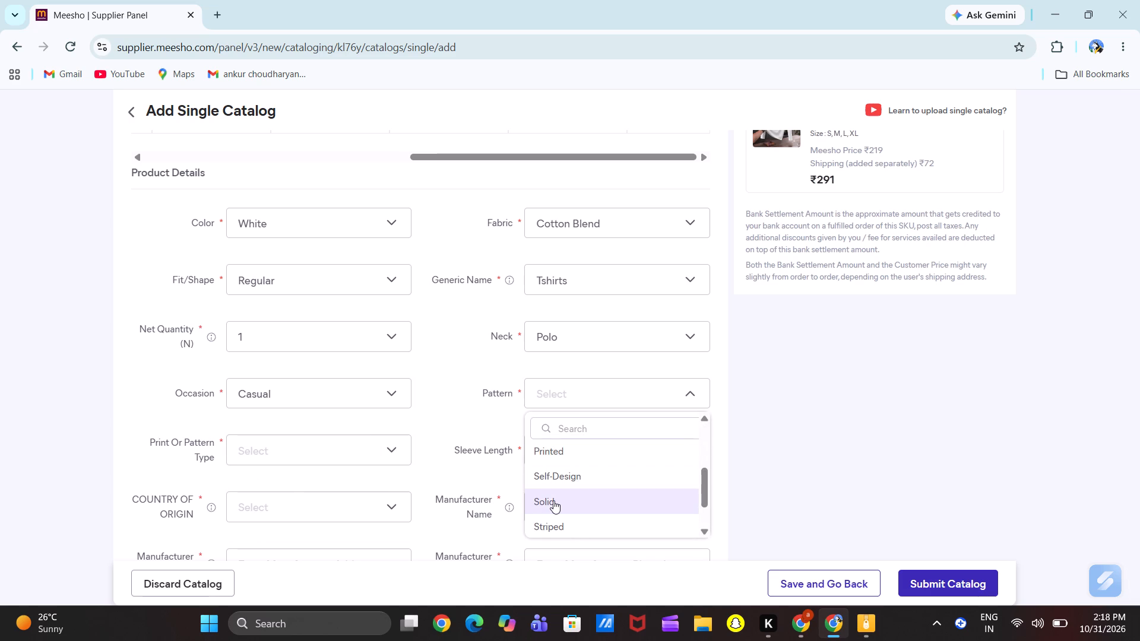
Search the print or pattern types for "so" and set the product's type to Solid.
drag(274, 434, 275, 445)
click(275, 445)
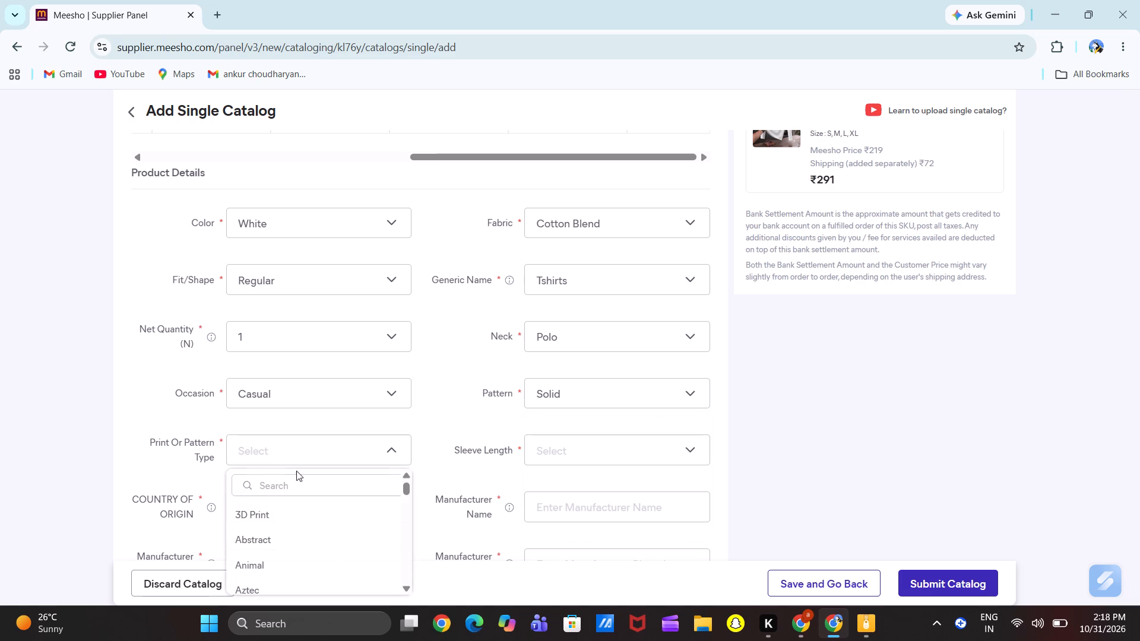
click(313, 493)
text(so)
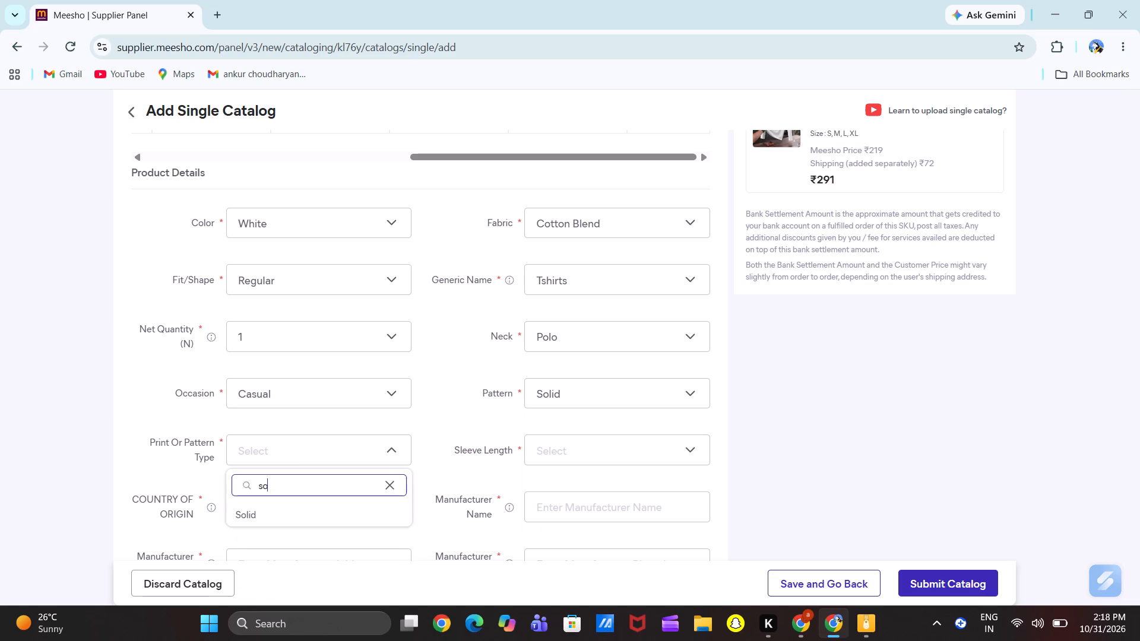
click(295, 515)
Set the product's sleeve length to Long Sleeves.
click(546, 458)
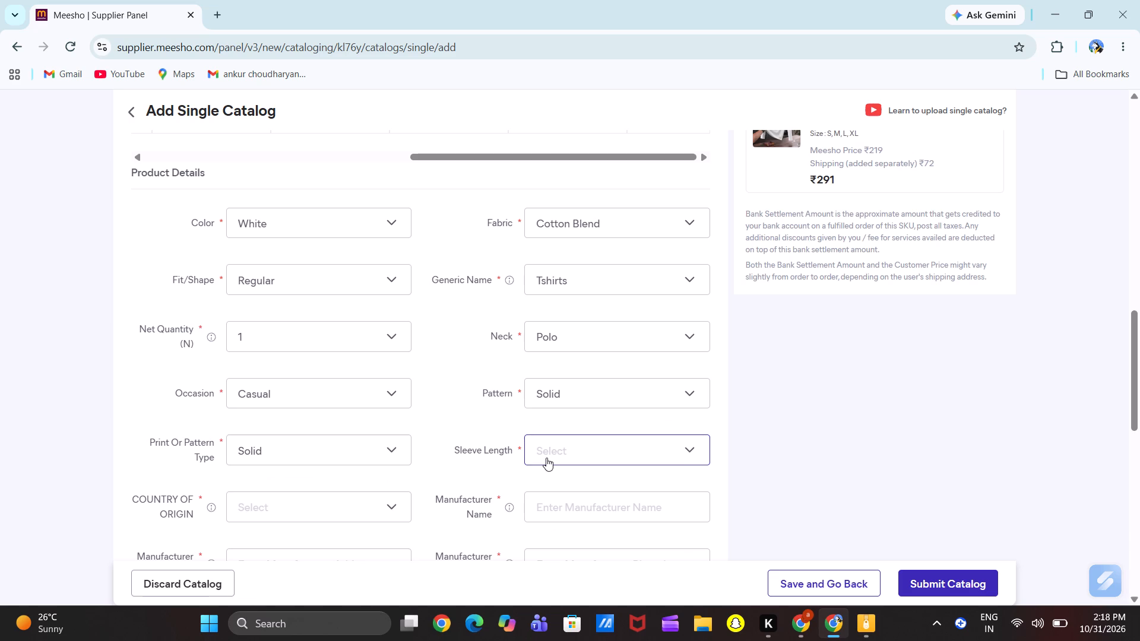
click(563, 510)
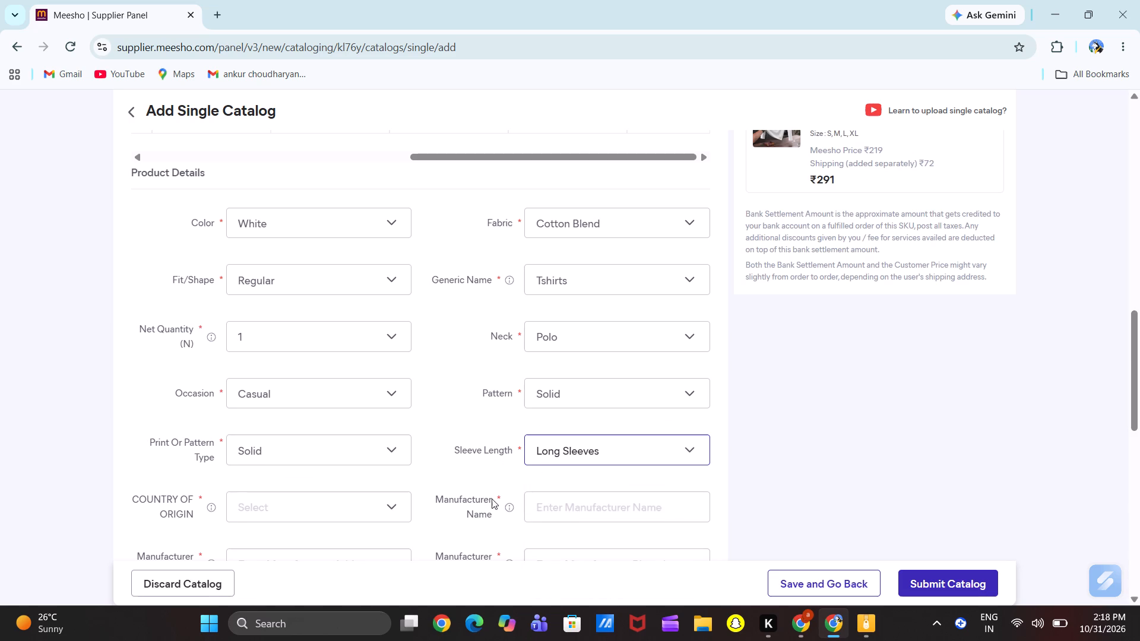
Fill in the manufacturer name with the saved entry.
scroll(492, 499, down, 3)
click(604, 288)
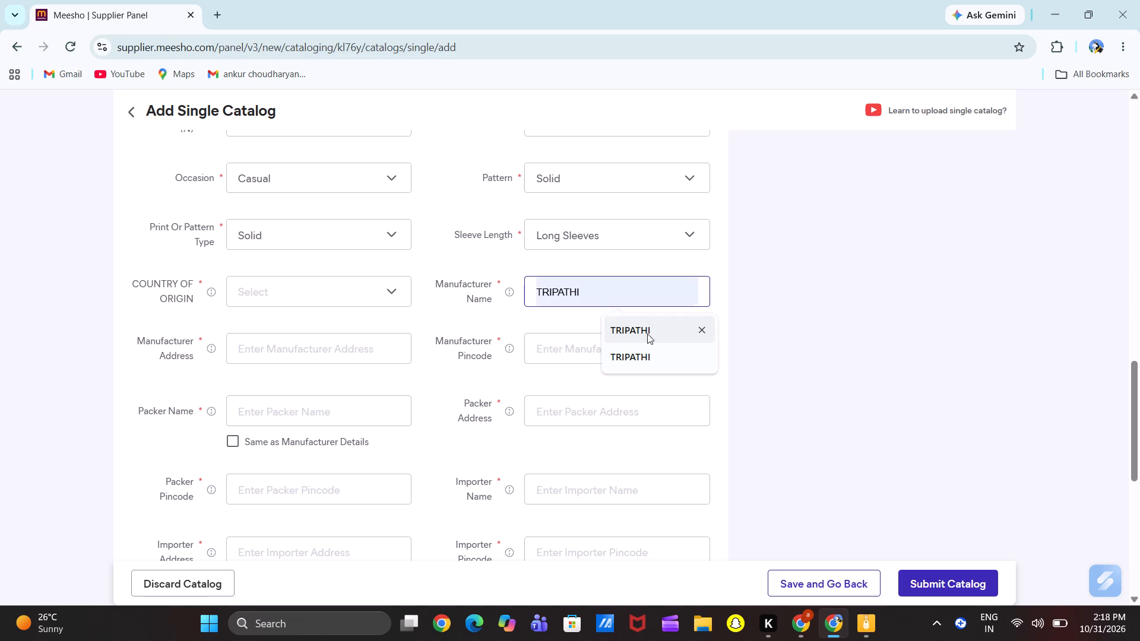
click(653, 333)
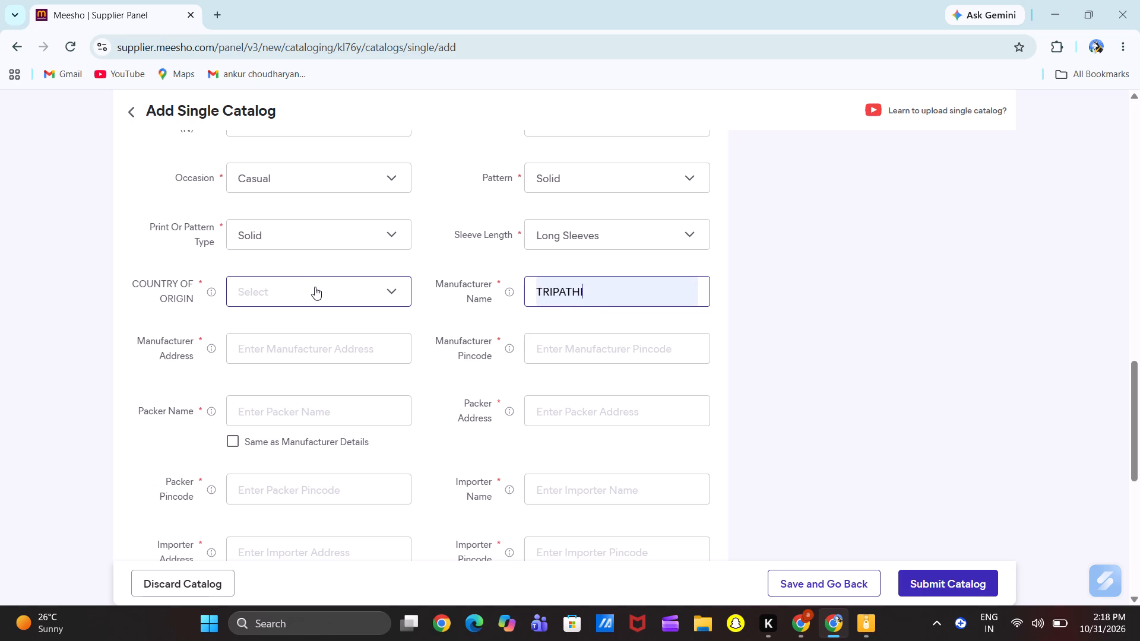
Set the product's country of origin to India.
click(315, 287)
click(276, 350)
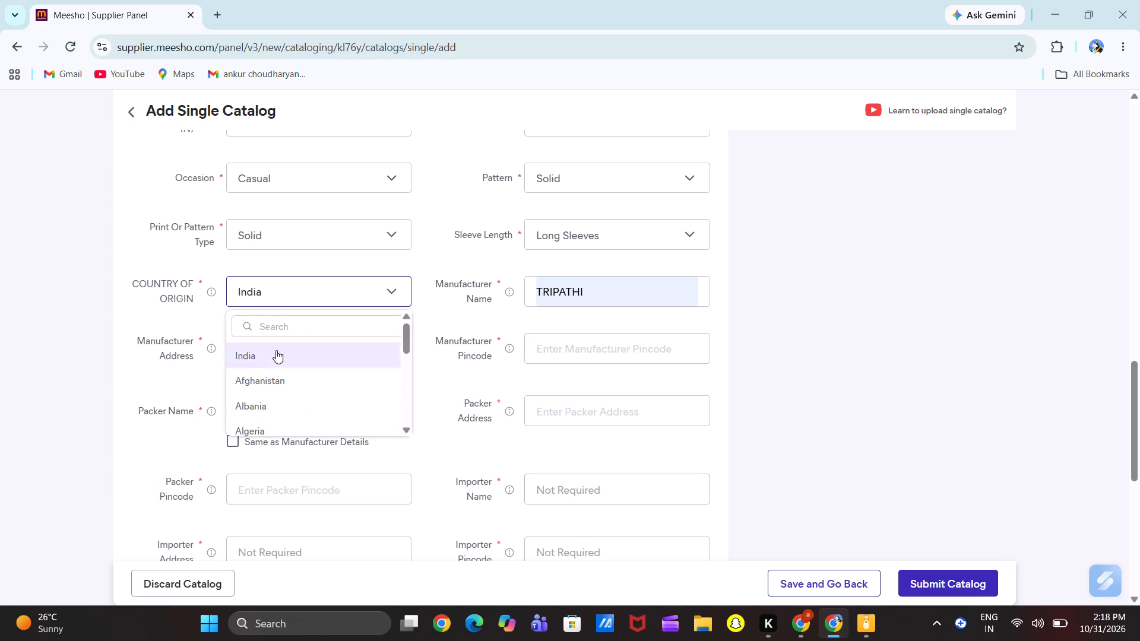
Enter the manufacturer's address and pincode in the product details.
click(343, 358)
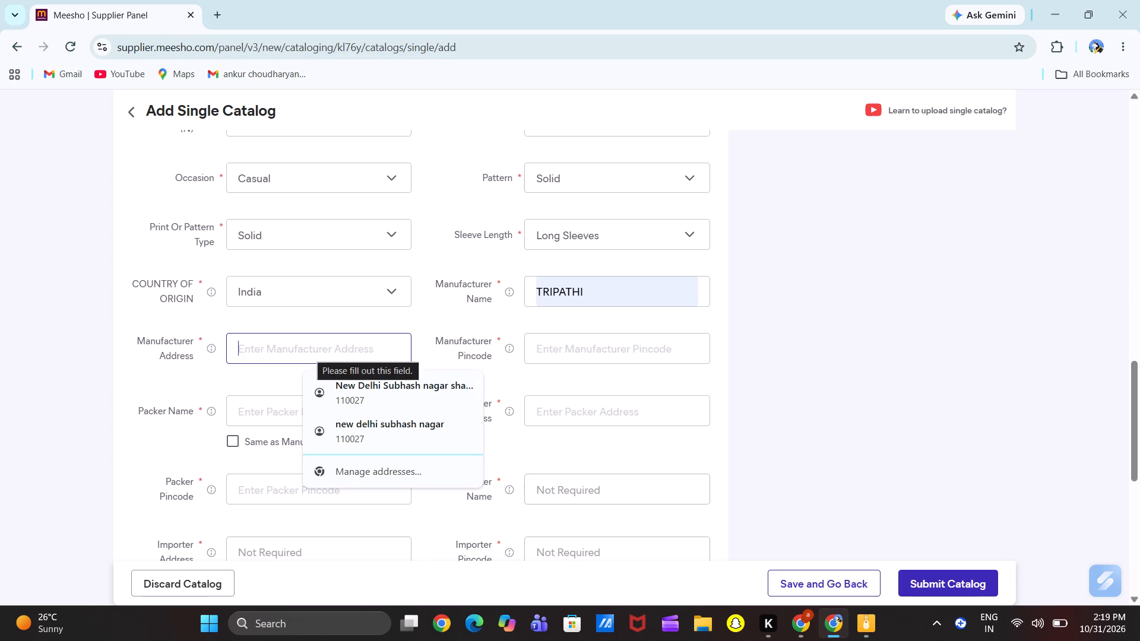
key(d)
key(BackSpace)
key(s)
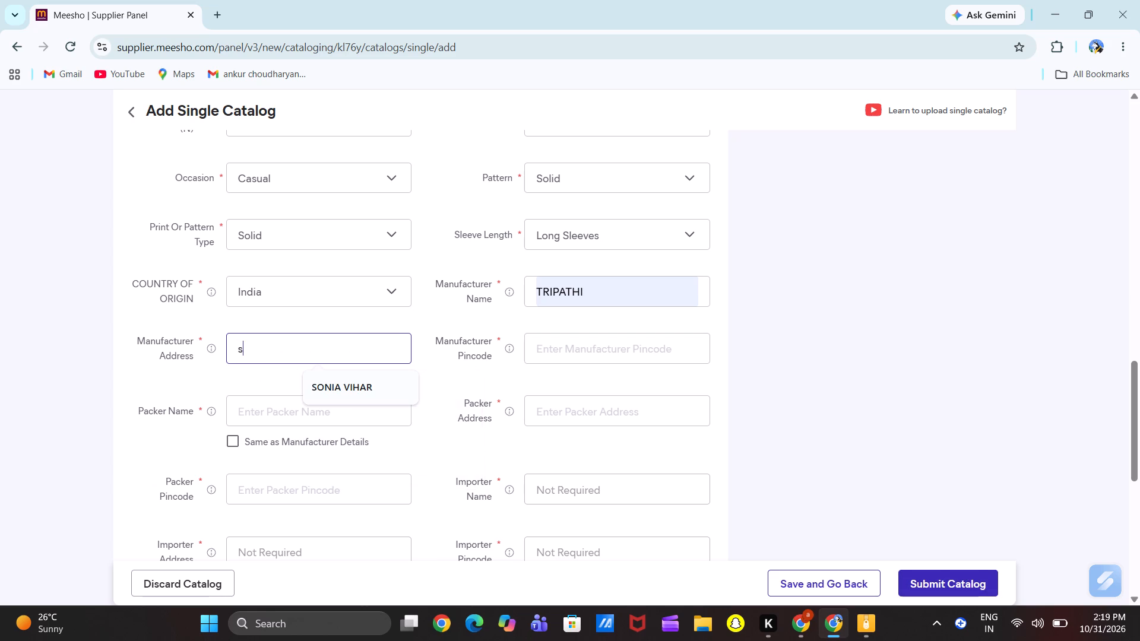
click(332, 380)
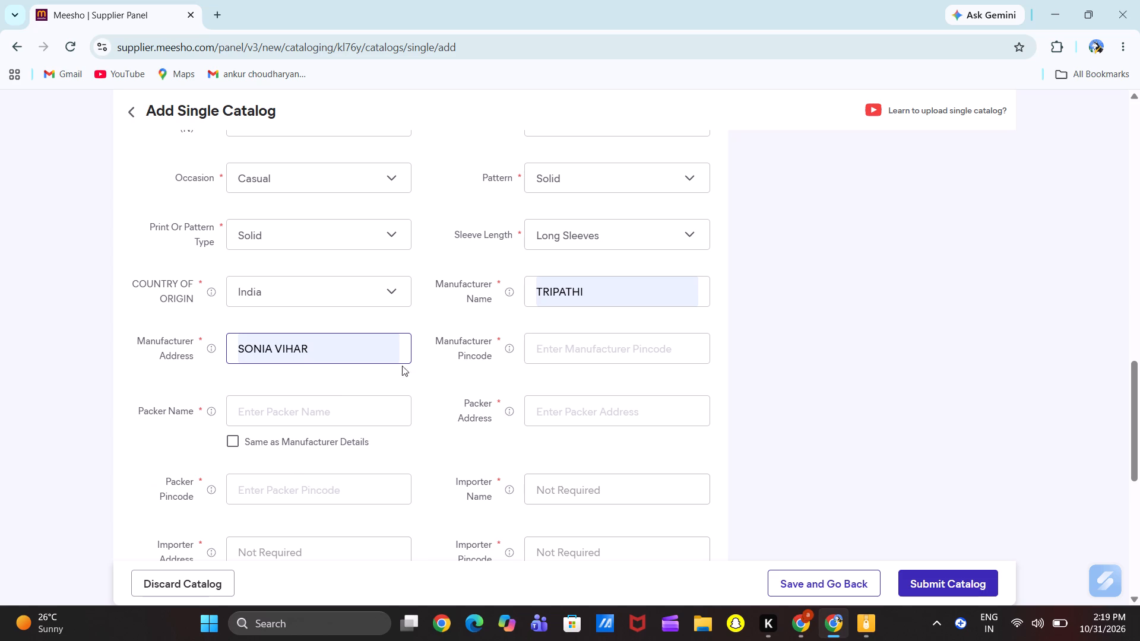
click(548, 341)
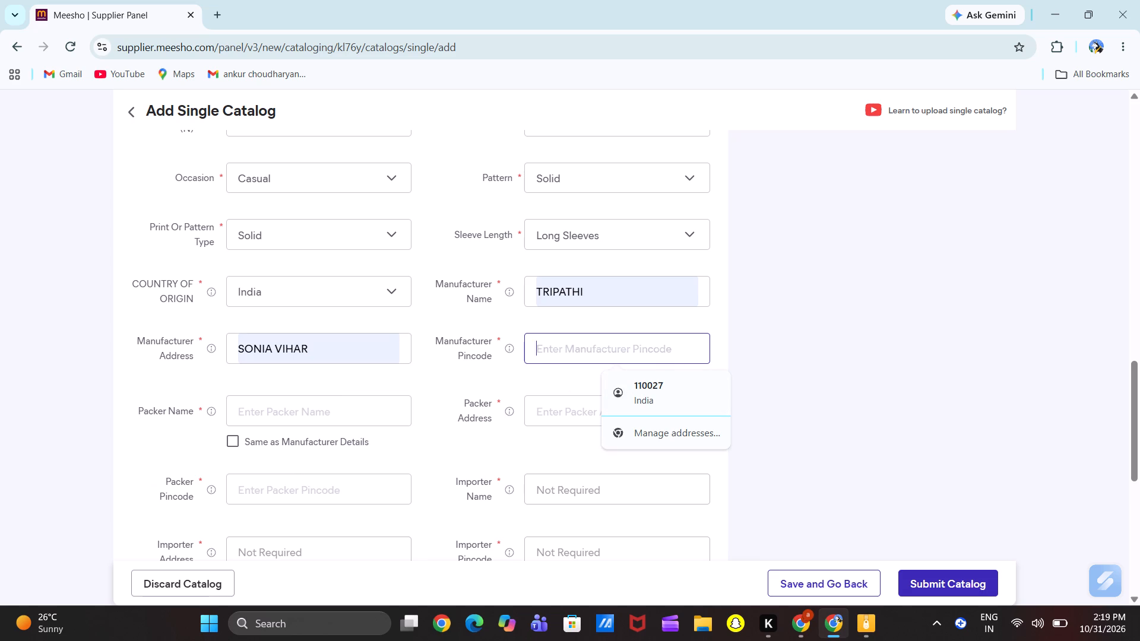
click(588, 359)
click(584, 357)
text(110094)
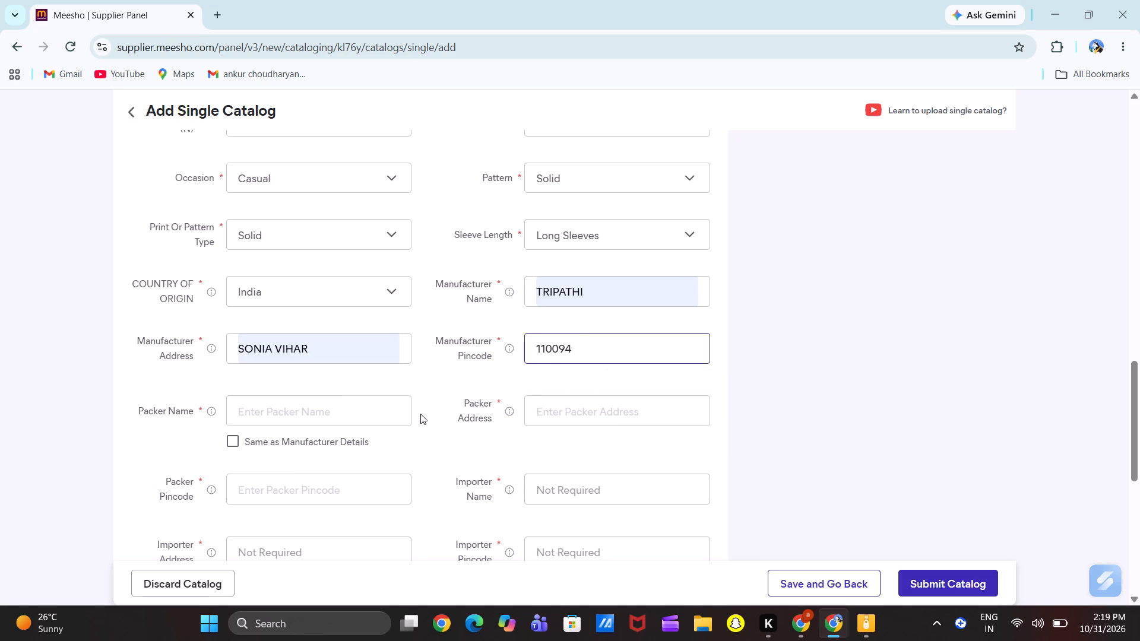
Fill in the packer name and packer address with the same details as the manufacturer's.
click(354, 405)
click(343, 443)
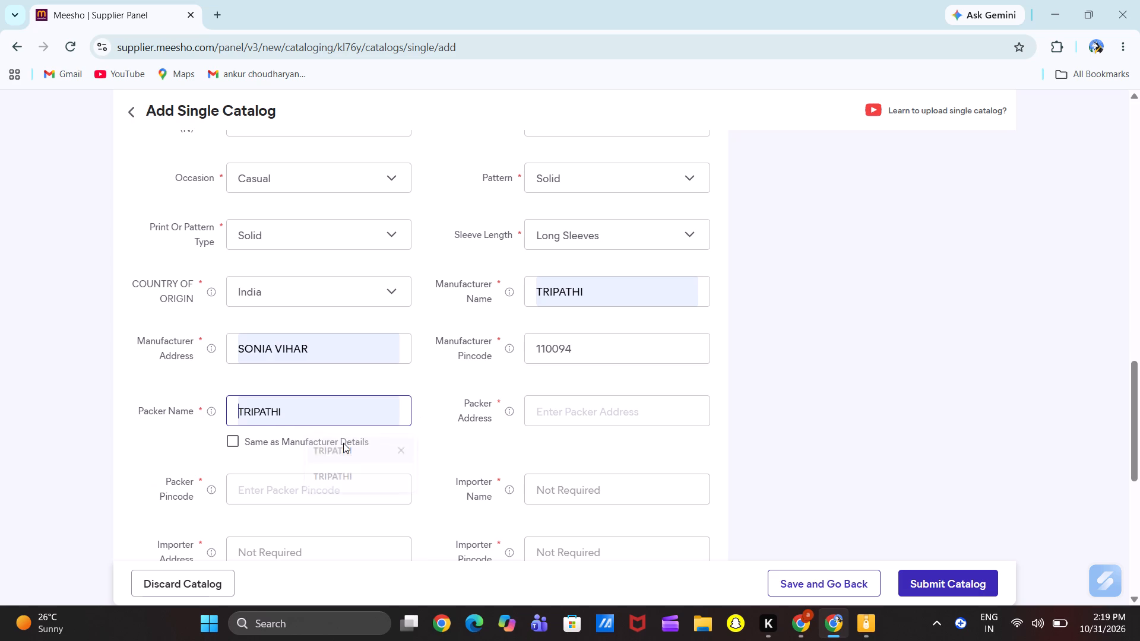
click(600, 409)
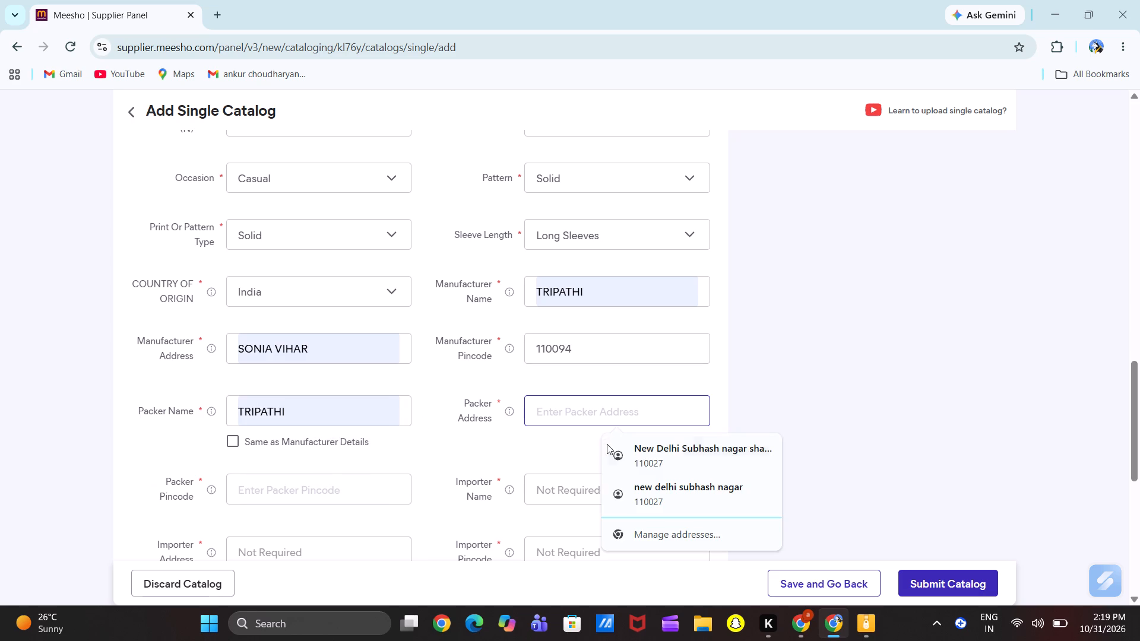
click(572, 417)
key(s)
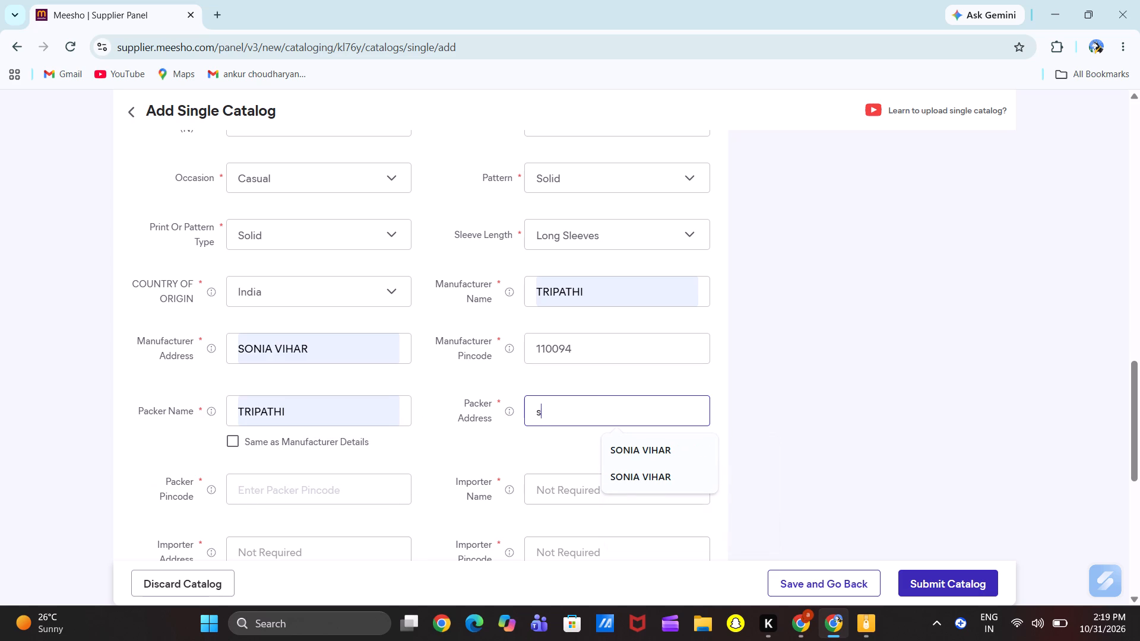
click(619, 443)
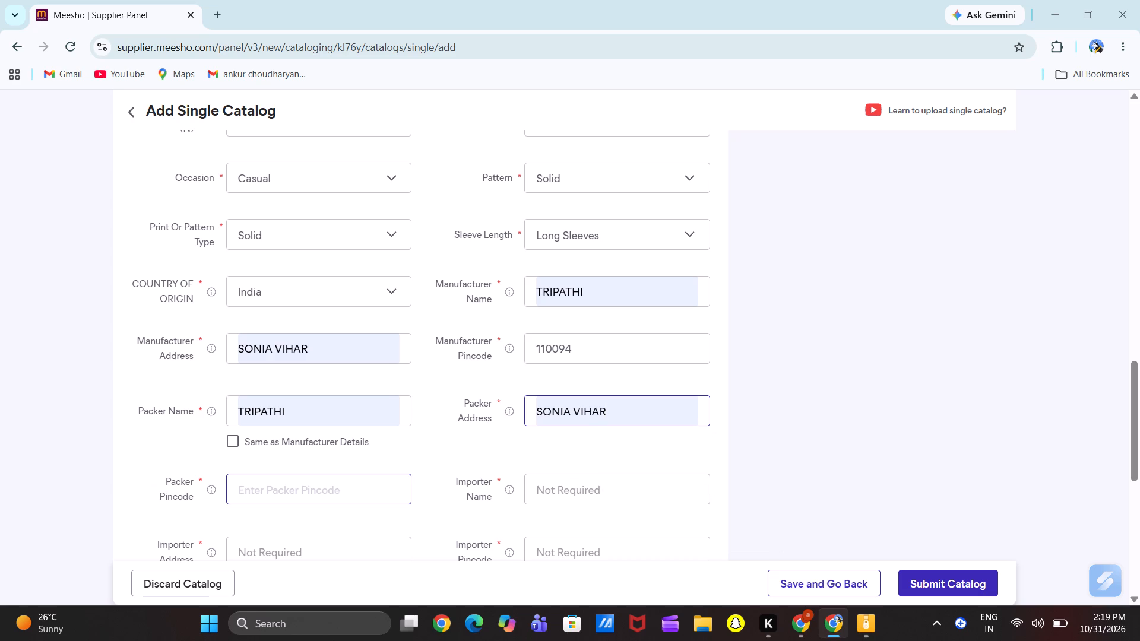
Enter the packer's pincode, using the same one as the manufacturer's.
click(341, 488)
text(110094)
In the other attributes, set Length to Regular, Number of Pockets to No Pocket and Style to Korean.
scroll(479, 481, down, 4)
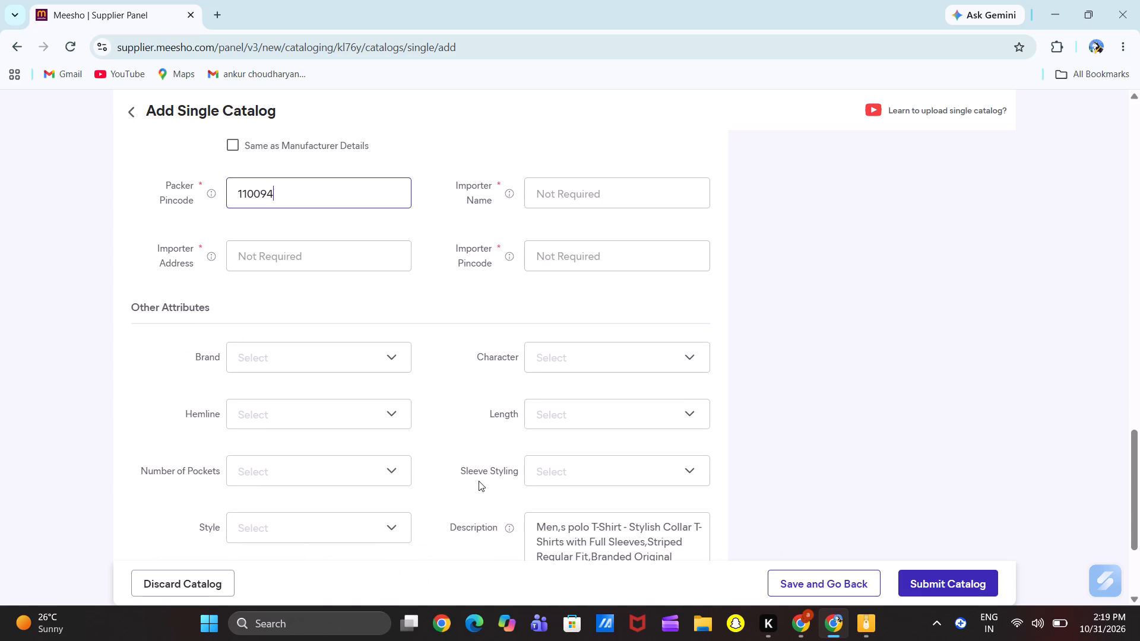
click(616, 428)
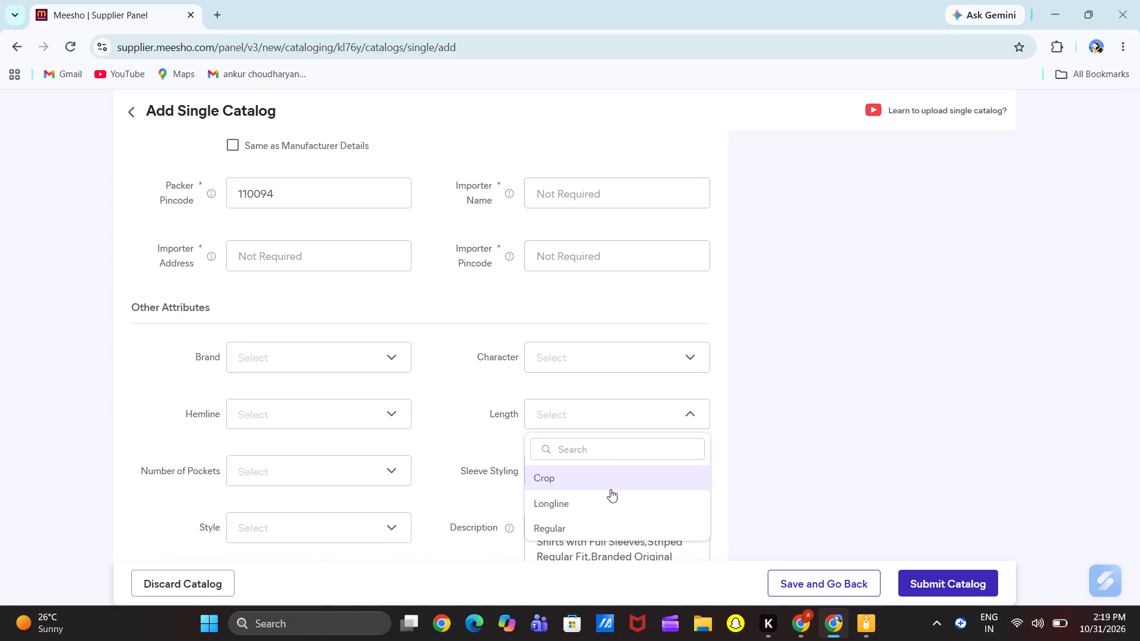
click(582, 528)
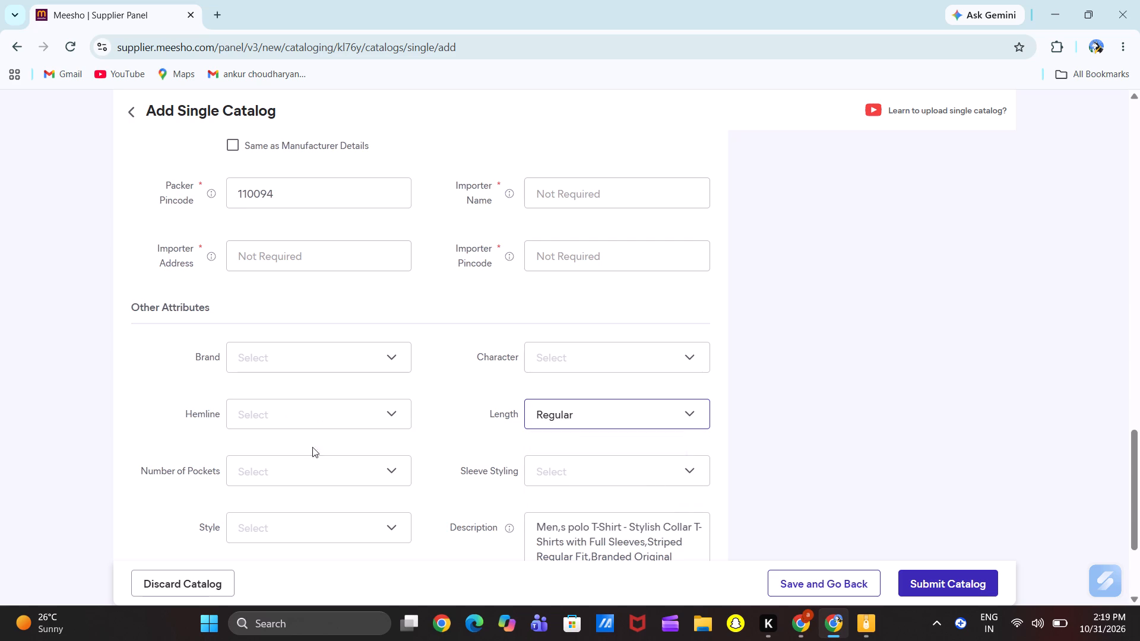
click(322, 481)
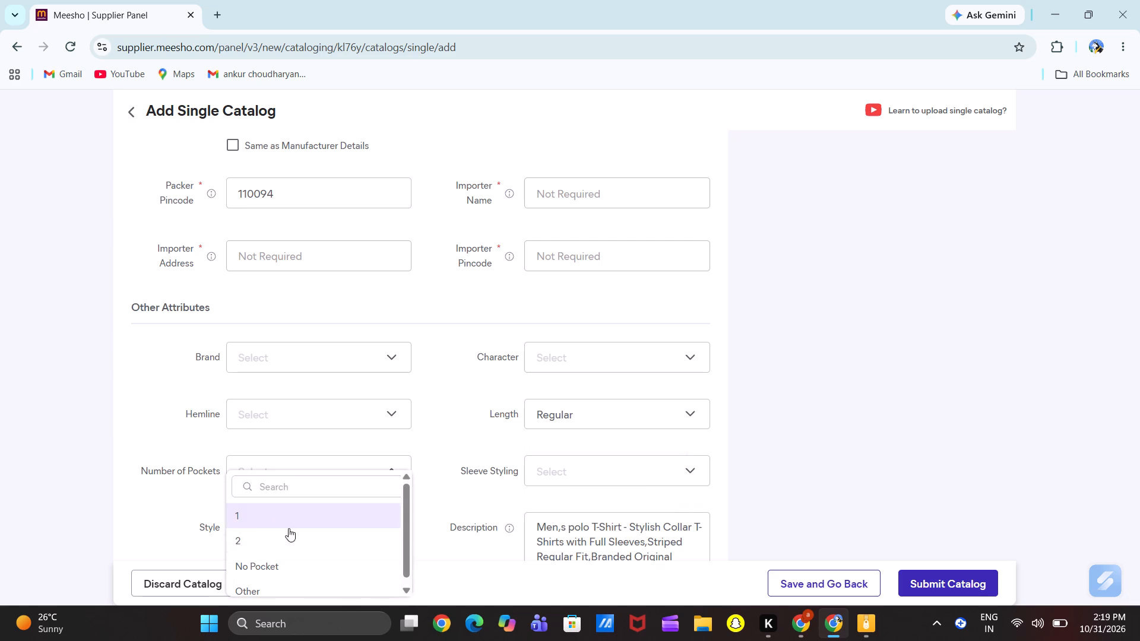
click(268, 559)
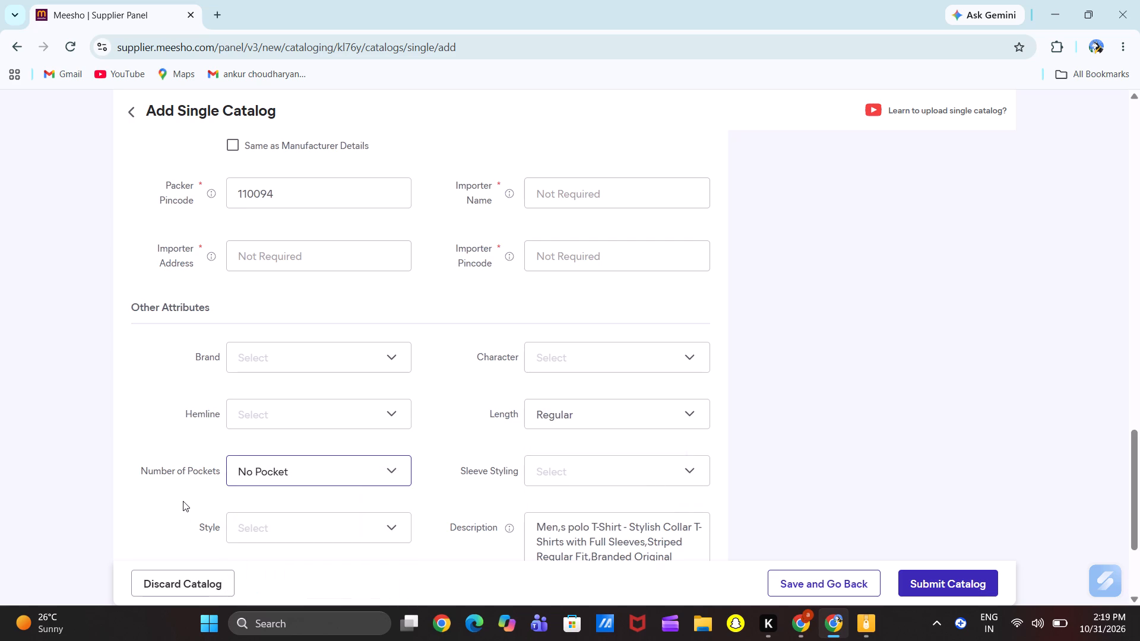
scroll(183, 501, down, 2)
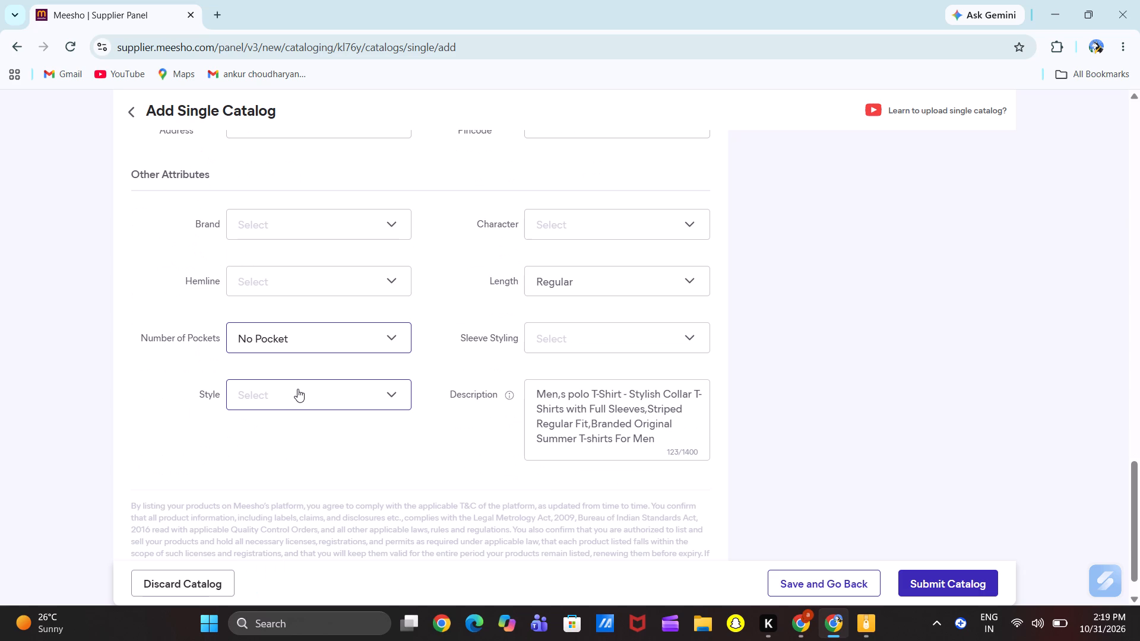
click(297, 389)
click(303, 481)
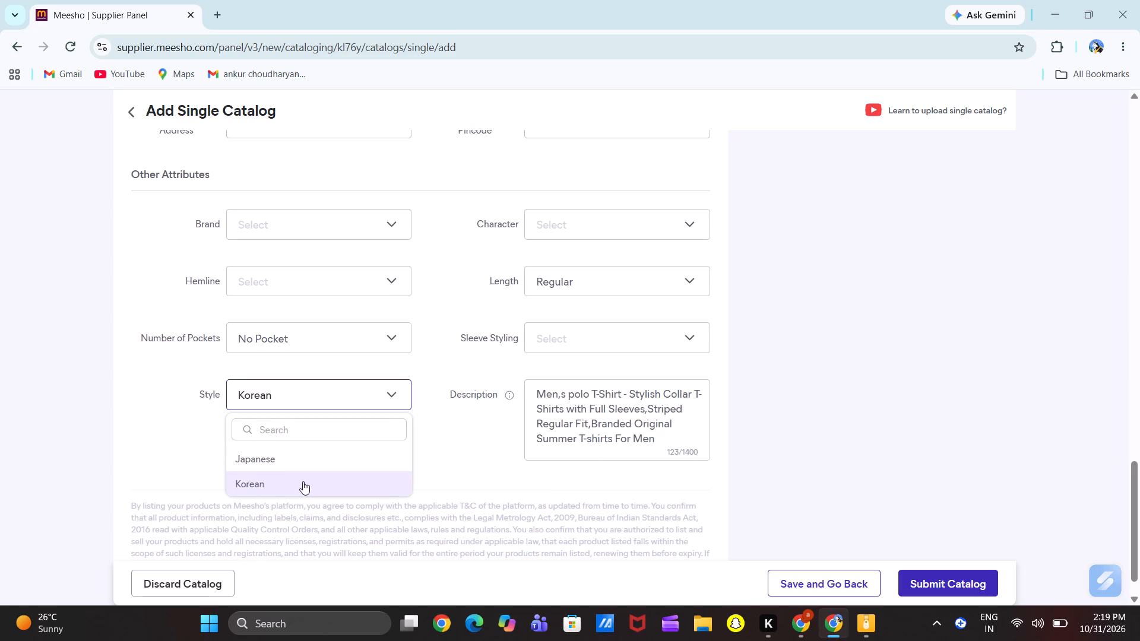
Review Product 1's filled-in form, checking the size, price, inventory and measurement table and the manufacturer and packer details.
scroll(452, 375, up, 7)
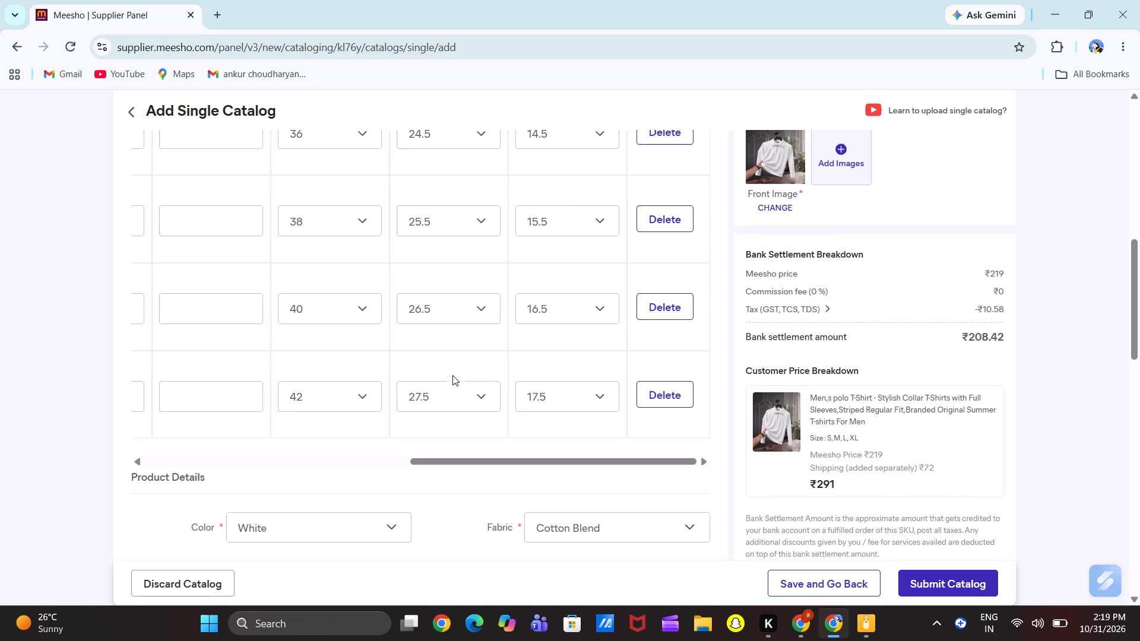
scroll(553, 258, up, 4)
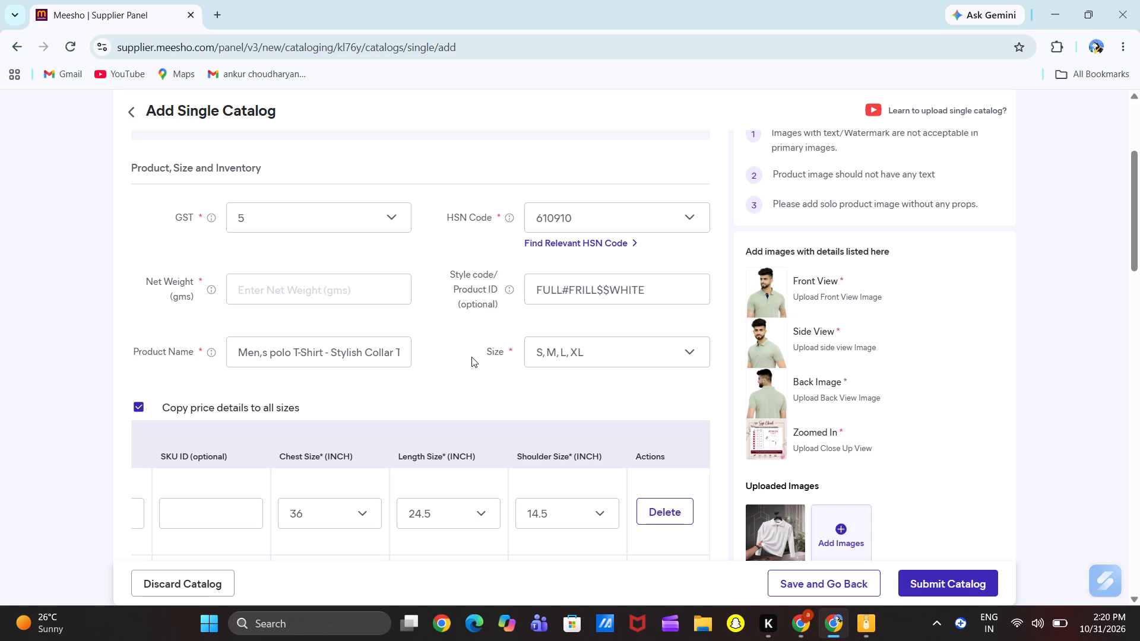
scroll(470, 356, up, 2)
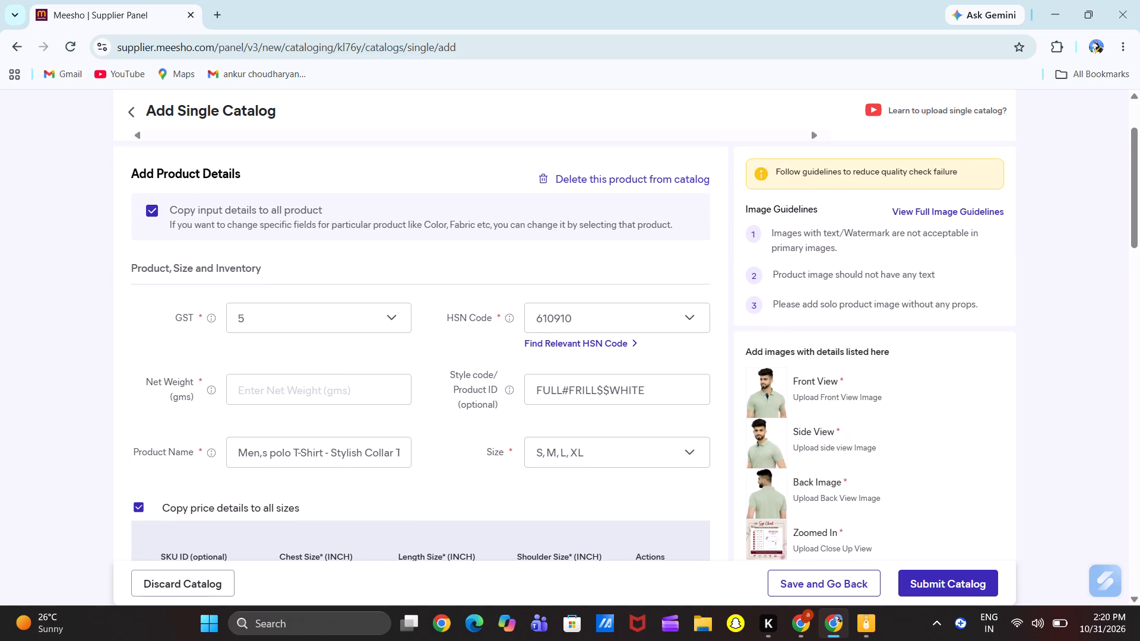
scroll(470, 356, down, 5)
scroll(297, 366, right, 1)
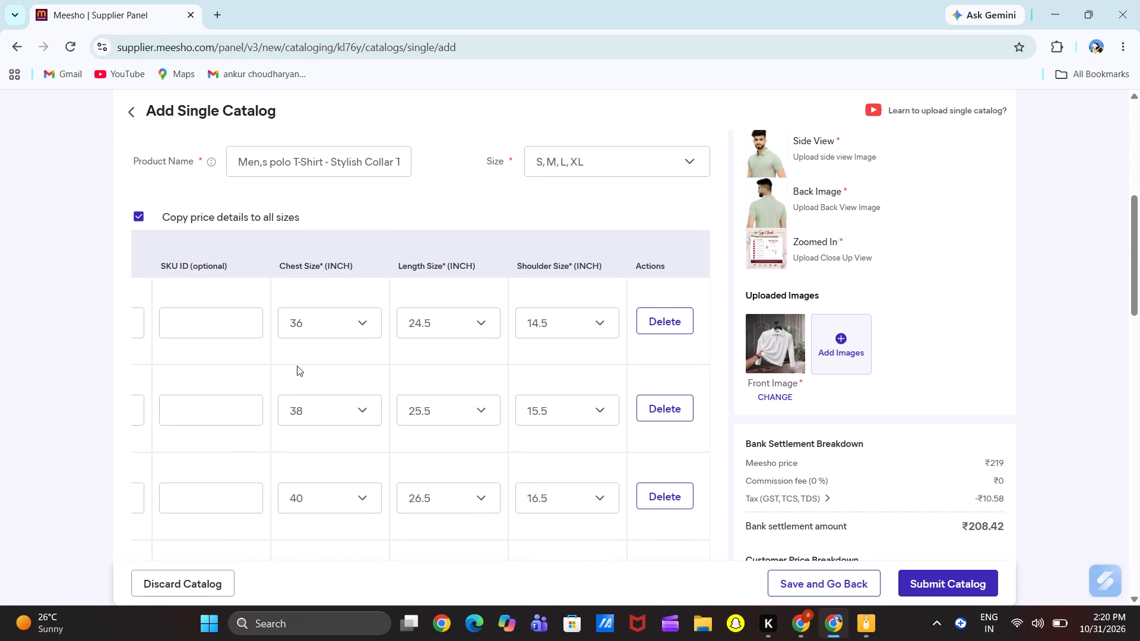
scroll(297, 366, right, 4)
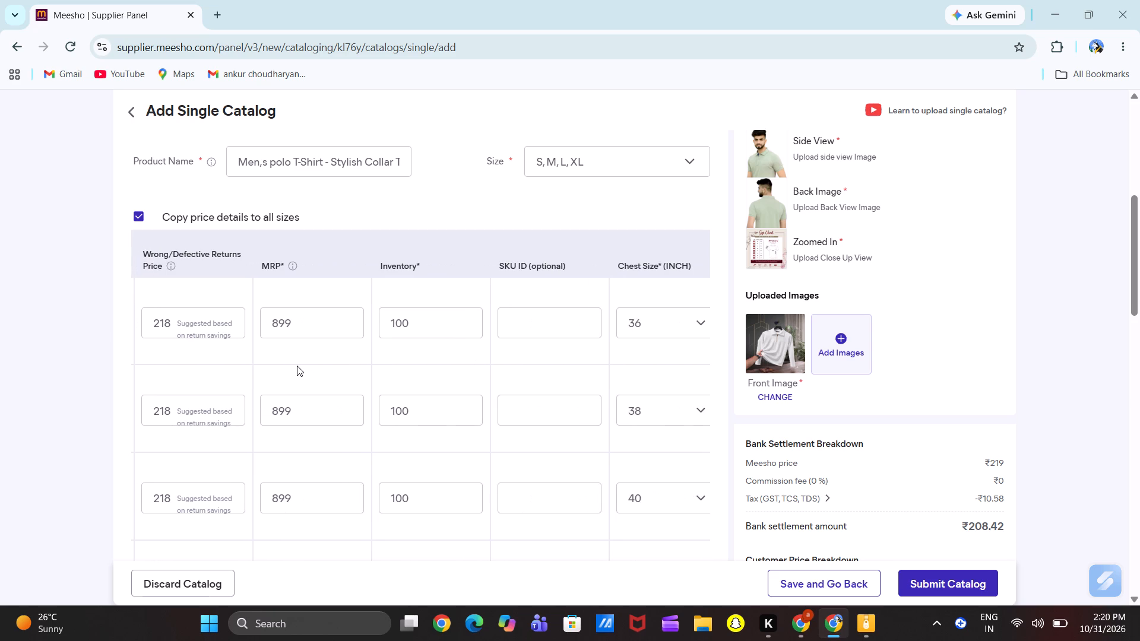
scroll(297, 366, down, 1)
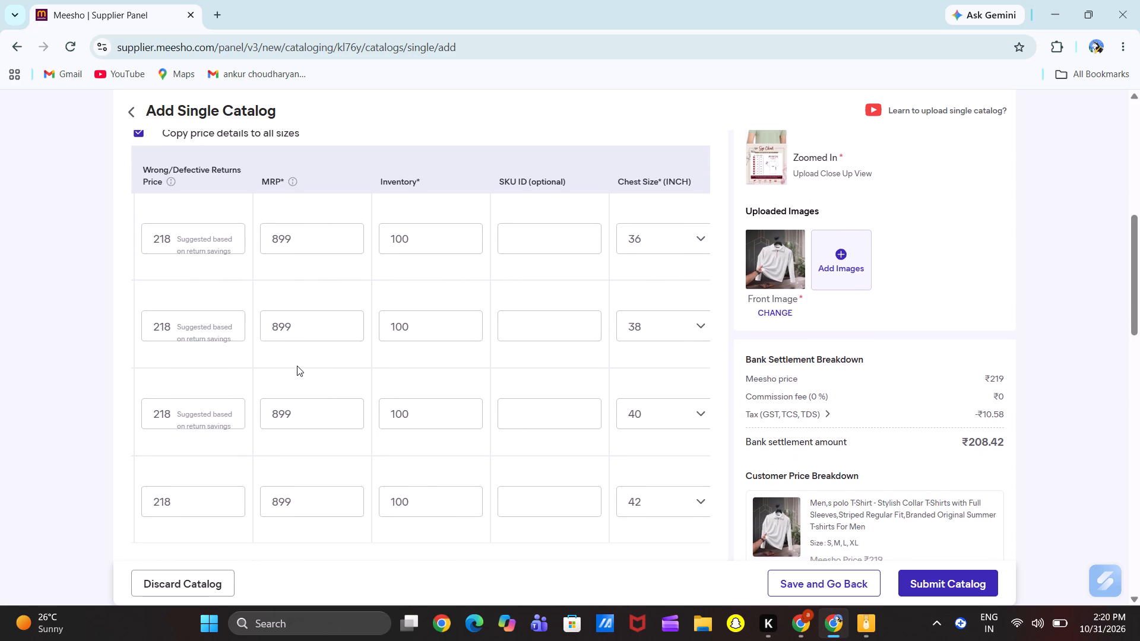
scroll(297, 366, down, 1)
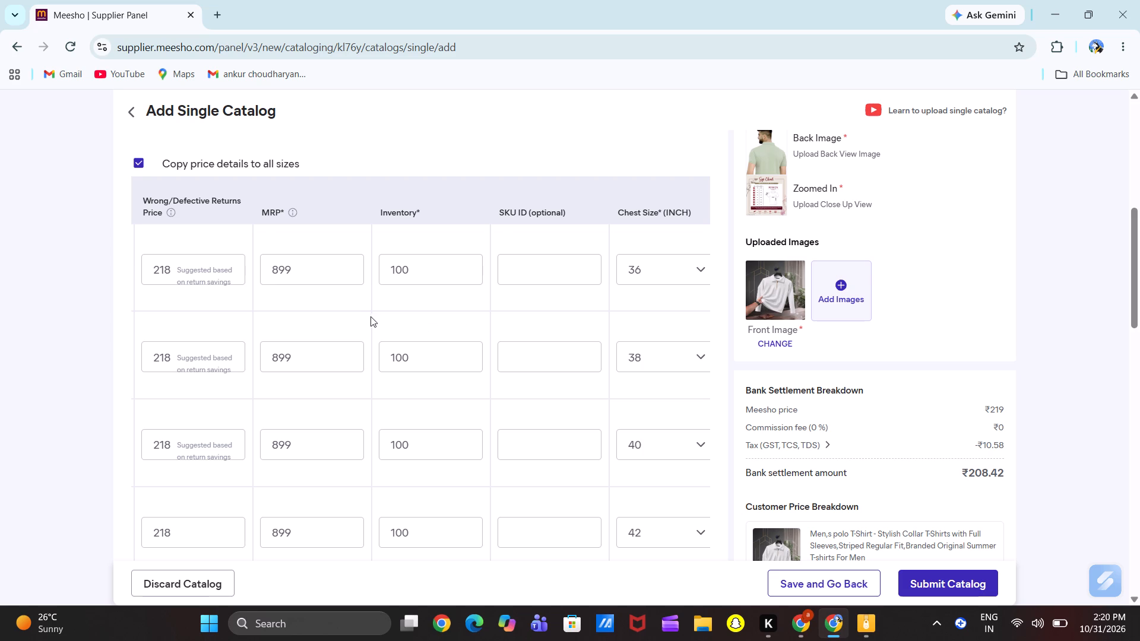
scroll(354, 319, right, 4)
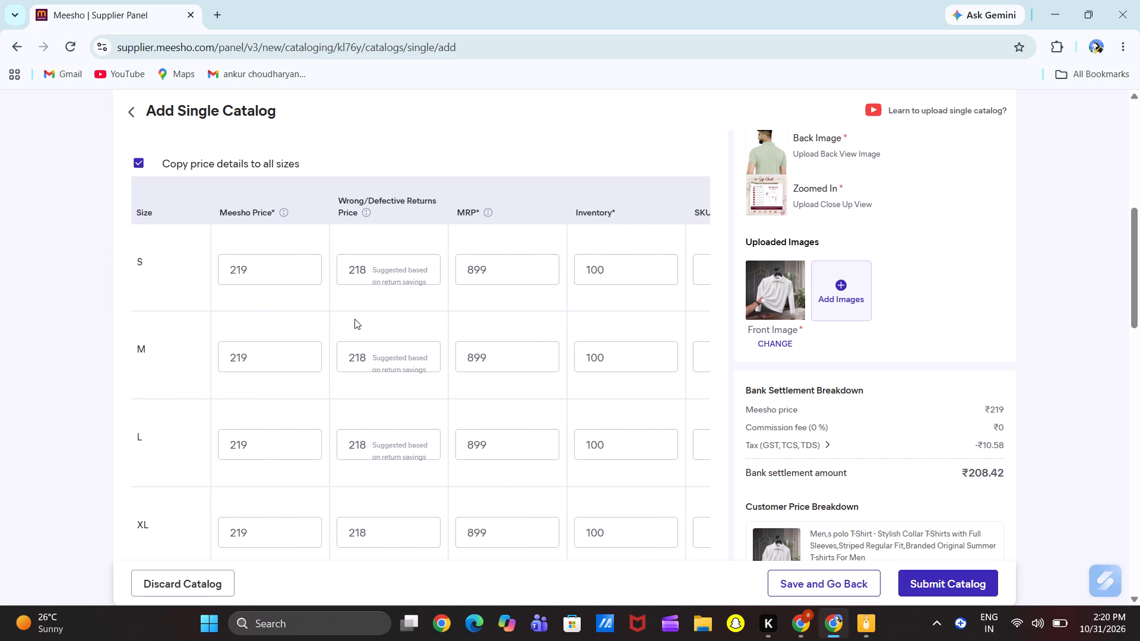
scroll(354, 319, right, 1)
scroll(354, 319, down, 2)
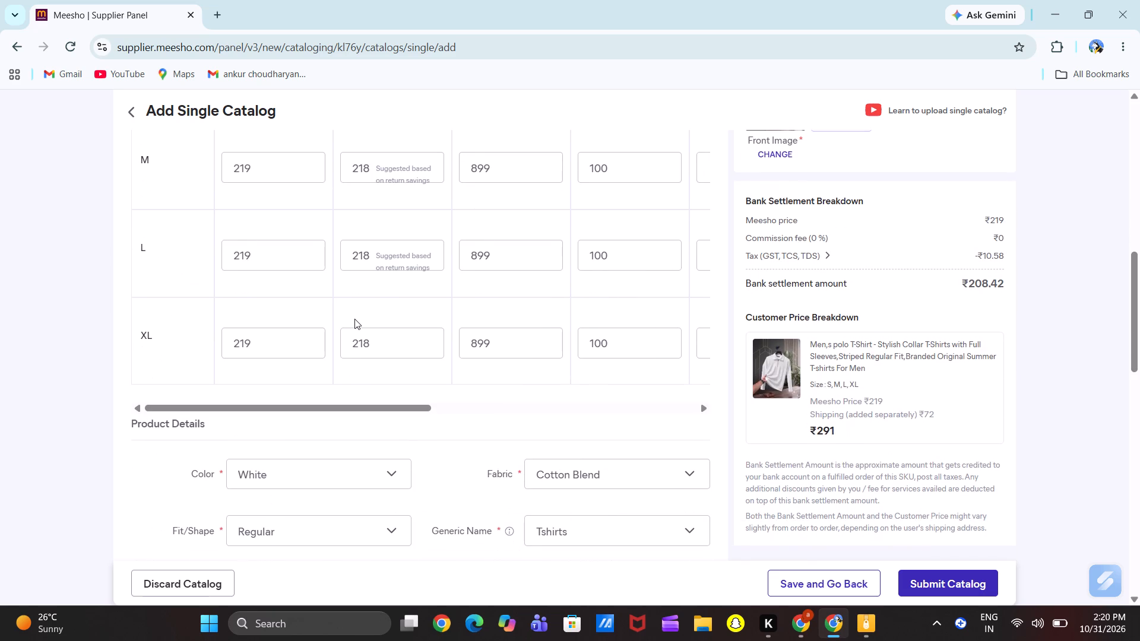
scroll(479, 455, down, 4)
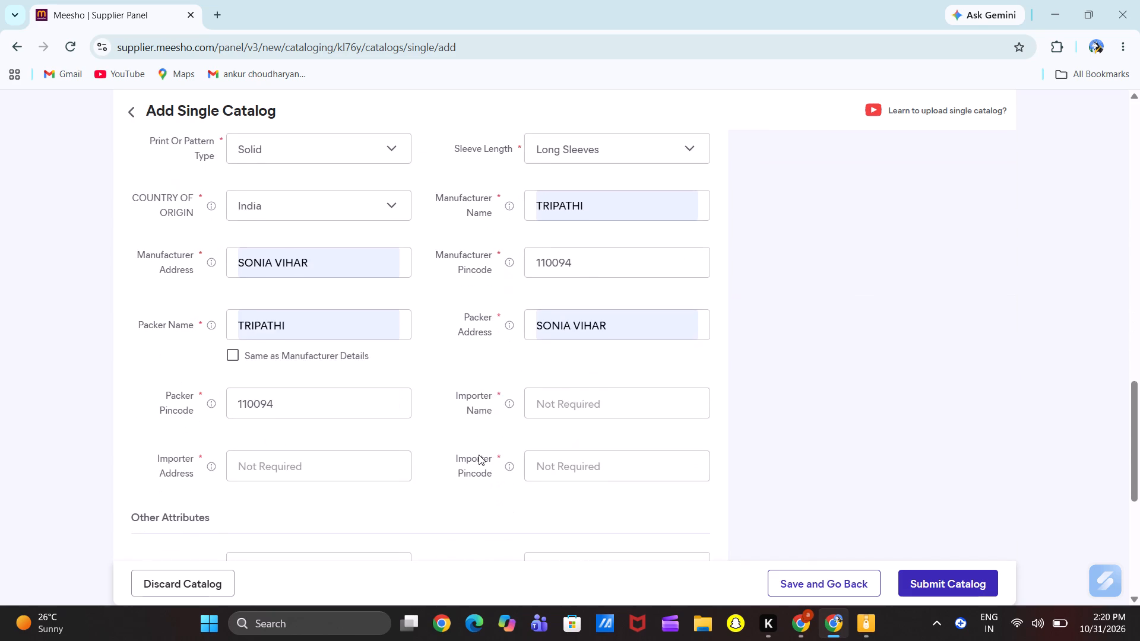
Switch to Product 2 and set its net weight to 100 gms.
scroll(479, 455, up, 3)
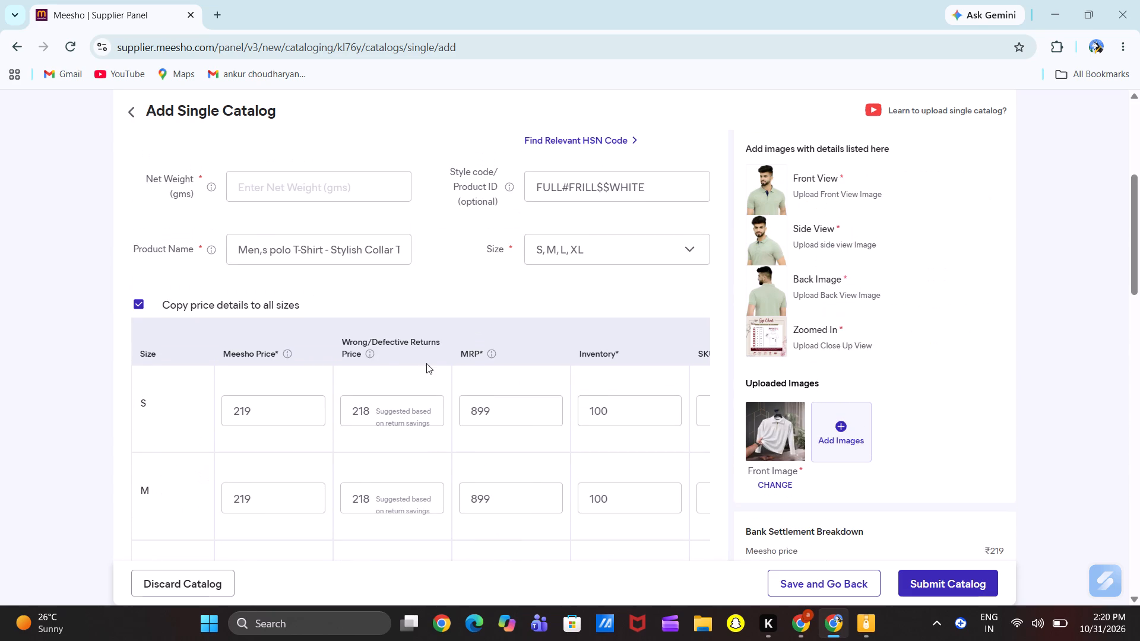
scroll(451, 294, up, 4)
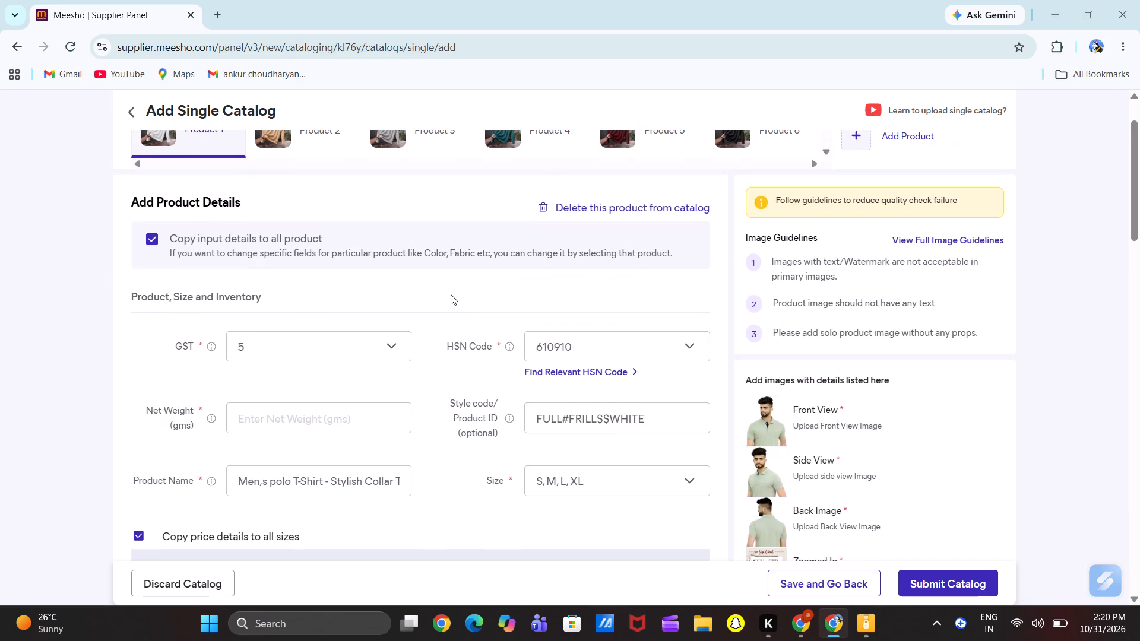
scroll(451, 294, up, 2)
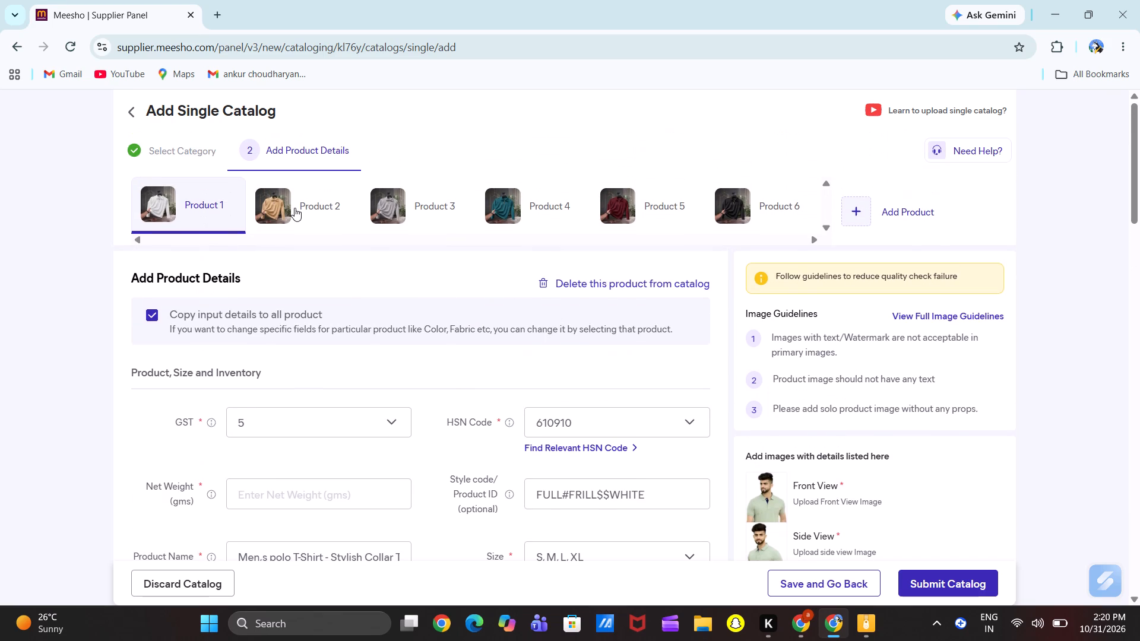
click(294, 208)
scroll(417, 337, down, 1)
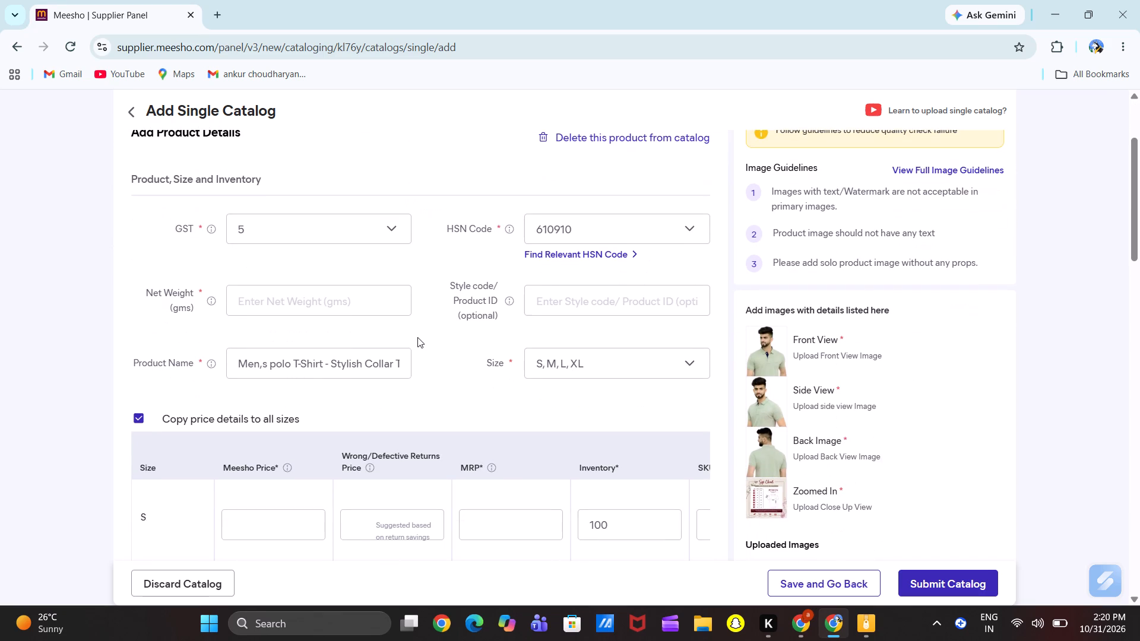
click(302, 307)
click(268, 299)
text(100)
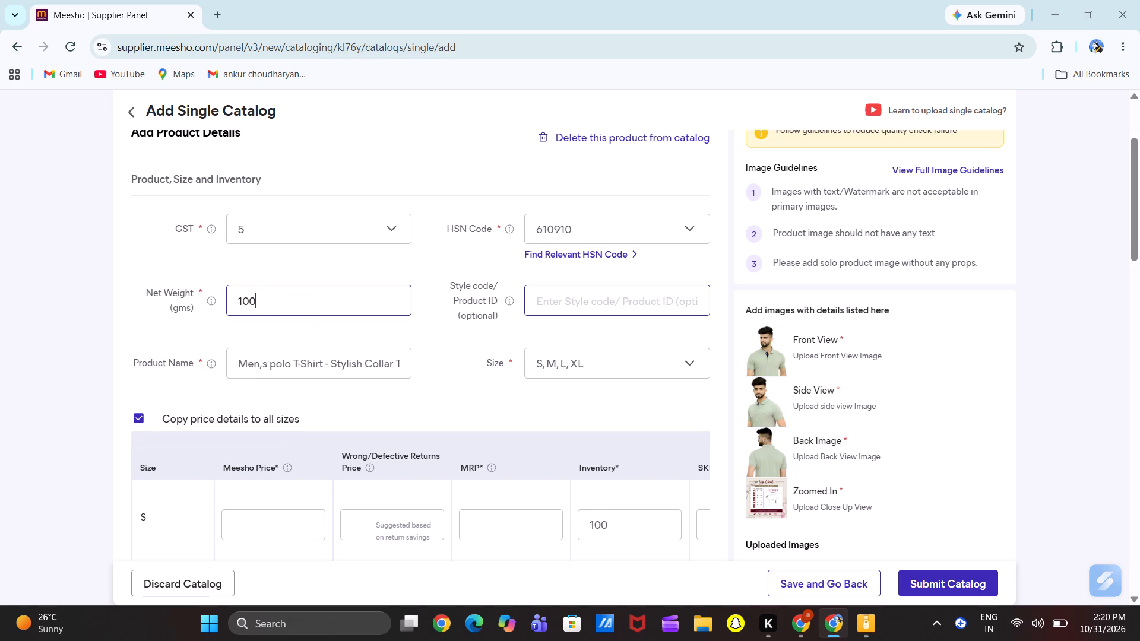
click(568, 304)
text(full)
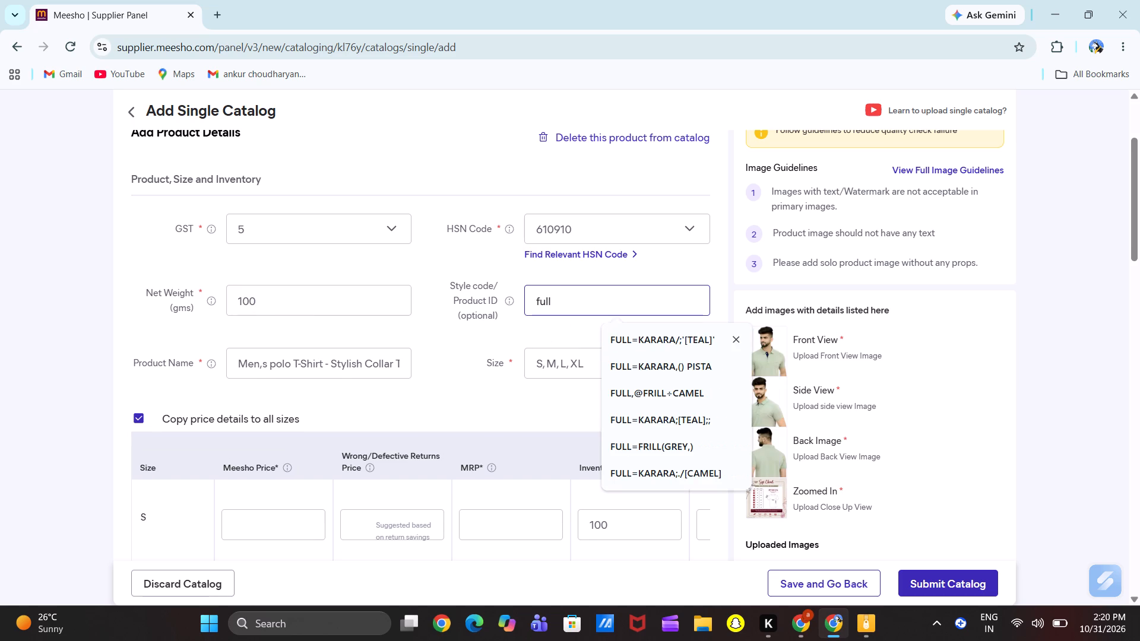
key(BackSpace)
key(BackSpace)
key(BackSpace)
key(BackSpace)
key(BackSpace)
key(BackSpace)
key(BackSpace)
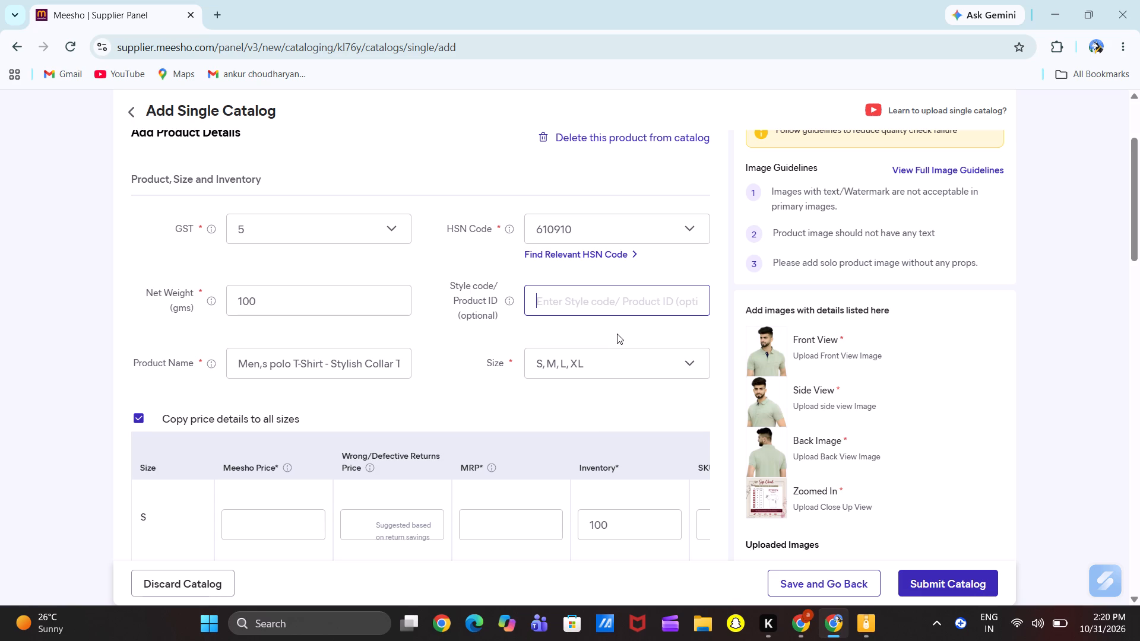
Enter the style code FULL=KARARA./'[CAMEL] for Product 2.
text(FULL)
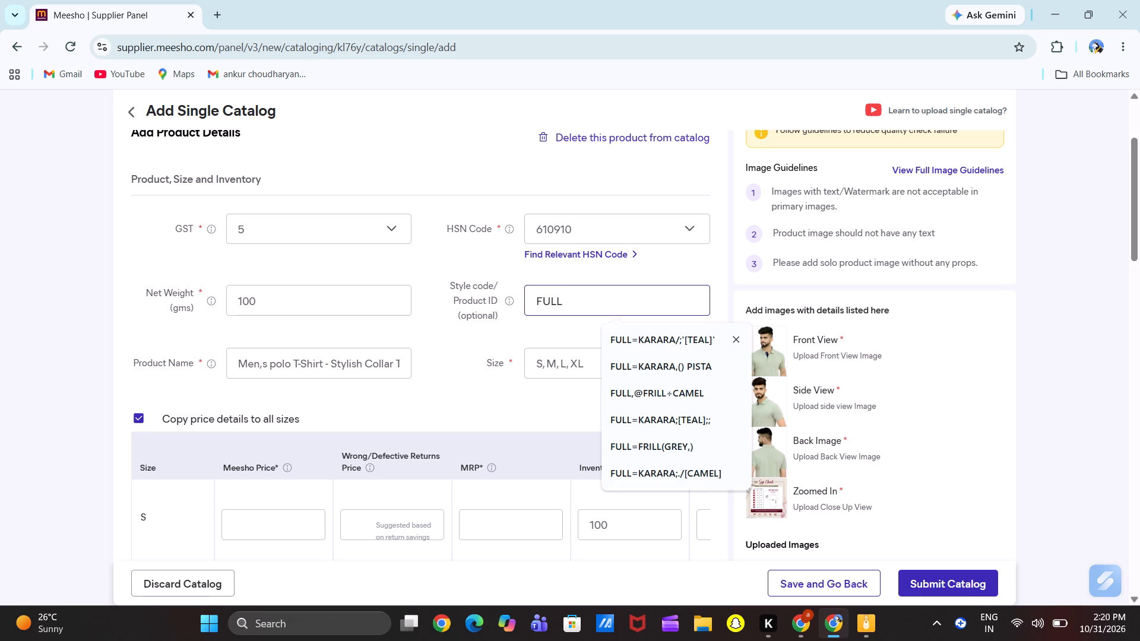
key(equal)
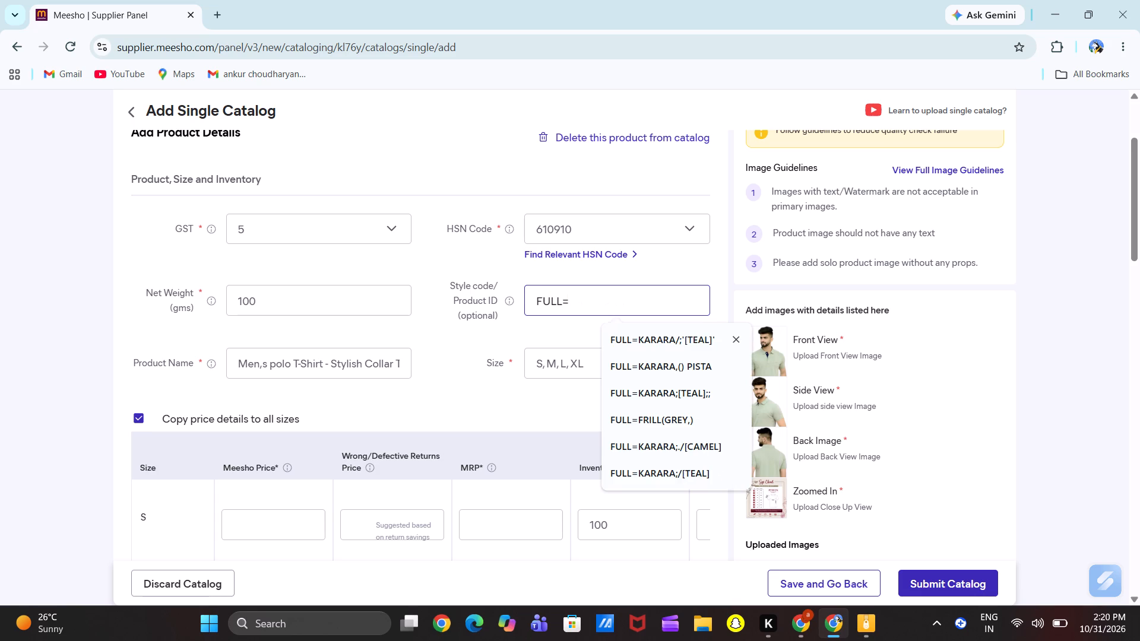
text(KARARA)
text(./')
key(bracketright)
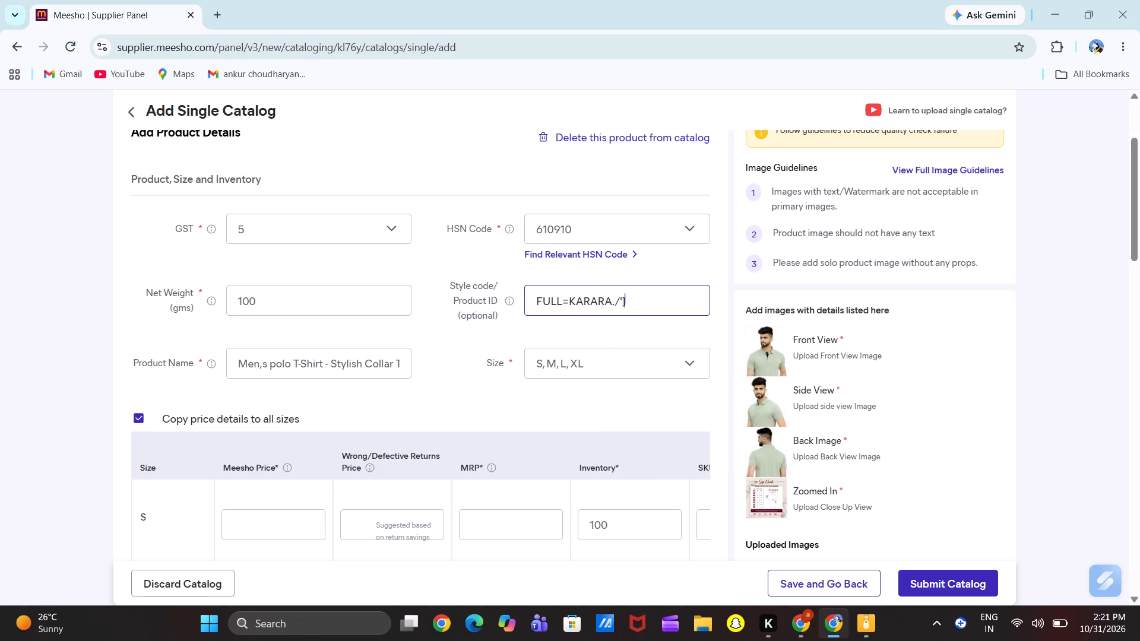
key(BackSpace)
key(bracketleft)
scroll(763, 403, down, 1)
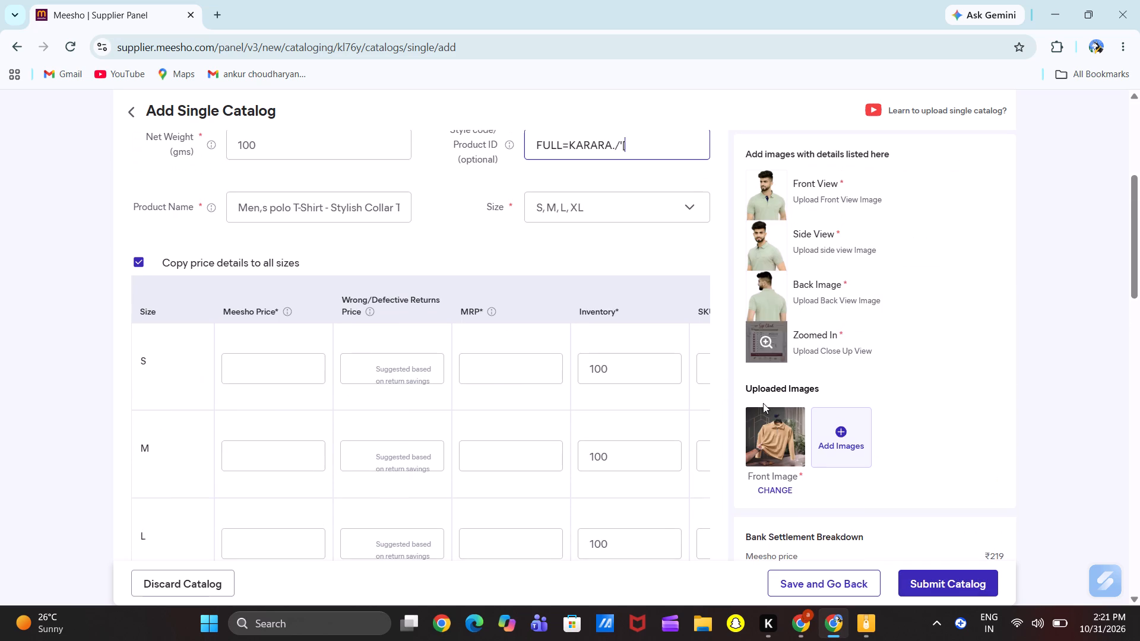
scroll(763, 403, down, 1)
scroll(629, 236, up, 1)
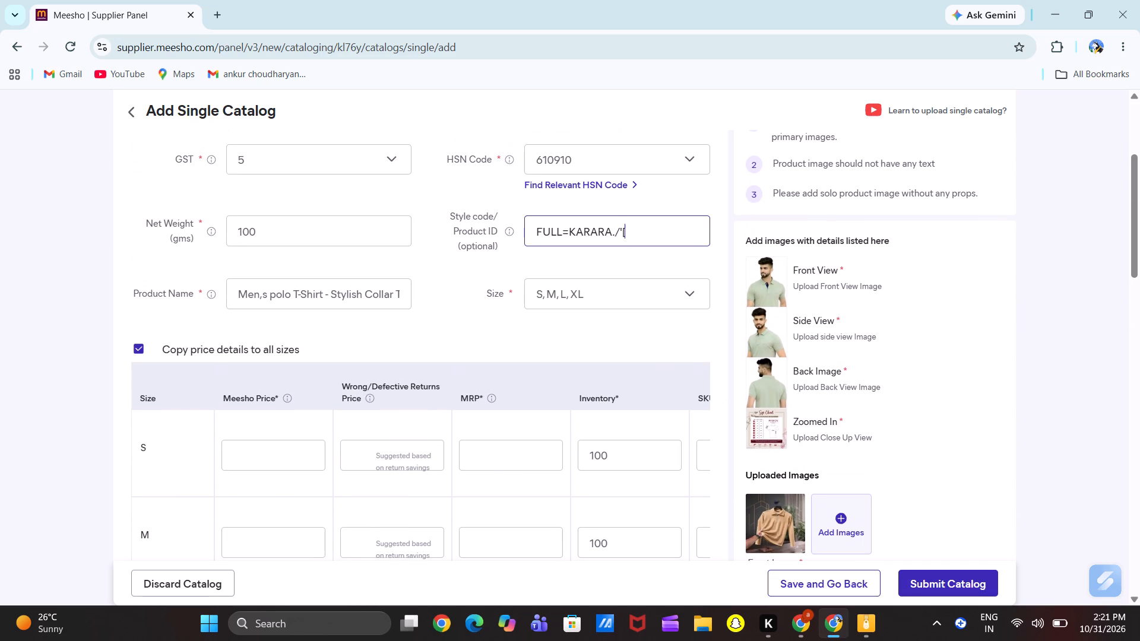
scroll(627, 232, up, 4)
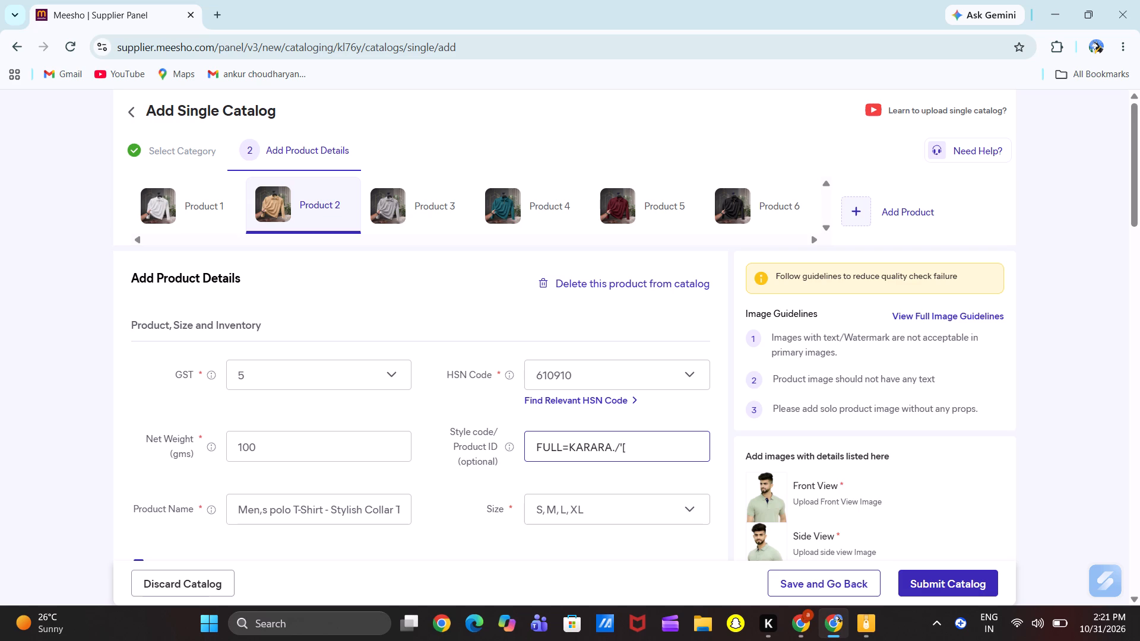
text(CAM)
key(e)
key(l)
key(bracketright)
Switch back to Product 1 and fill in its empty net weight with 100 gms.
scroll(464, 461, down, 1)
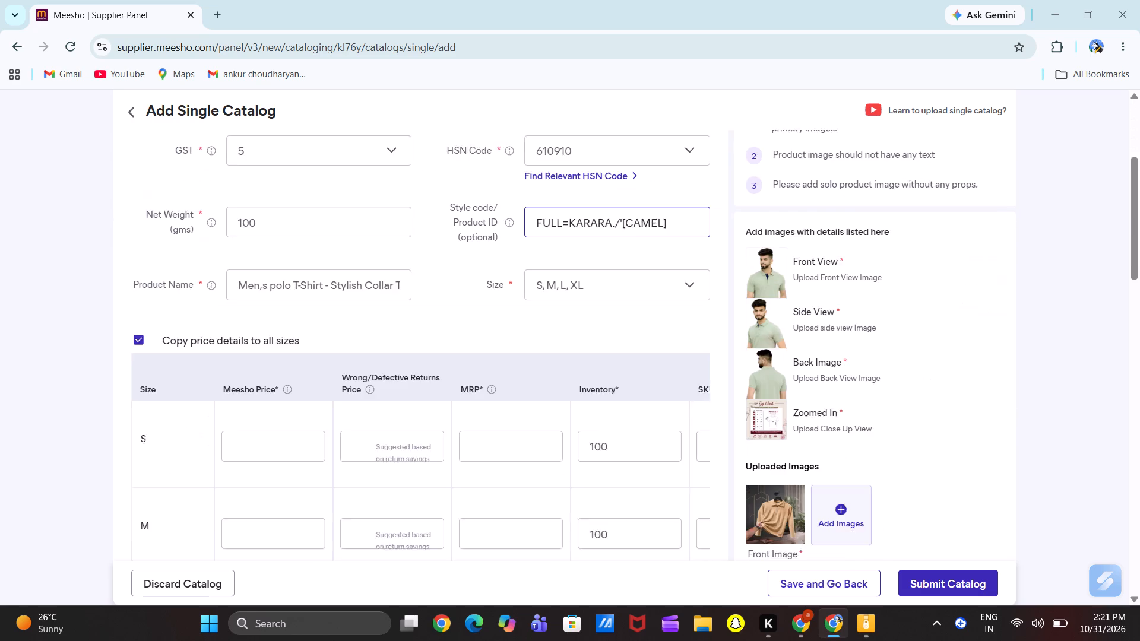
scroll(464, 461, down, 3)
scroll(354, 262, up, 4)
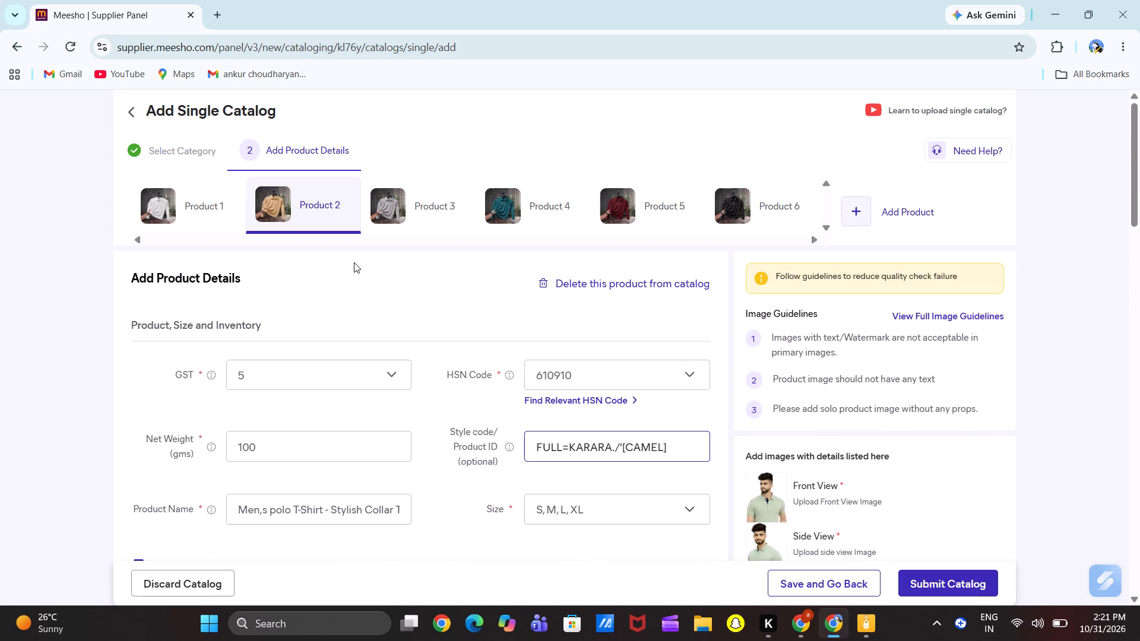
click(157, 199)
scroll(464, 330, down, 1)
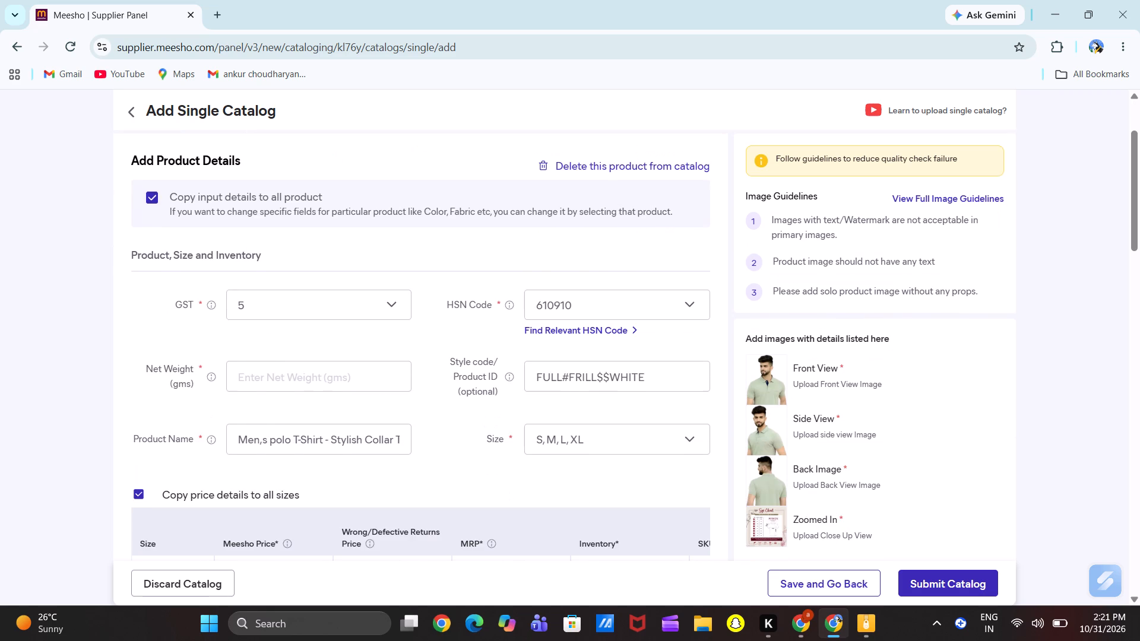
scroll(464, 330, down, 2)
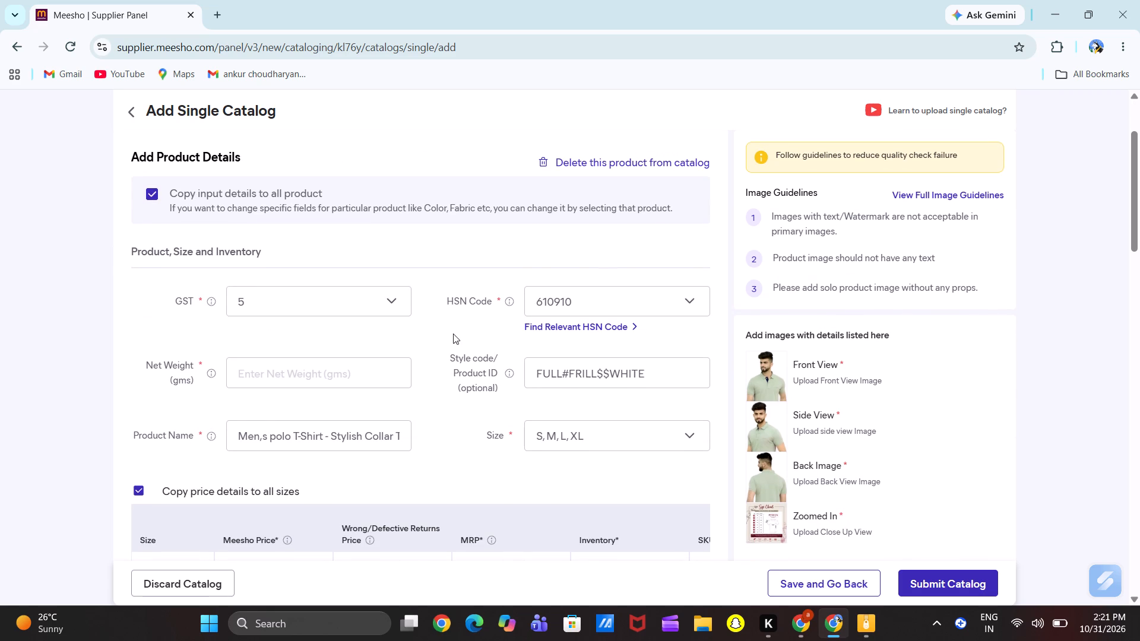
click(315, 367)
text(100)
Return to Product 2 and set its Meesho price to 219 in the size S row, copied to all sizes.
scroll(422, 362, up, 3)
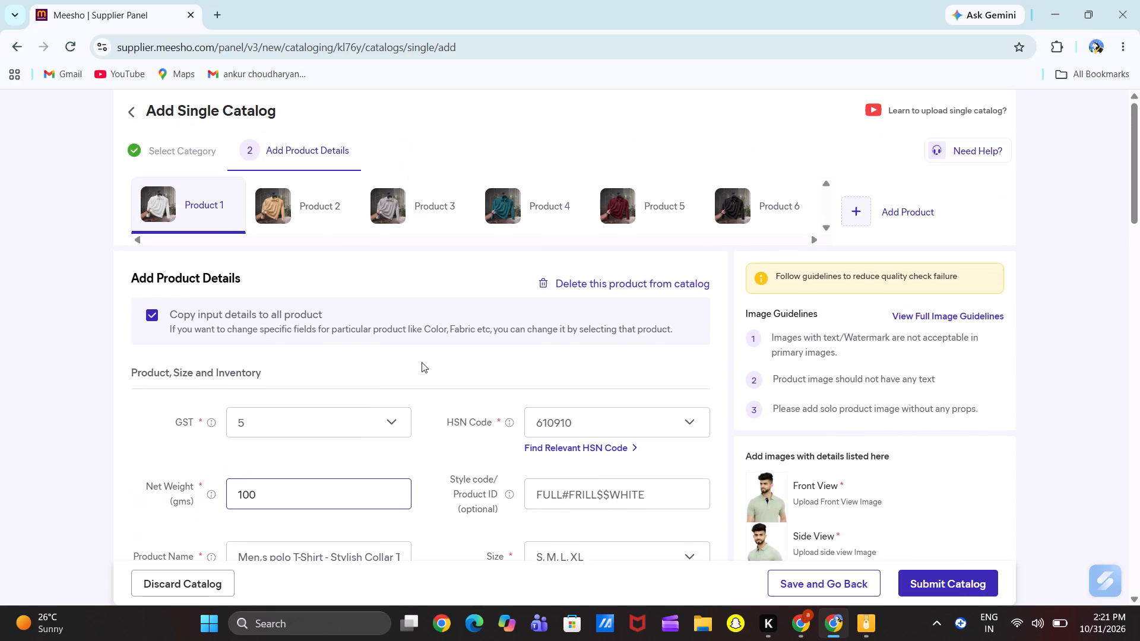
scroll(422, 362, down, 5)
scroll(459, 239, up, 6)
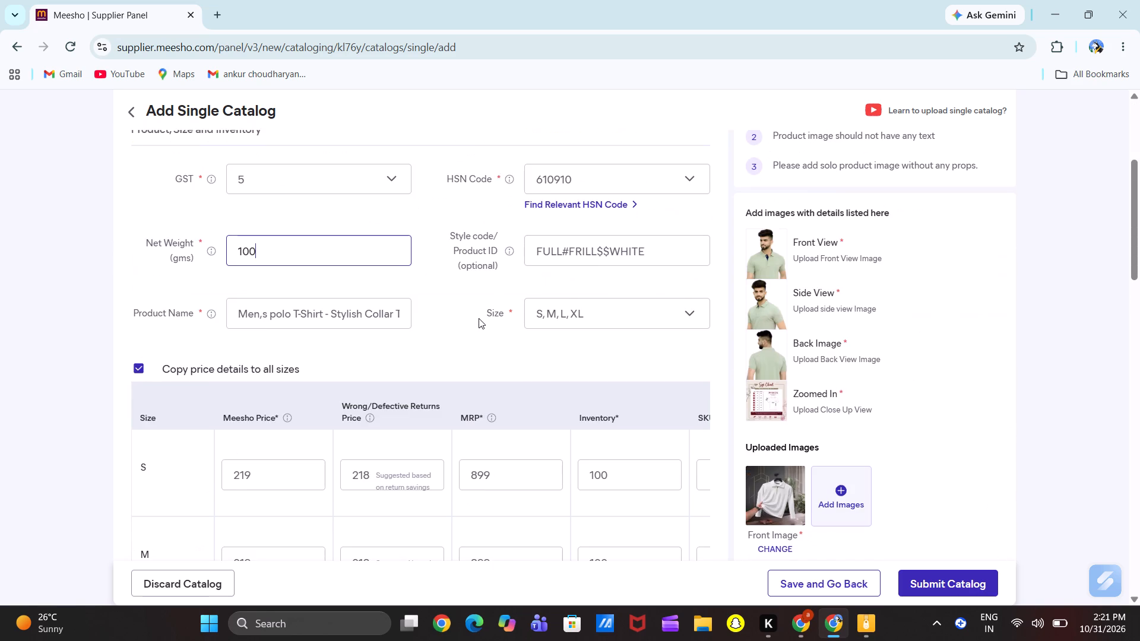
click(279, 202)
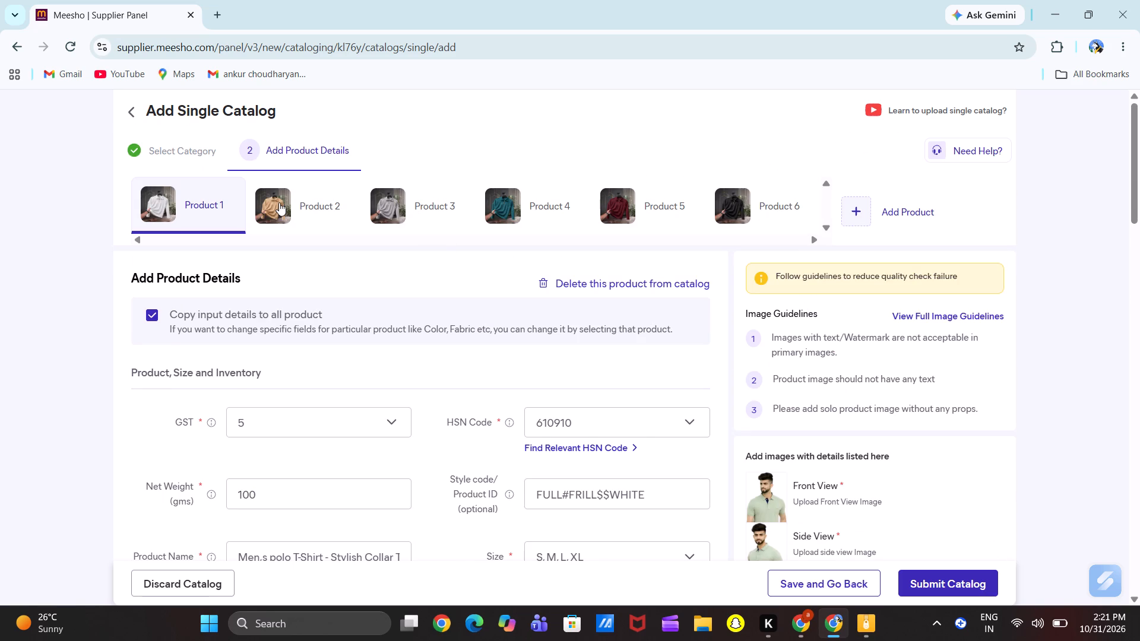
scroll(441, 373, down, 4)
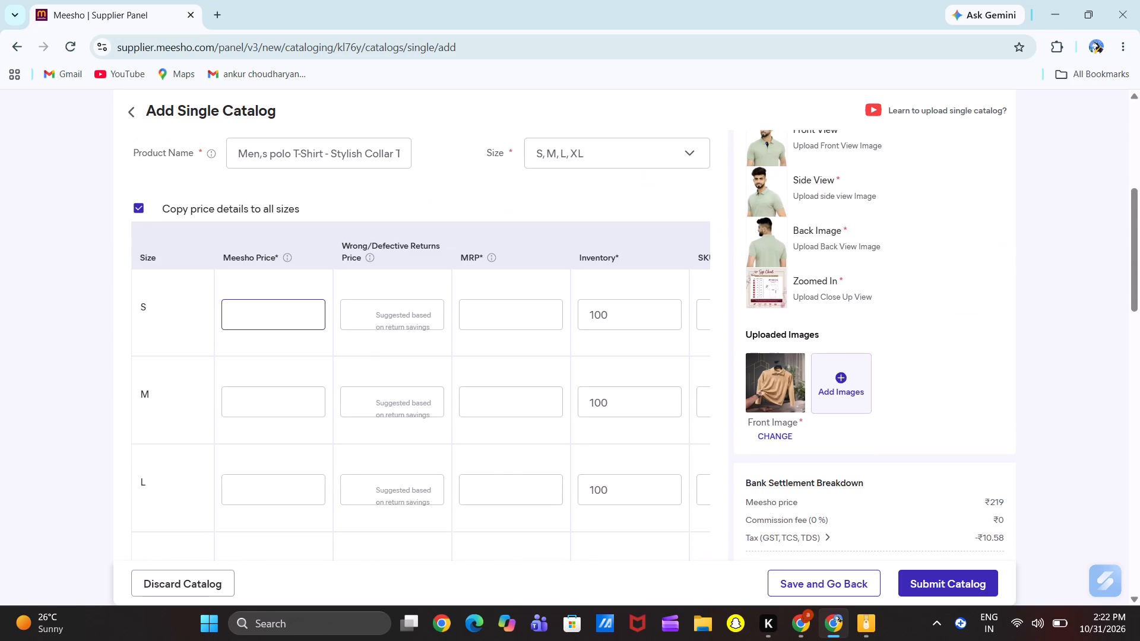
click(271, 320)
text(219)
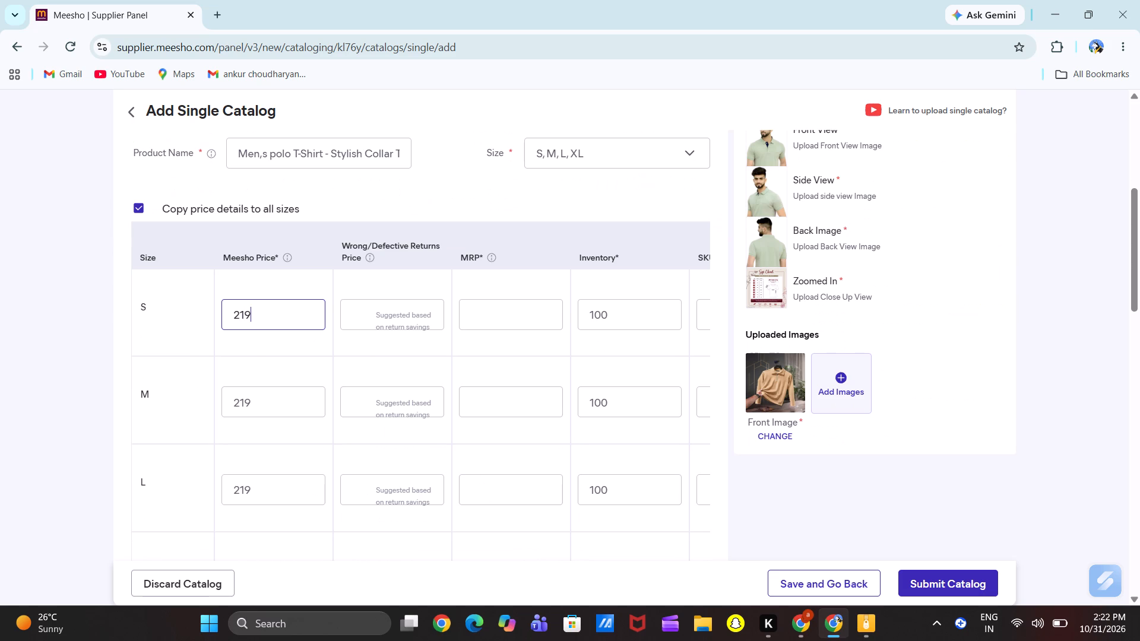
Replace Product 2's suggested wrong/defective returns price with 218 for all sizes.
click(351, 315)
click(363, 314)
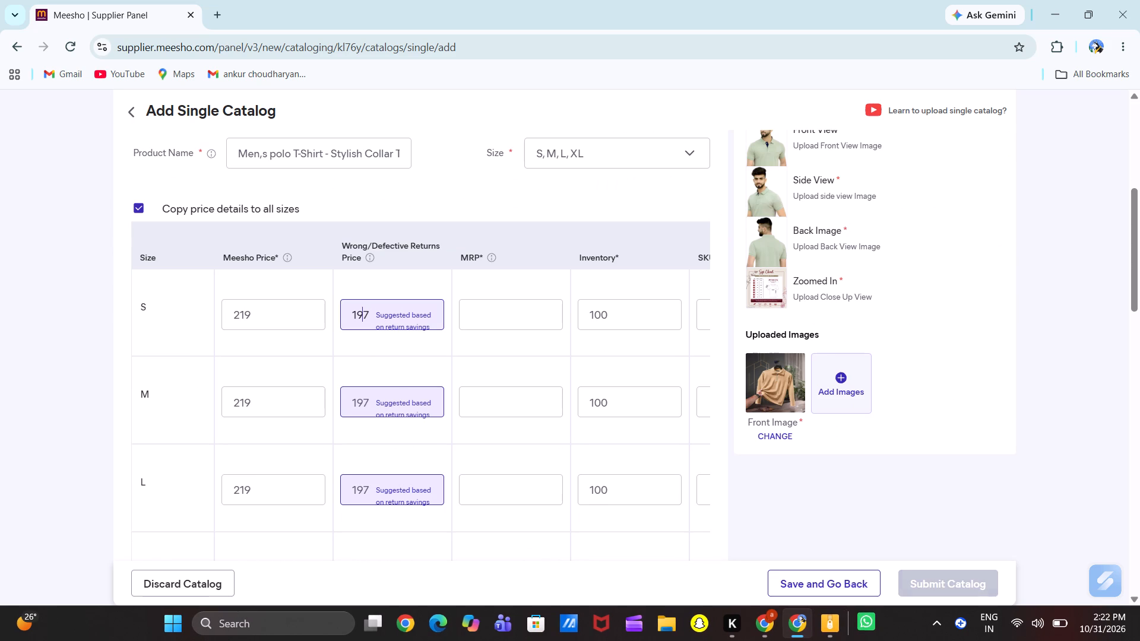
key(BackSpace)
key(BackSpace)
key(BackSpace)
key(BackSpace)
click(366, 314)
key(BackSpace)
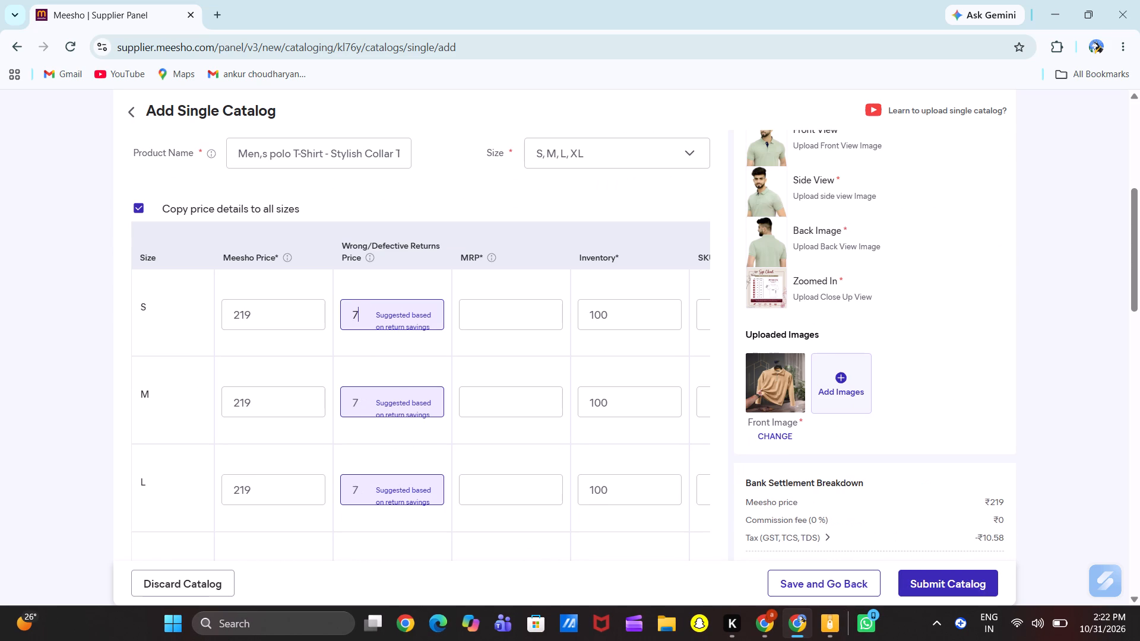
key(BackSpace)
text(218)
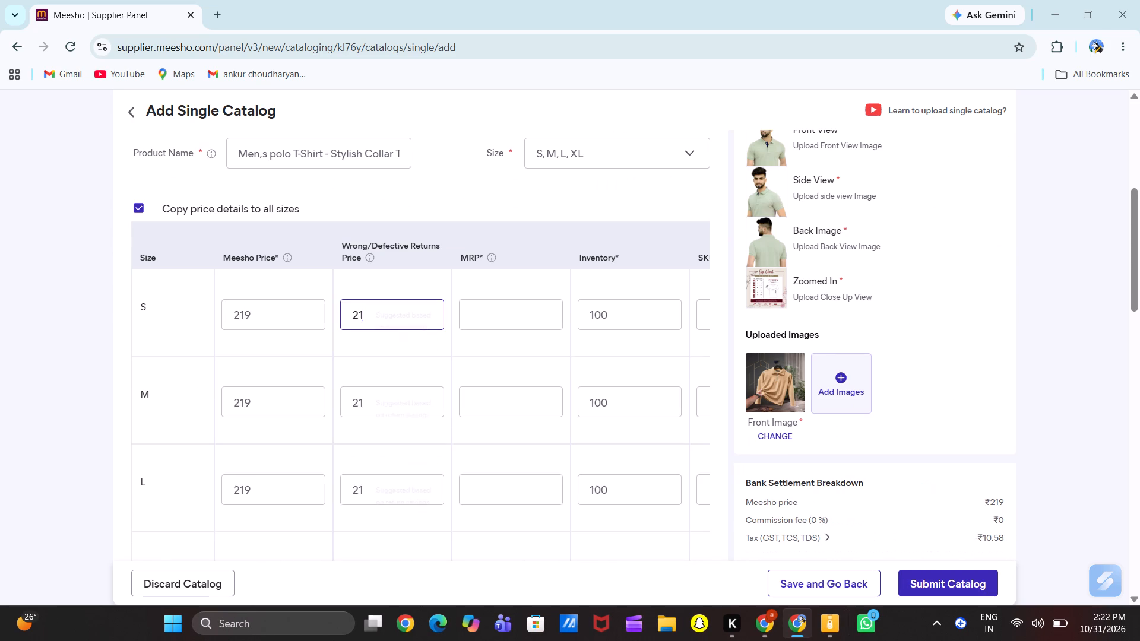
Set Product 2's MRP to 899 for all sizes.
click(480, 315)
key(7)
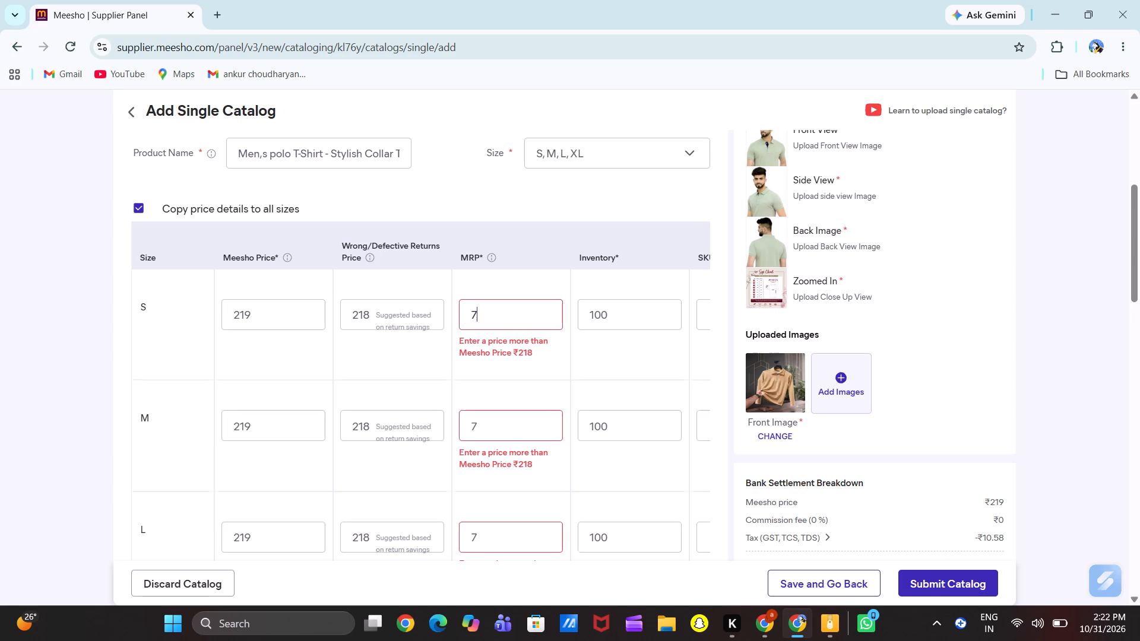
key(BackSpace)
text(899)
In Product 2's size table, set the shoulder size for S to 14.5 inches.
scroll(615, 353, left, 2)
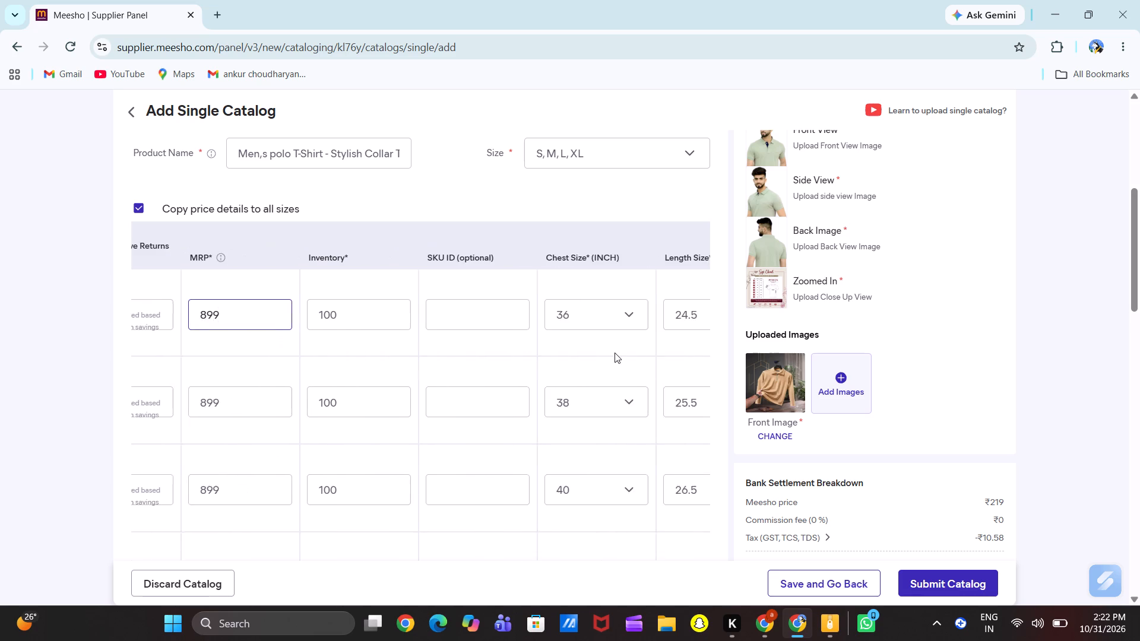
scroll(615, 353, left, 5)
click(577, 324)
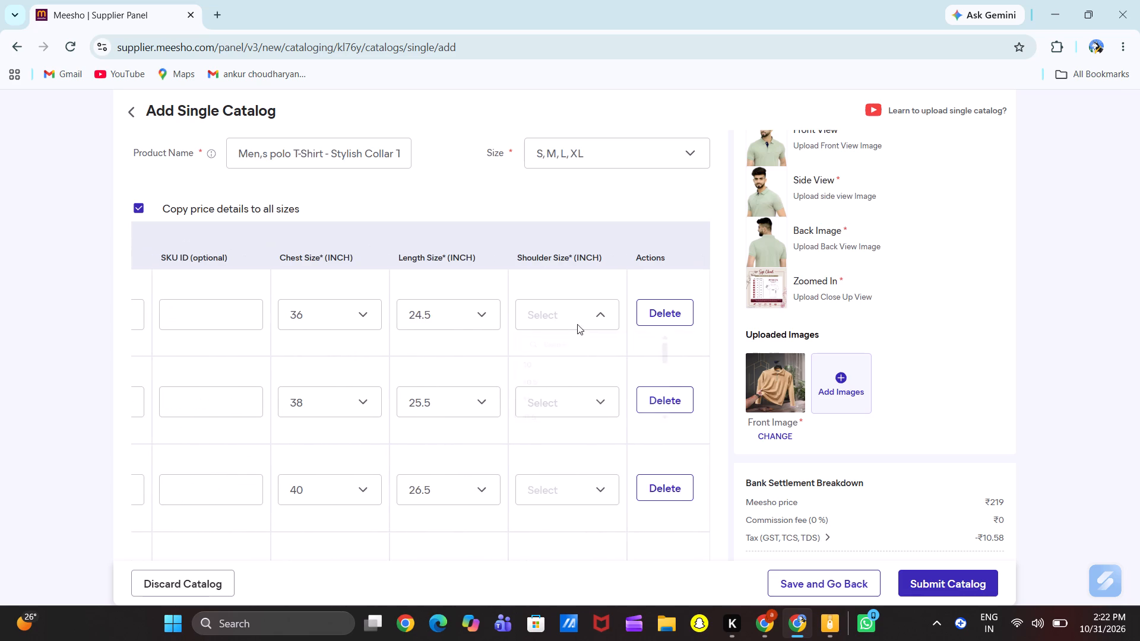
scroll(543, 426, down, 3)
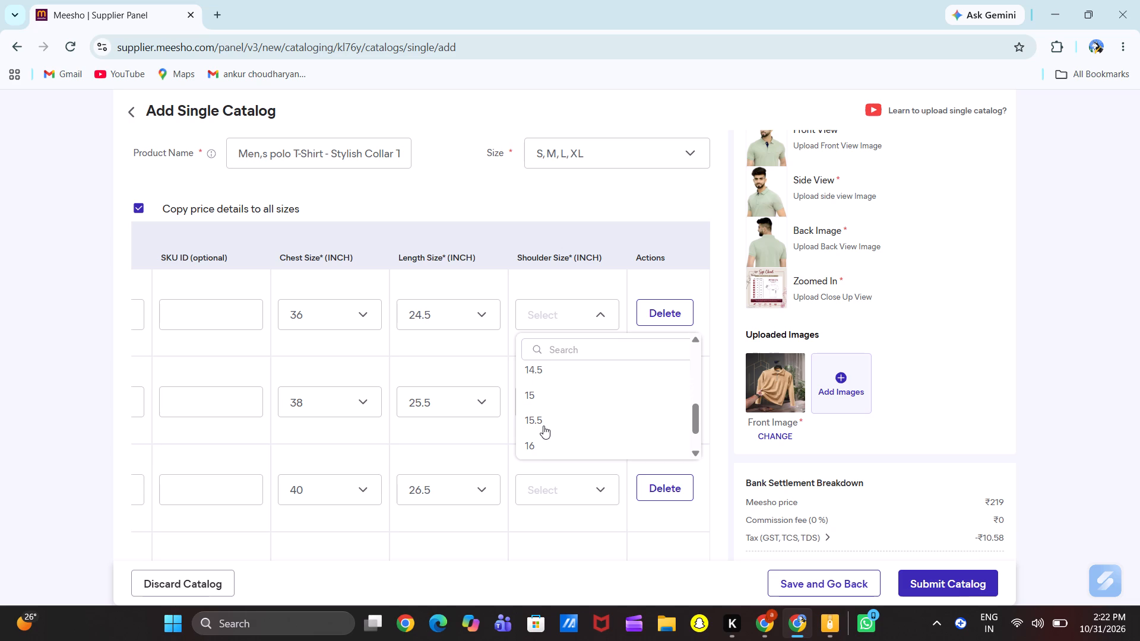
scroll(543, 426, down, 1)
click(537, 372)
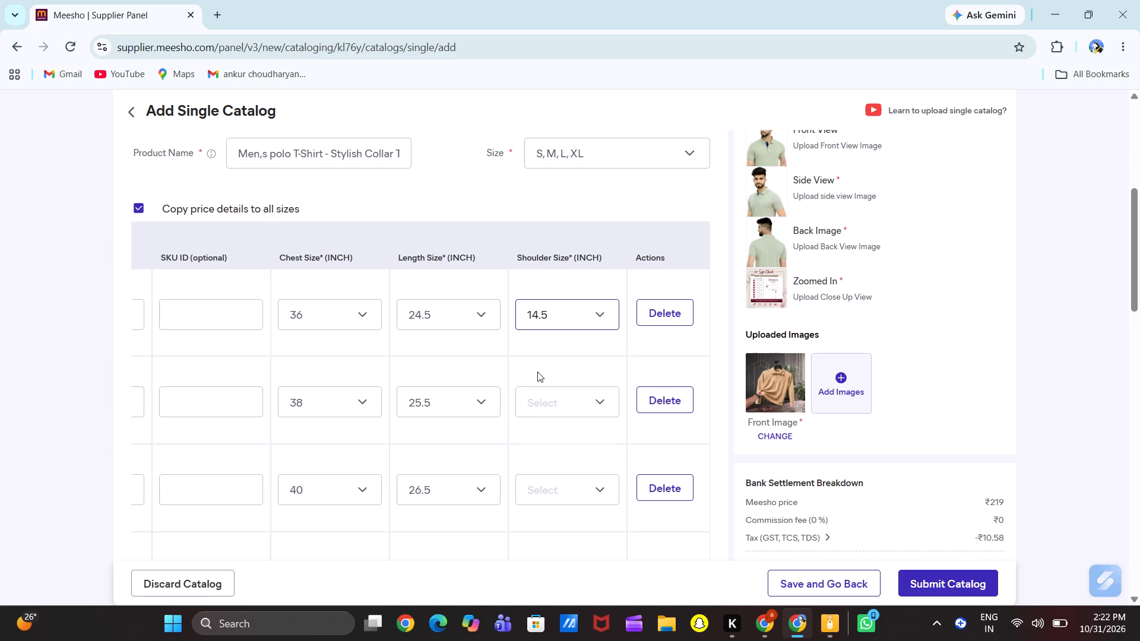
Set Product 2's shoulder size to 15.5 inches for M and 16.5 inches for L.
click(540, 401)
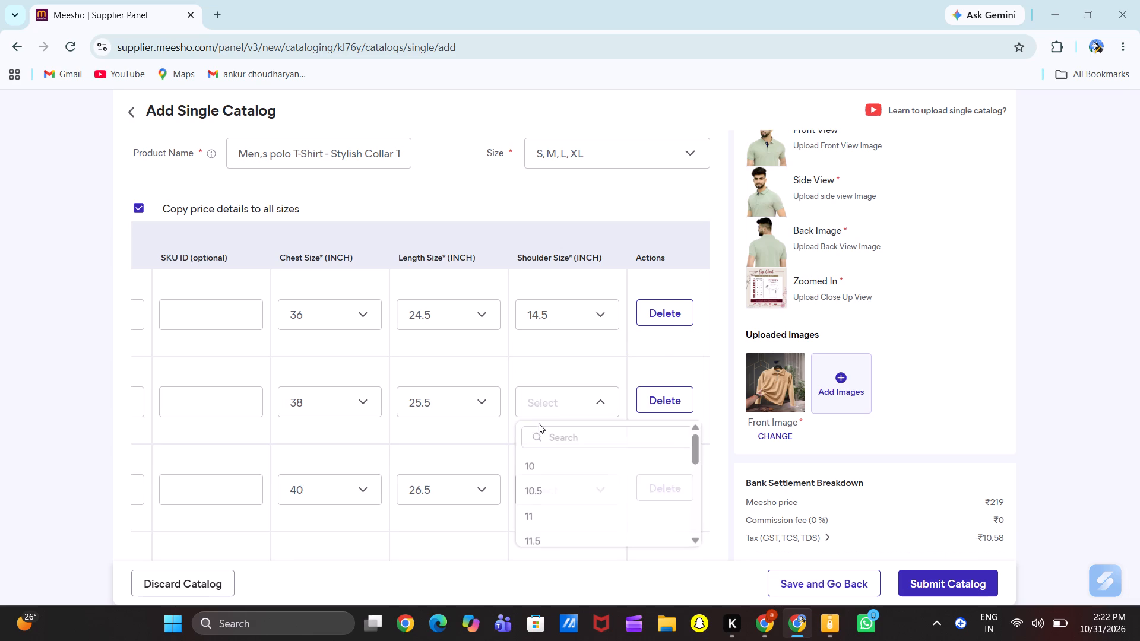
scroll(587, 470, down, 4)
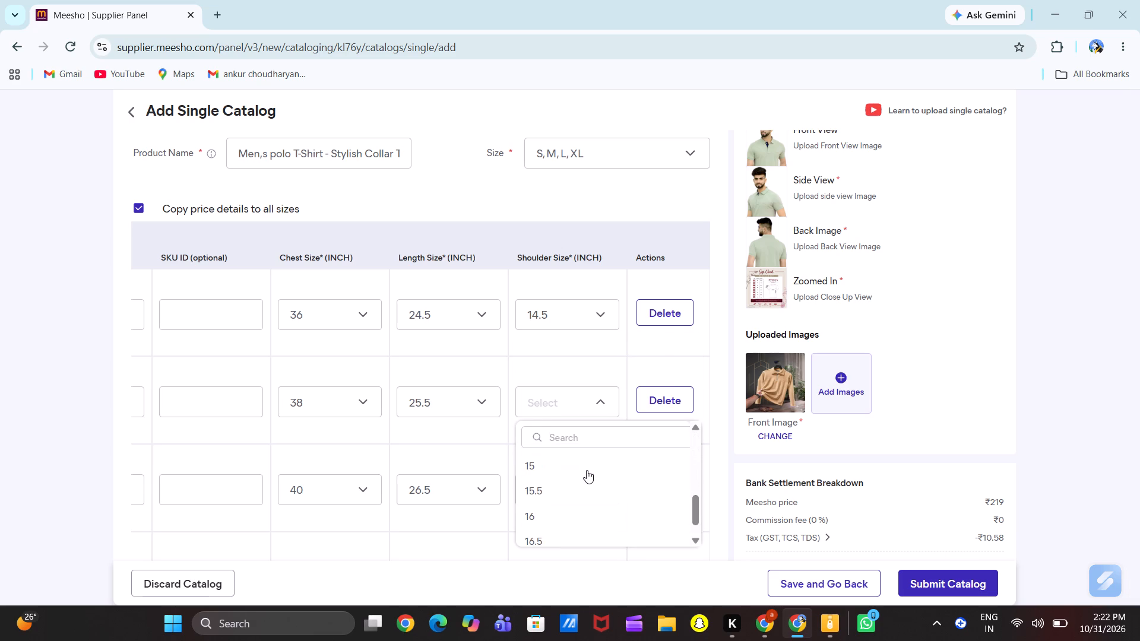
click(587, 470)
click(543, 484)
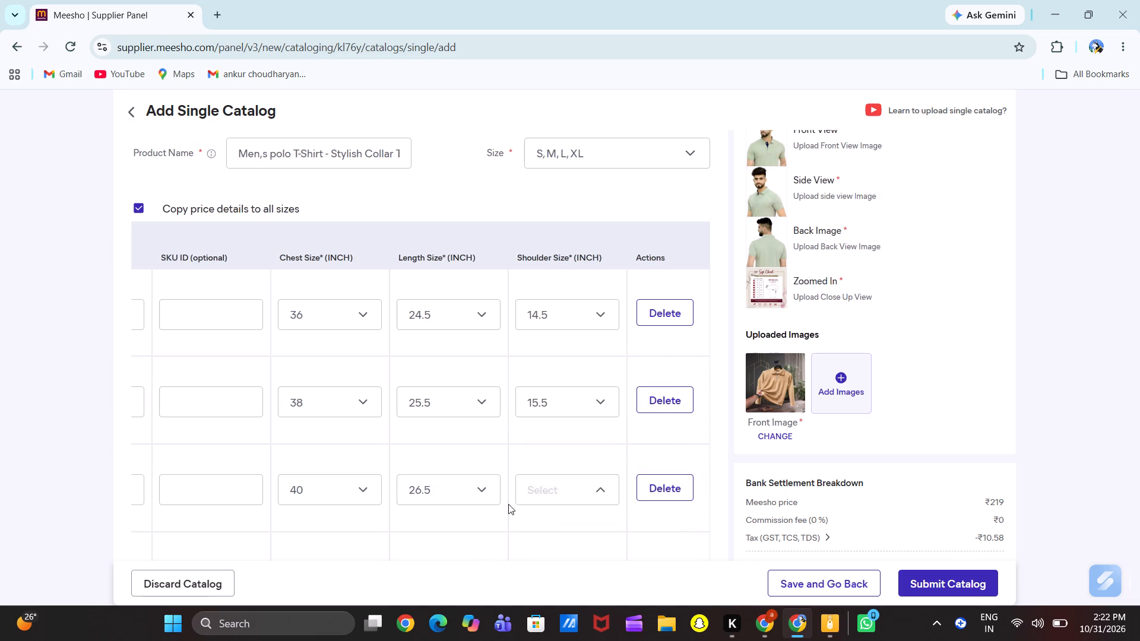
scroll(575, 534, down, 4)
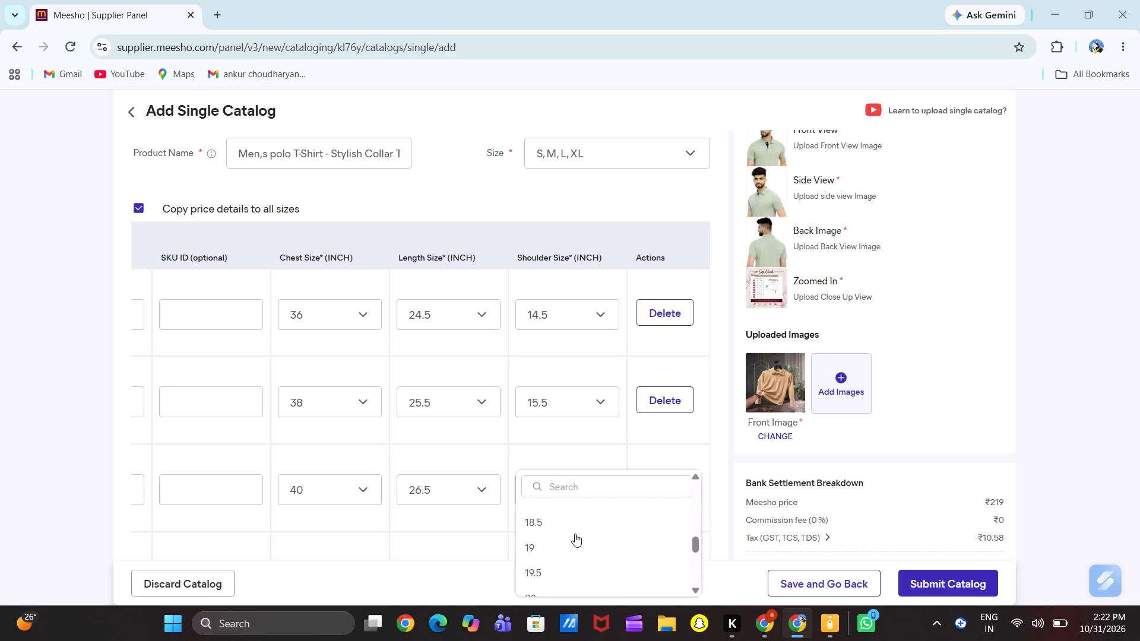
scroll(575, 534, up, 2)
click(569, 548)
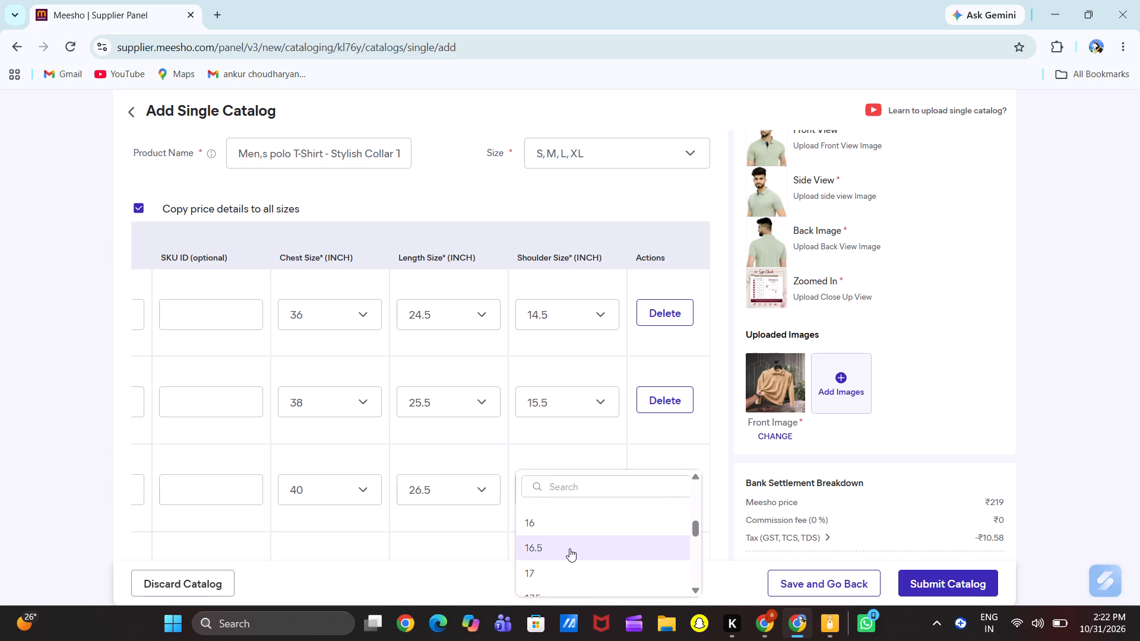
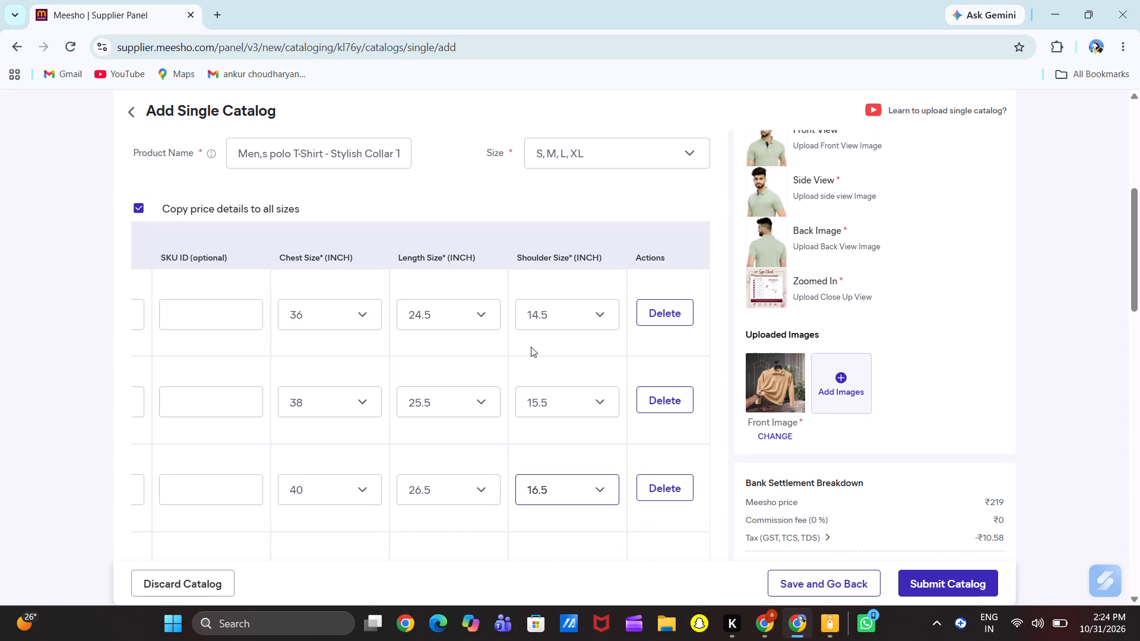
In Product 2's product details, set the color to Caramel Brown.
scroll(289, 363, right, 6)
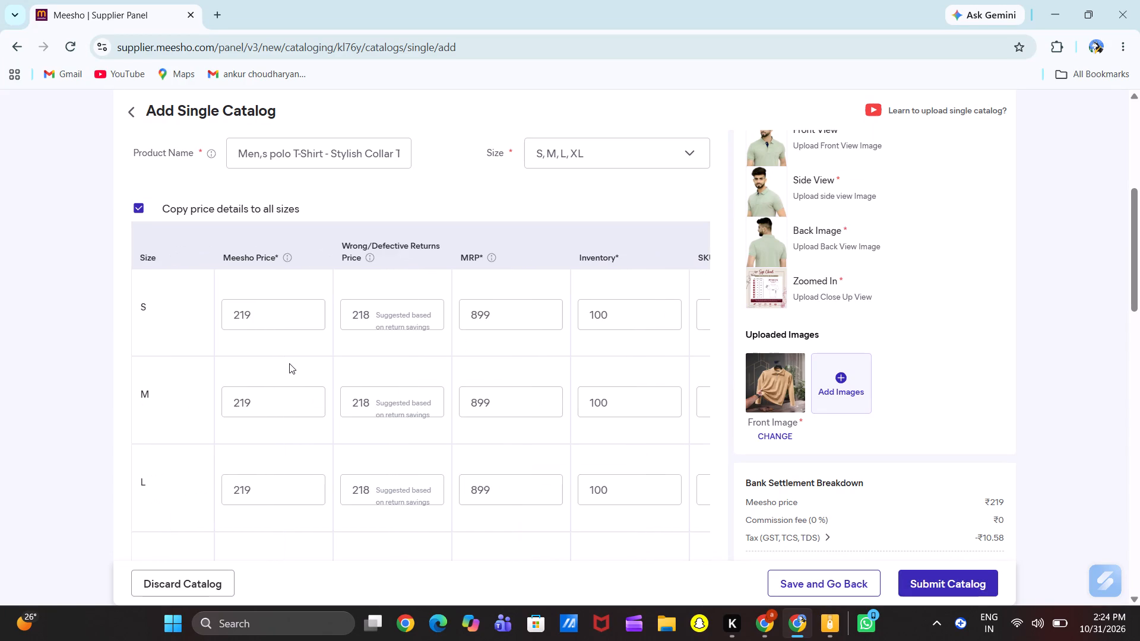
scroll(289, 363, down, 4)
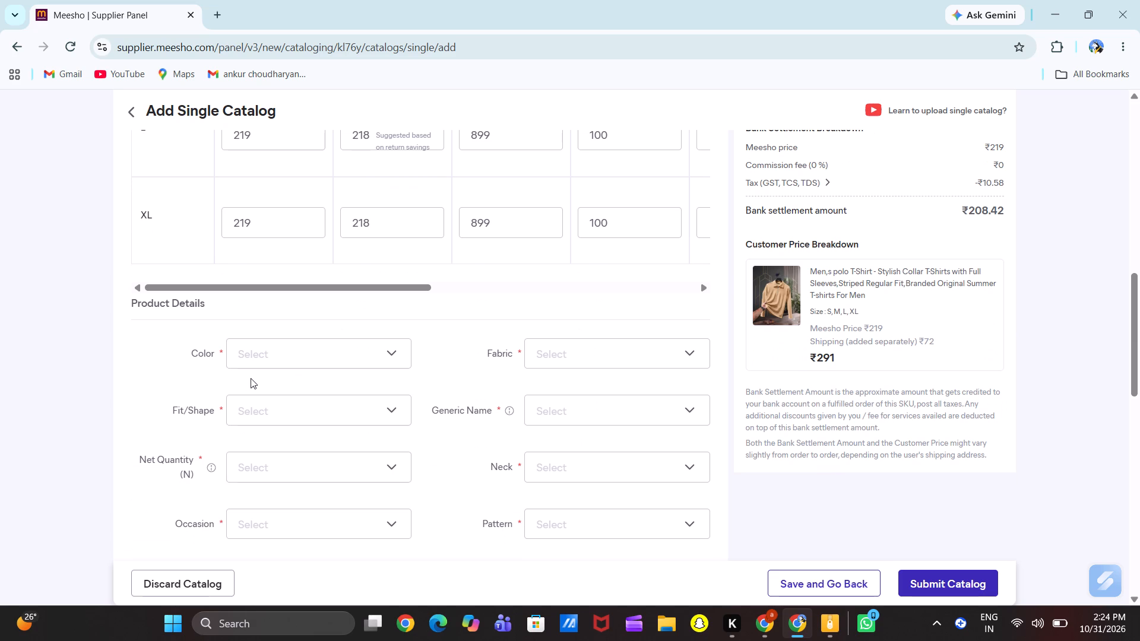
click(274, 361)
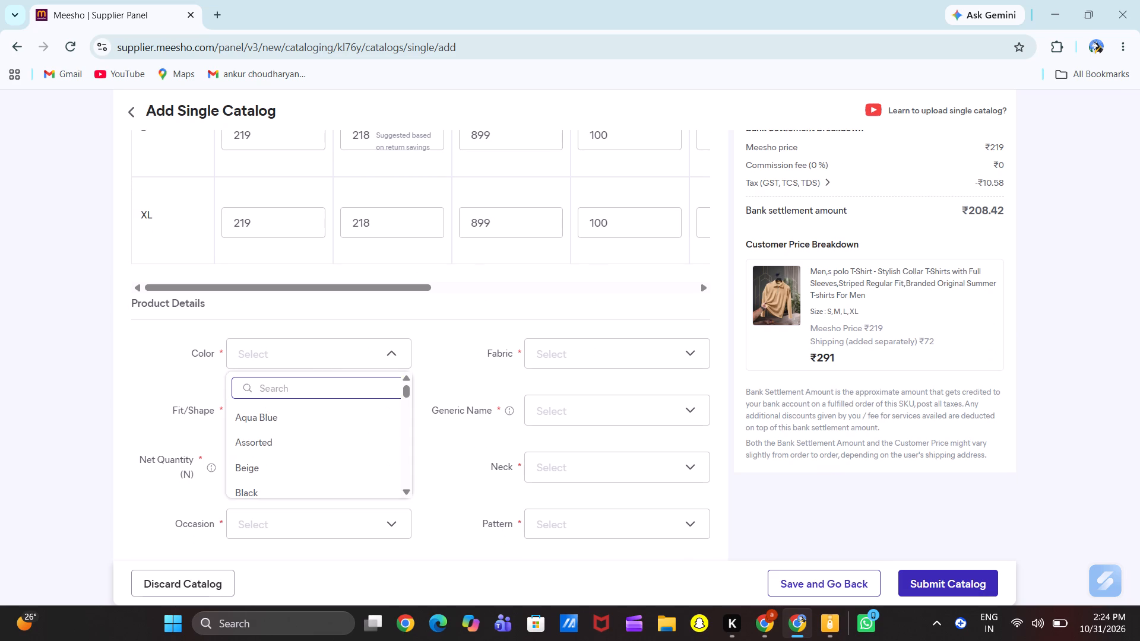
click(311, 389)
text(CAM)
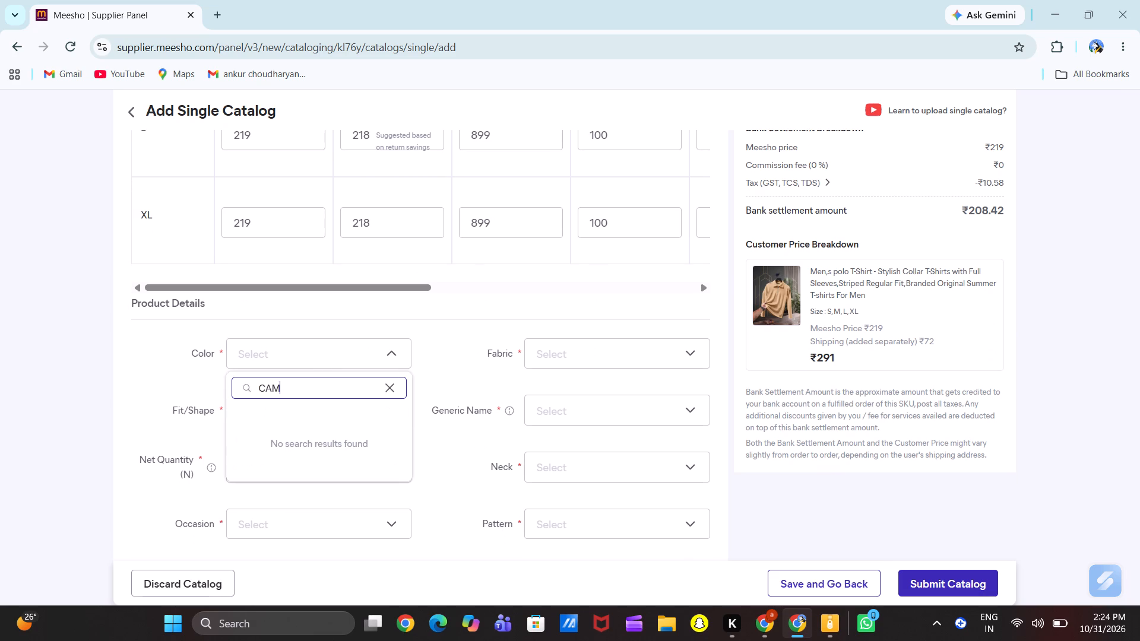
key(BackSpace)
click(290, 419)
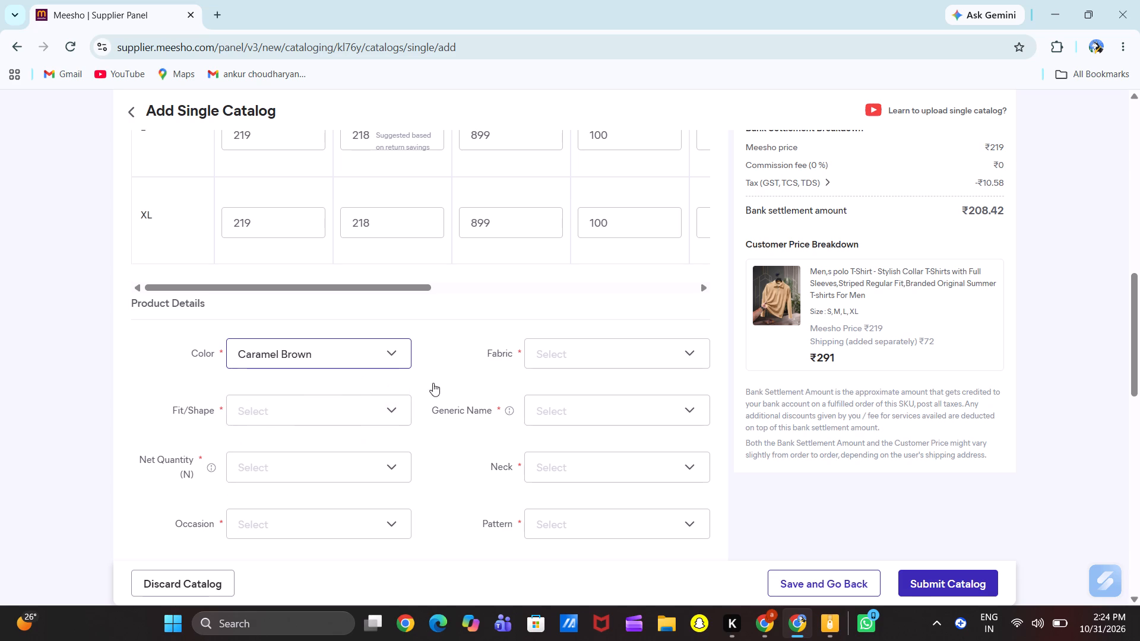
Set Product 2's fabric to Cotton Blend.
click(578, 354)
scroll(615, 487, down, 1)
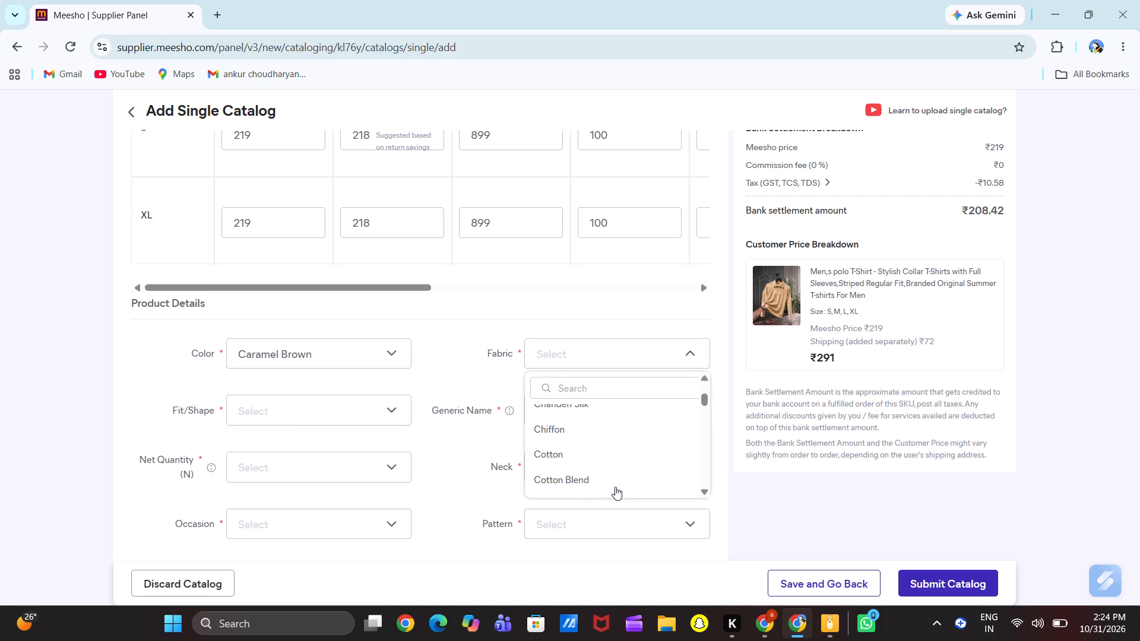
scroll(615, 487, down, 2)
click(547, 455)
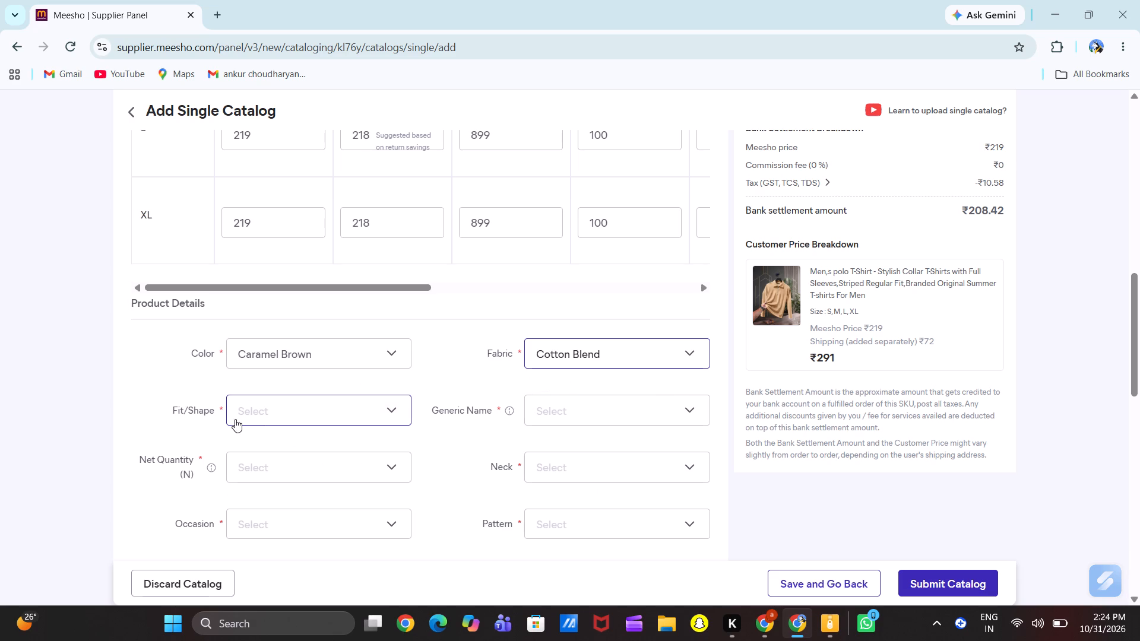
Set Product 2's fit/shape to Regular.
click(271, 404)
scroll(299, 503, down, 1)
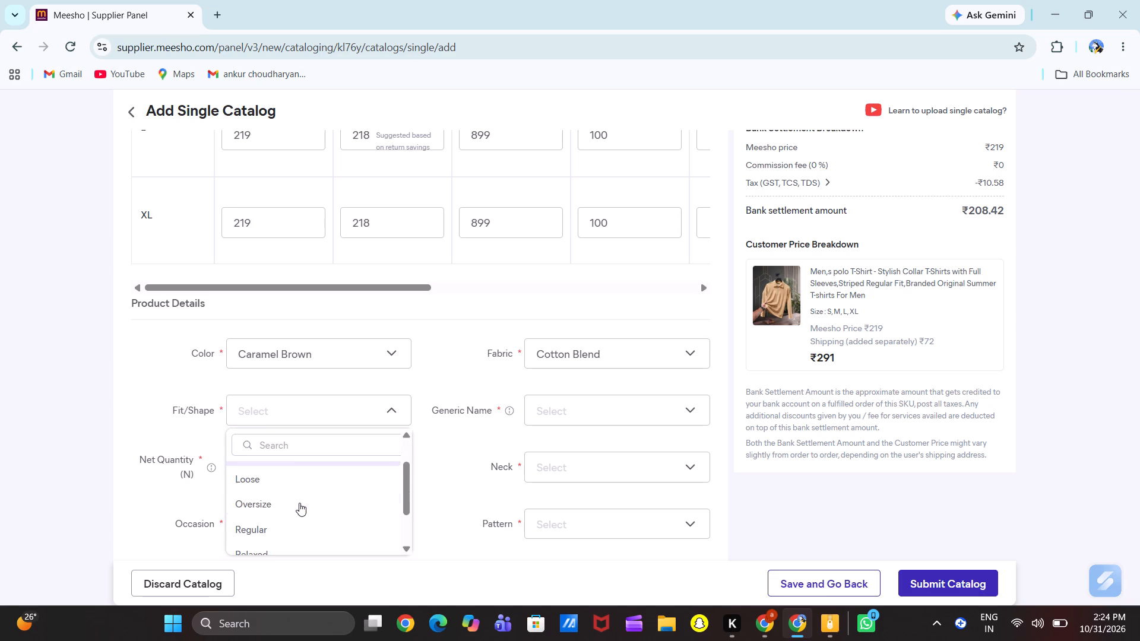
scroll(299, 503, down, 1)
scroll(249, 537, down, 1)
click(281, 510)
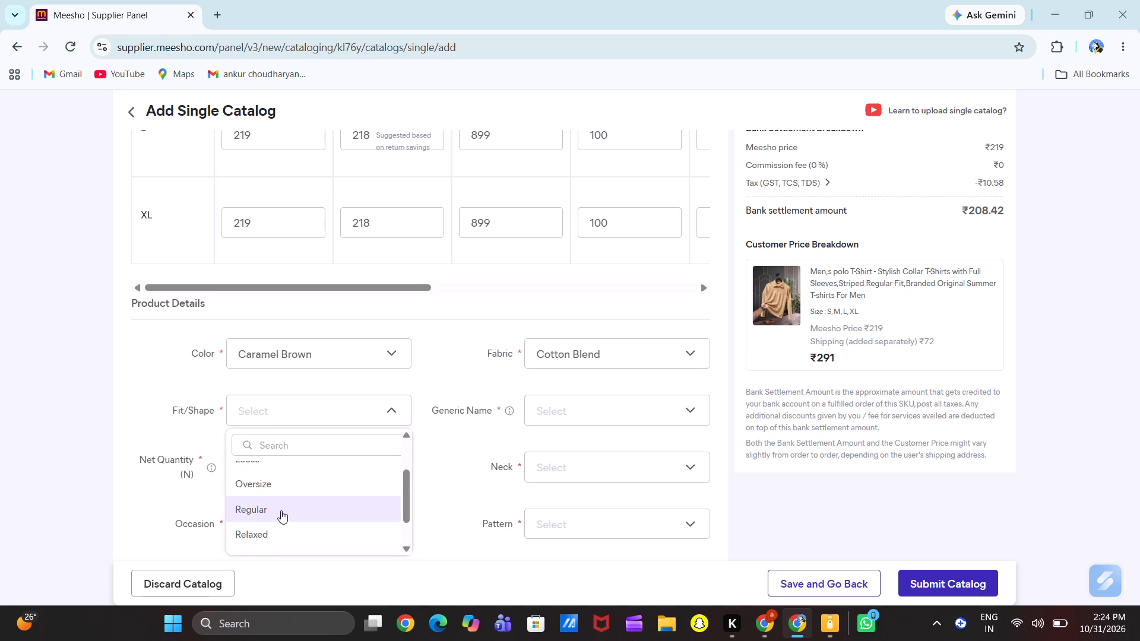
Choose Tshirts as Product 2's generic name.
click(635, 411)
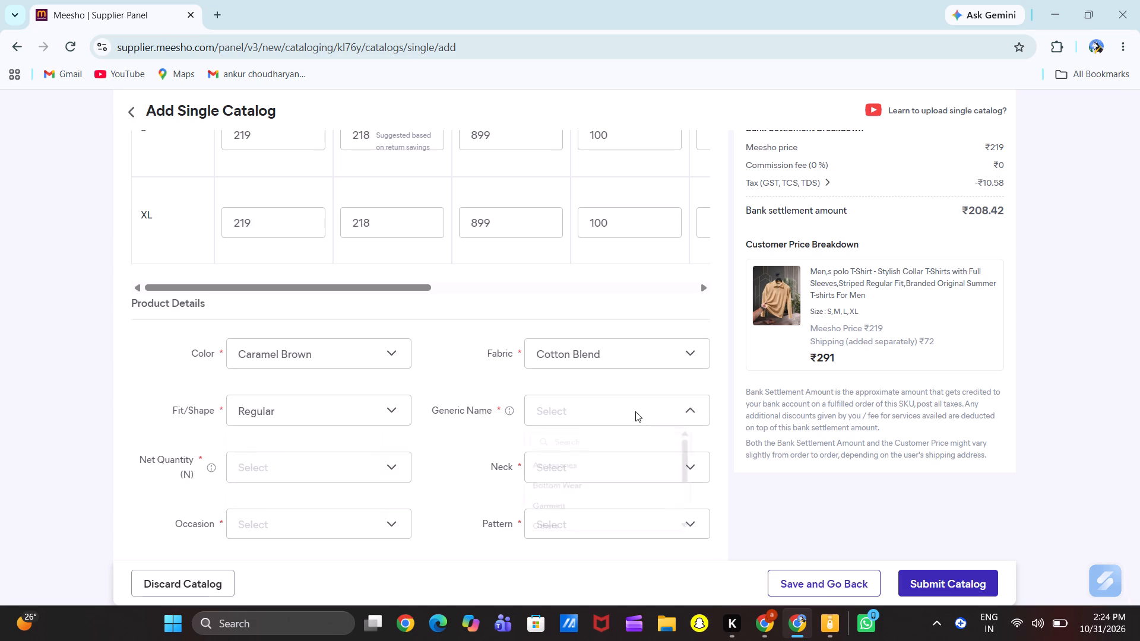
scroll(578, 504, down, 2)
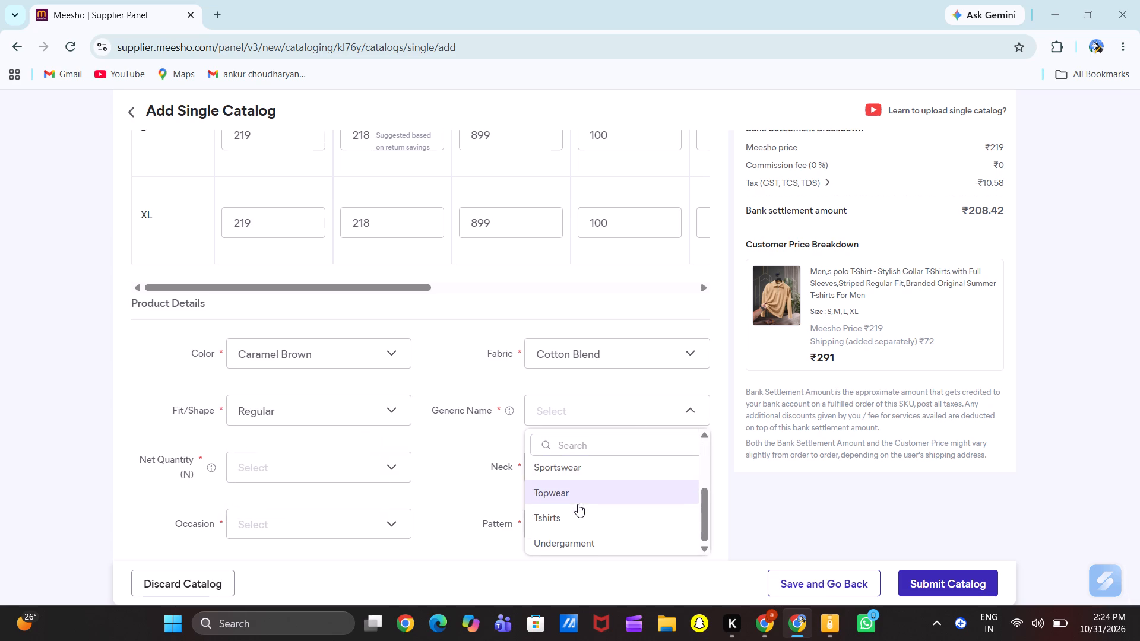
click(571, 518)
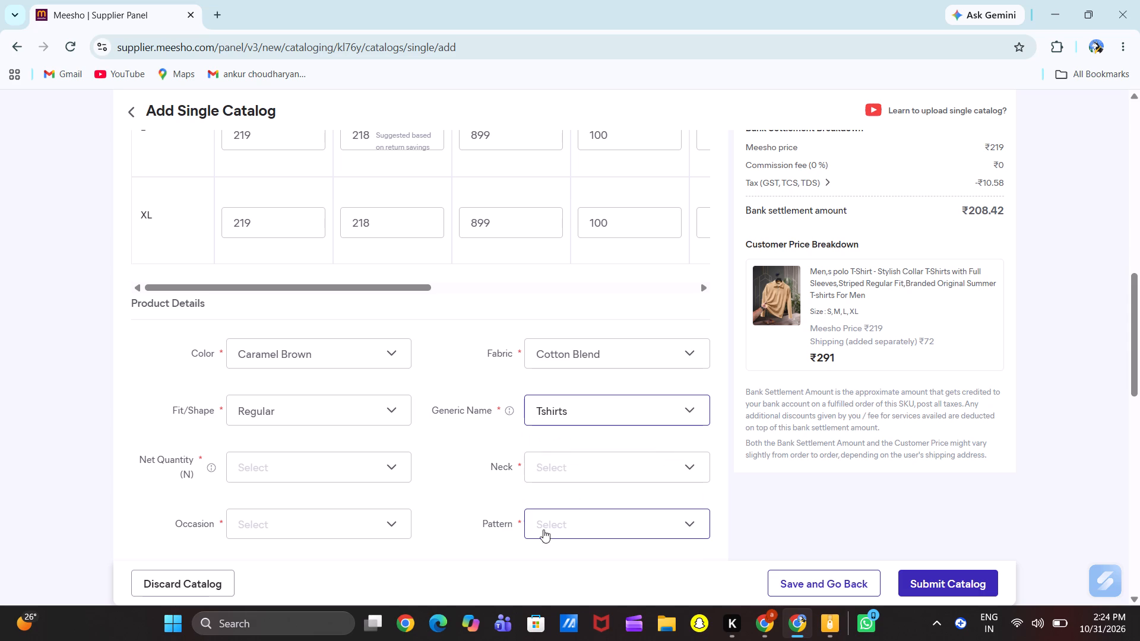
Set Product 2's neck type to Polo.
scroll(482, 455, down, 2)
click(571, 320)
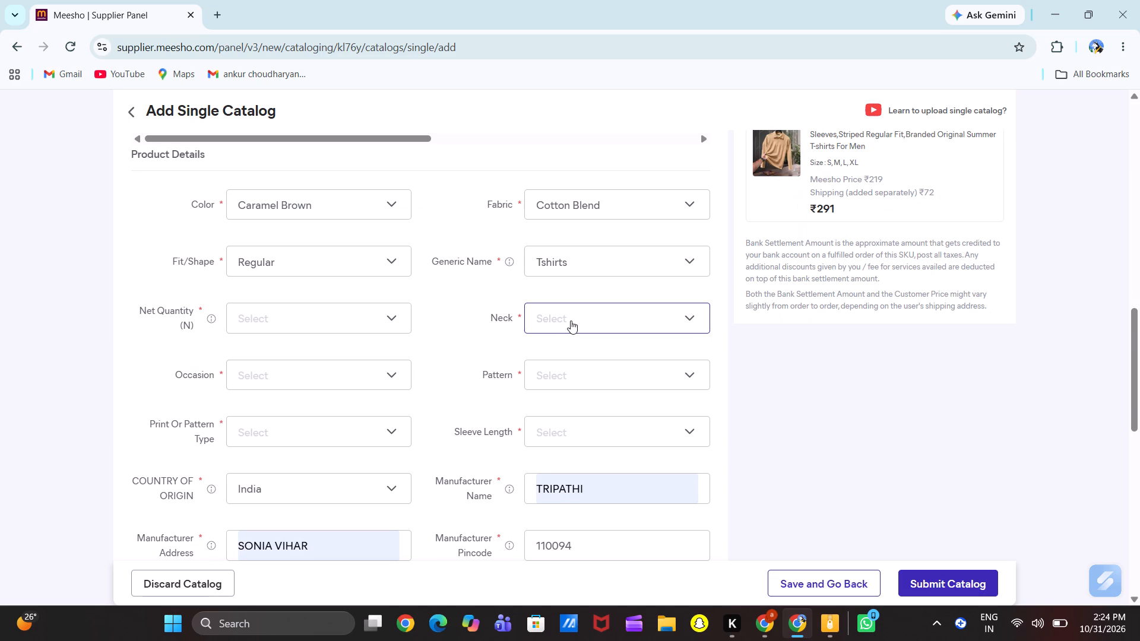
scroll(592, 421, down, 2)
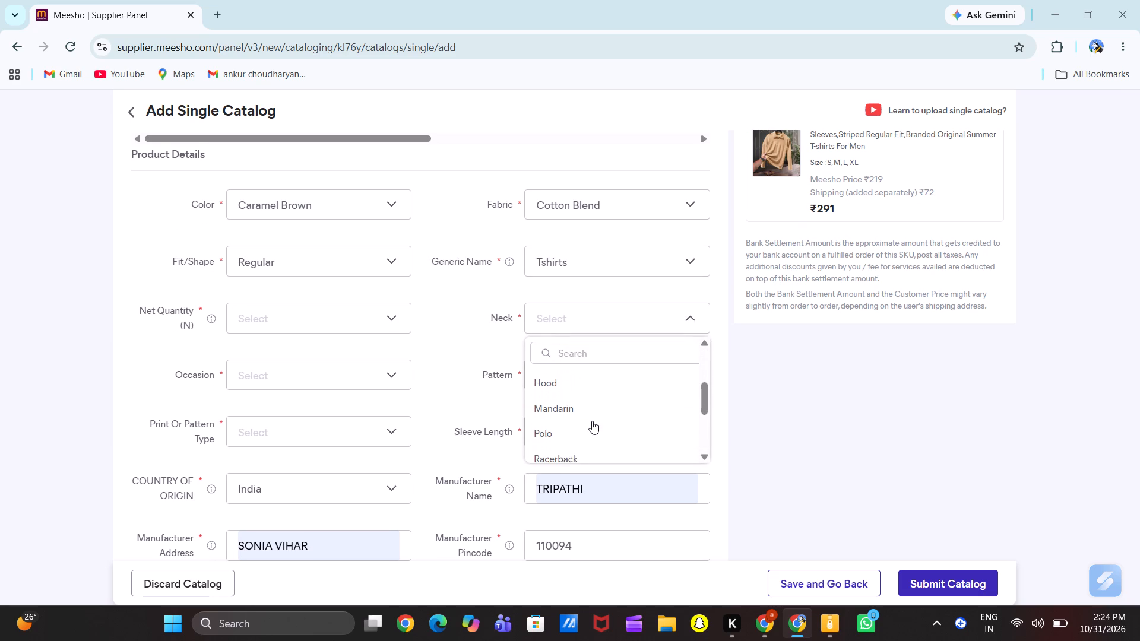
scroll(592, 421, down, 1)
click(592, 421)
Set Product 2's occasion to Casual and its net quantity to 1.
click(347, 376)
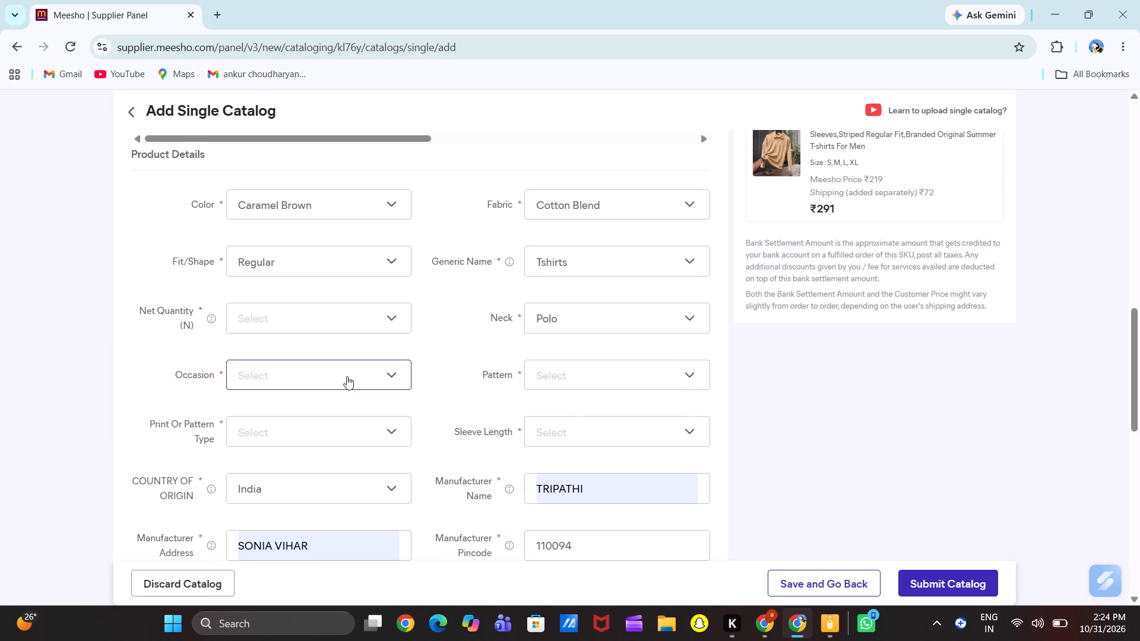
click(309, 464)
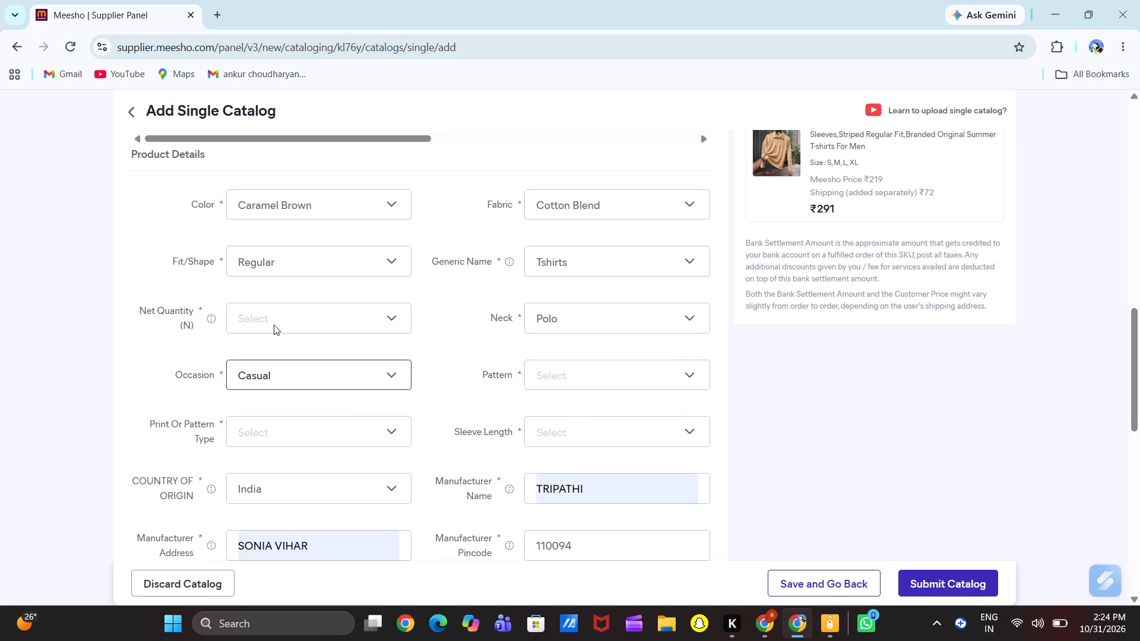
click(277, 324)
click(280, 385)
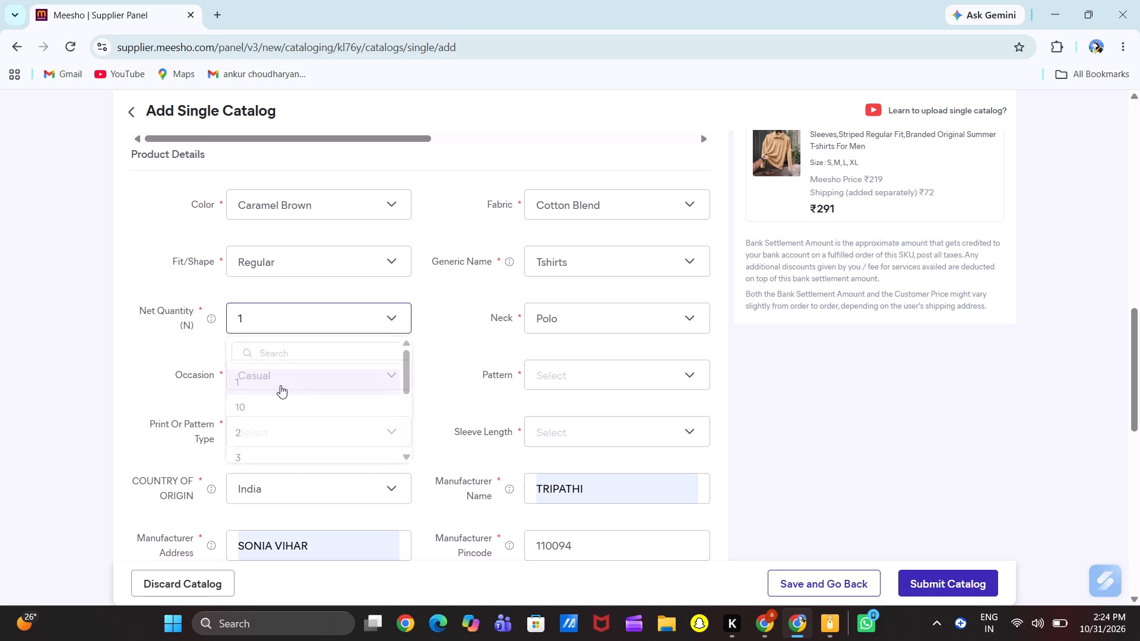
Set both the pattern and the print or pattern type of Product 2 to Solid.
click(623, 372)
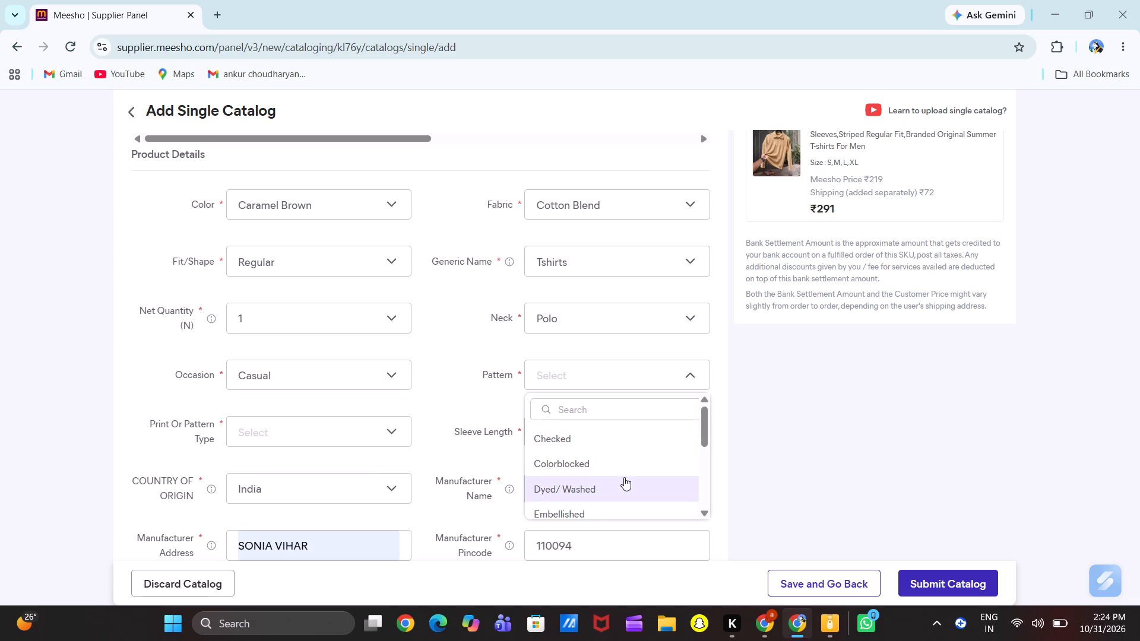
scroll(624, 477, down, 2)
click(584, 493)
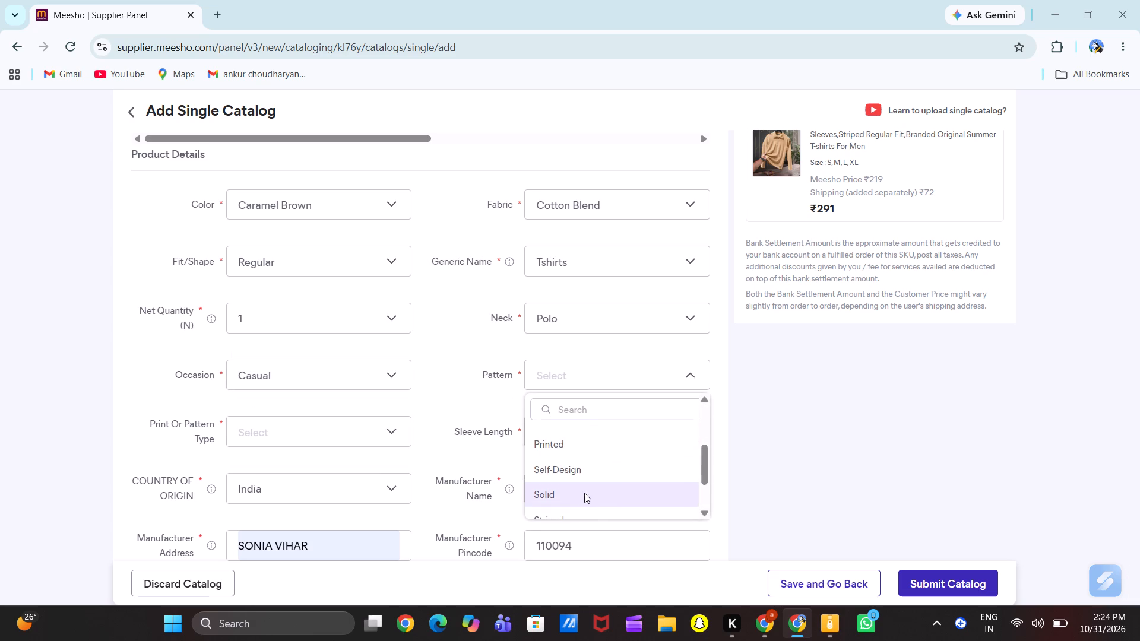
scroll(492, 486, down, 3)
click(339, 214)
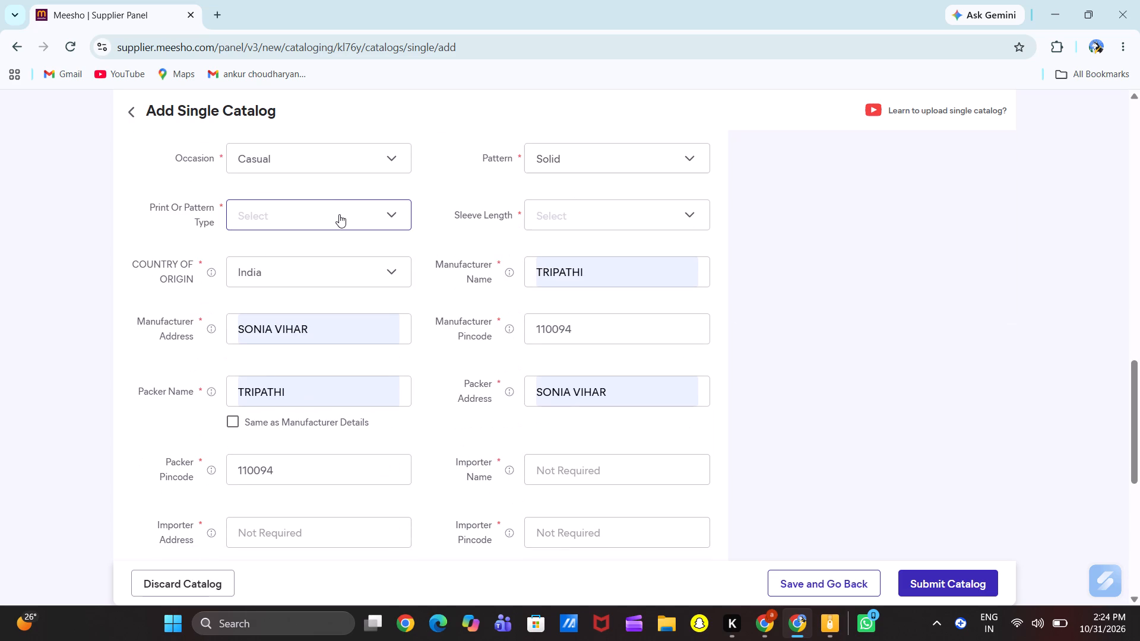
scroll(280, 309, down, 1)
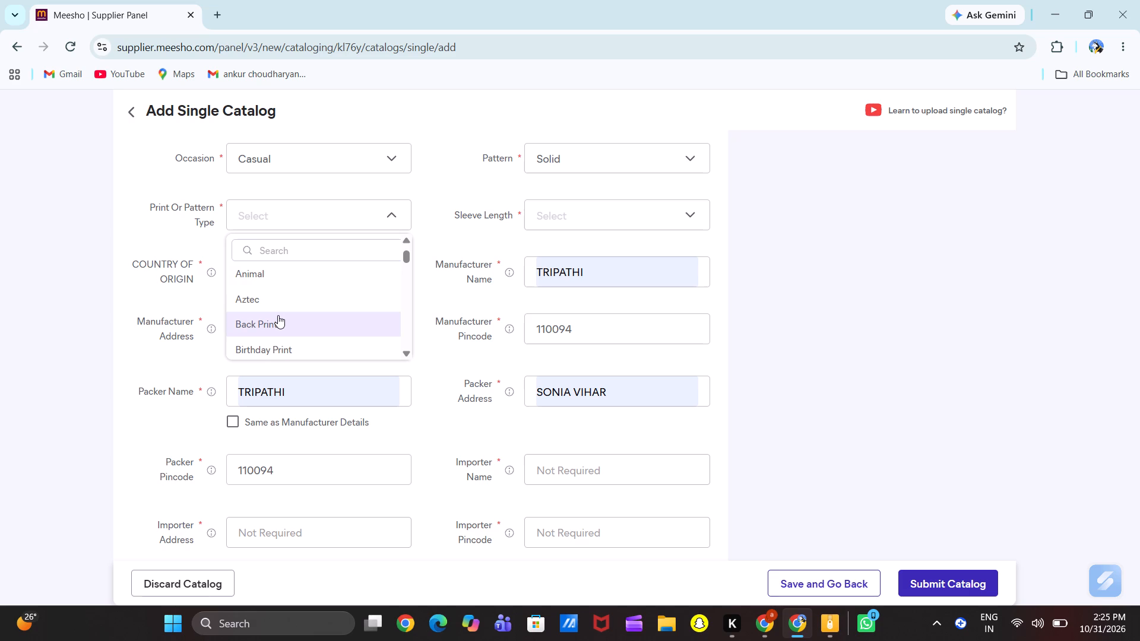
click(303, 242)
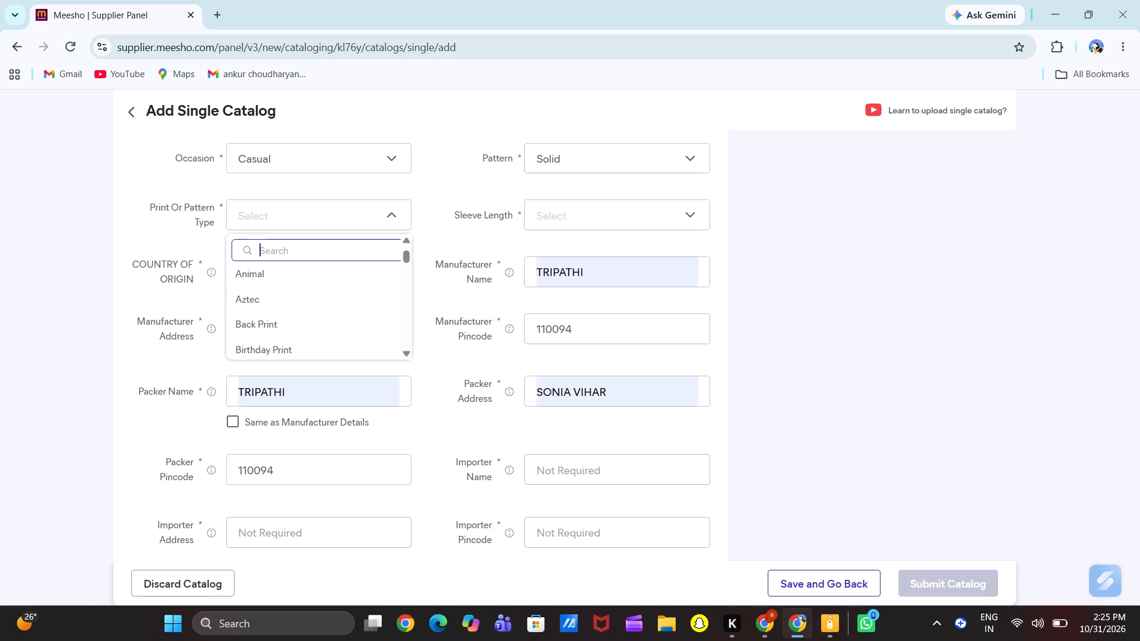
text(SO)
click(302, 270)
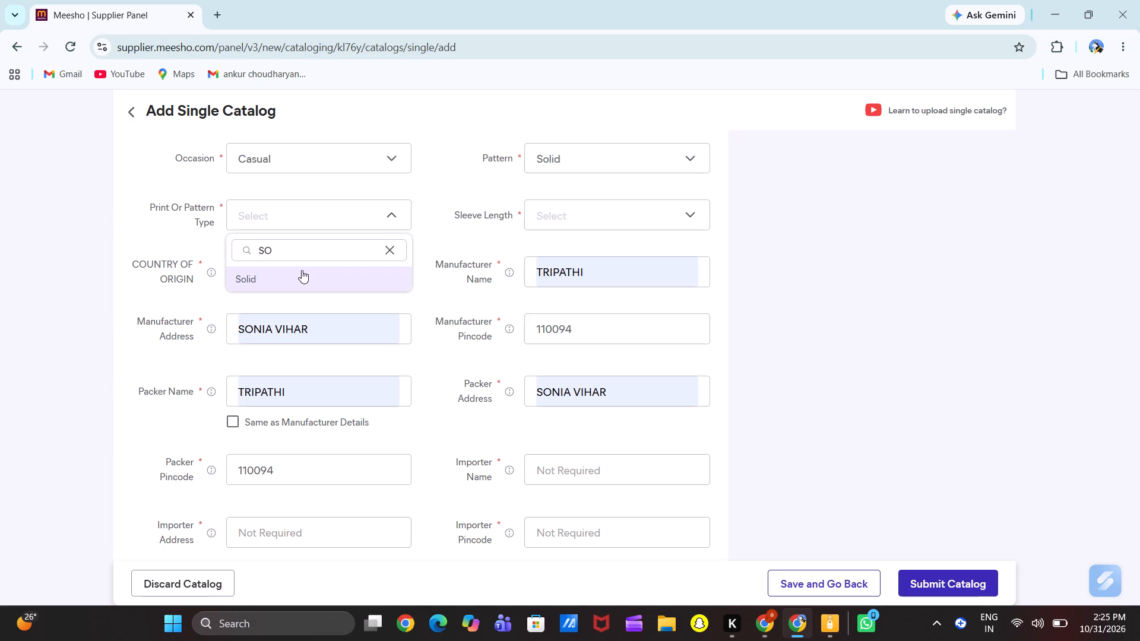
Set Product 2's sleeve length to Long Sleeves and, under the other attributes, its length to Regular.
click(572, 226)
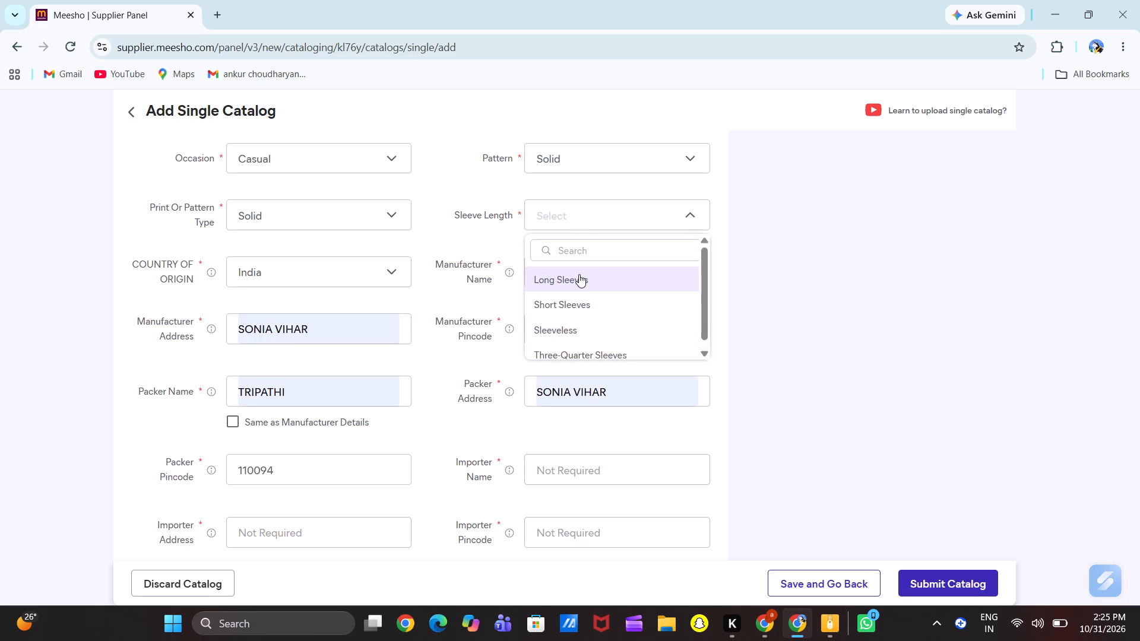
click(579, 274)
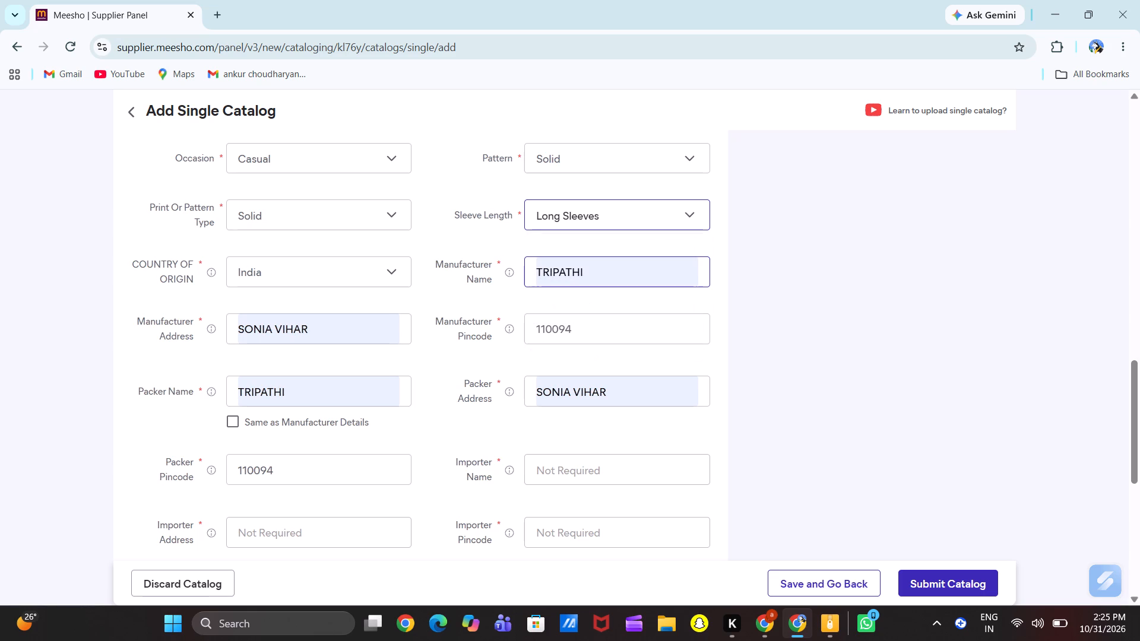
scroll(524, 414, down, 3)
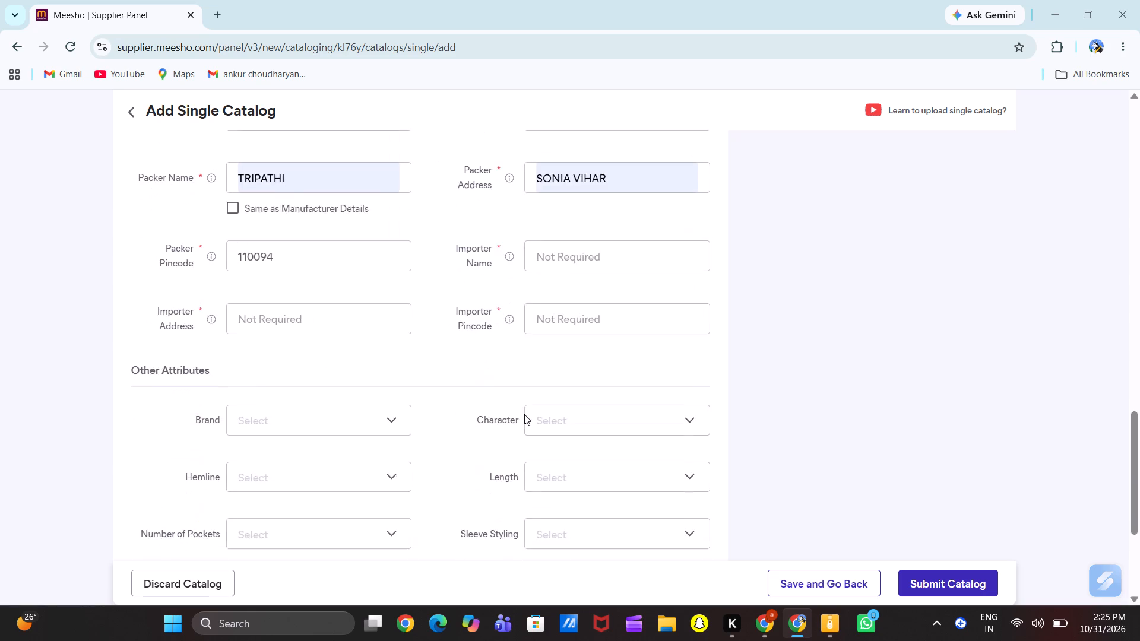
scroll(524, 414, down, 1)
click(583, 309)
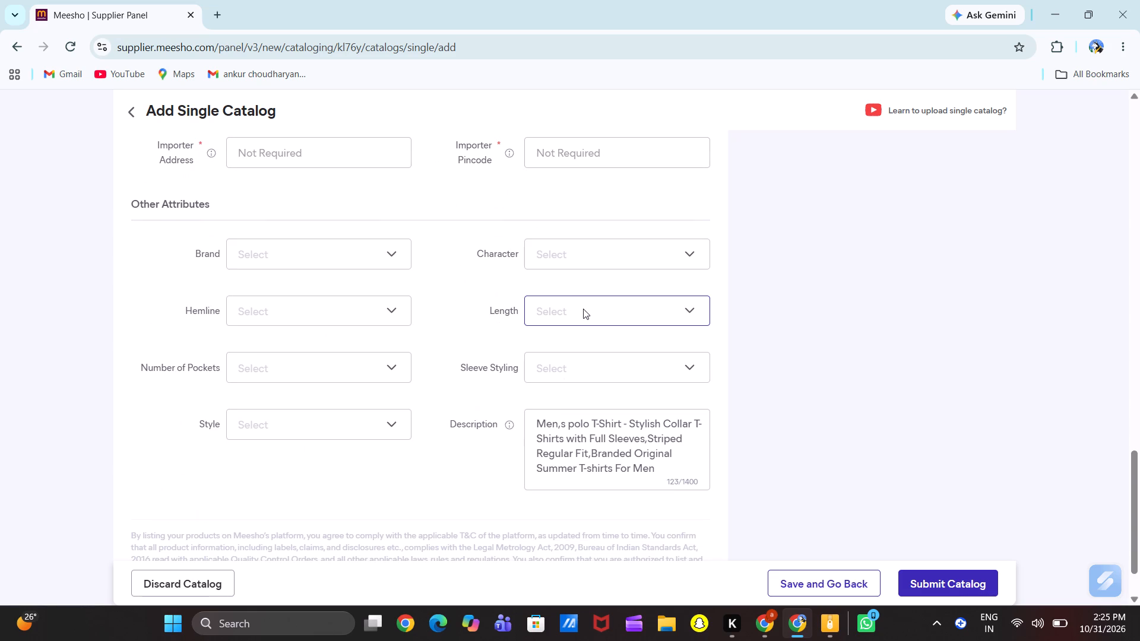
click(595, 423)
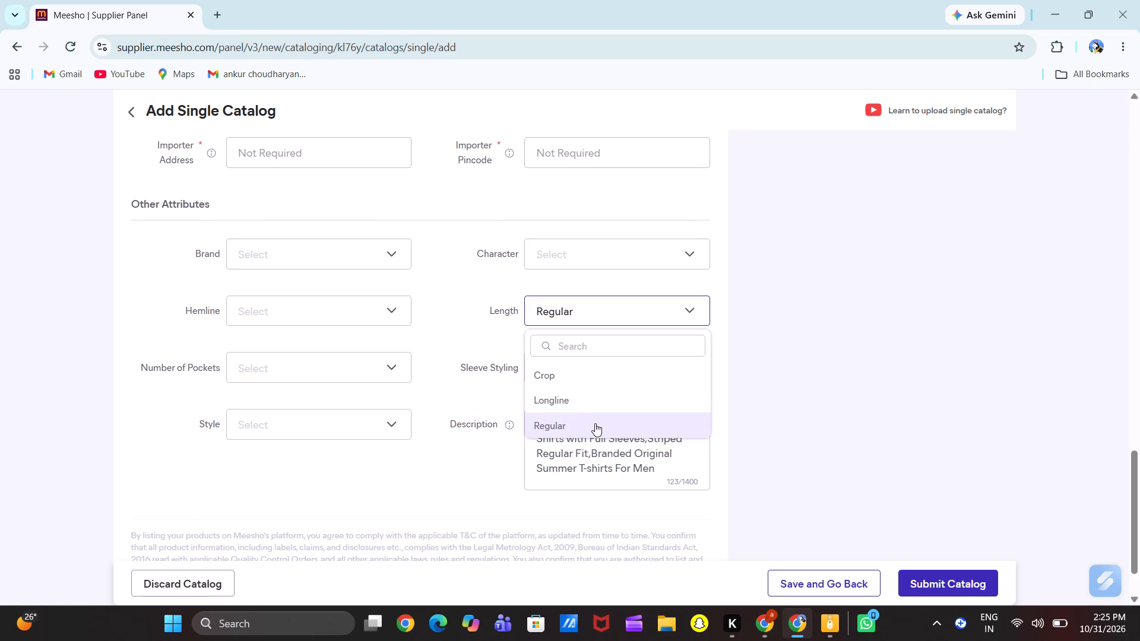
In Product 2's other attributes, set the style to Korean and the number of pockets to No Pocket.
click(334, 421)
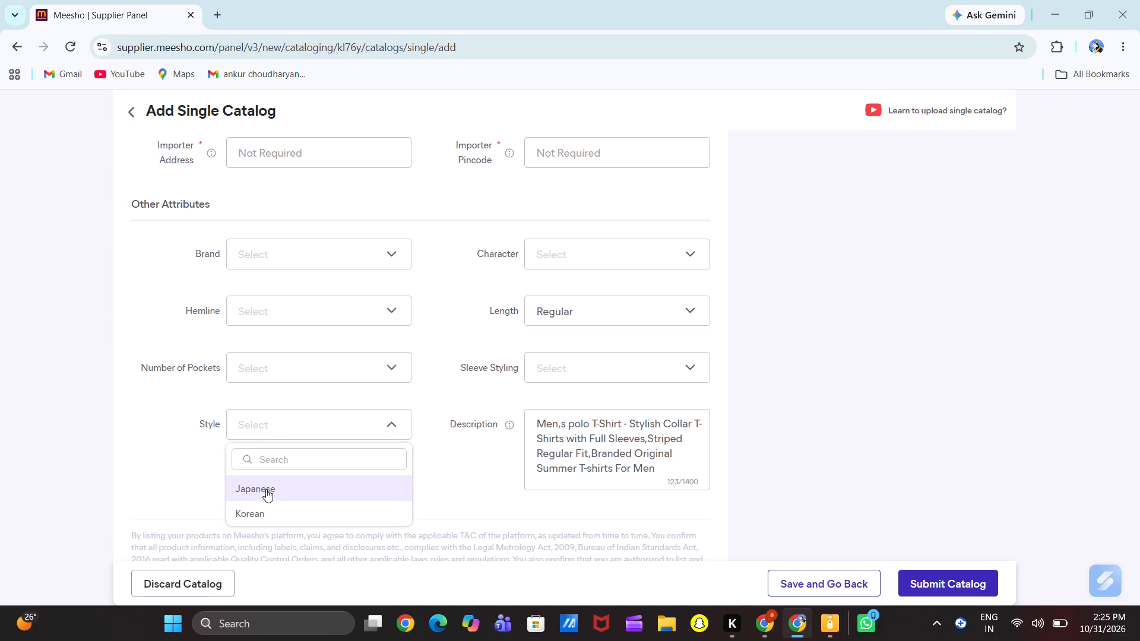
click(294, 509)
click(350, 358)
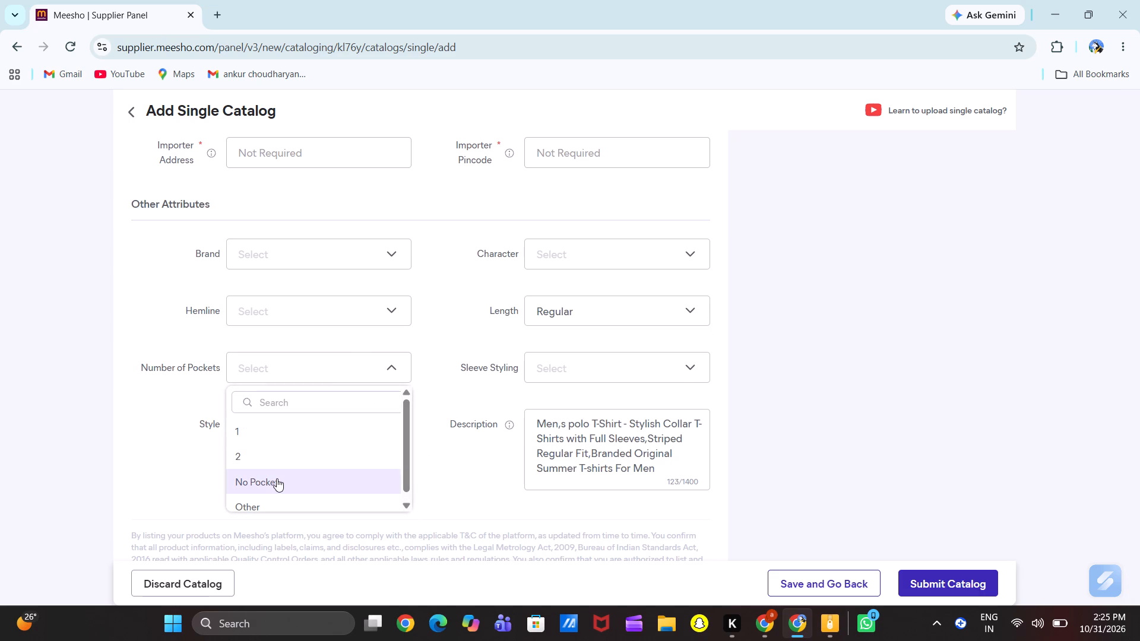
click(277, 478)
Review Product 2's filled-in form, from the other attributes back up to the product identity fields and size table.
scroll(455, 357, up, 2)
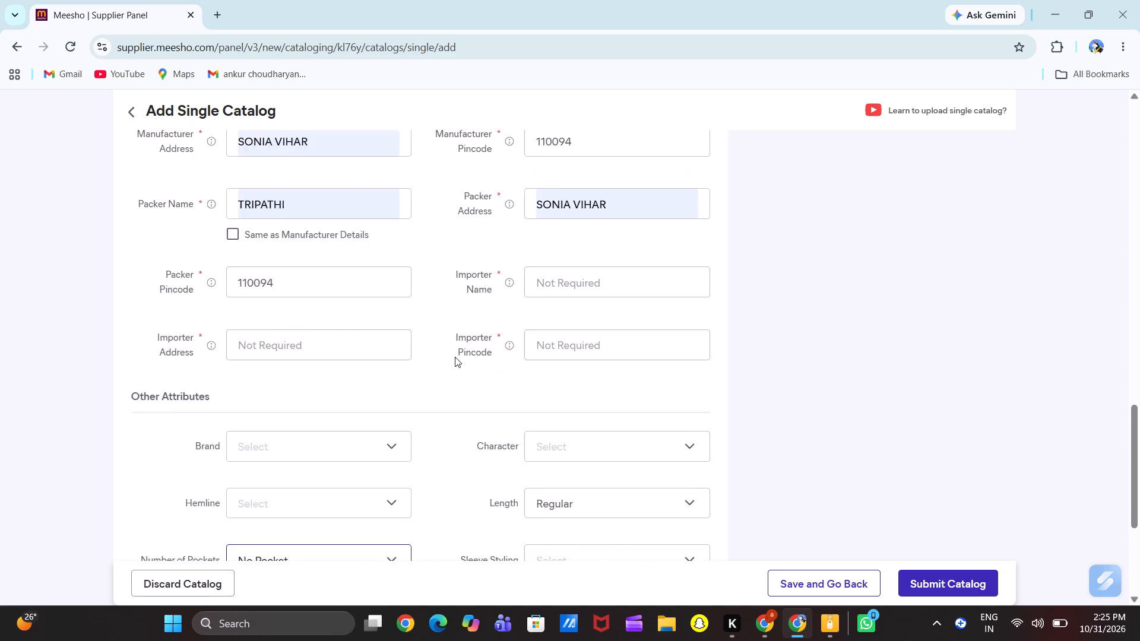
scroll(455, 357, up, 6)
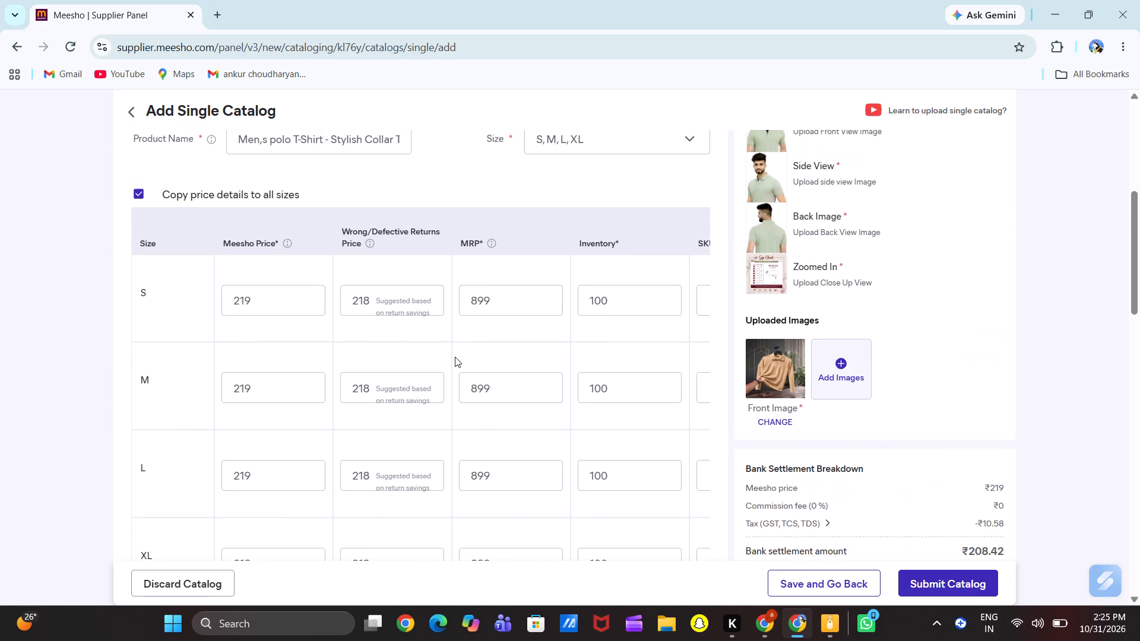
scroll(455, 357, up, 2)
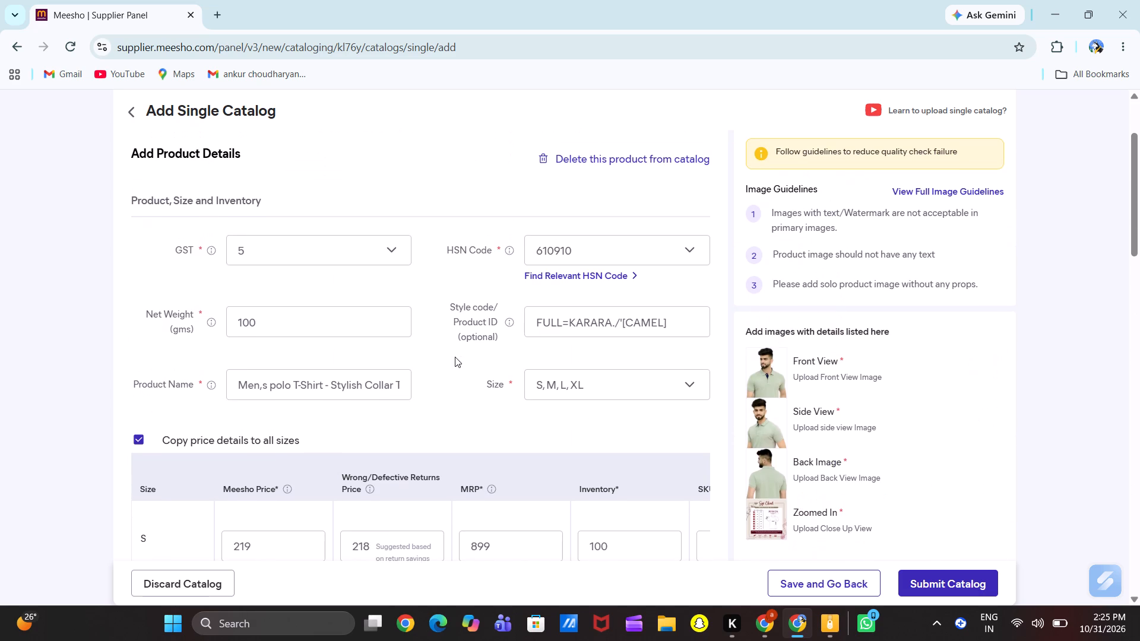
scroll(455, 357, up, 2)
scroll(455, 357, down, 1)
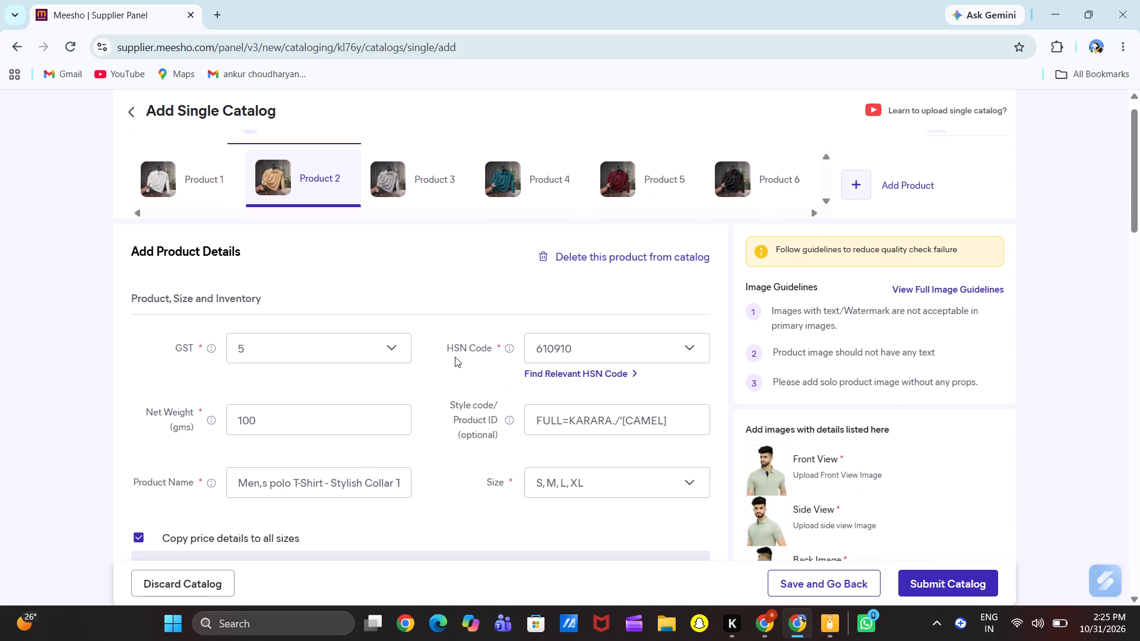
scroll(455, 357, down, 4)
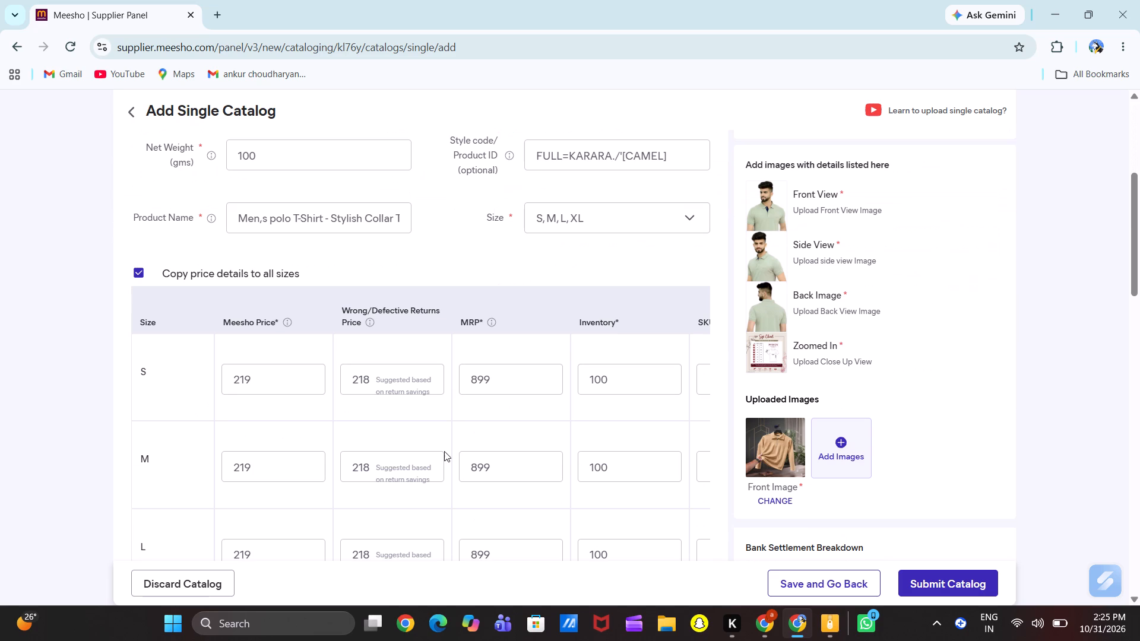
Recheck Product 2's size measurements, product details, manufacturer, packer and importer fields, and other attributes.
scroll(534, 395, left, 6)
scroll(534, 395, down, 4)
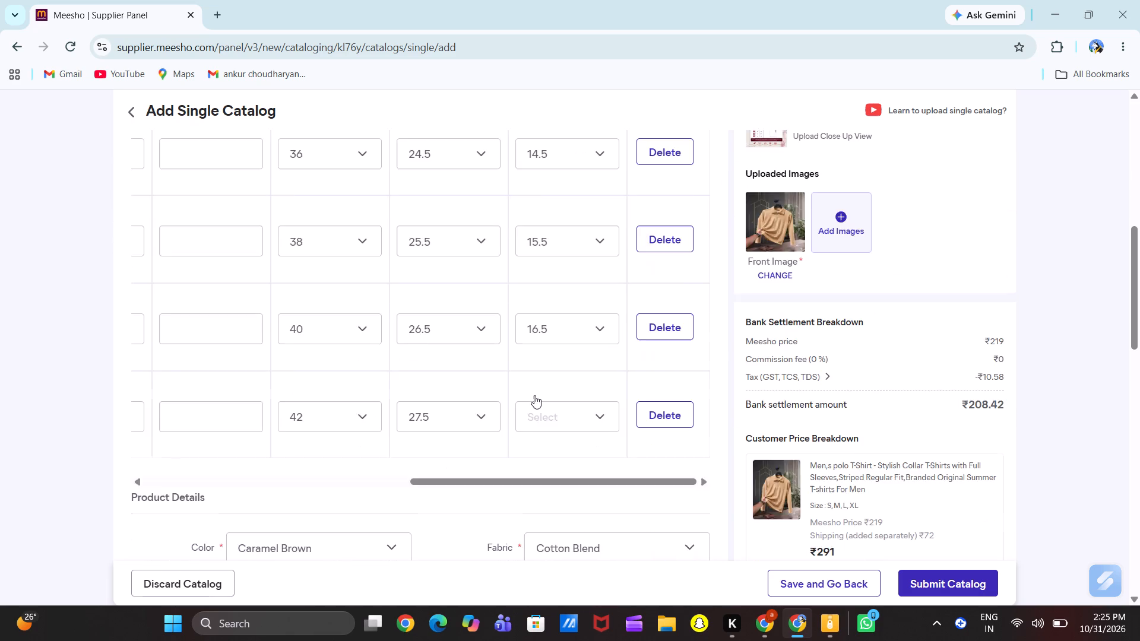
scroll(468, 468, down, 6)
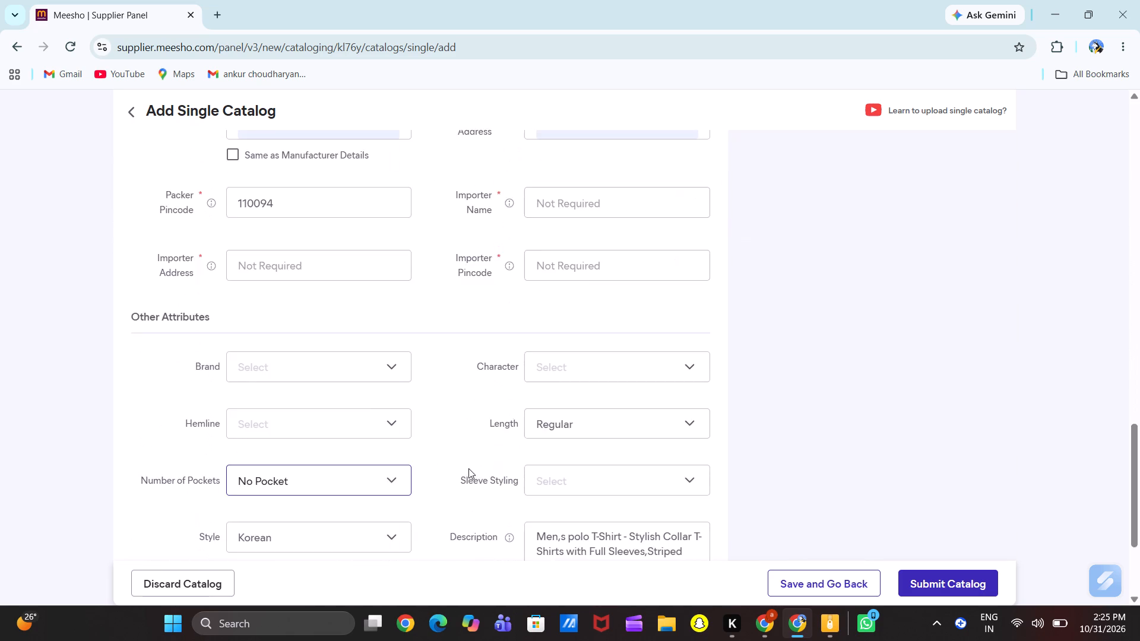
scroll(384, 240, up, 1)
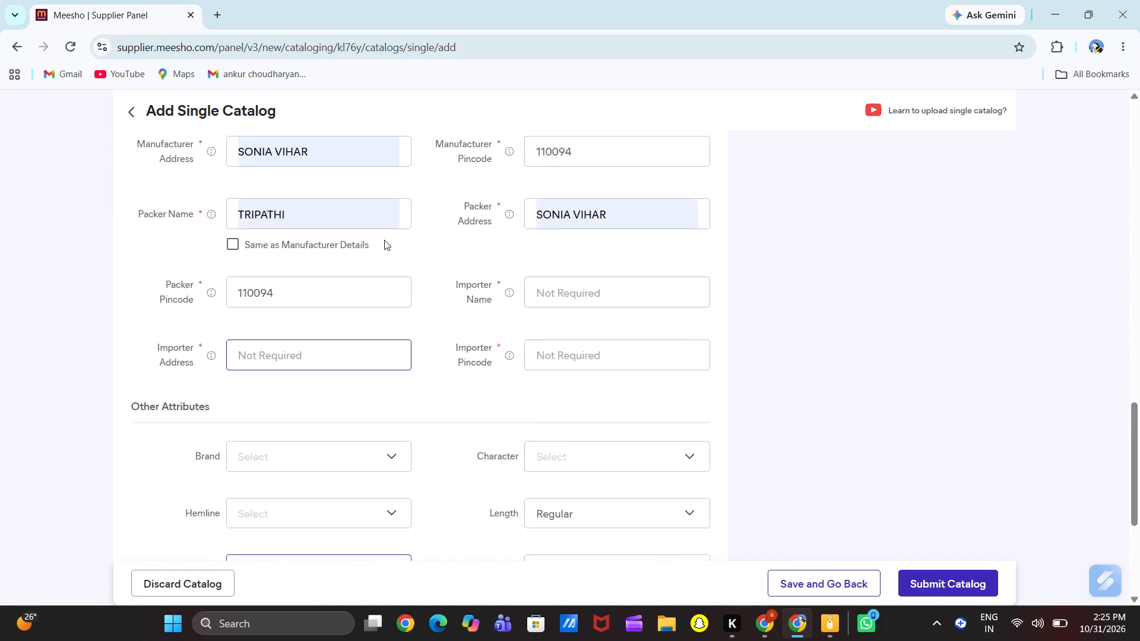
scroll(384, 240, up, 1)
scroll(455, 286, up, 2)
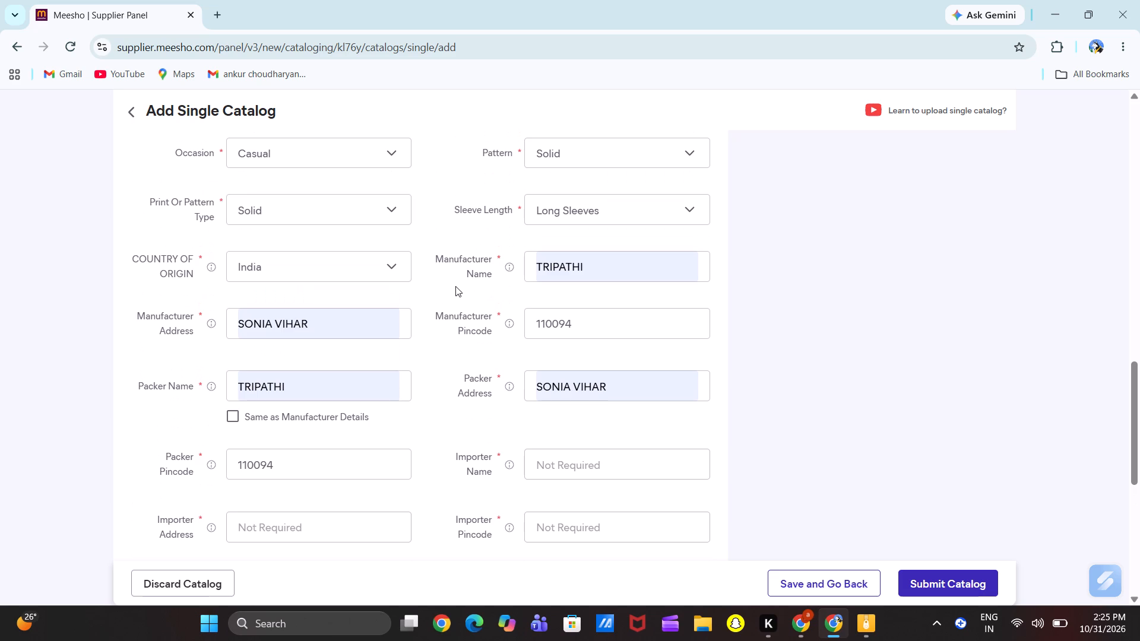
scroll(448, 219, up, 4)
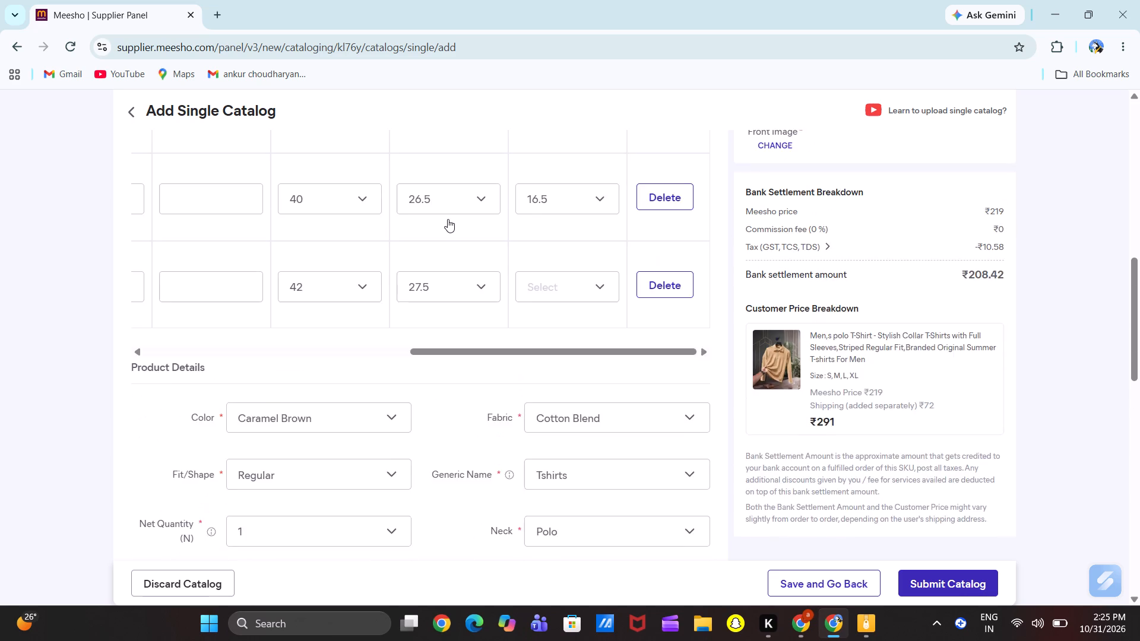
Switch to Product 3 in the catalog and open its style code / product ID for entry.
scroll(448, 219, up, 8)
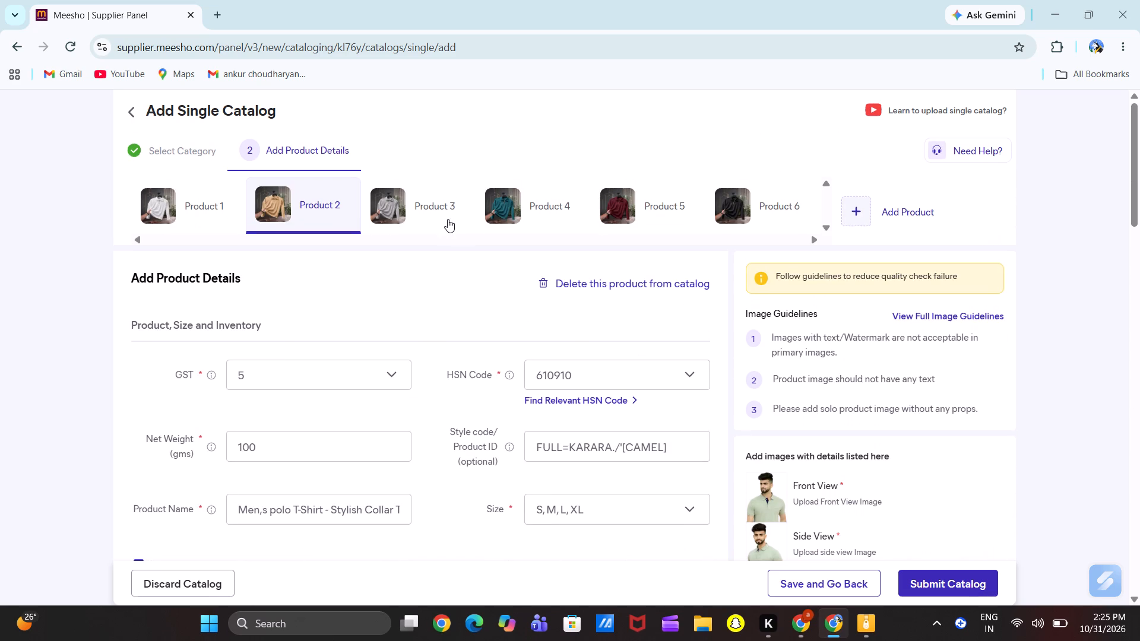
click(405, 204)
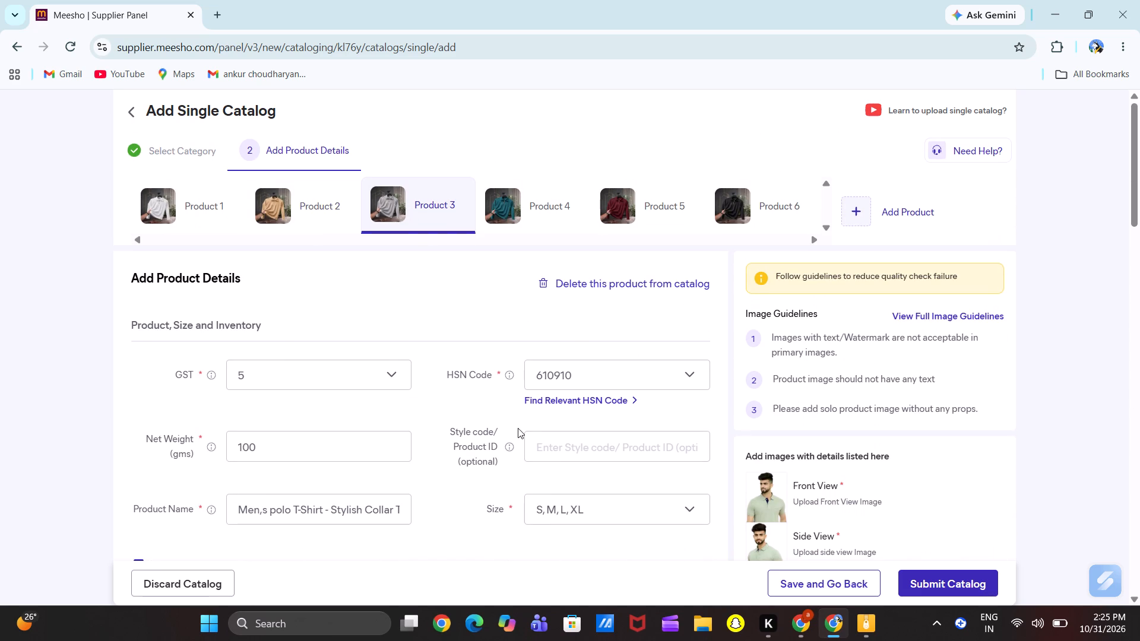
click(570, 449)
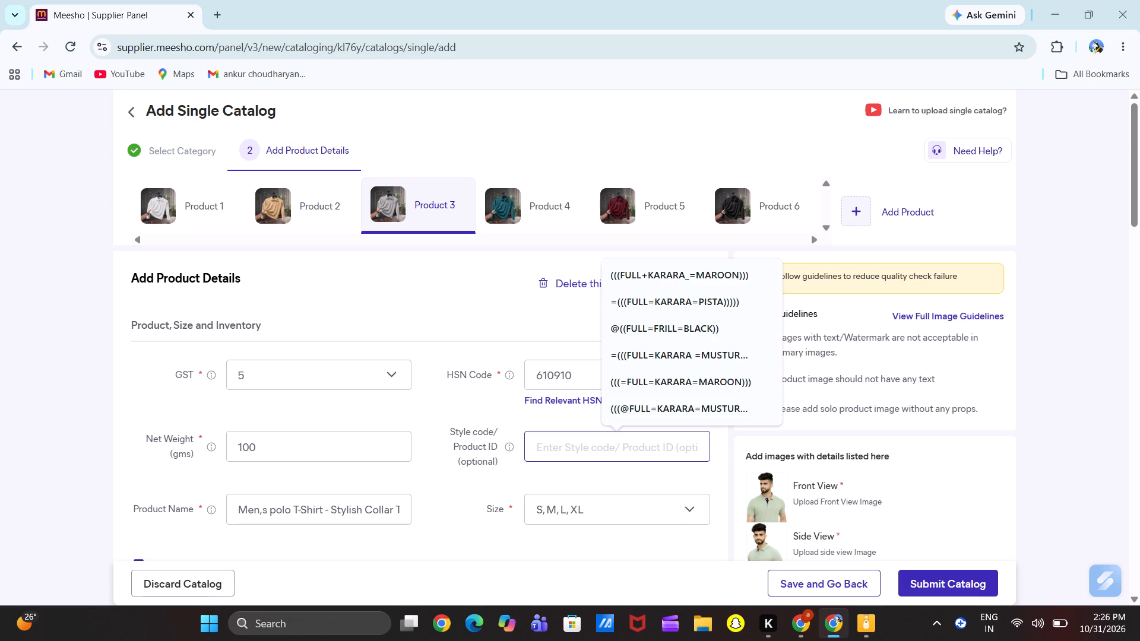
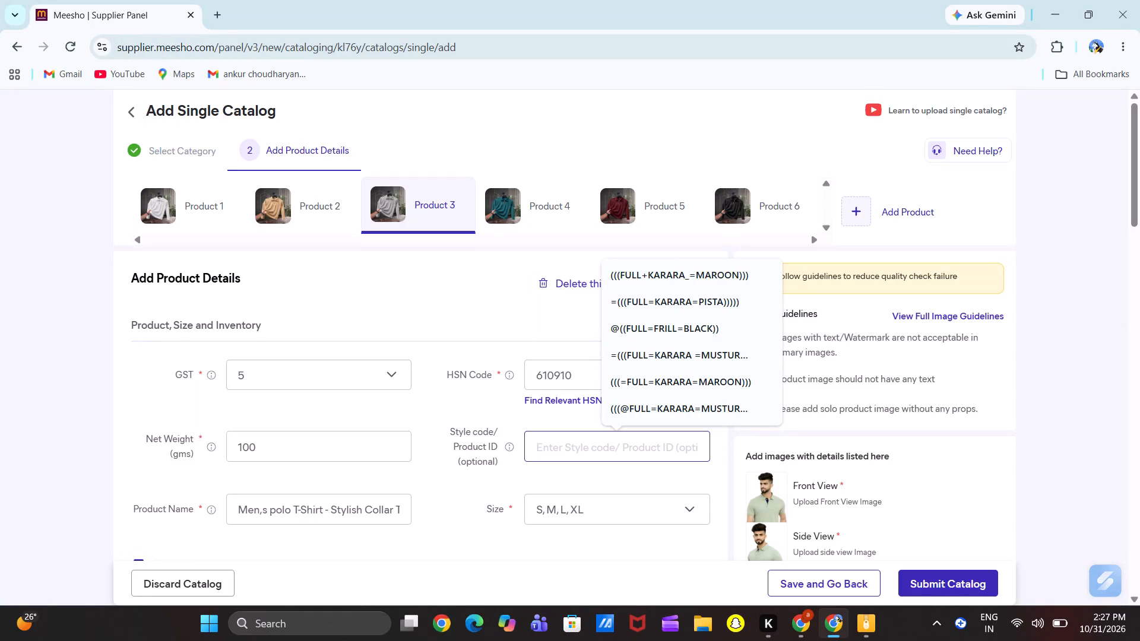
Enter FULL=FRILL;.,.[GREY] as Product 3's style code / product ID.
text(FULL)
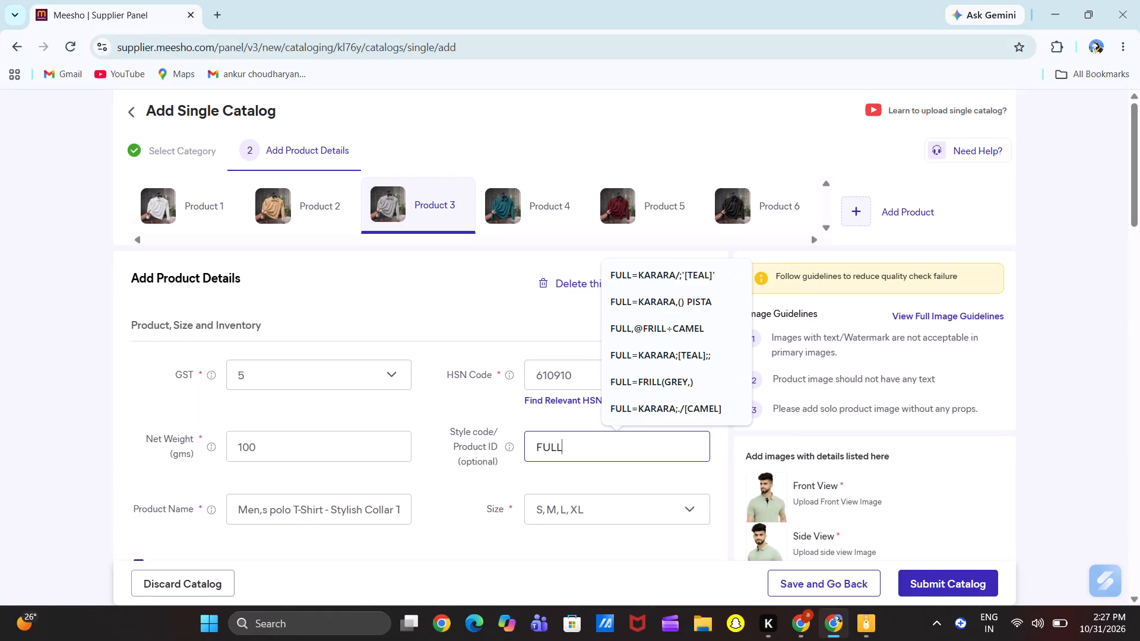
key(equal)
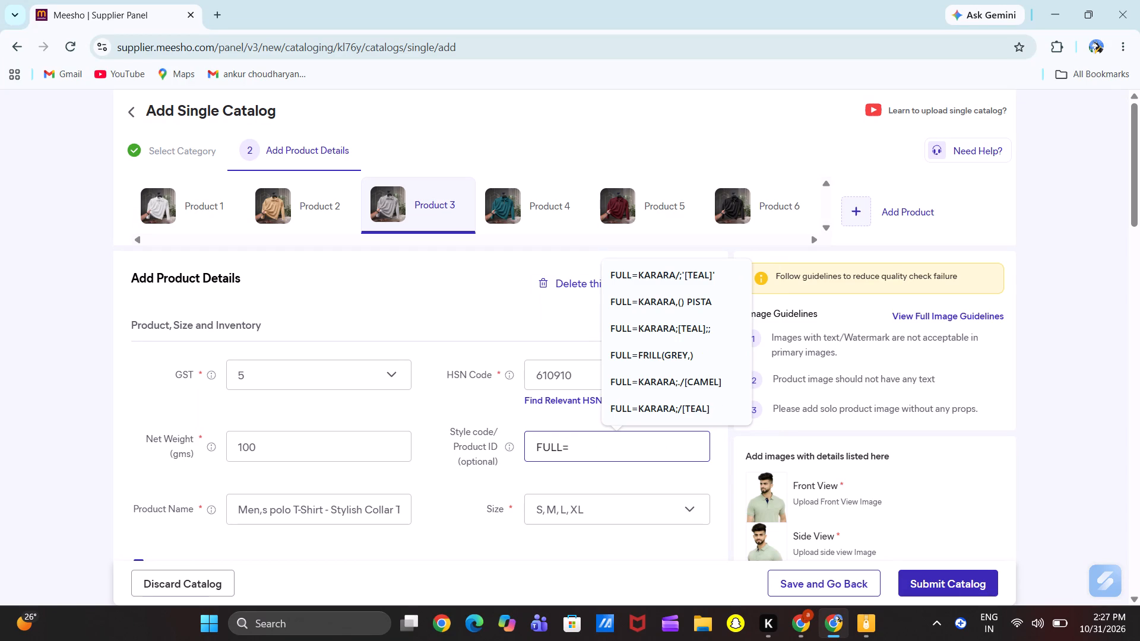
text(FRILL)
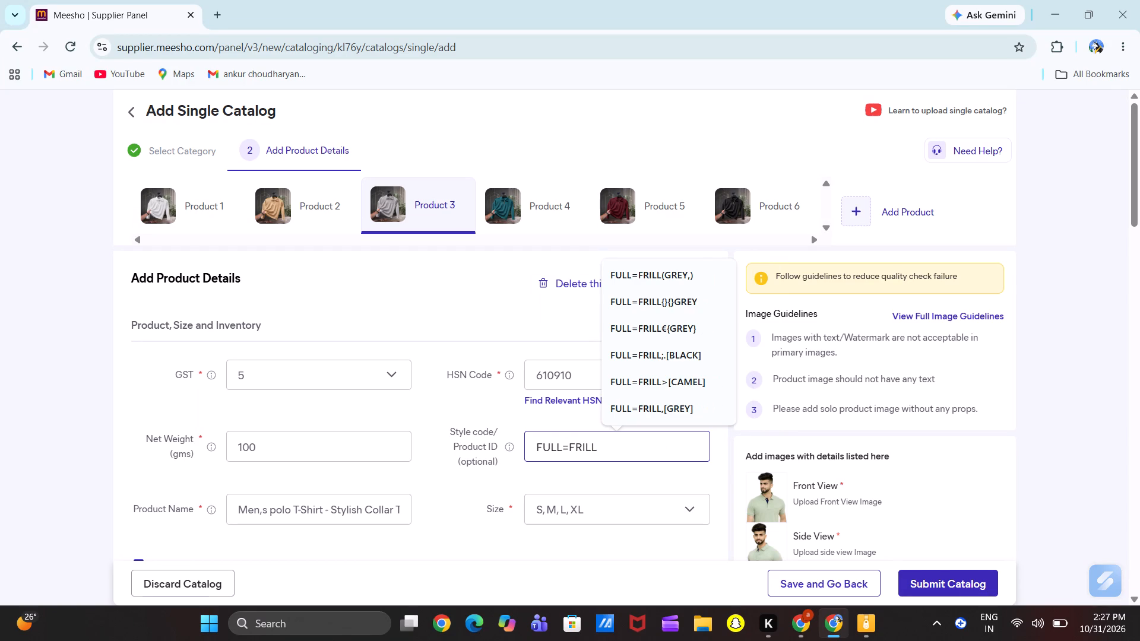
text(;.)
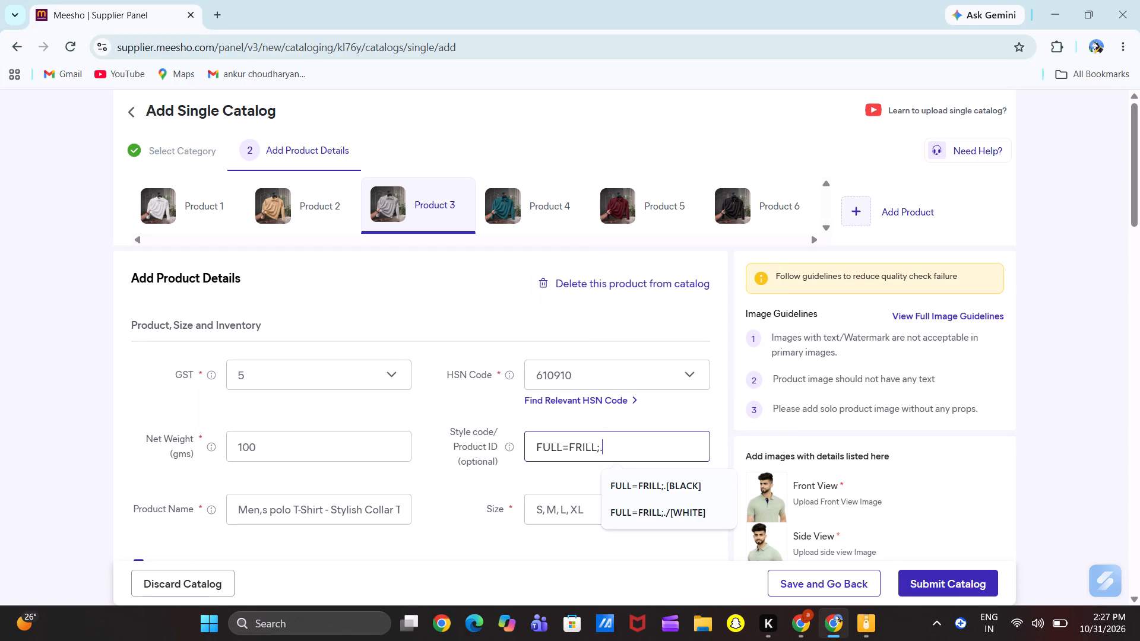
text(,.)
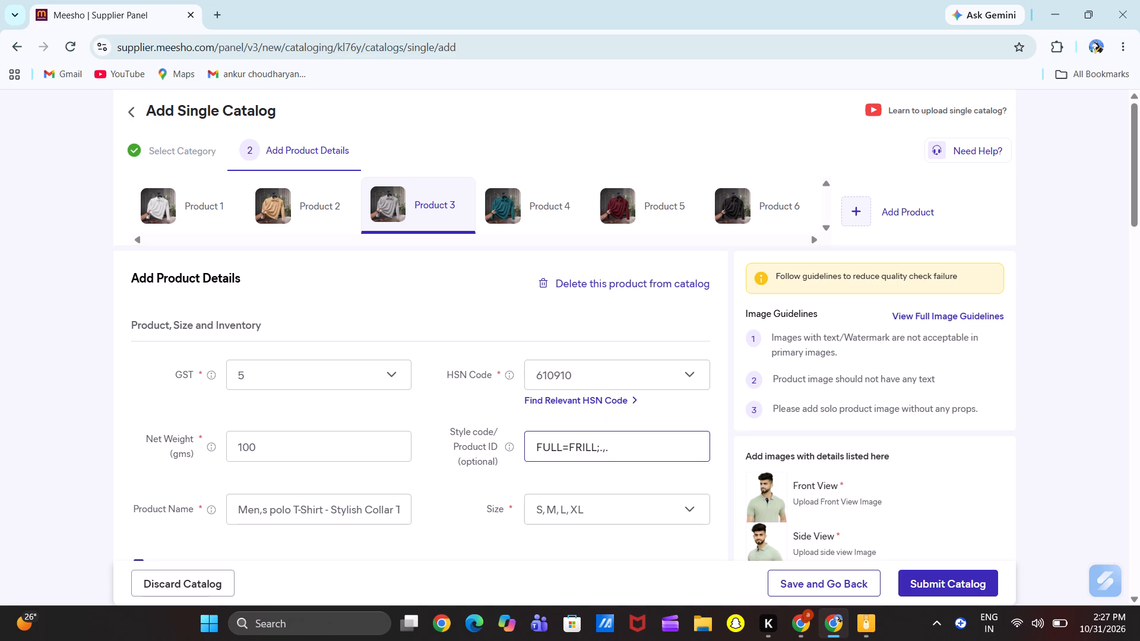
key(bracketleft)
text(GREY)
key(bracketright)
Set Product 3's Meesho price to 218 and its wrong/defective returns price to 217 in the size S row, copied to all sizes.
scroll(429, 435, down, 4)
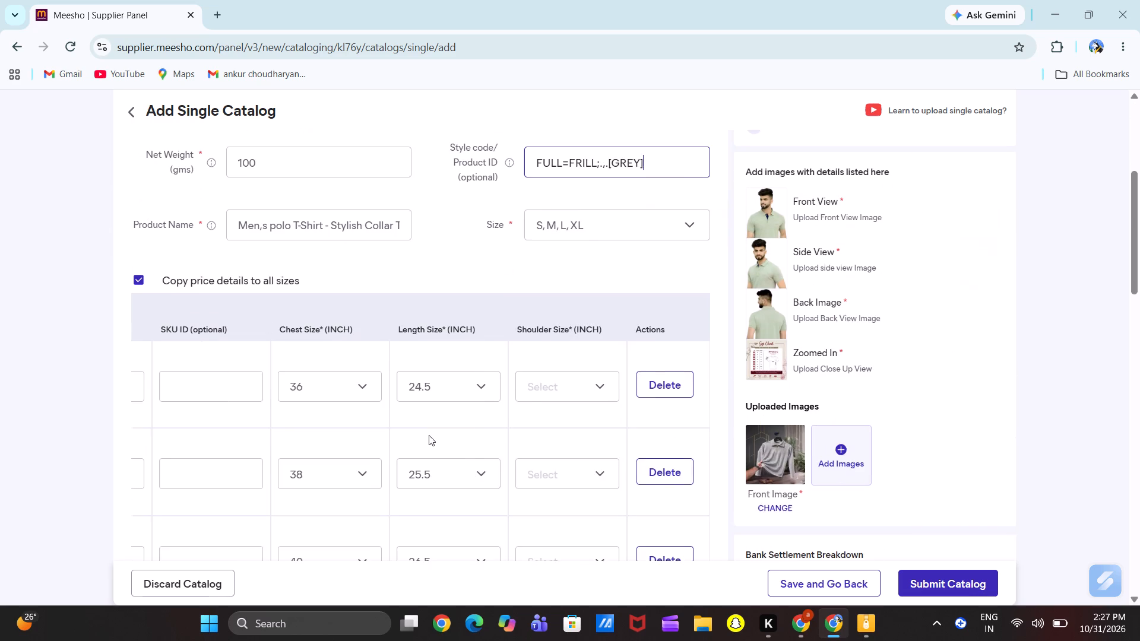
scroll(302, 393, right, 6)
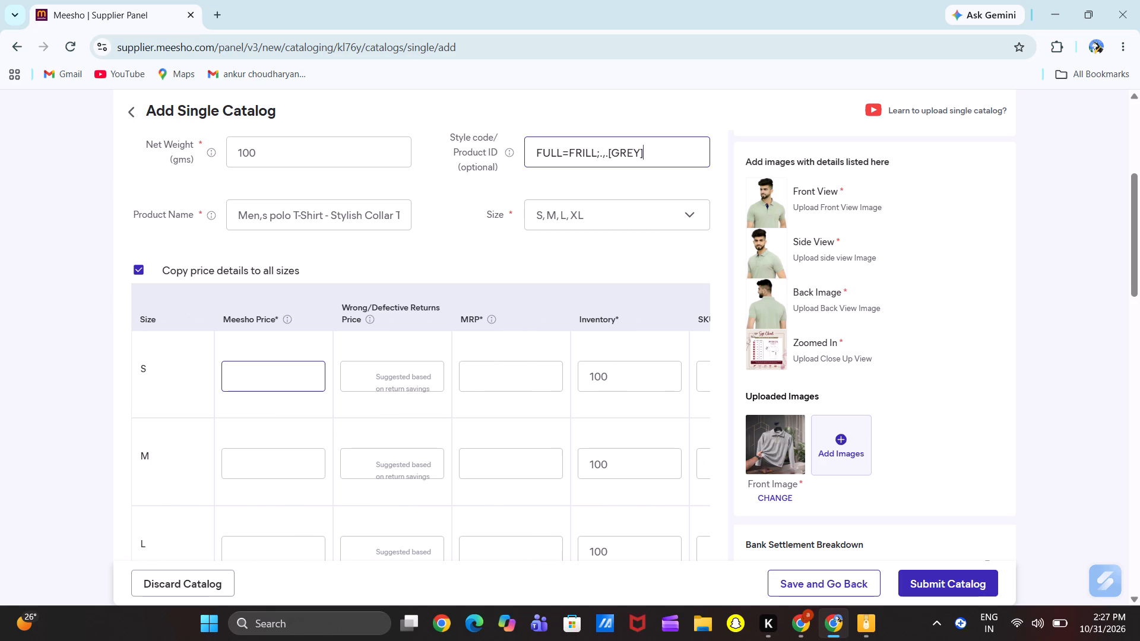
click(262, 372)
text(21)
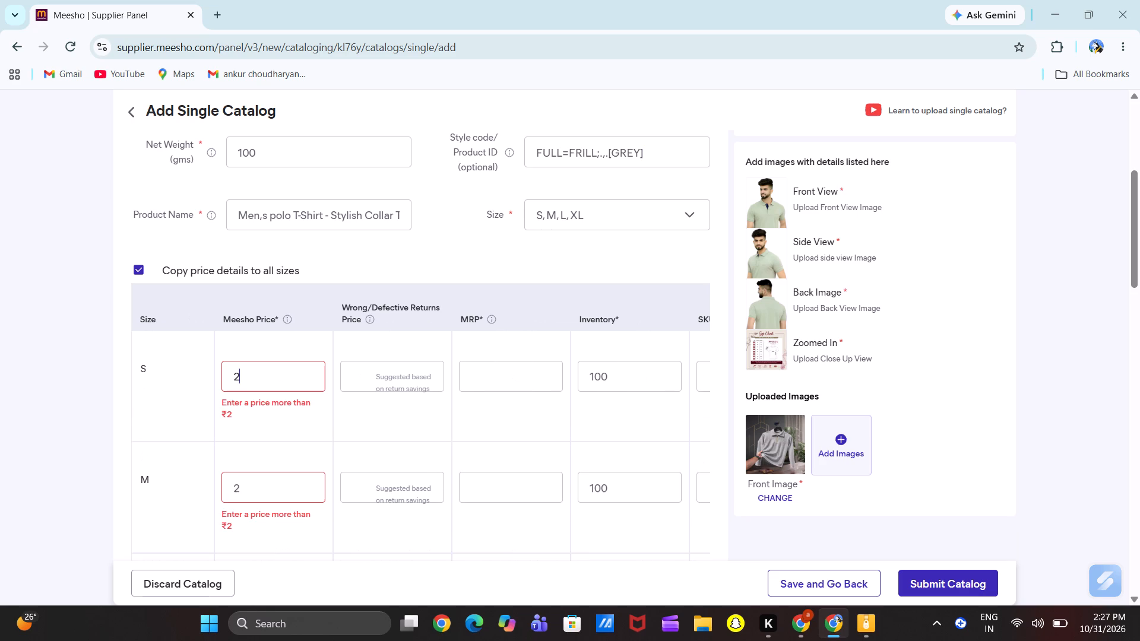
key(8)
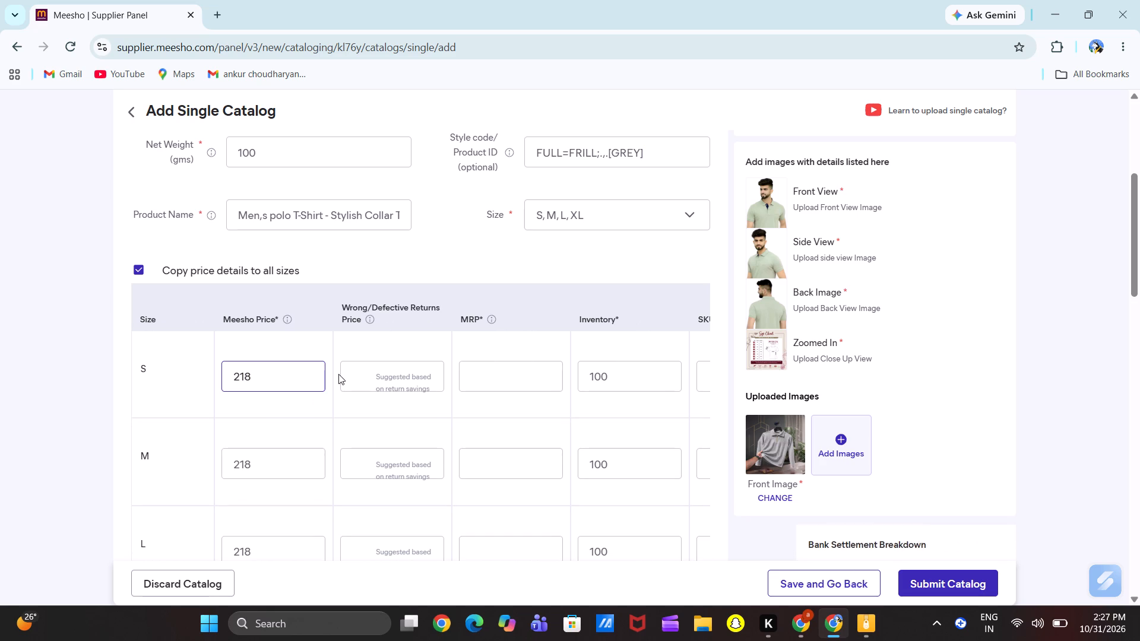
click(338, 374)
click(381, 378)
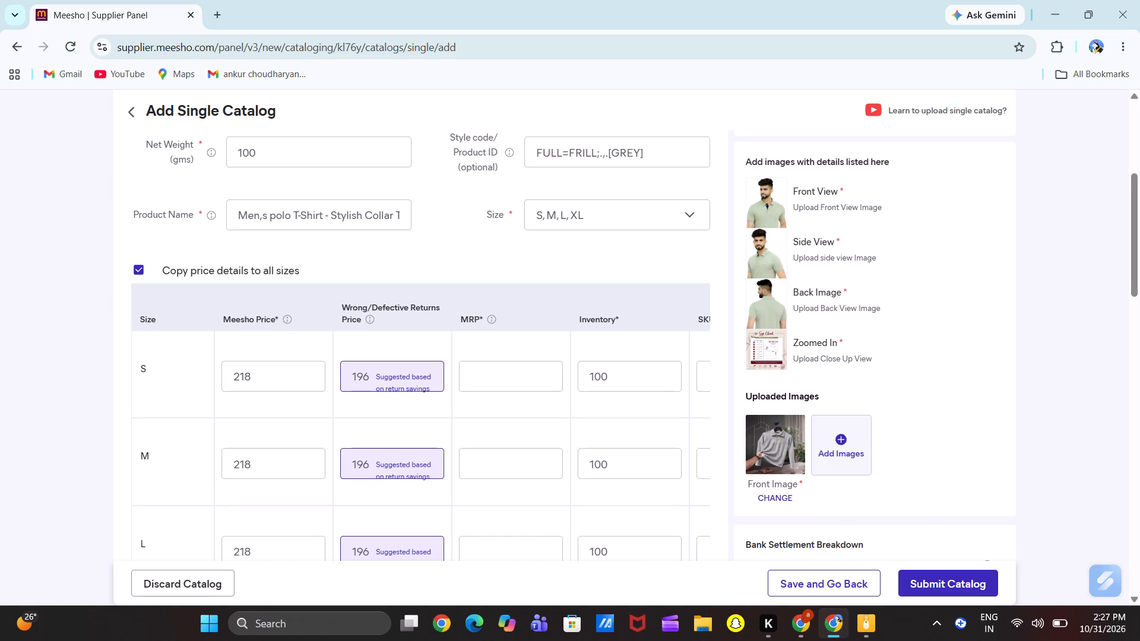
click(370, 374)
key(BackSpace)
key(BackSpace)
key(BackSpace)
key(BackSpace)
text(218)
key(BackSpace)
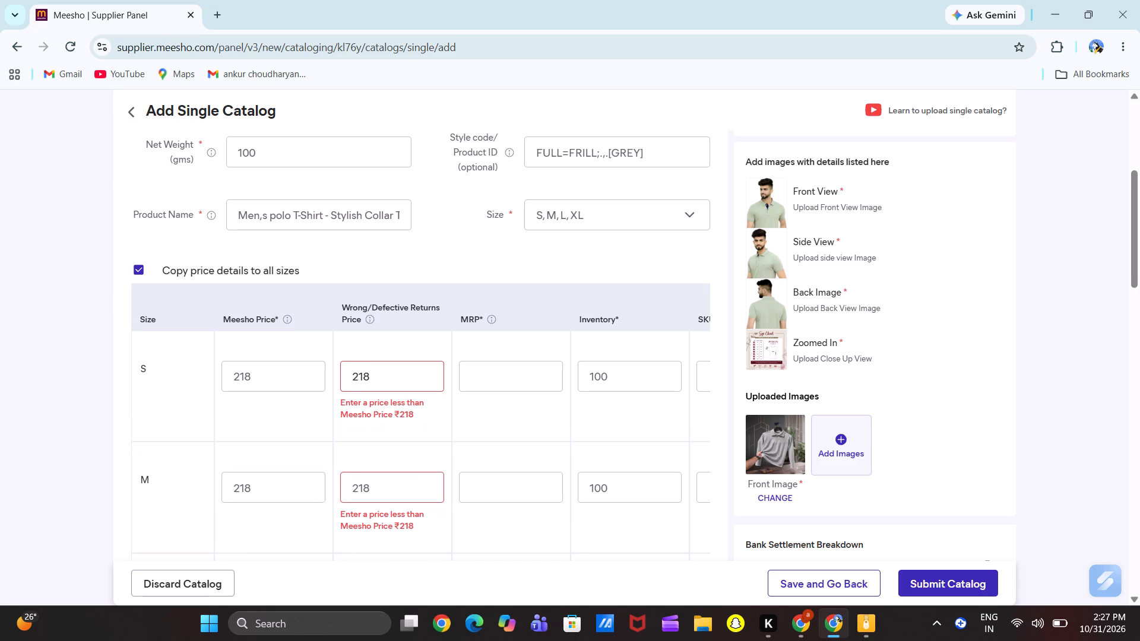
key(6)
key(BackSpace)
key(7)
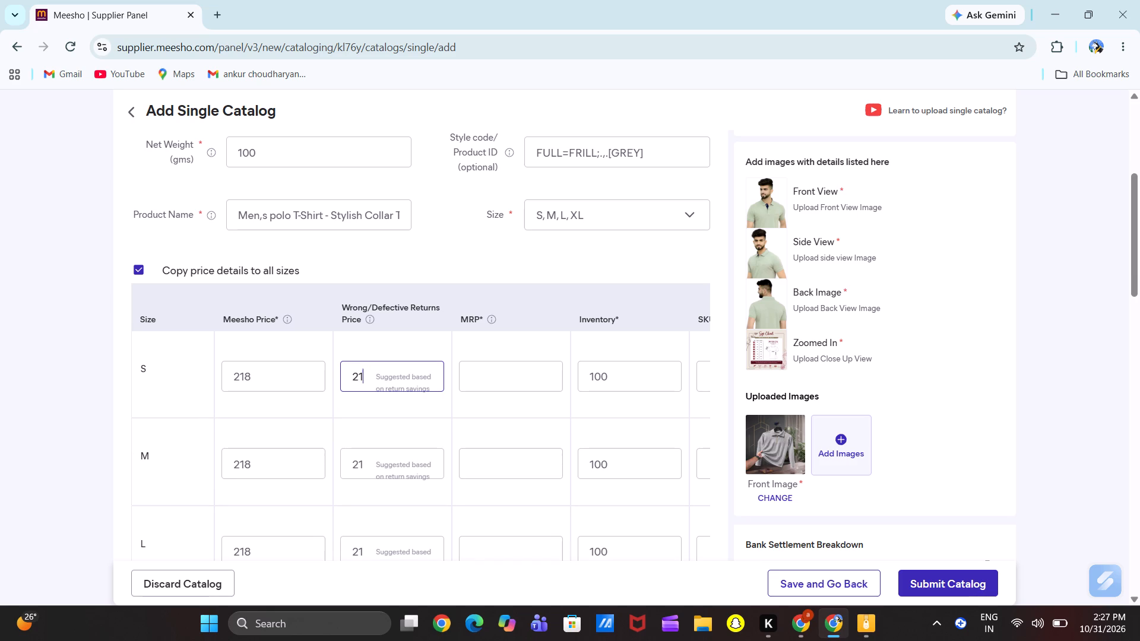
Set Product 3's MRP to 899 in the size S row, copied to all sizes.
click(490, 377)
key(8)
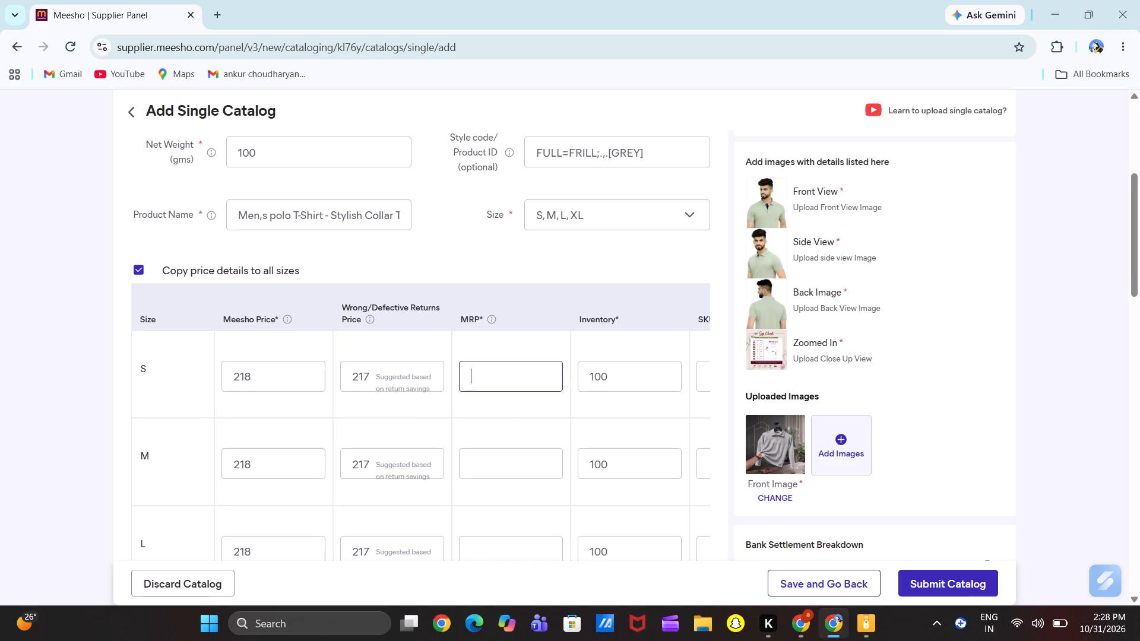
text(99)
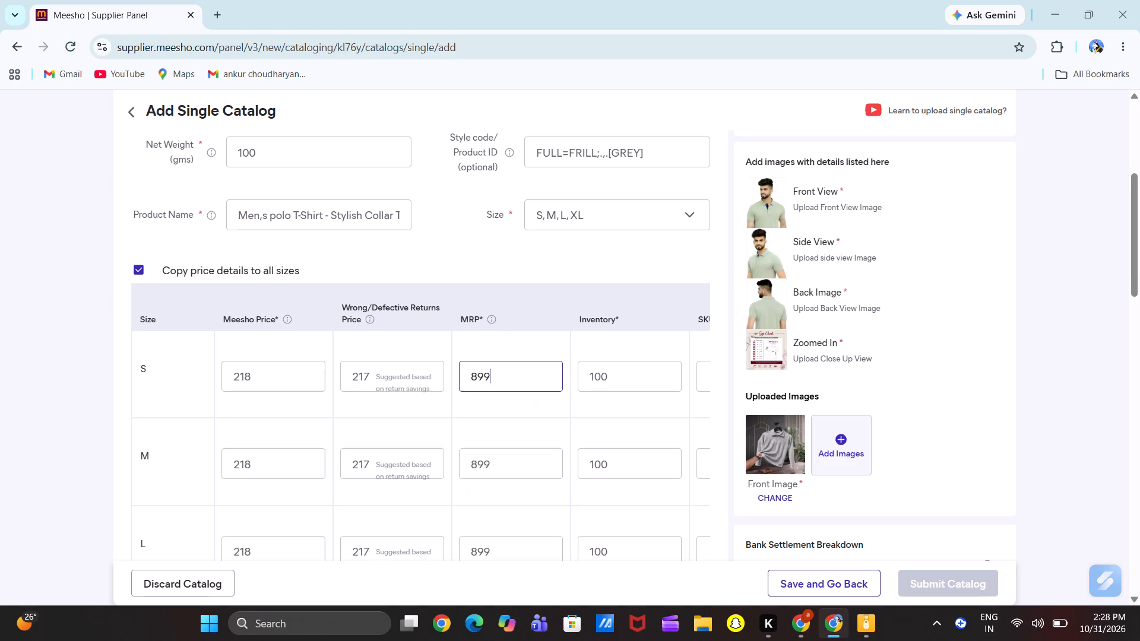
Switch to Product 2 and check its style code and price details for comparison.
scroll(470, 296, up, 2)
scroll(470, 296, down, 3)
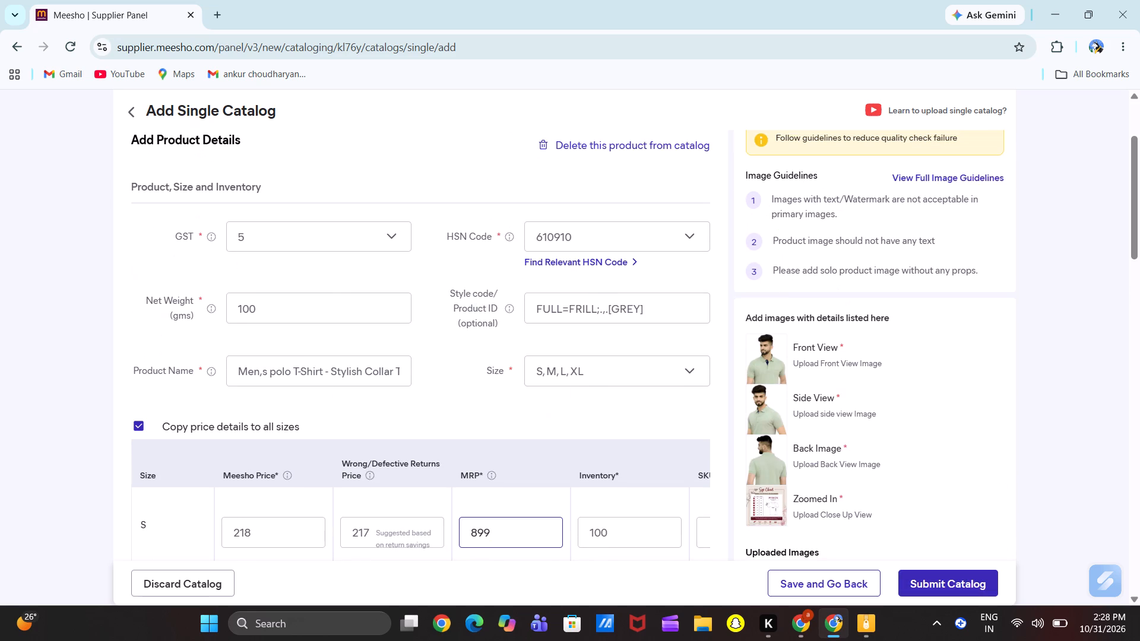
scroll(464, 203, up, 5)
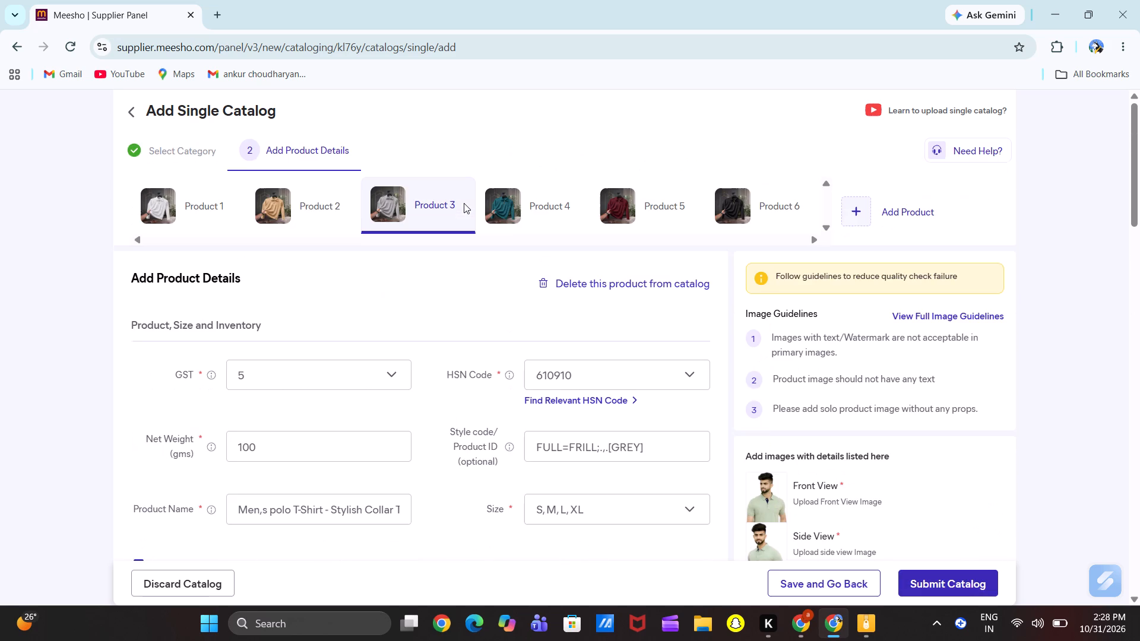
scroll(464, 203, up, 1)
click(289, 203)
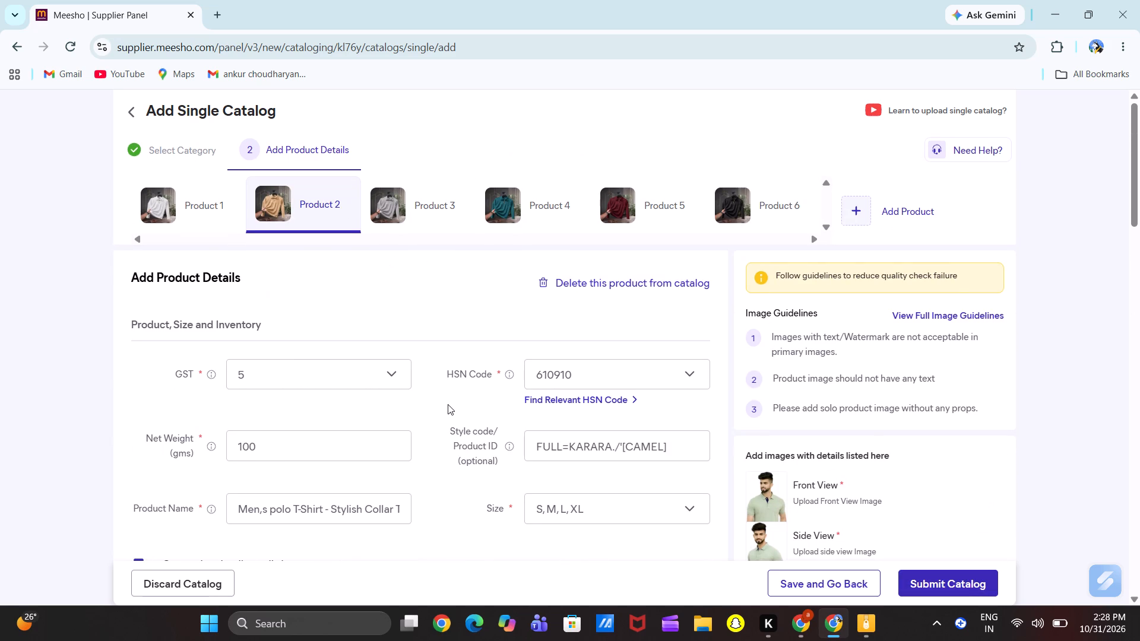
scroll(448, 404, down, 2)
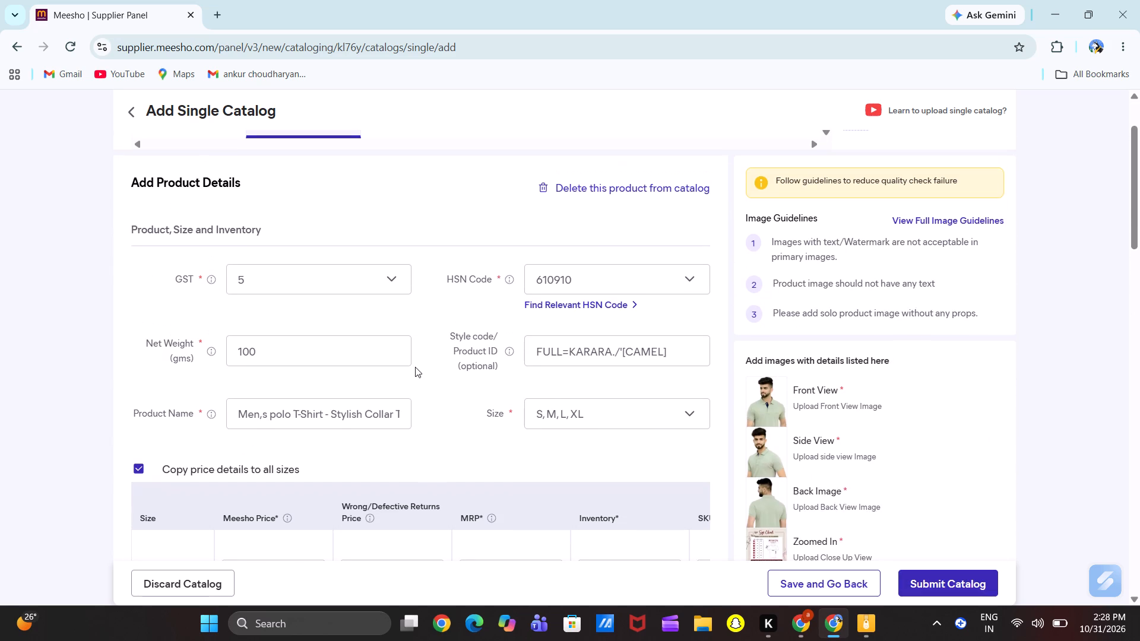
scroll(459, 370, down, 4)
scroll(459, 370, up, 5)
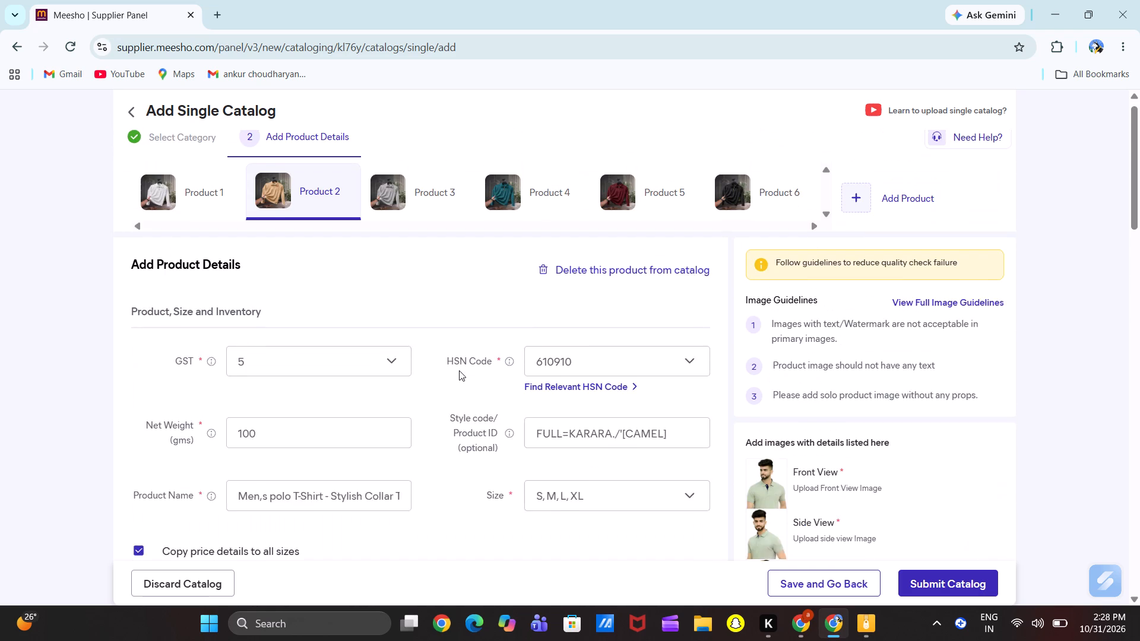
Return to Product 3 and change its Meesho price to 219 for all sizes.
click(392, 216)
scroll(495, 430, down, 2)
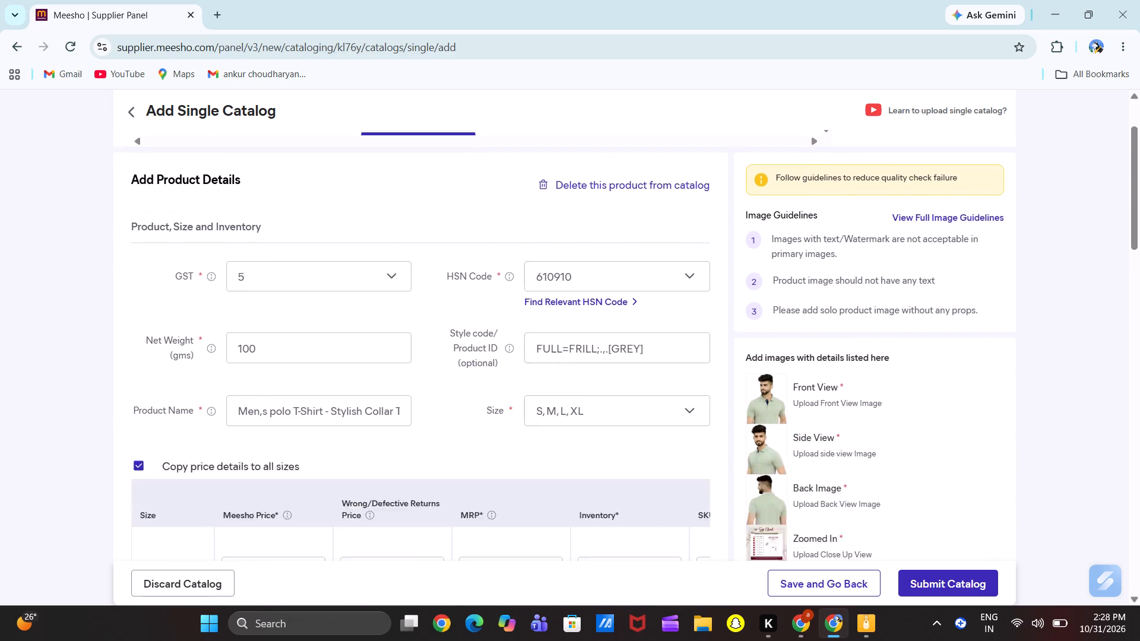
scroll(495, 430, down, 2)
click(271, 377)
key(BackSpace)
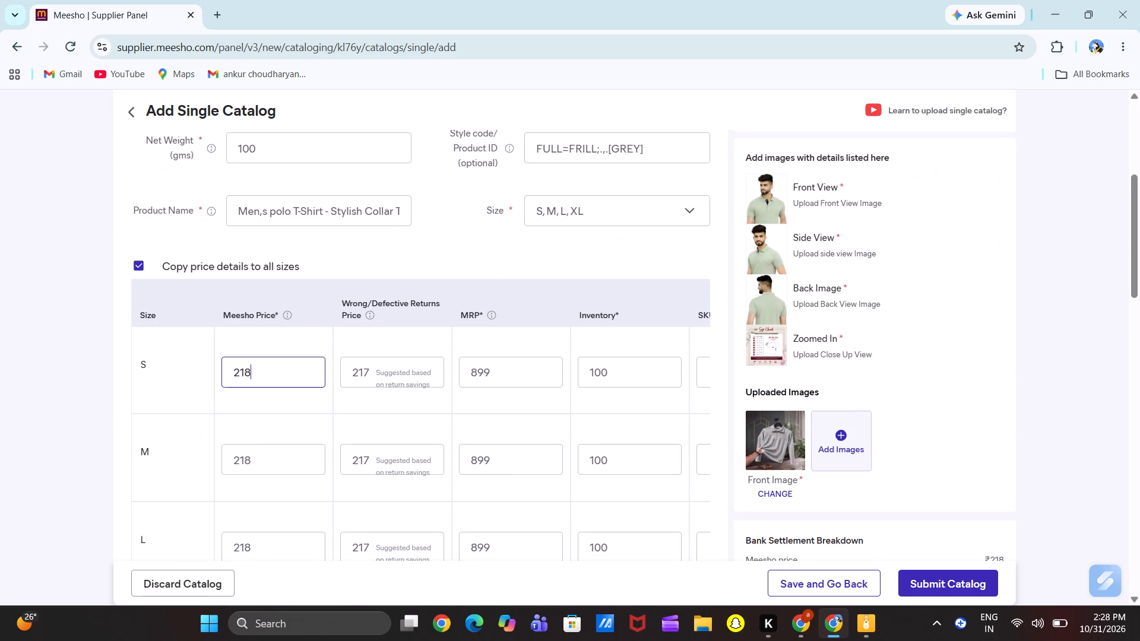
key(9)
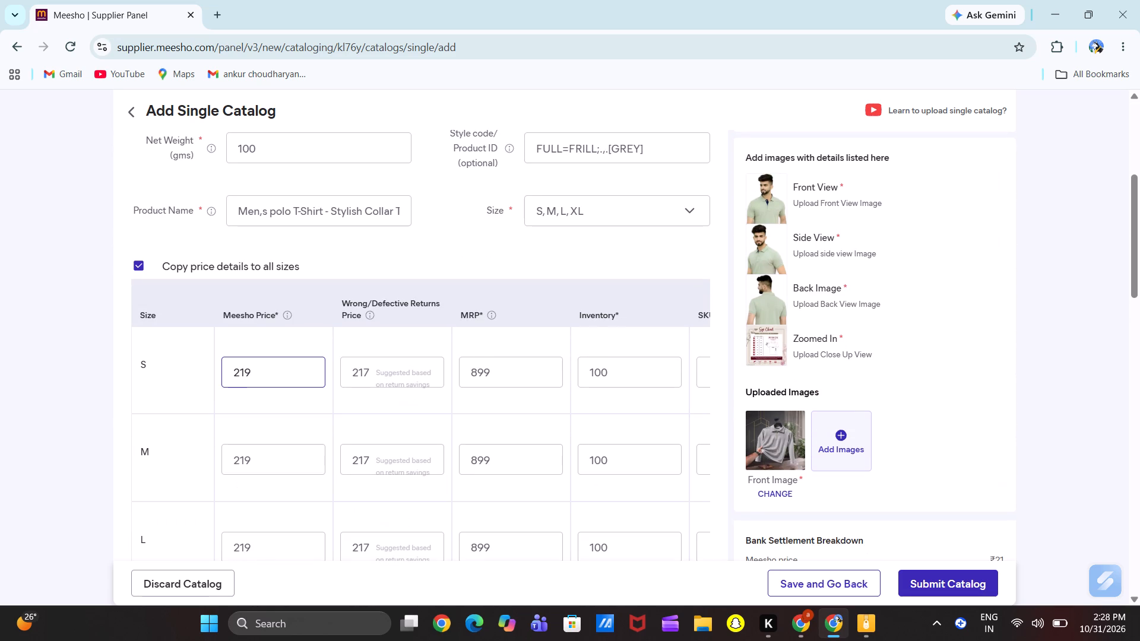
Change Product 3's wrong/defective returns price to 218 for all sizes.
click(373, 374)
key(BackSpace)
key(BackSpace)
click(373, 374)
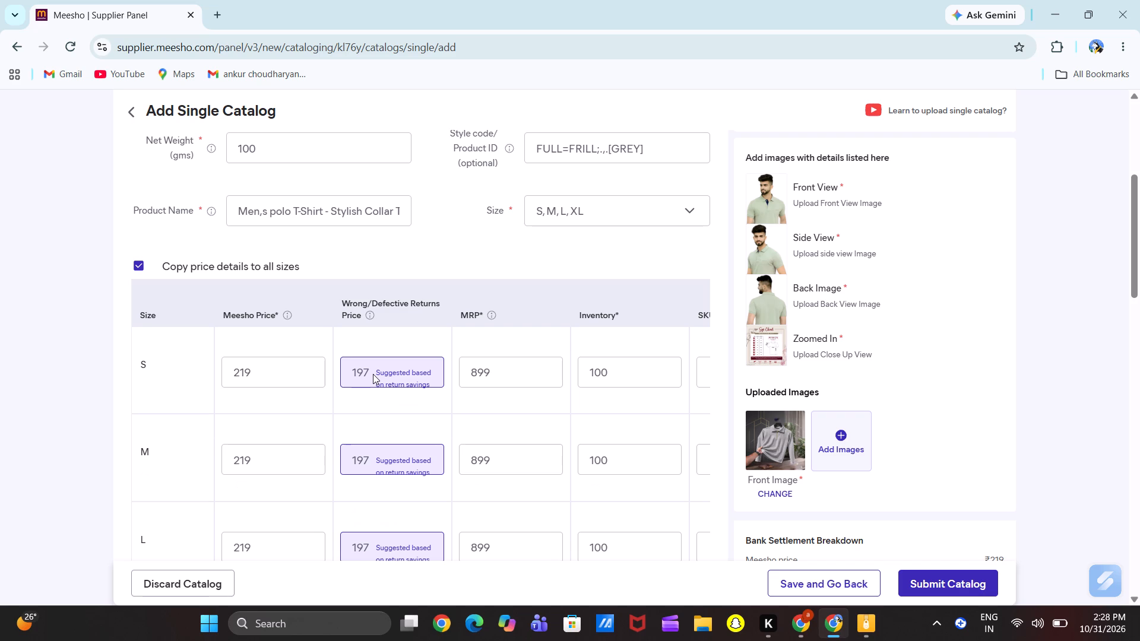
key(BackSpace)
drag(356, 363, 363, 366)
click(363, 366)
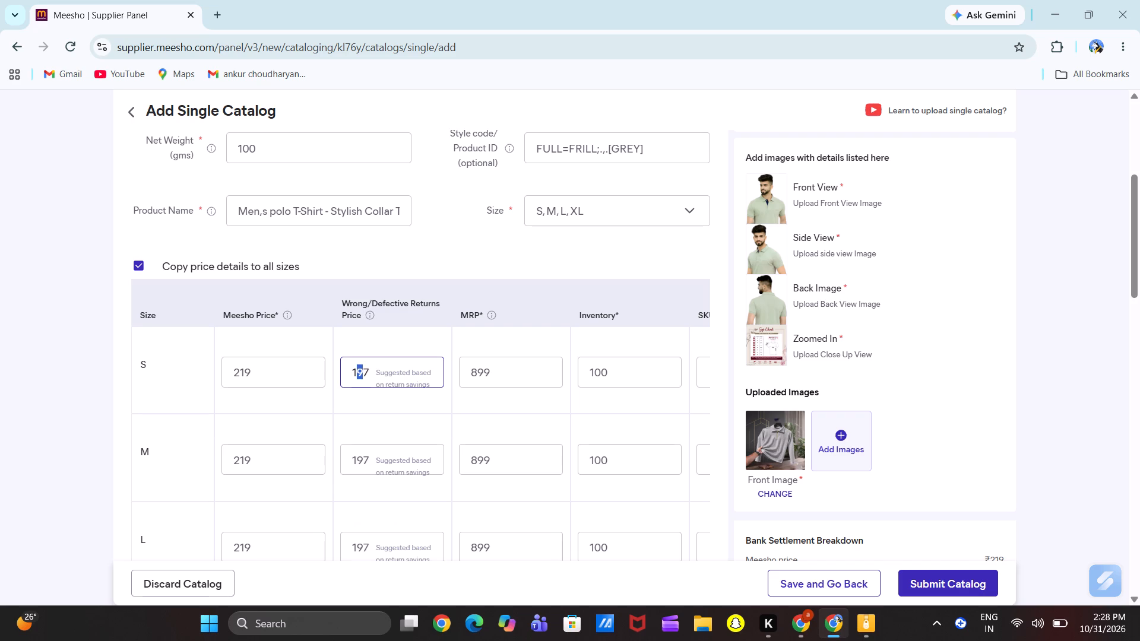
double_click(363, 366)
key(BackSpace)
text(218)
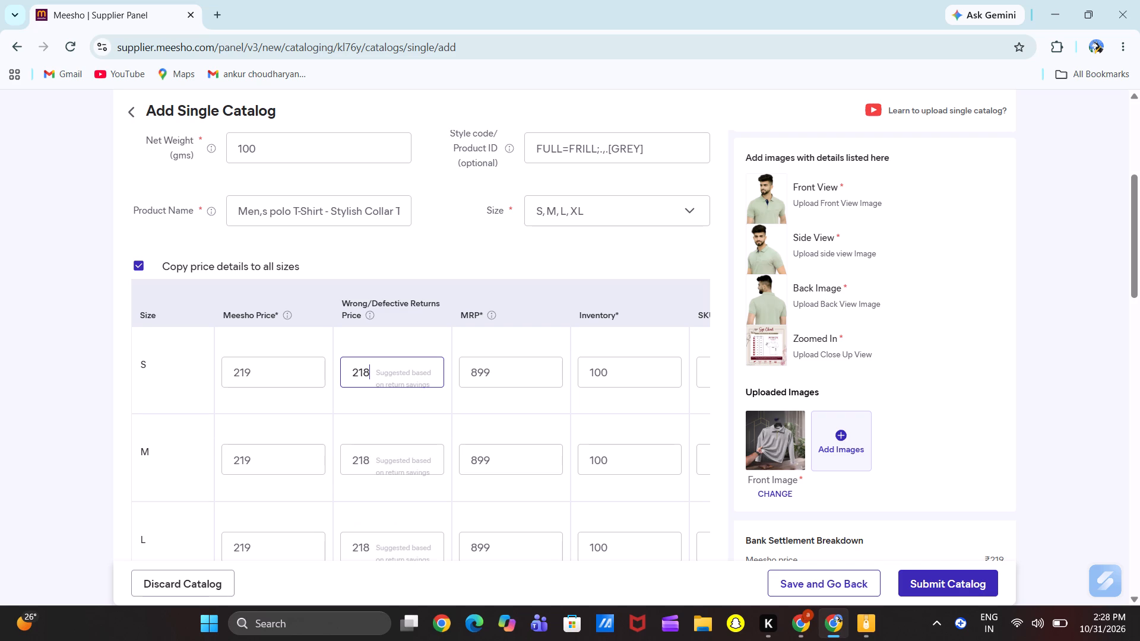
Set Product 3's shoulder size to 14.5 inches for size S and 15.5 inches for size M.
scroll(573, 407, left, 7)
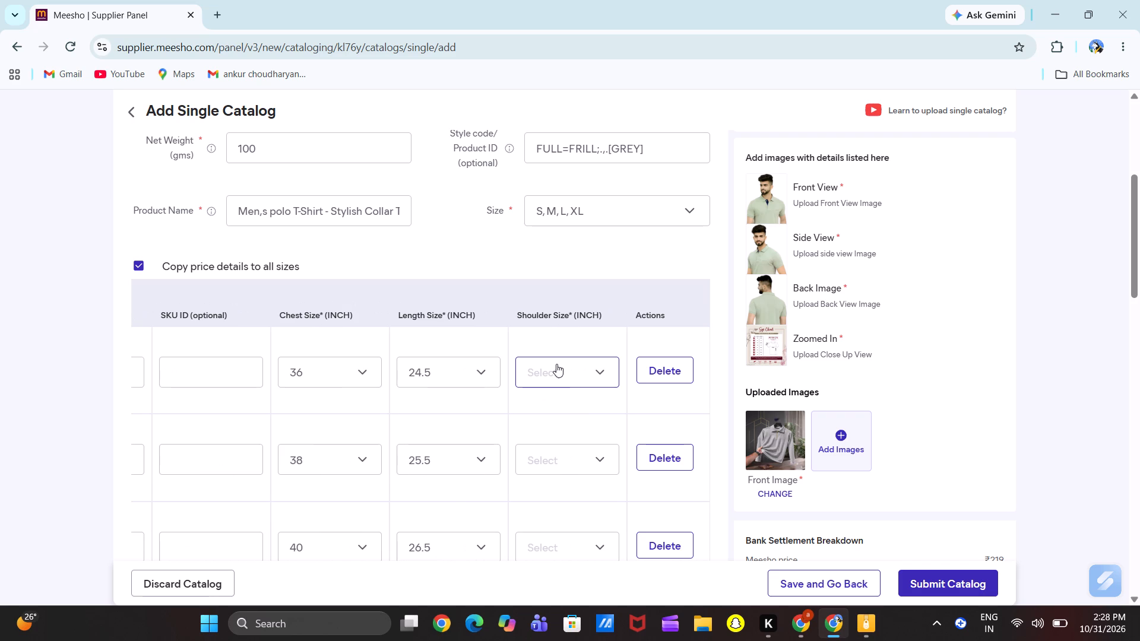
click(556, 364)
scroll(566, 469, down, 2)
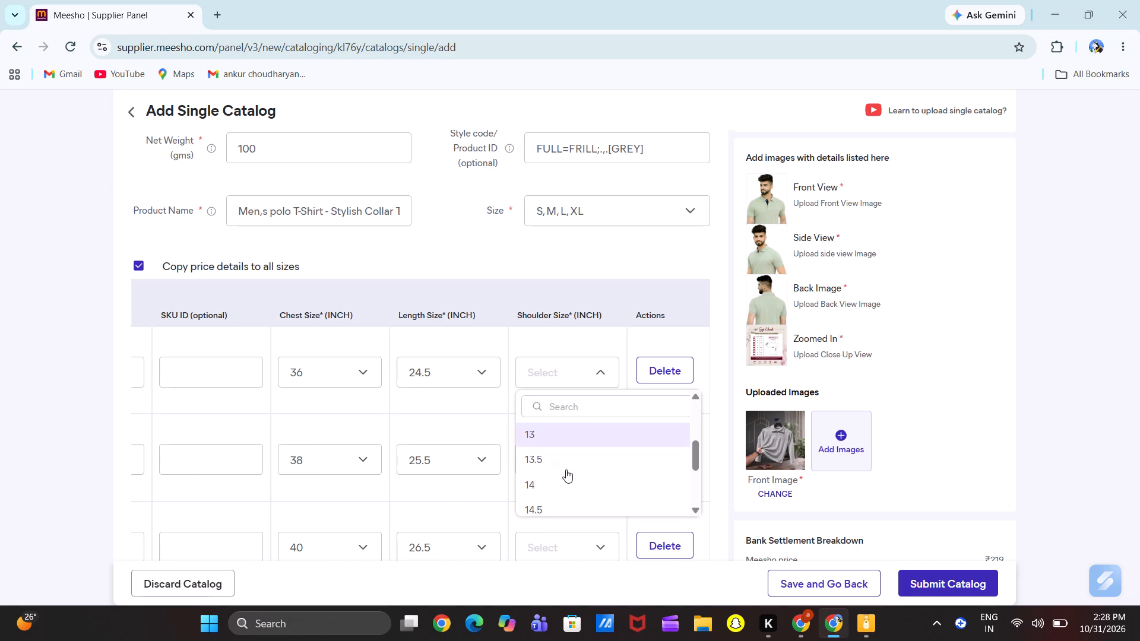
scroll(566, 469, down, 1)
click(540, 487)
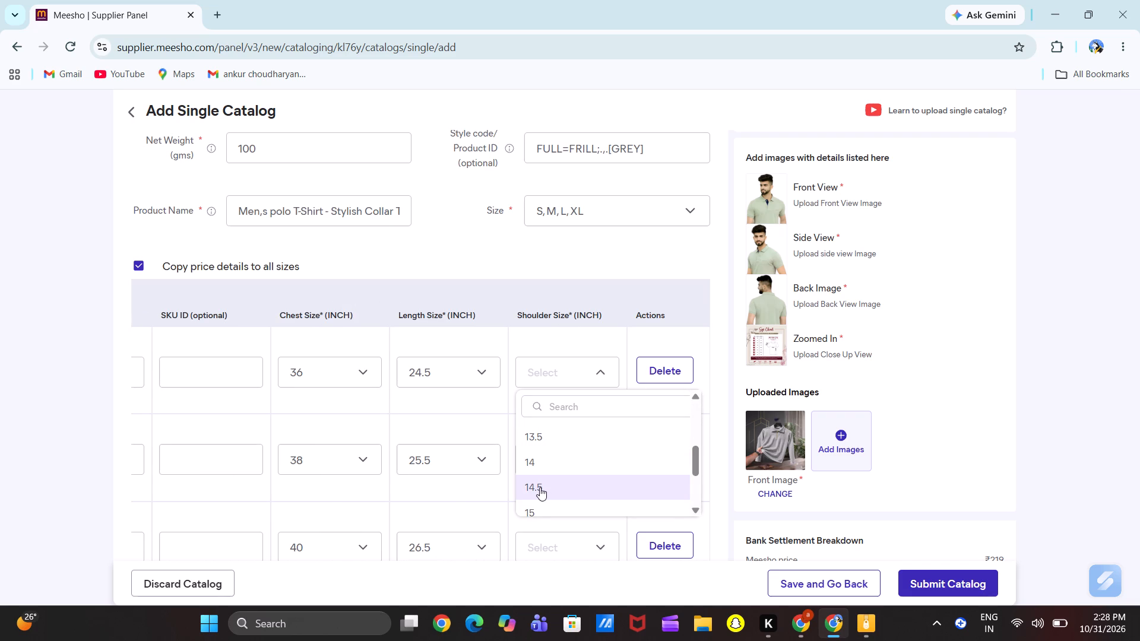
click(554, 460)
scroll(555, 535, down, 1)
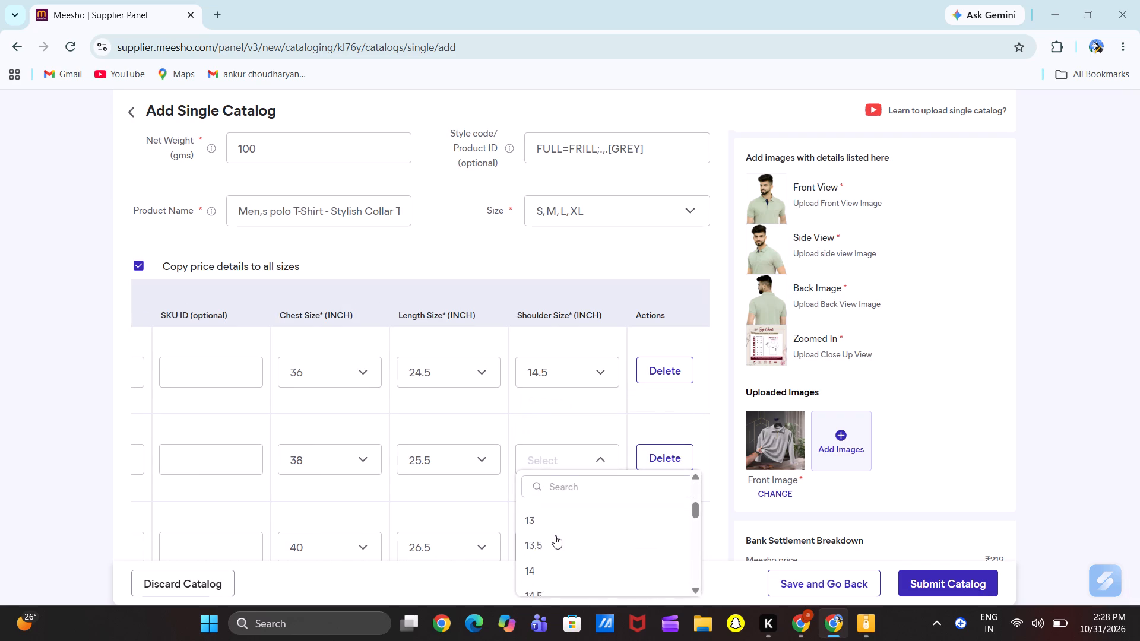
scroll(555, 535, down, 3)
click(555, 535)
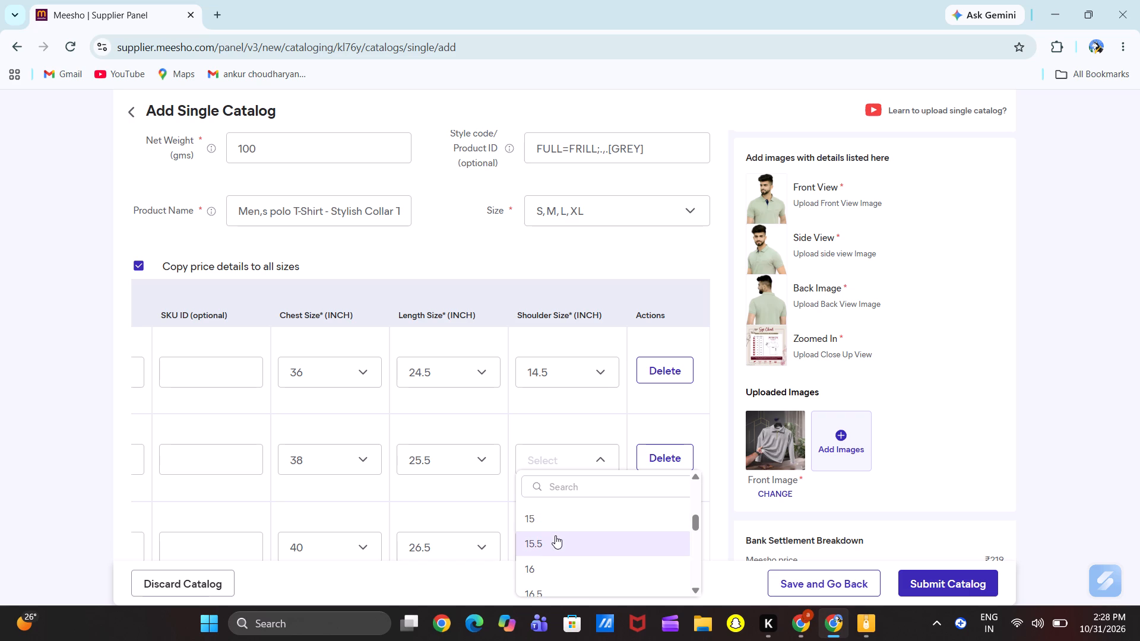
Set Product 3's shoulder size to 16.5 inches for size L and 17.5 inches for size XL.
scroll(540, 493, down, 1)
click(546, 454)
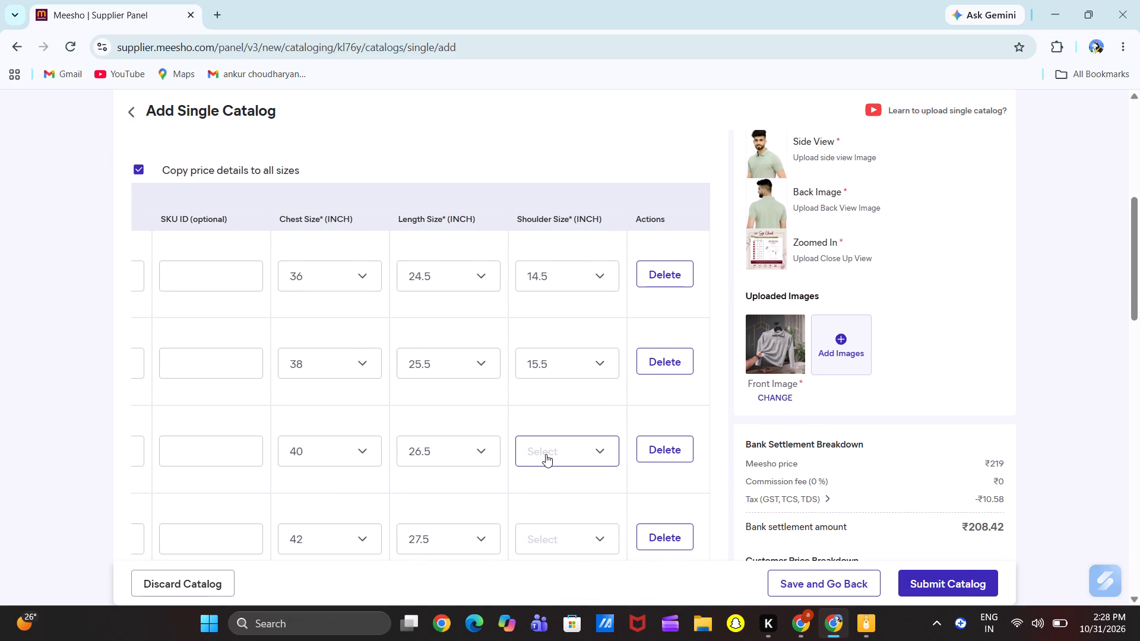
scroll(604, 544, down, 3)
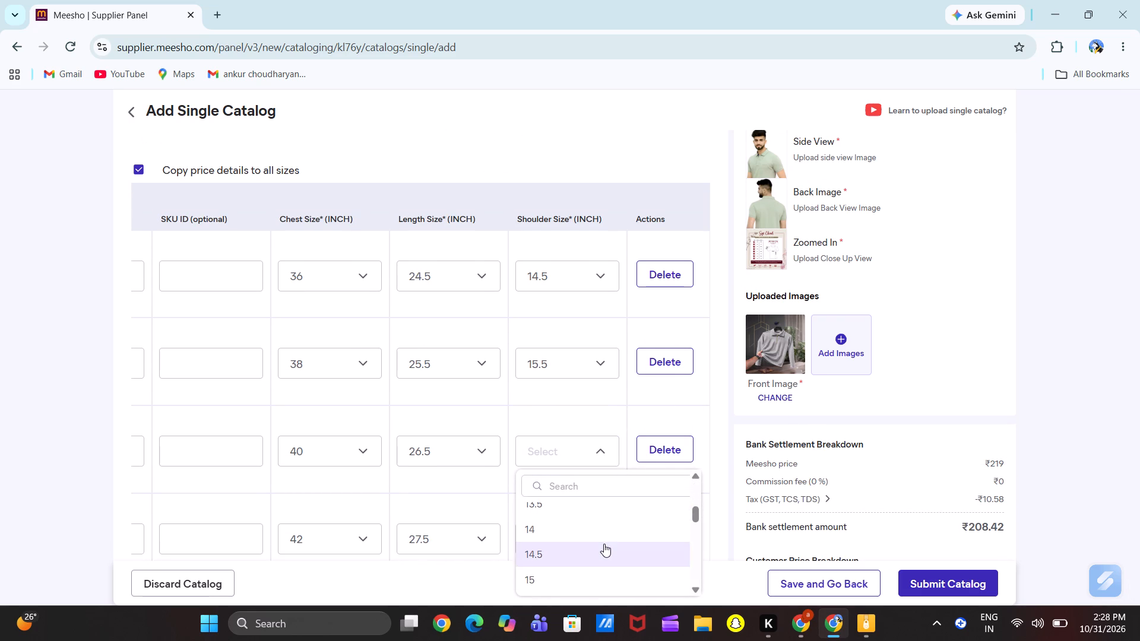
scroll(604, 544, down, 3)
click(585, 544)
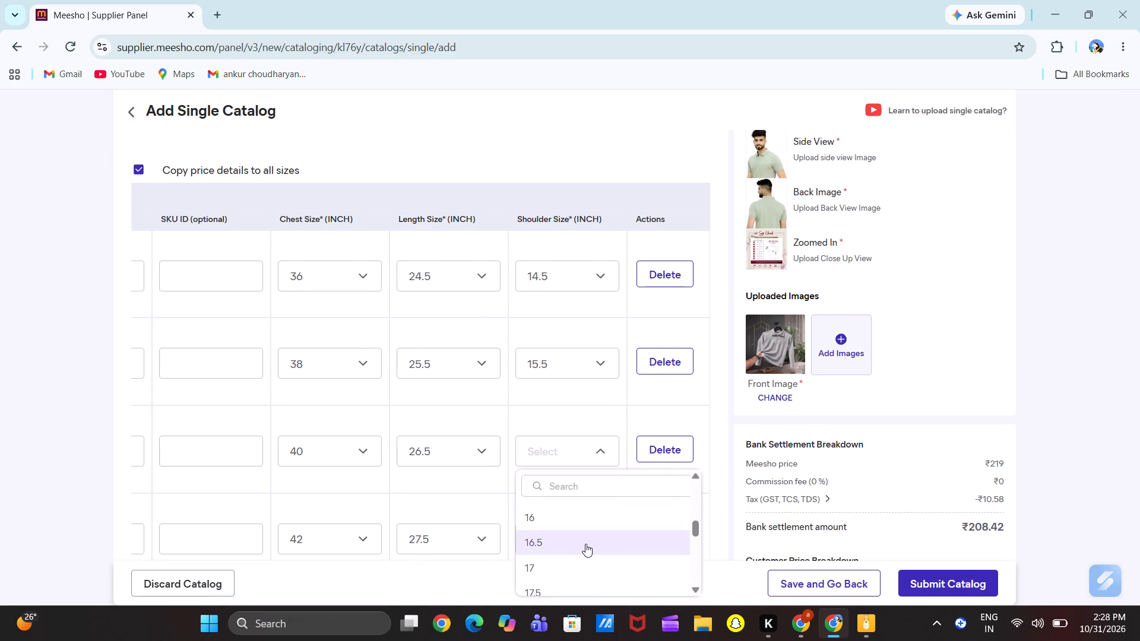
scroll(526, 500, down, 1)
click(546, 466)
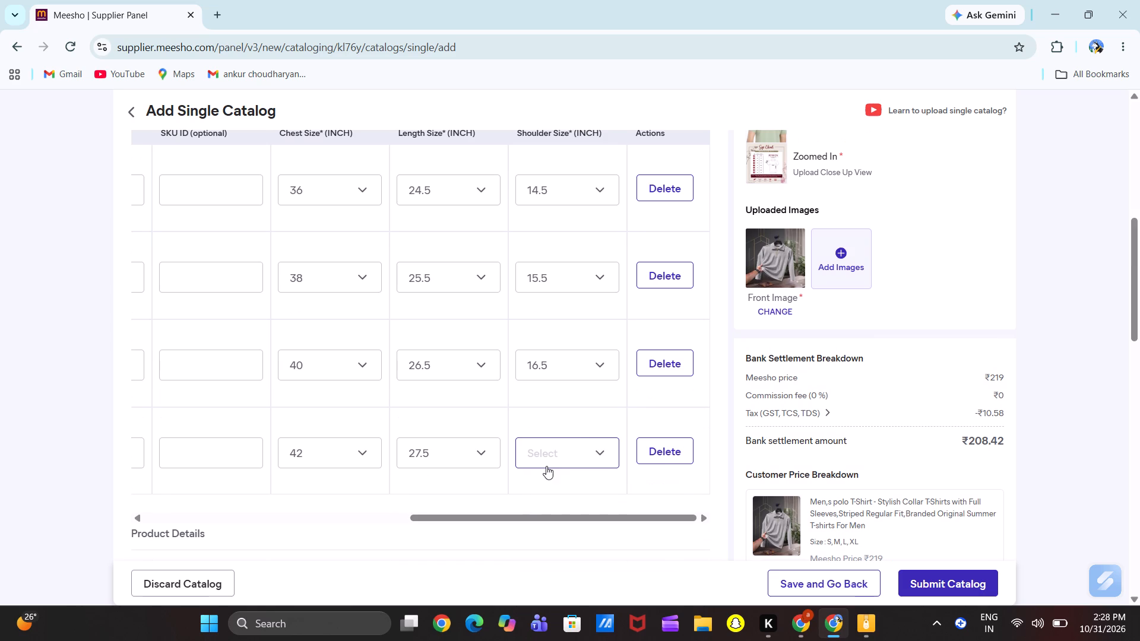
scroll(568, 537, down, 3)
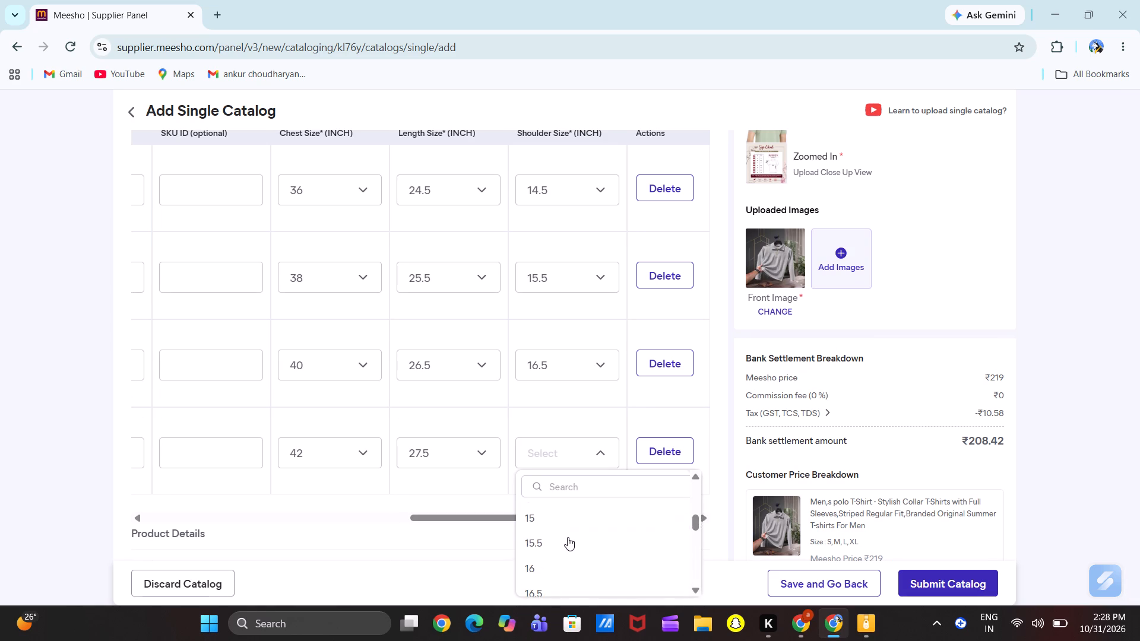
scroll(568, 537, down, 2)
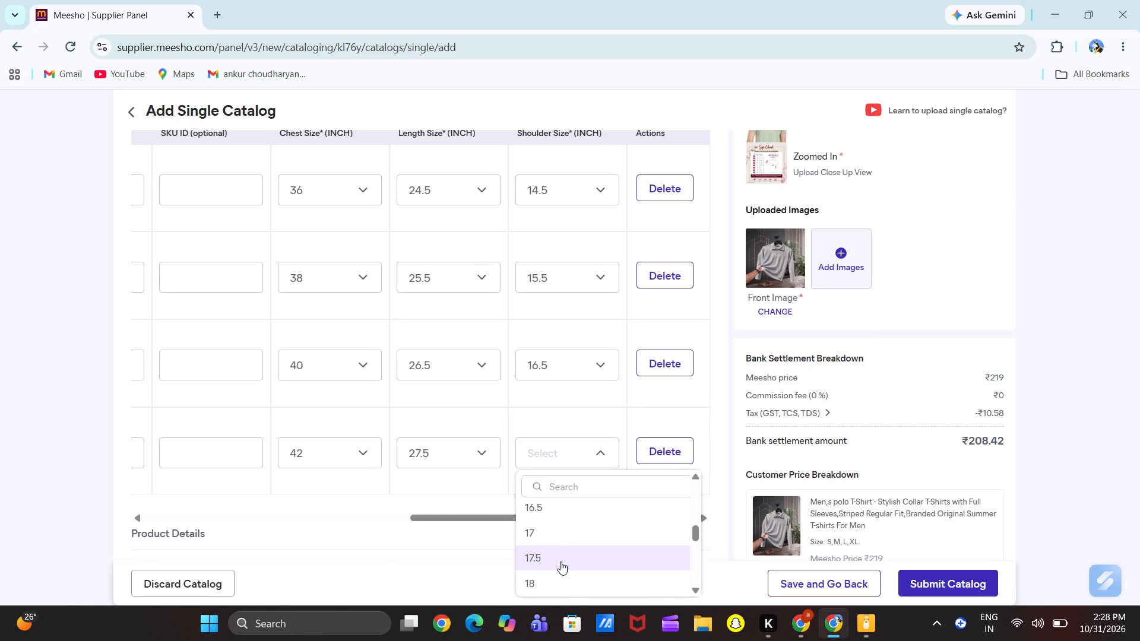
click(560, 561)
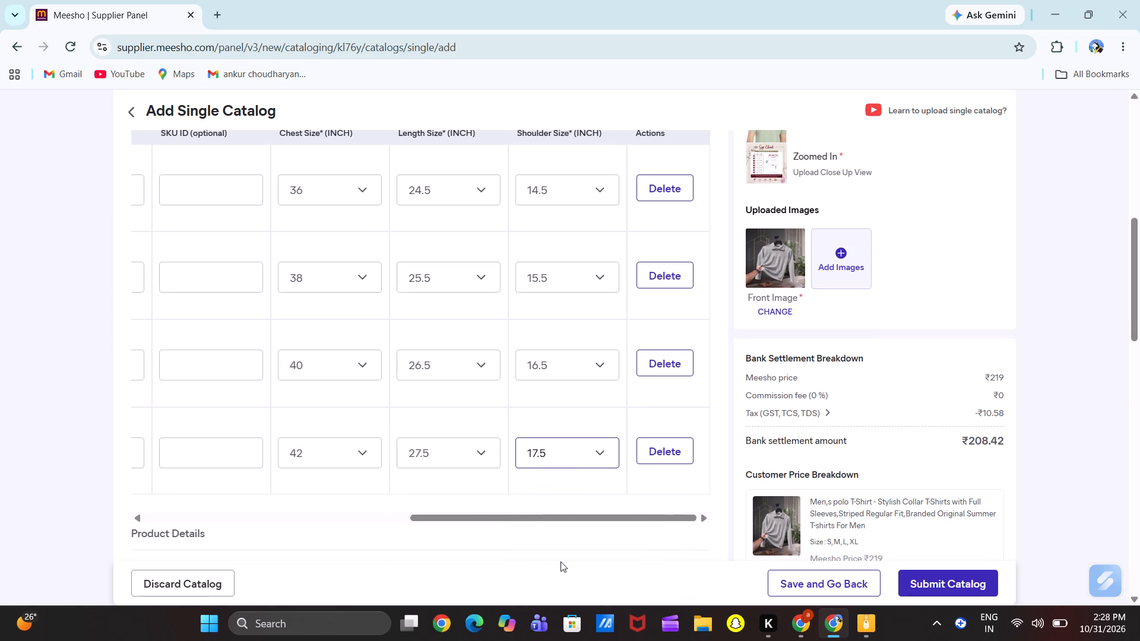
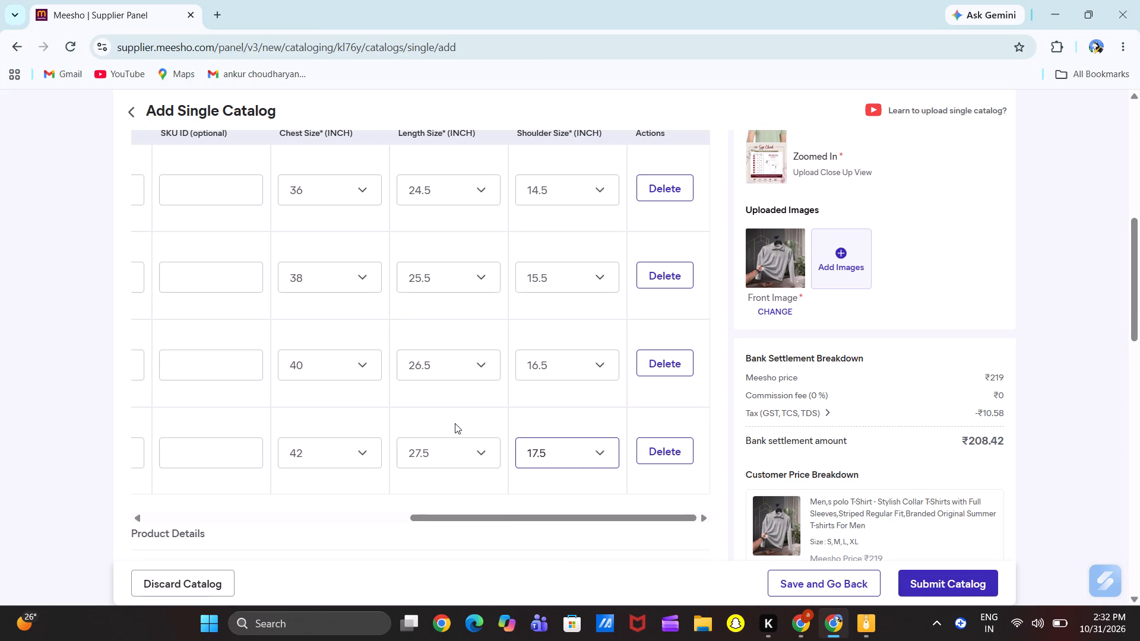
Set Product 3's color to Grey in the product details.
scroll(455, 423, right, 5)
scroll(371, 332, down, 4)
click(281, 294)
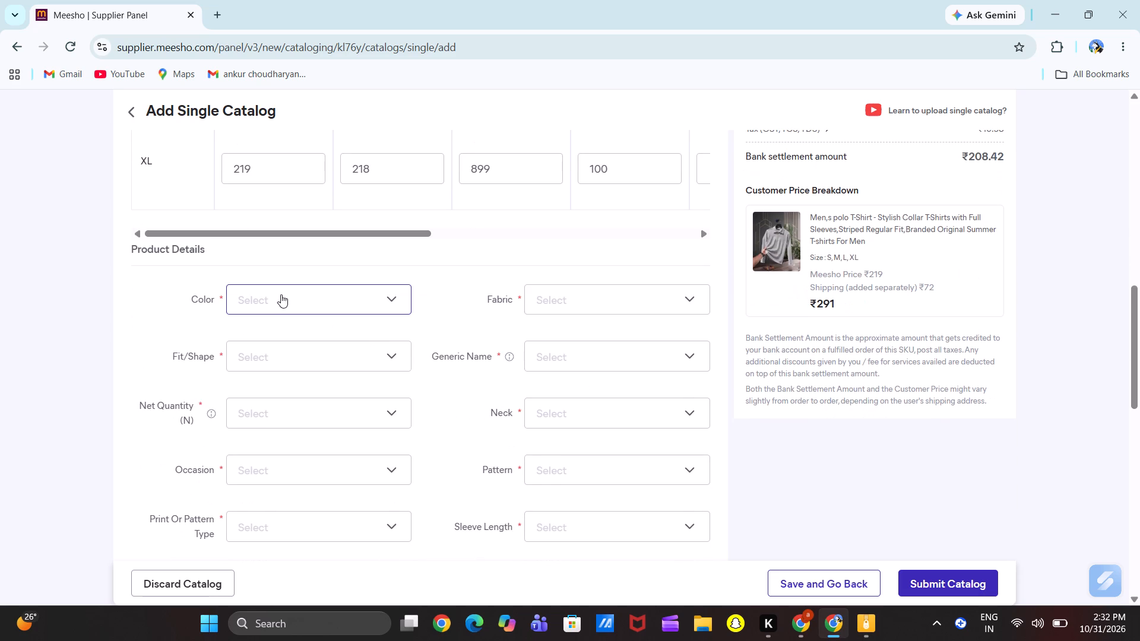
click(331, 332)
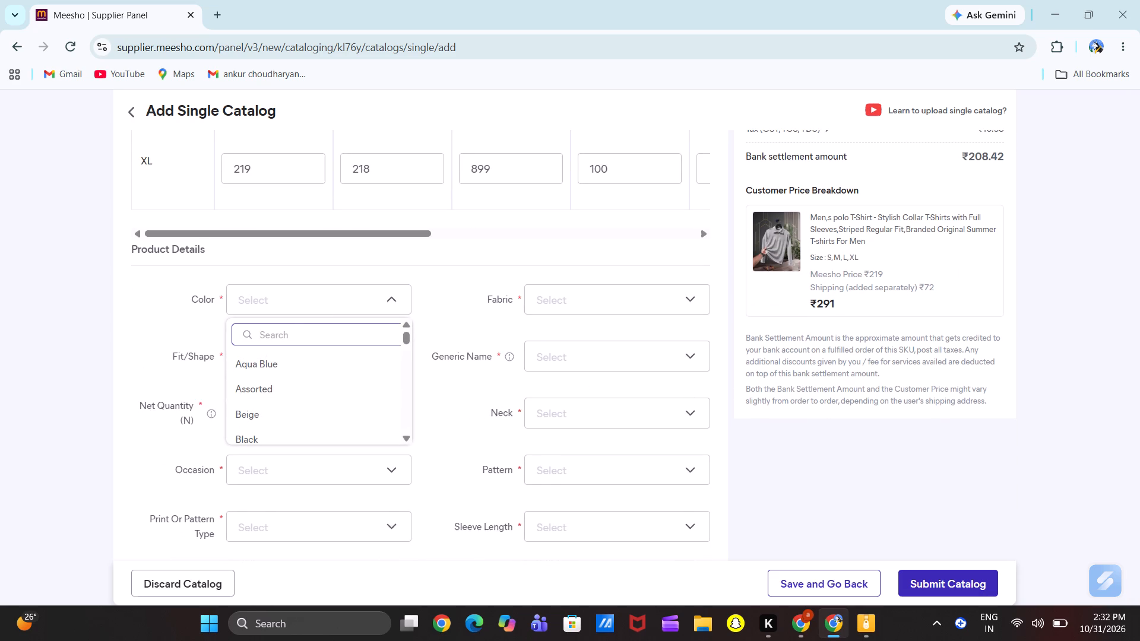
text(GE)
key(BackSpace)
text(RE)
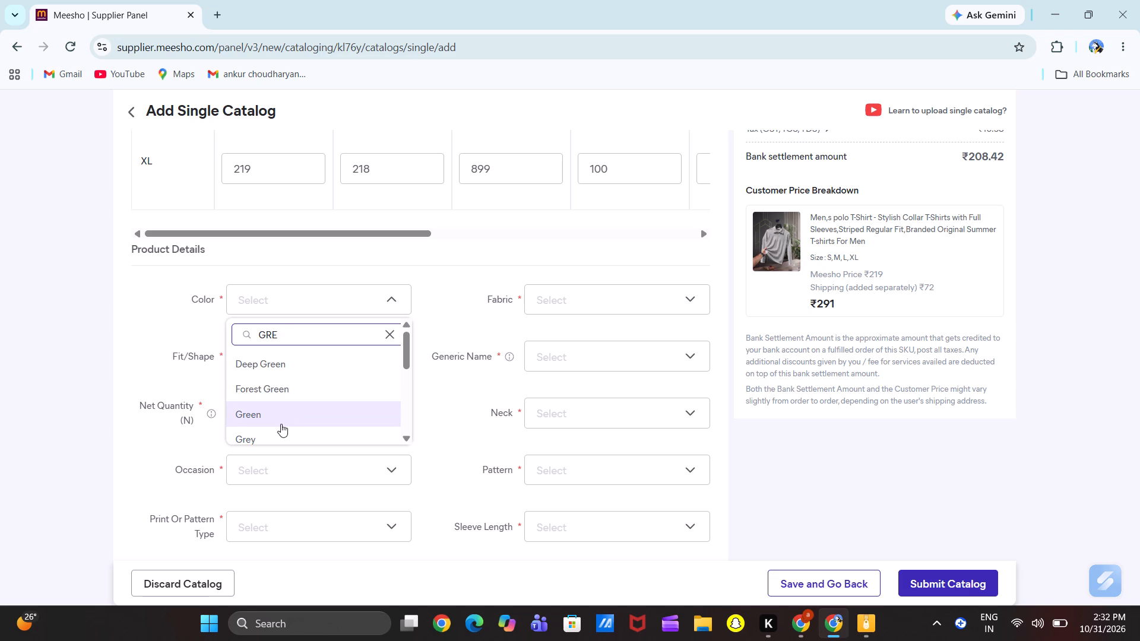
click(278, 439)
Set Product 3's fabric to Cotton Blend and its fit/shape to Regular.
click(591, 308)
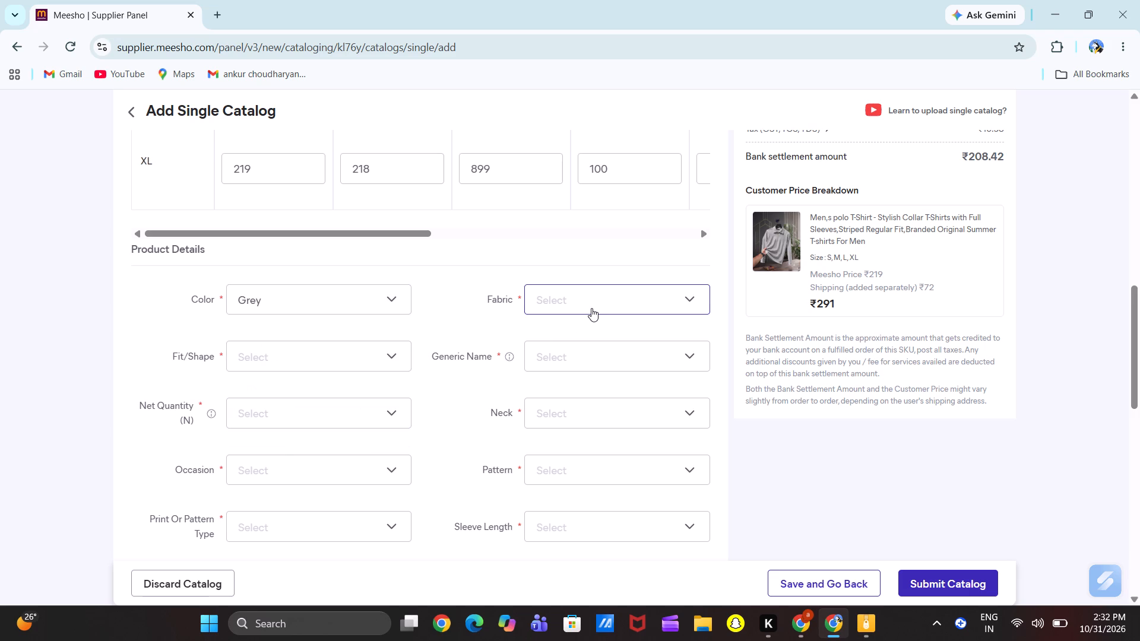
click(575, 328)
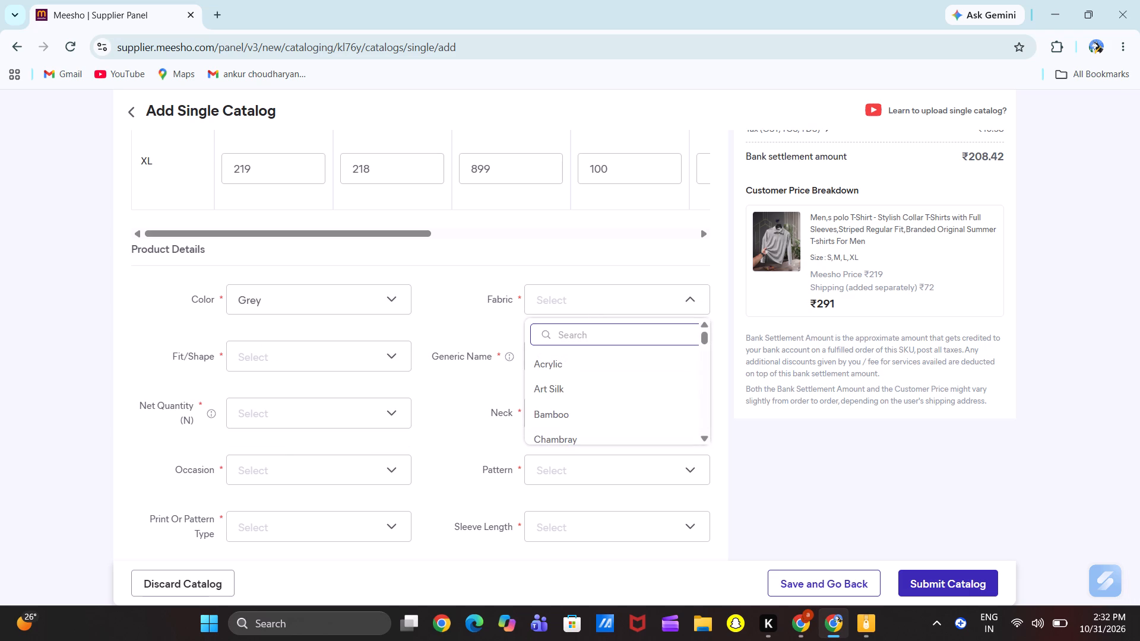
scroll(575, 414, down, 2)
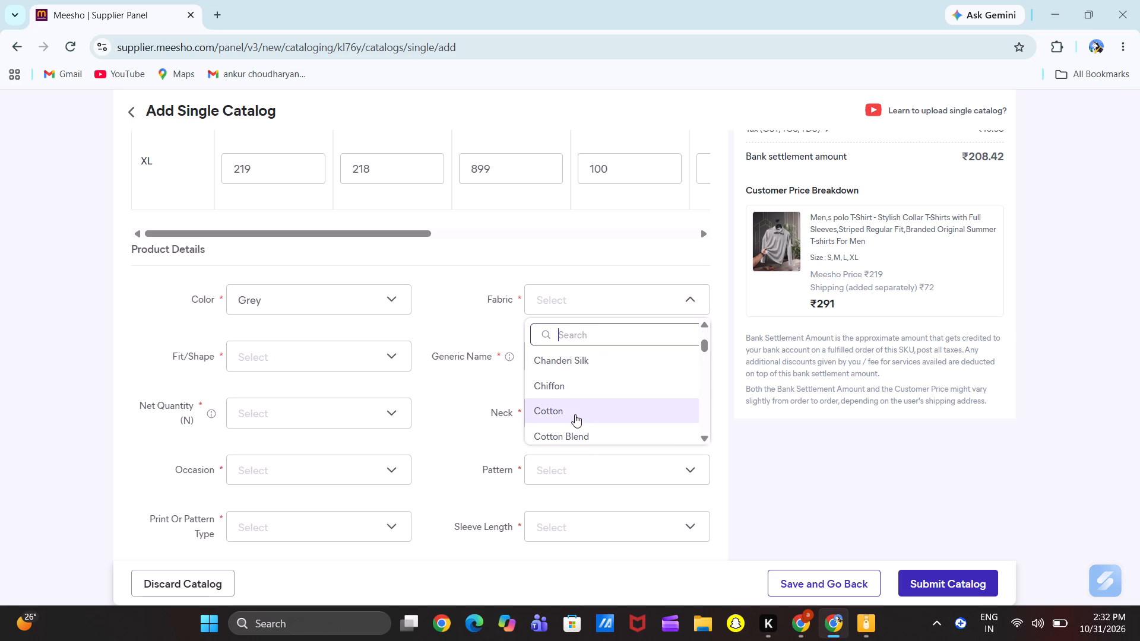
scroll(575, 414, down, 1)
click(559, 403)
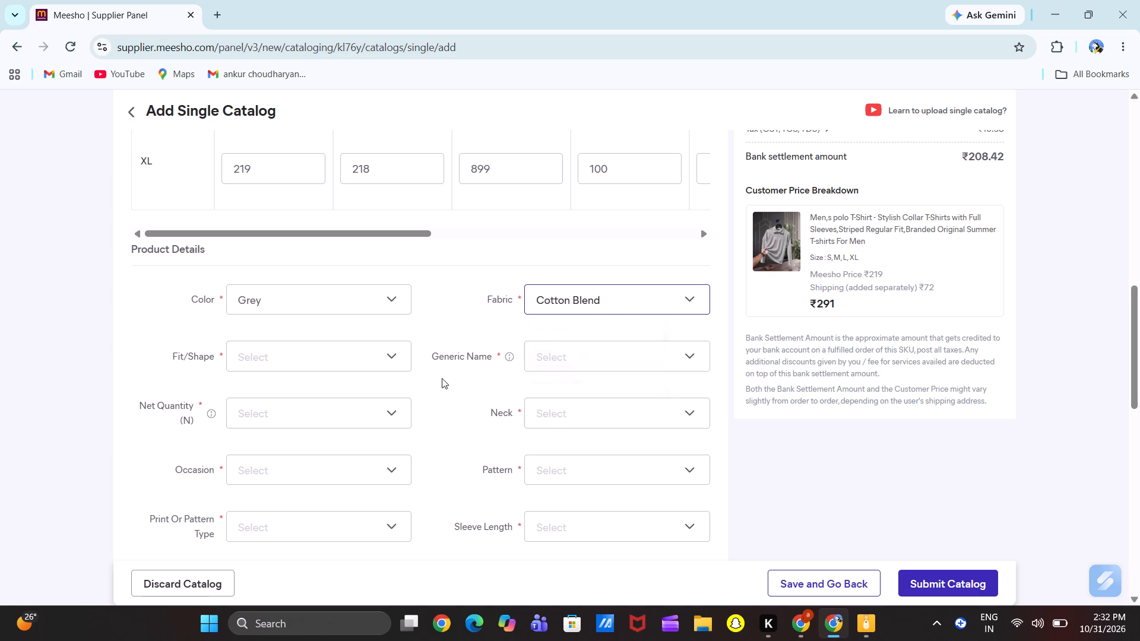
click(320, 354)
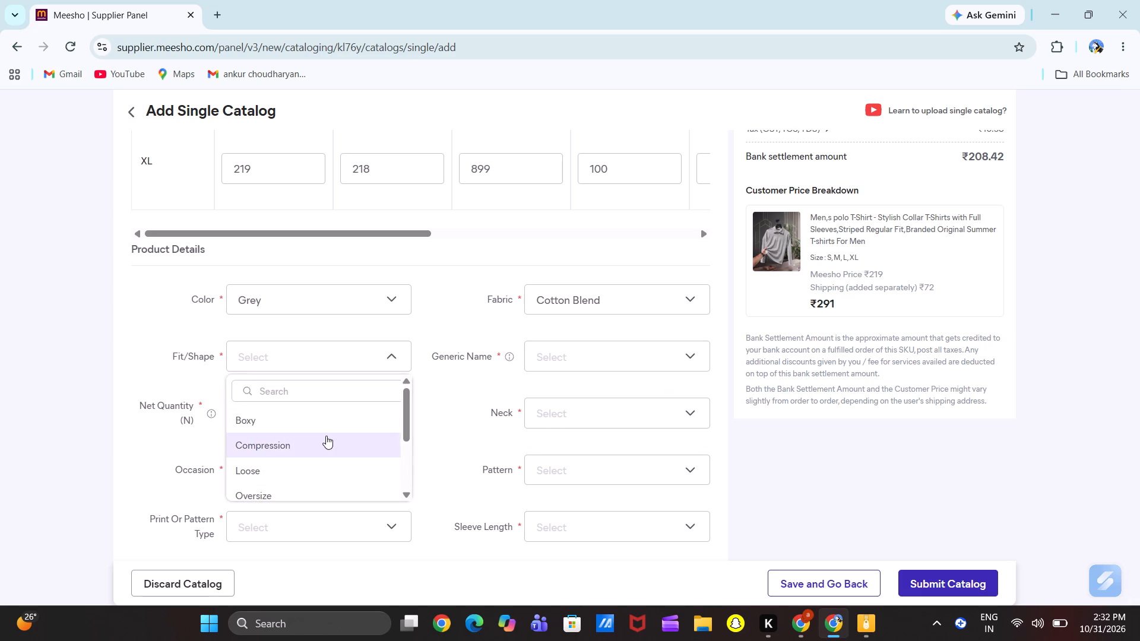
scroll(326, 436, down, 2)
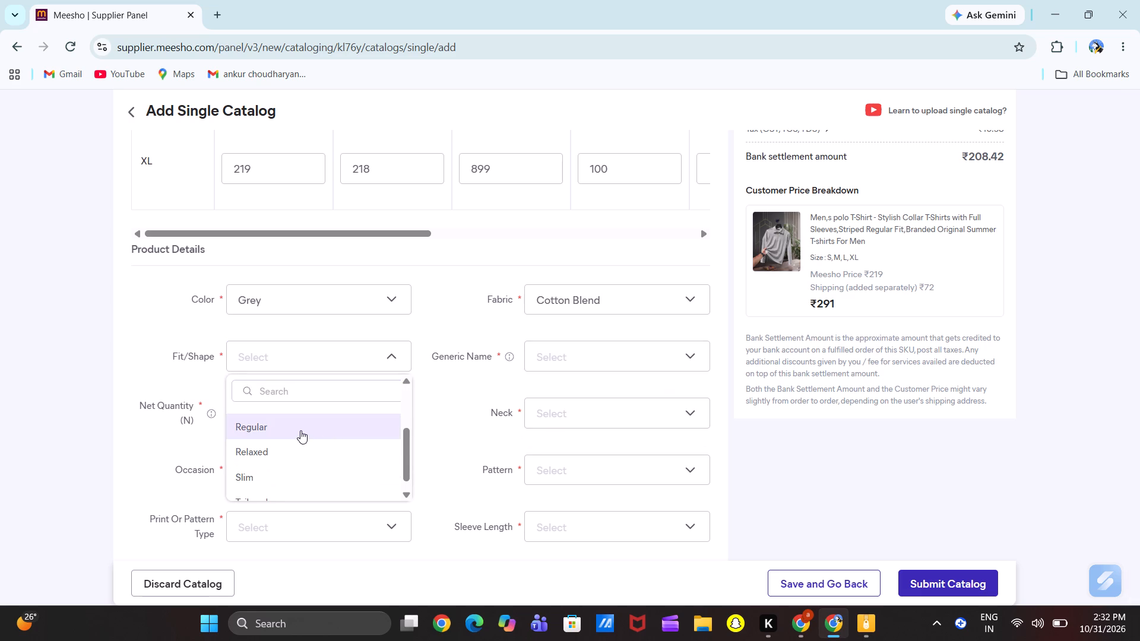
click(300, 430)
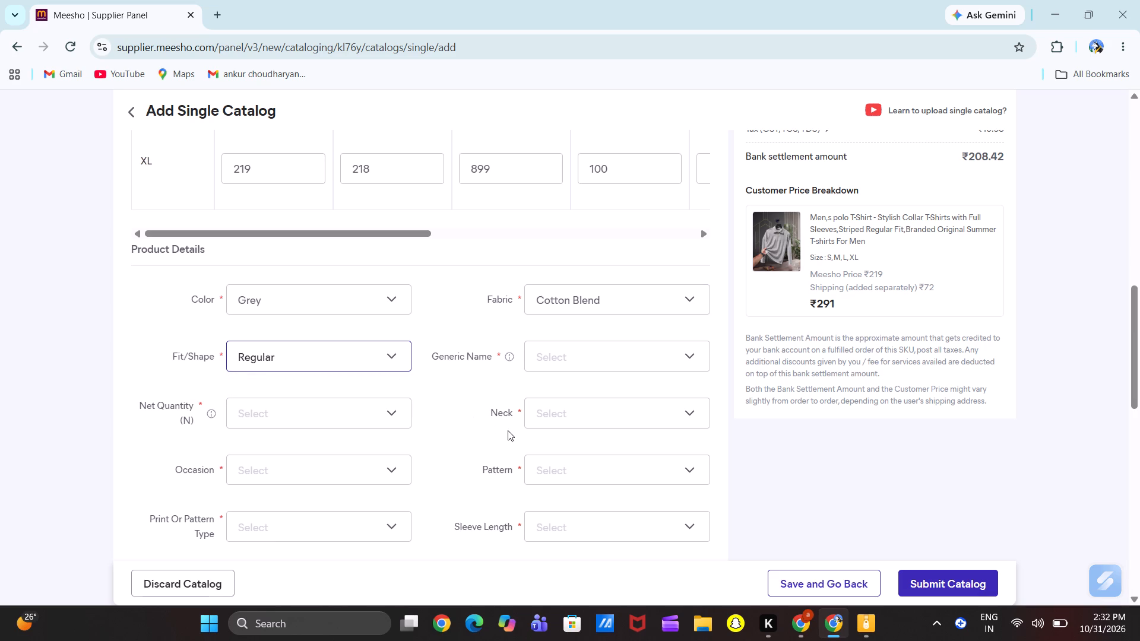
Set Product 3's generic name to Tshirts and its net quantity to 1.
click(629, 370)
scroll(566, 485, down, 1)
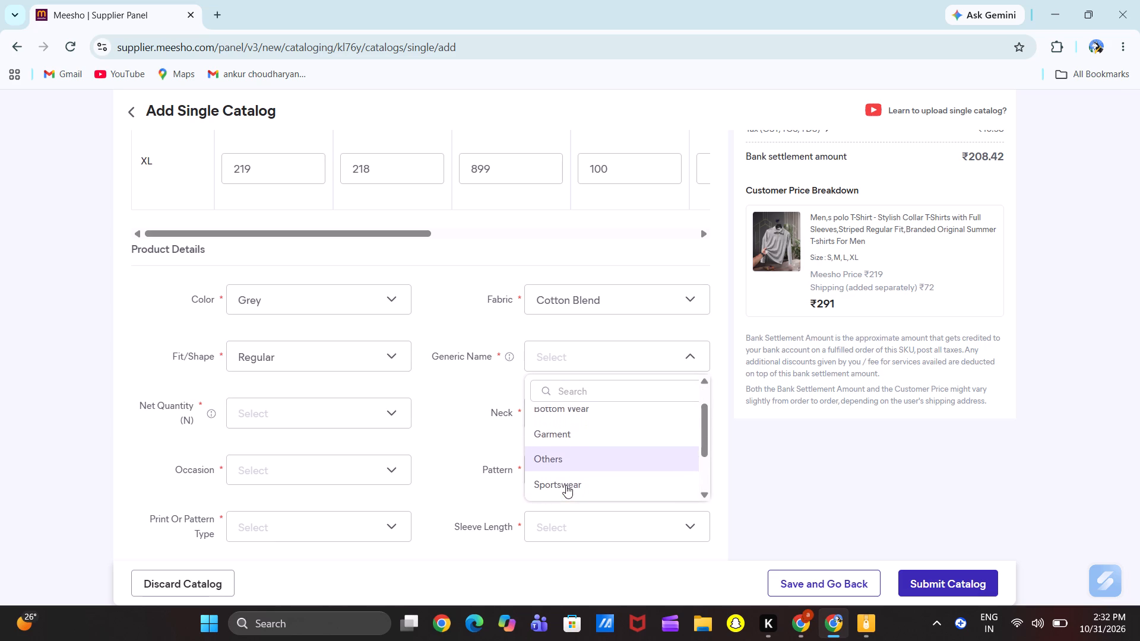
scroll(566, 485, down, 1)
click(559, 480)
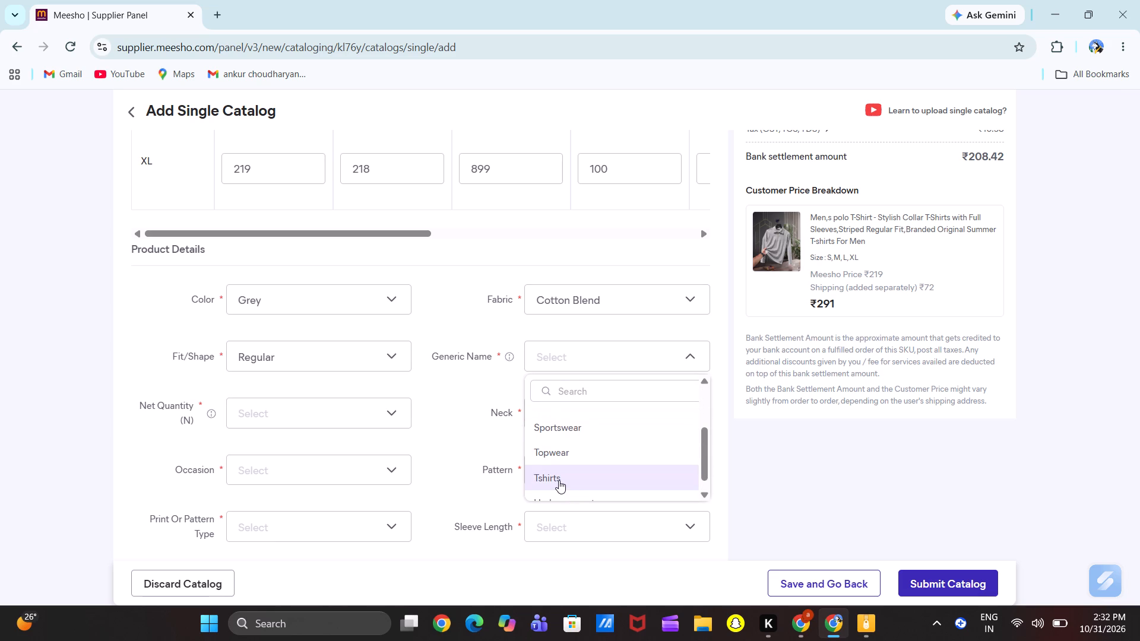
click(293, 426)
click(260, 481)
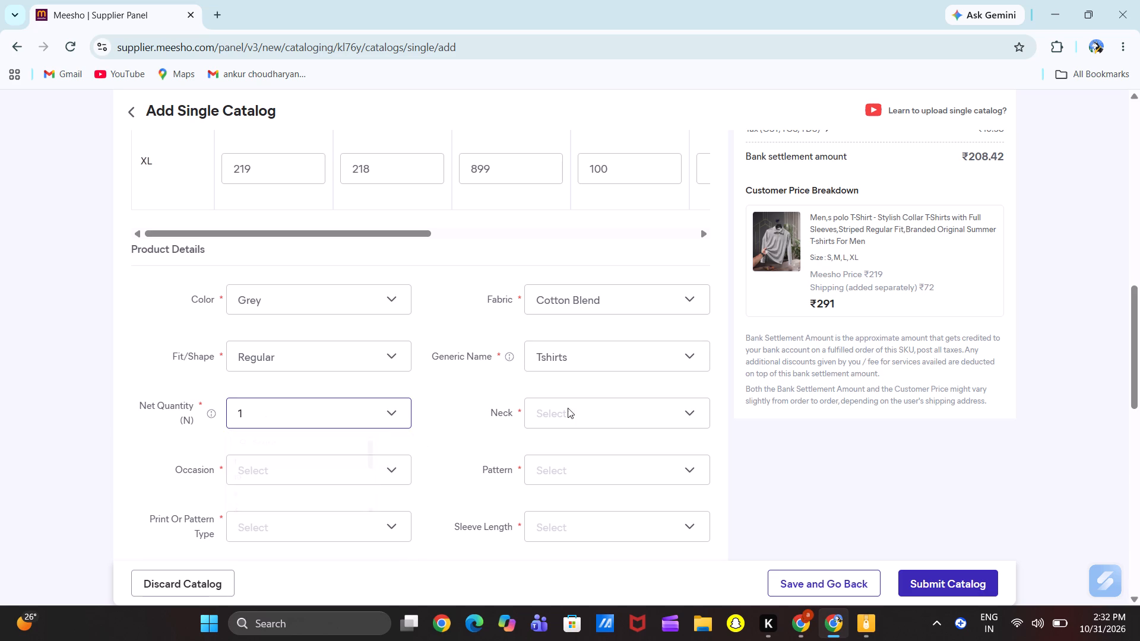
Choose the neck style for Product 3 from the available neck options.
click(597, 408)
scroll(554, 475, down, 2)
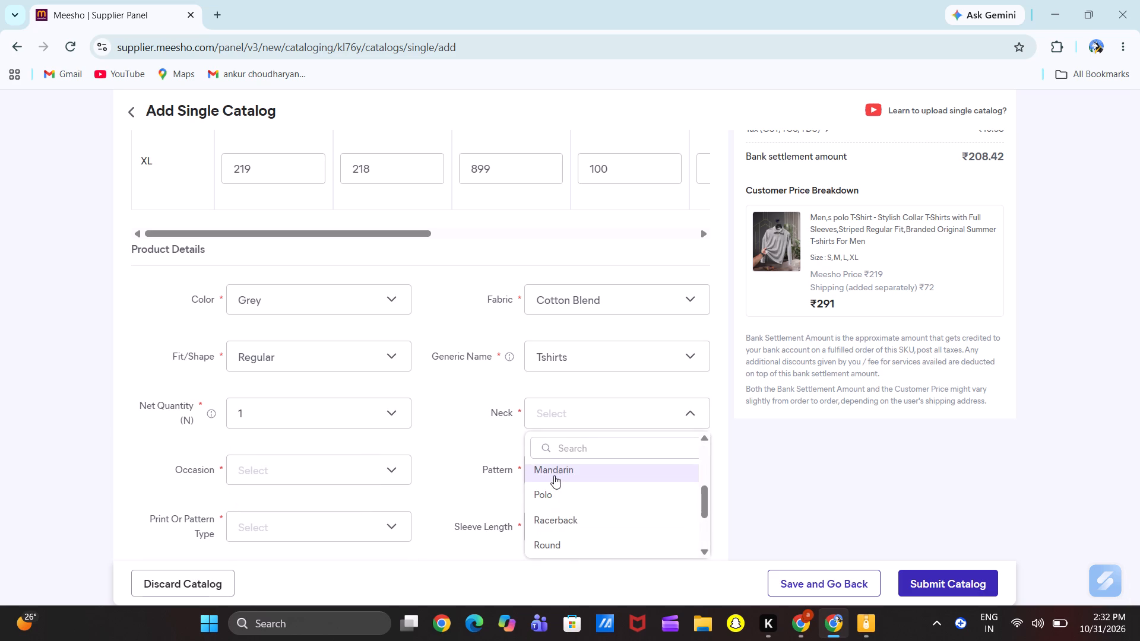
scroll(554, 475, down, 1)
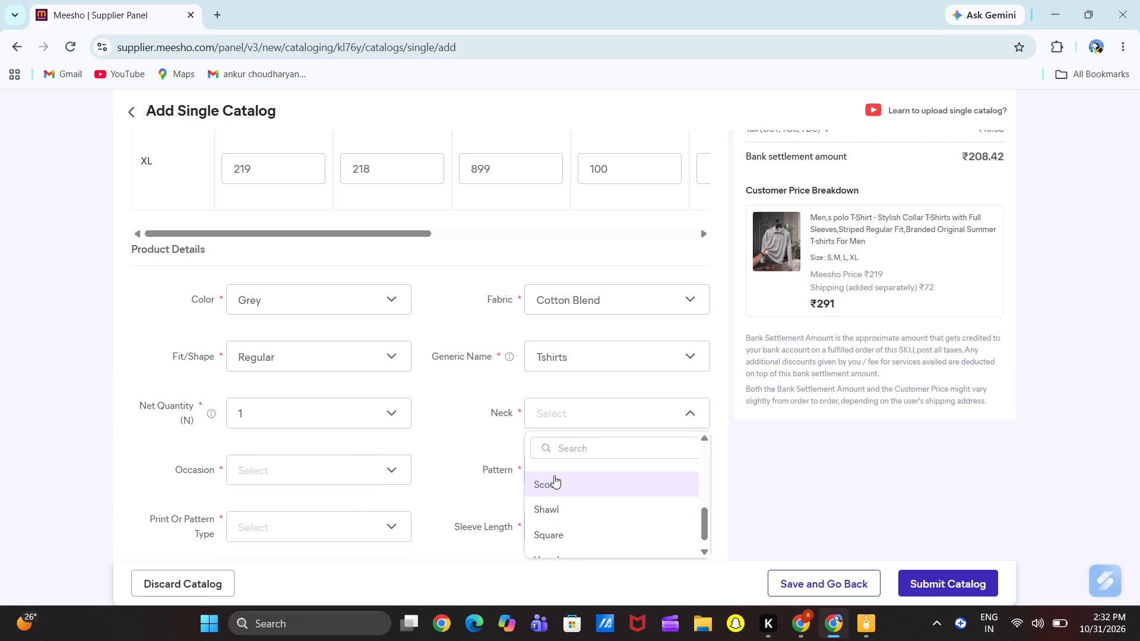
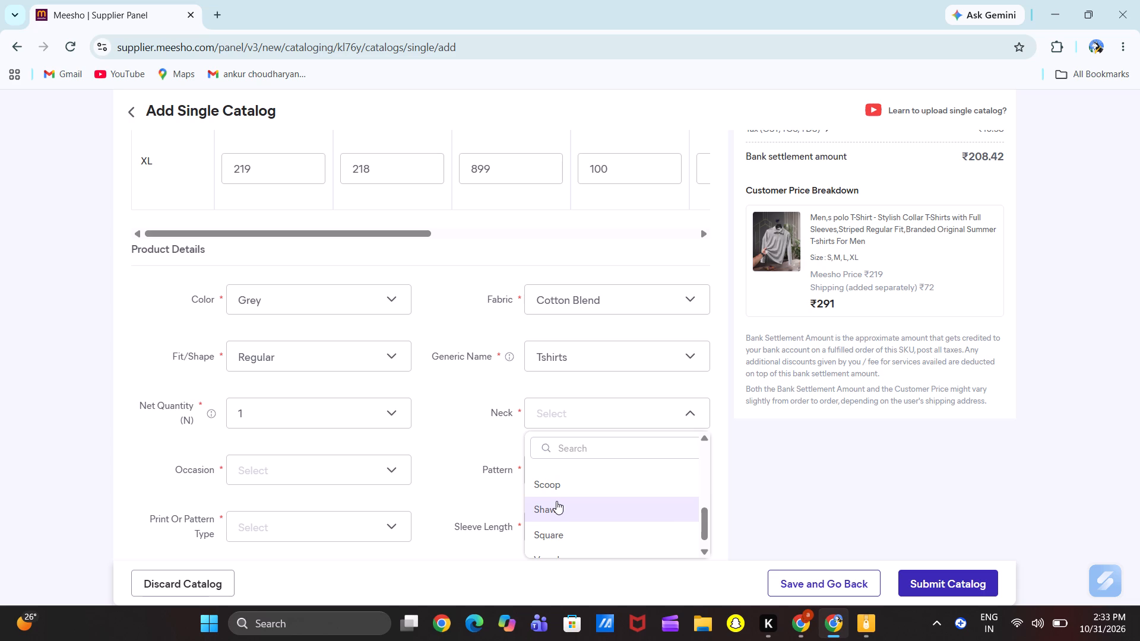
Set Product 3's neck to Polo and its occasion to Casual.
scroll(556, 501, down, 1)
scroll(556, 501, up, 1)
click(556, 501)
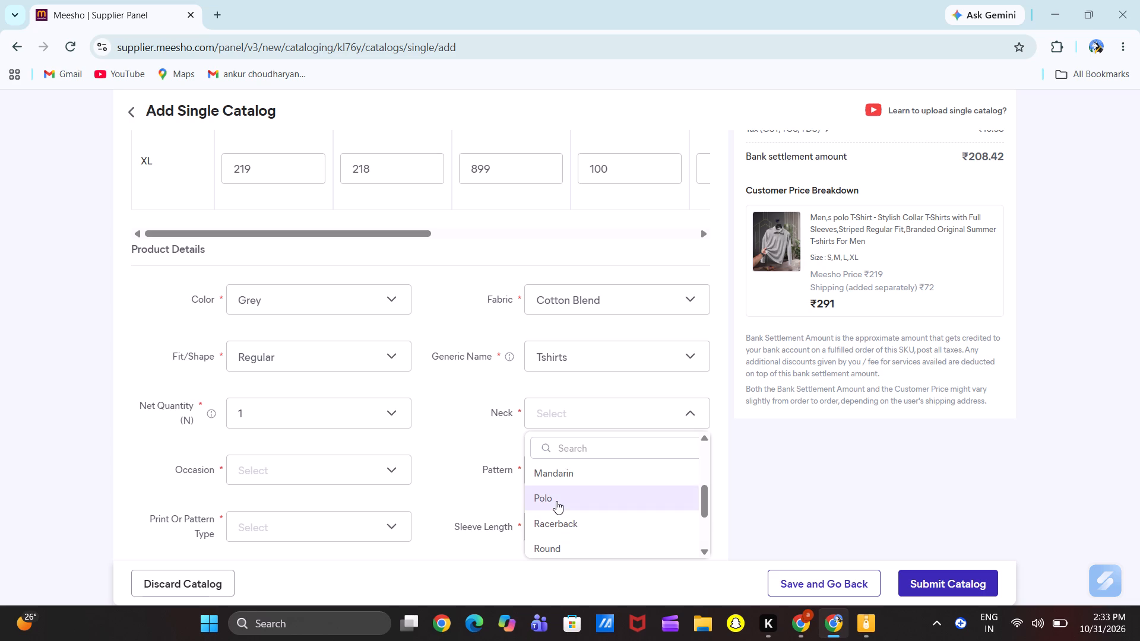
click(316, 462)
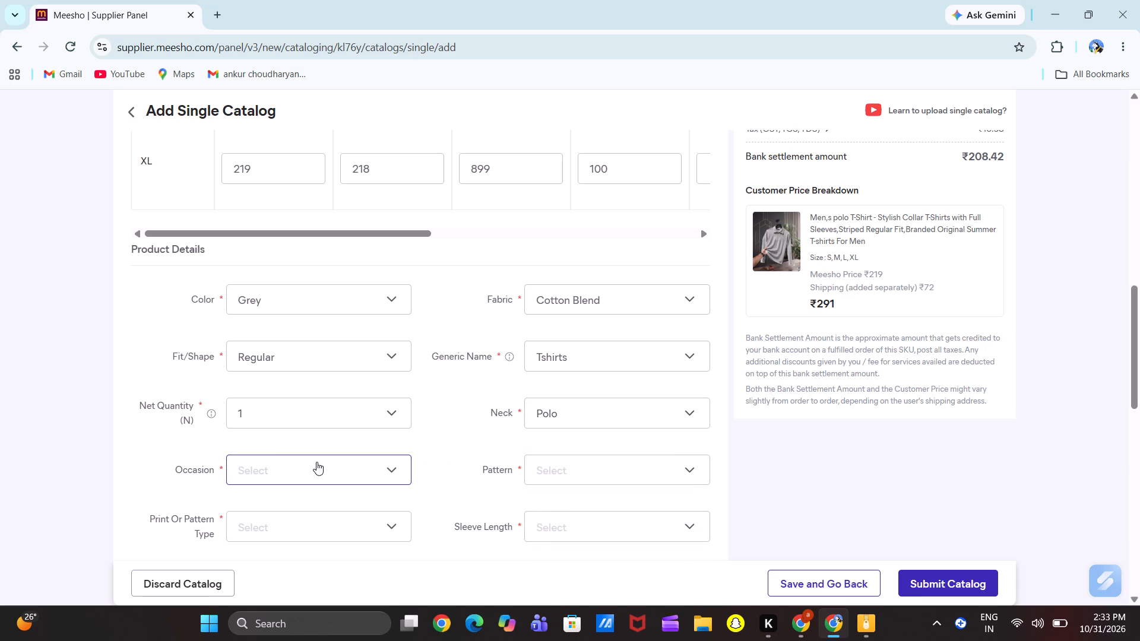
click(270, 547)
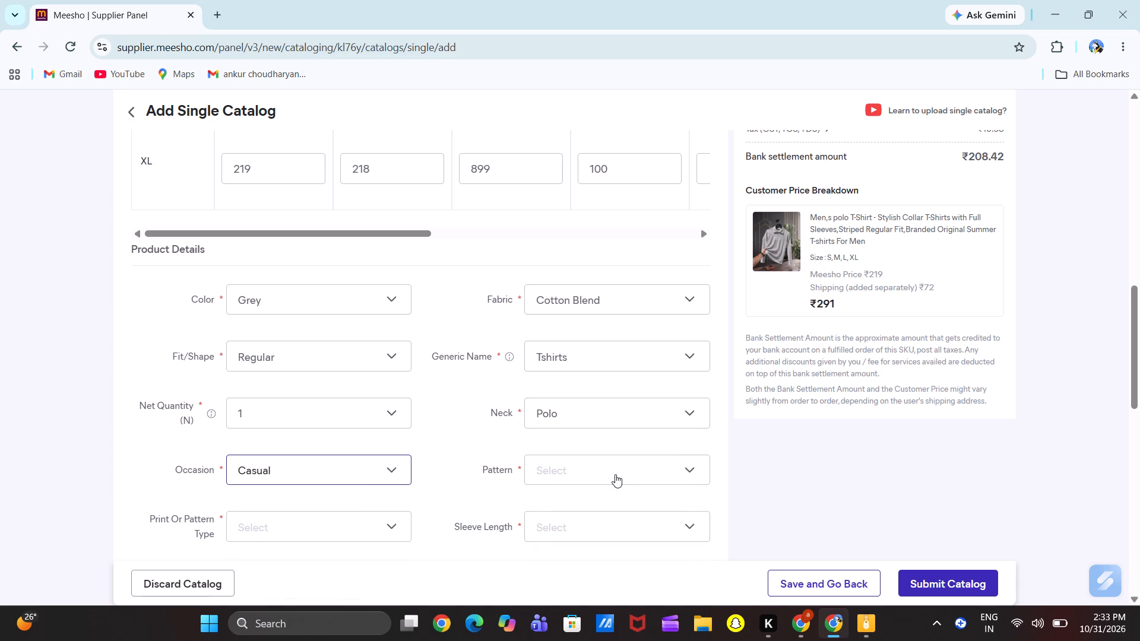
Set Product 3's pattern to Solid in the product details.
click(615, 473)
scroll(608, 526, down, 1)
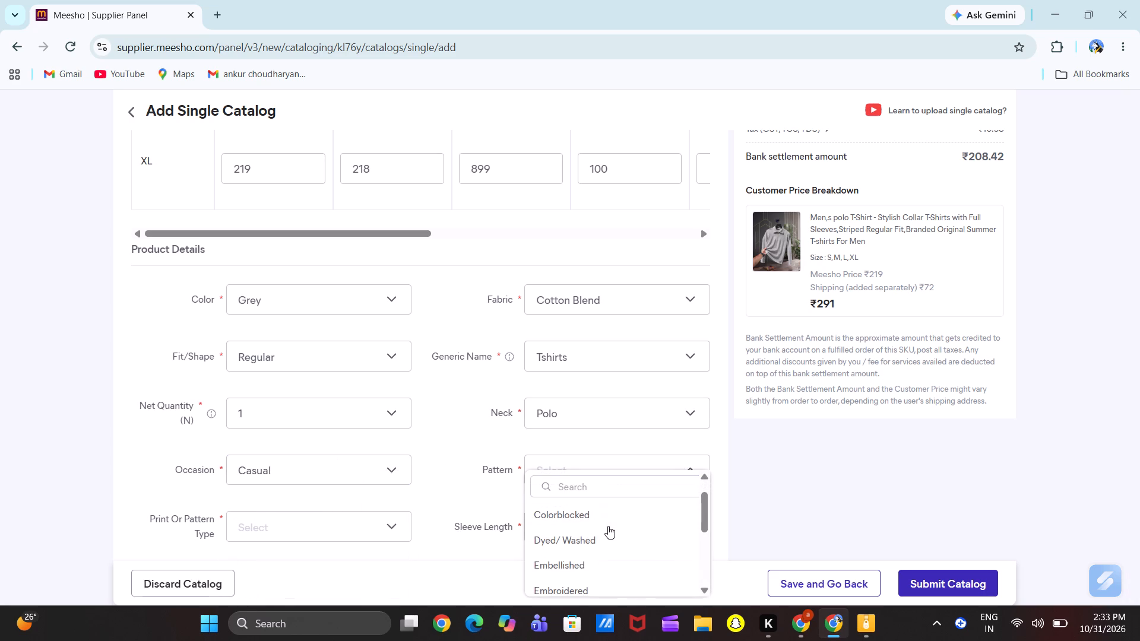
scroll(608, 526, down, 4)
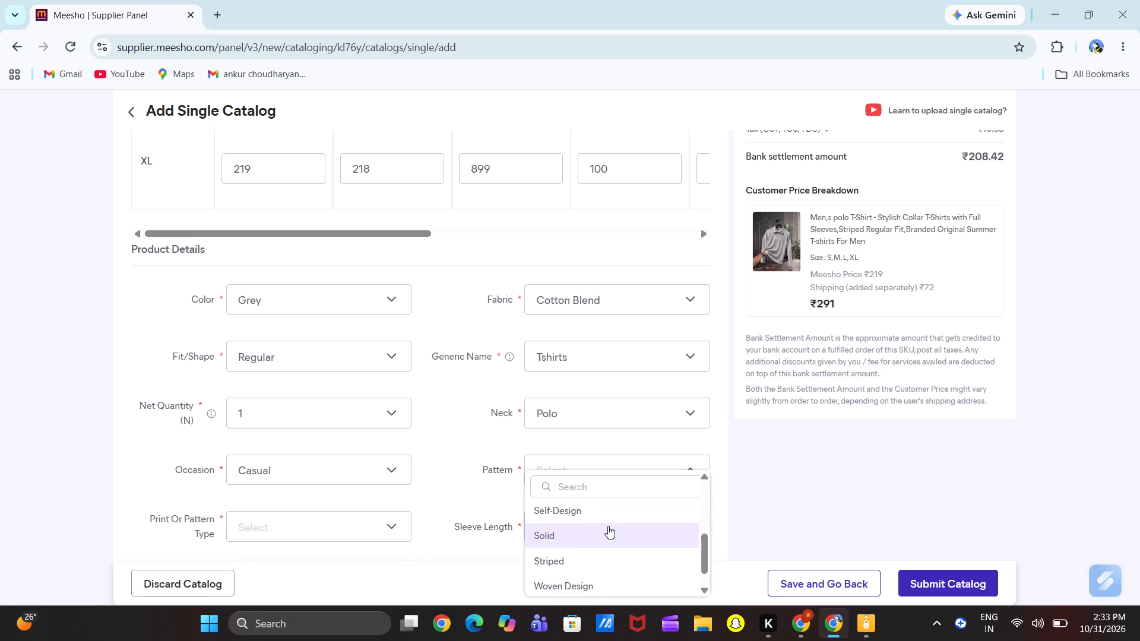
click(577, 526)
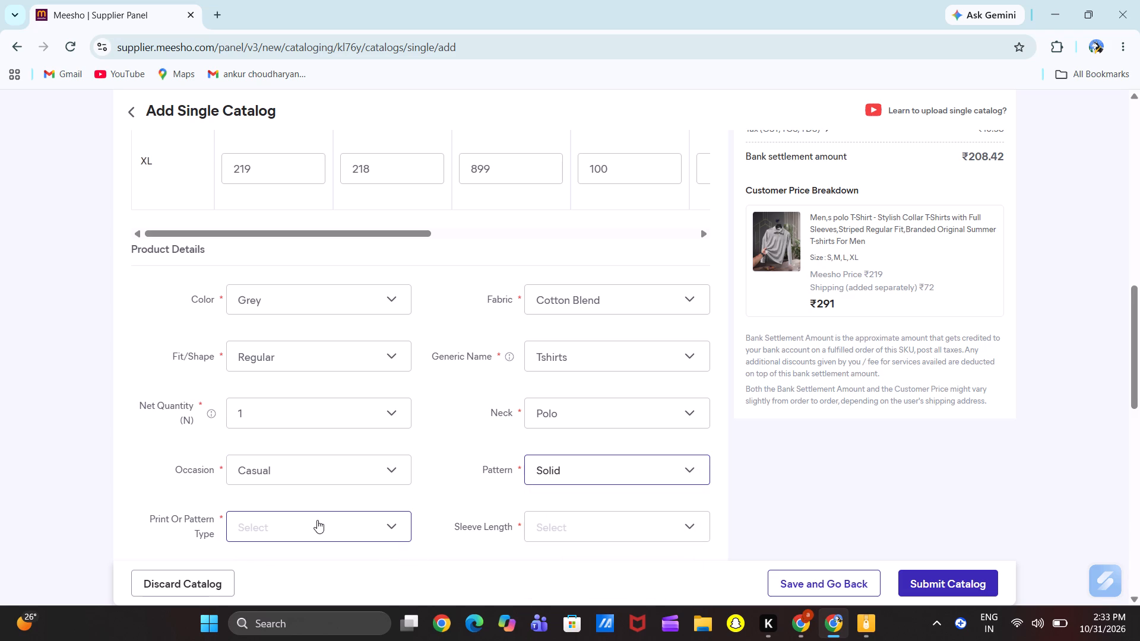
Find Solid among the print or pattern types by searching for "so" and set it for Product 3.
click(311, 519)
scroll(340, 545, down, 2)
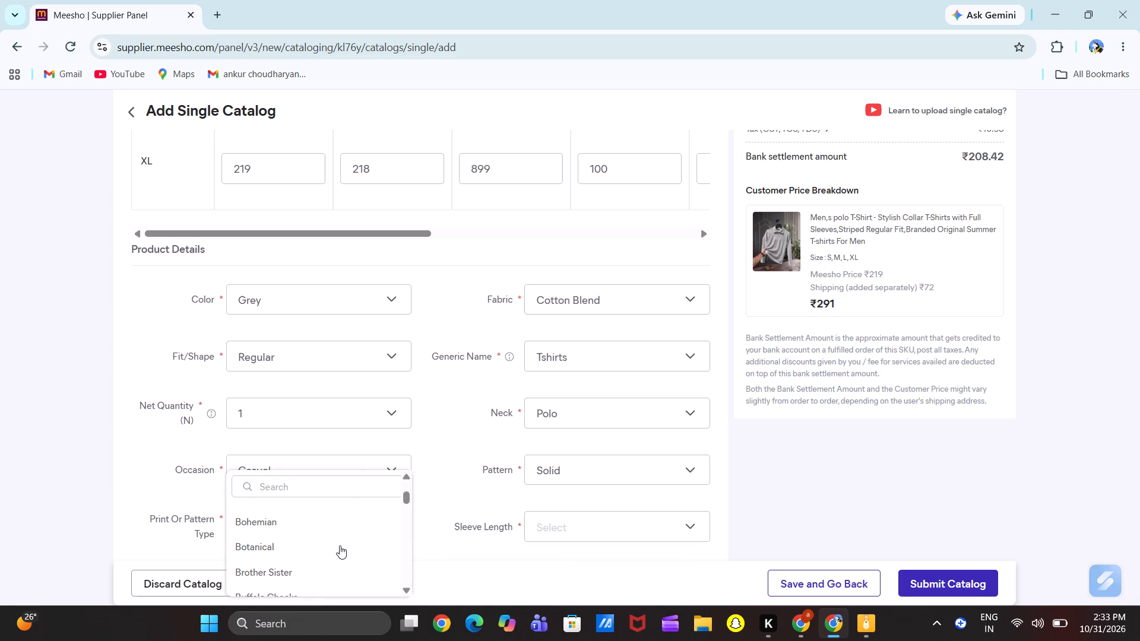
scroll(340, 545, down, 3)
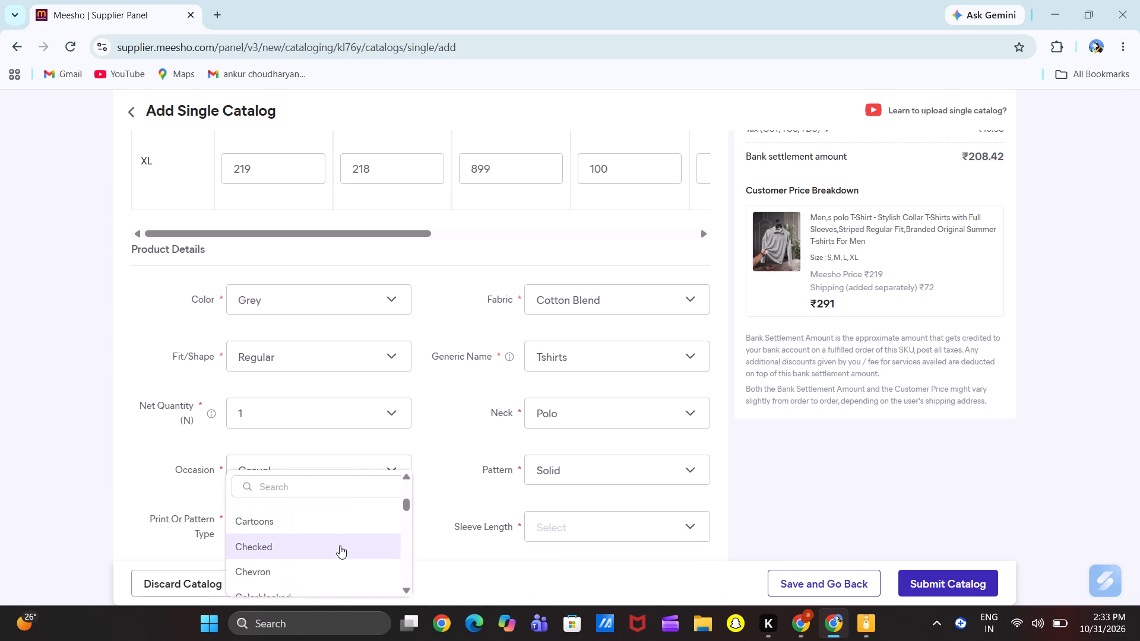
scroll(340, 545, down, 2)
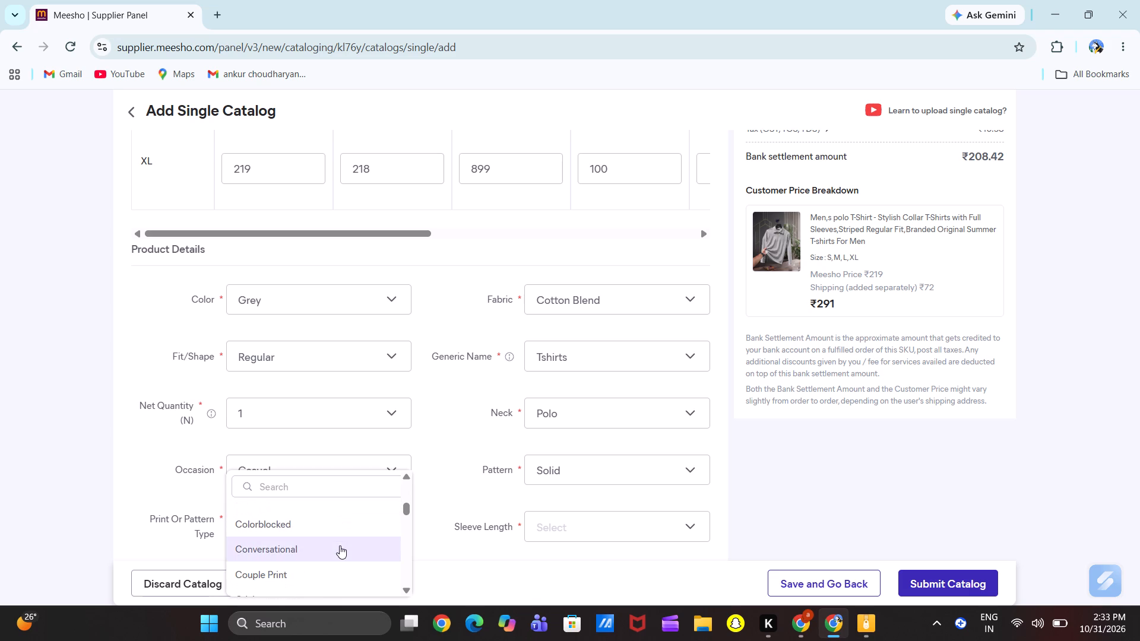
scroll(340, 545, down, 2)
scroll(340, 545, up, 1)
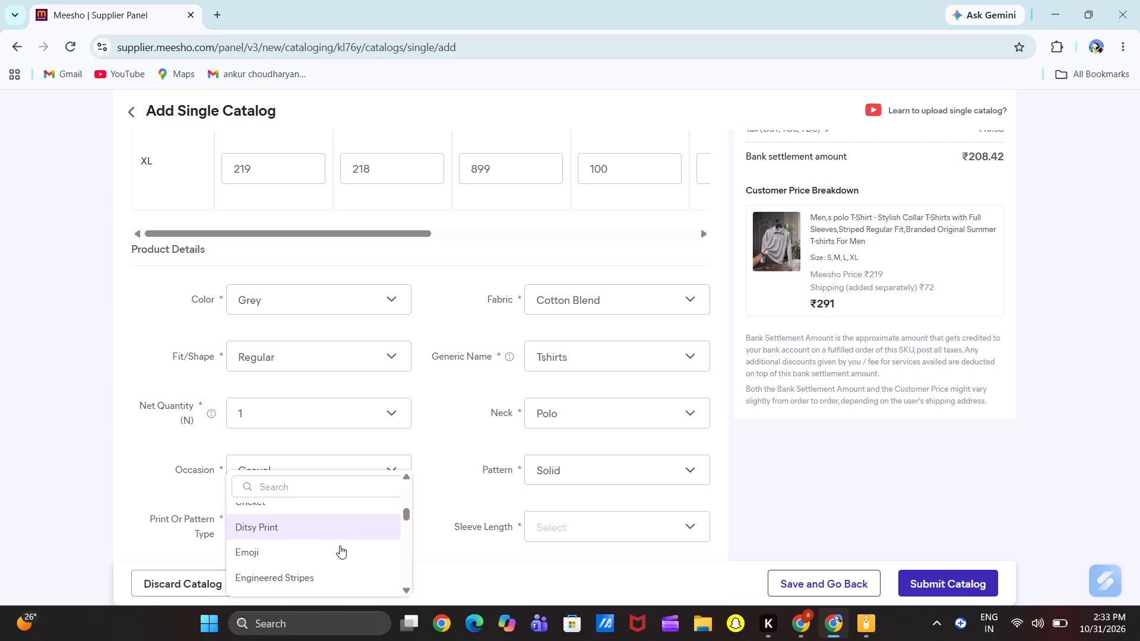
scroll(340, 545, up, 5)
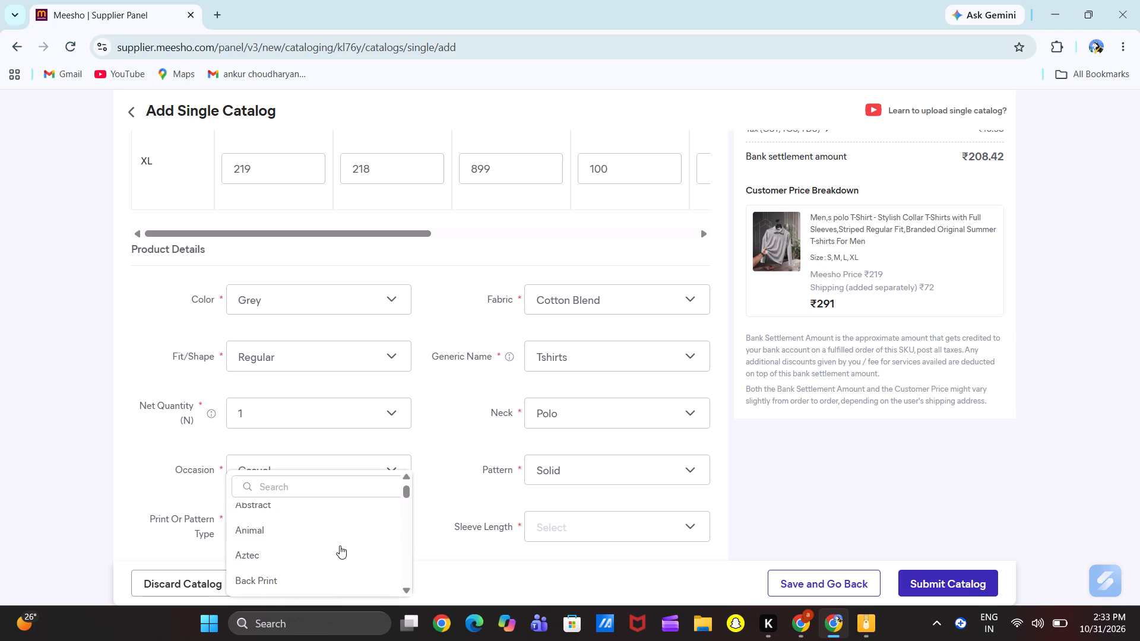
click(308, 488)
key(s)
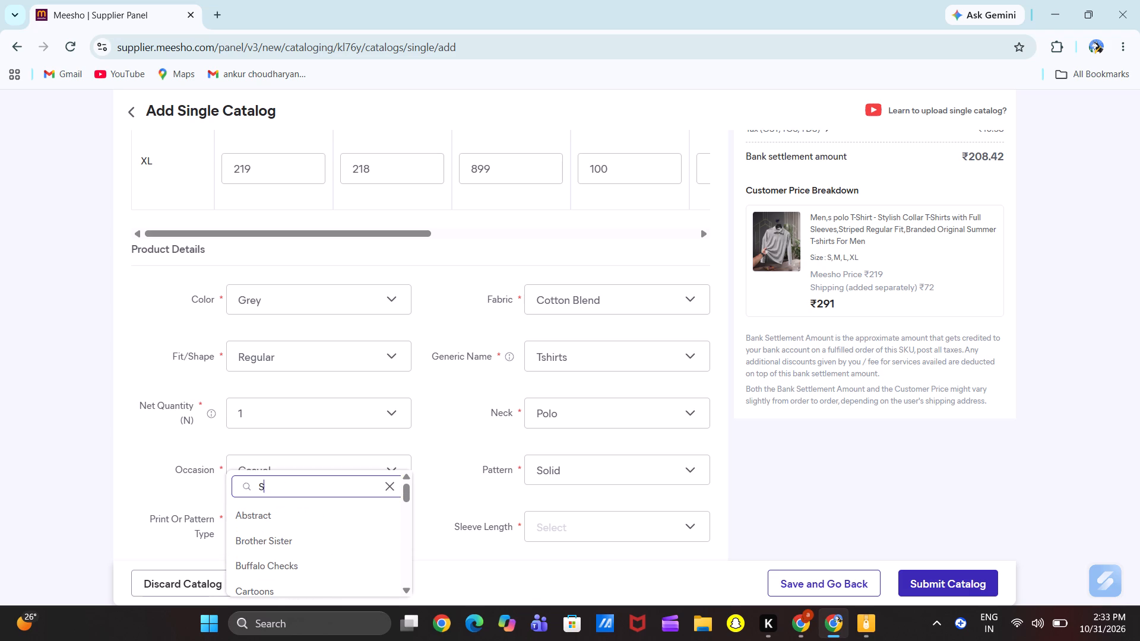
key(o)
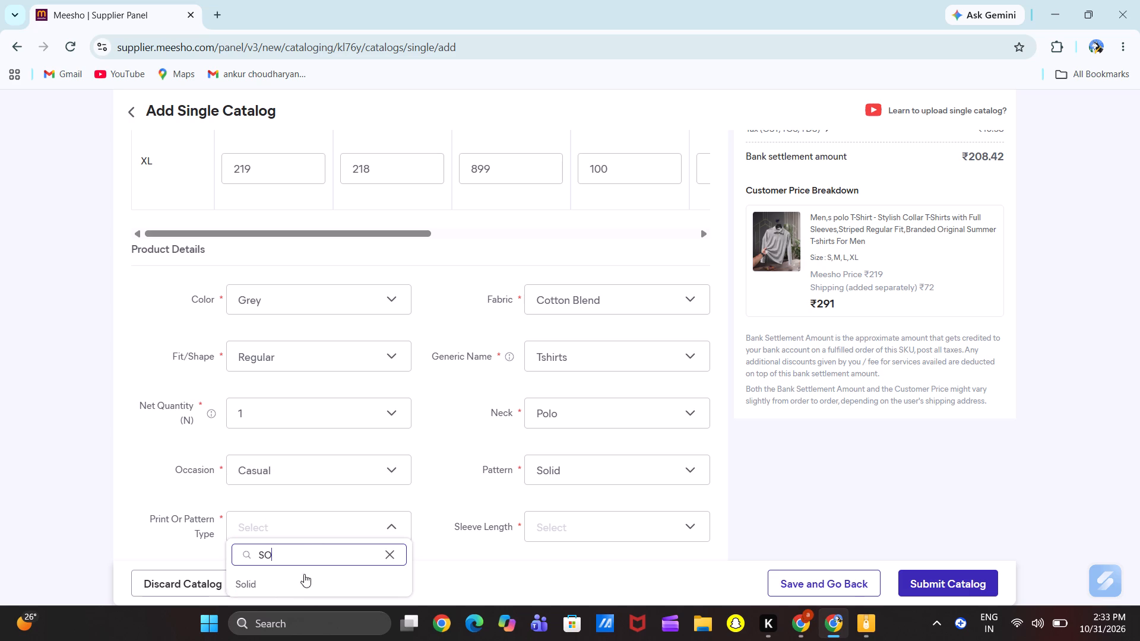
click(301, 583)
Set Product 3's sleeve length to Long Sleeves.
click(599, 522)
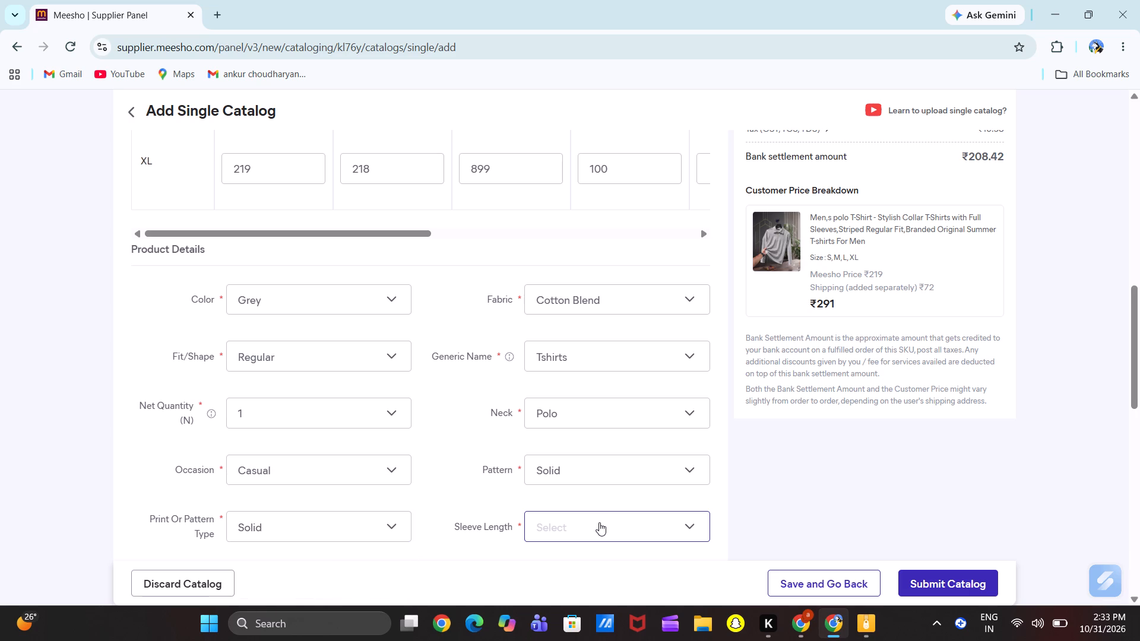
click(559, 519)
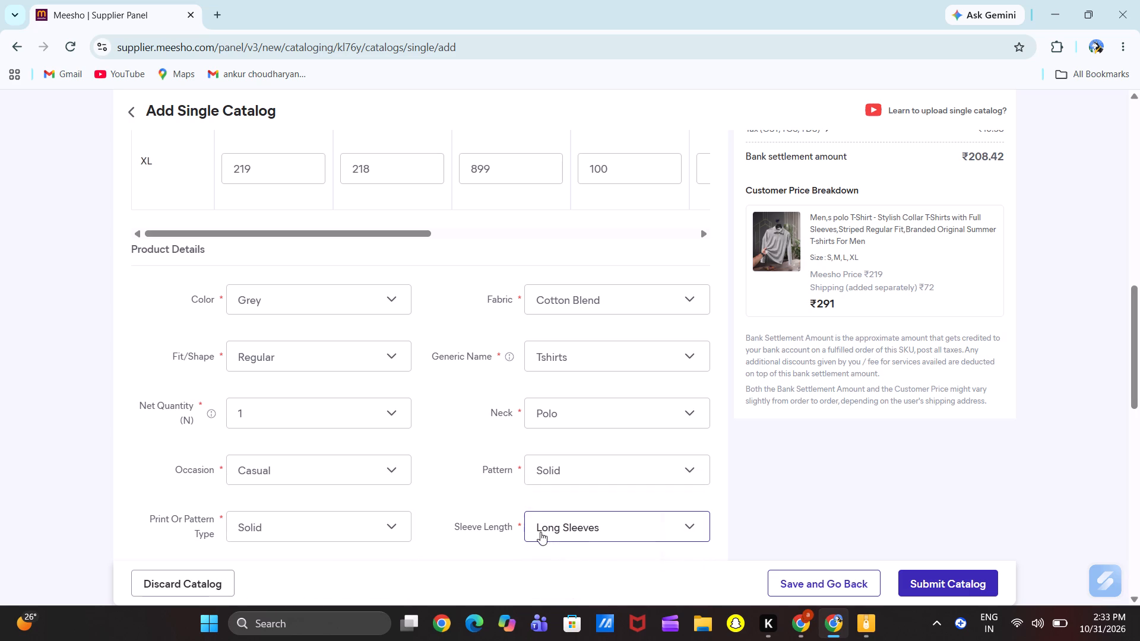
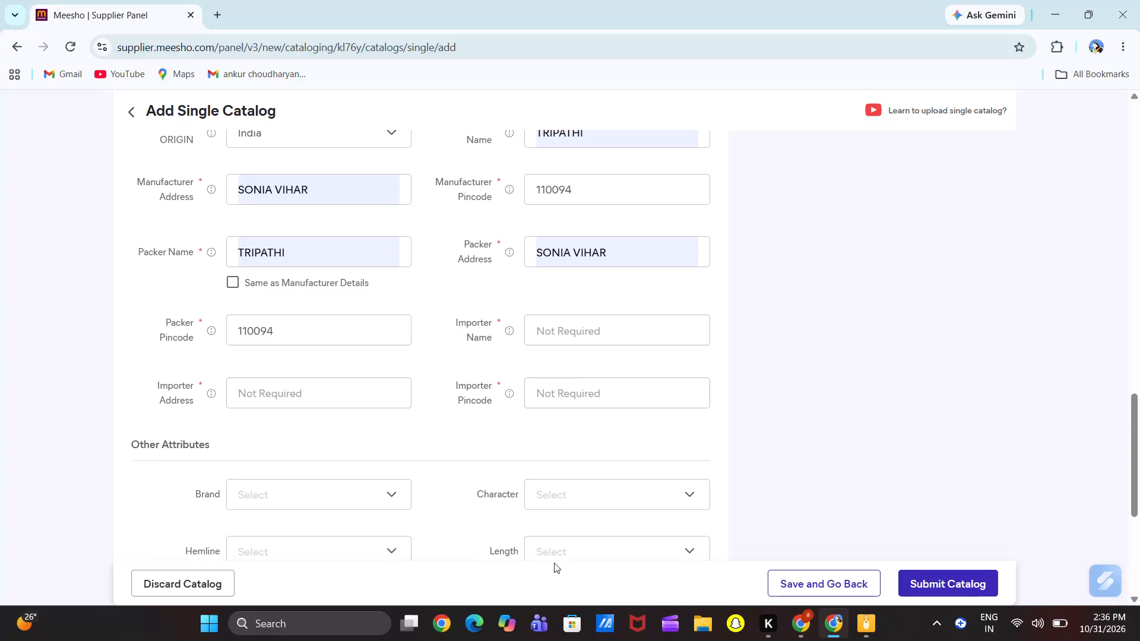
Set Product 3's length to Regular in the other attributes.
scroll(419, 516, down, 1)
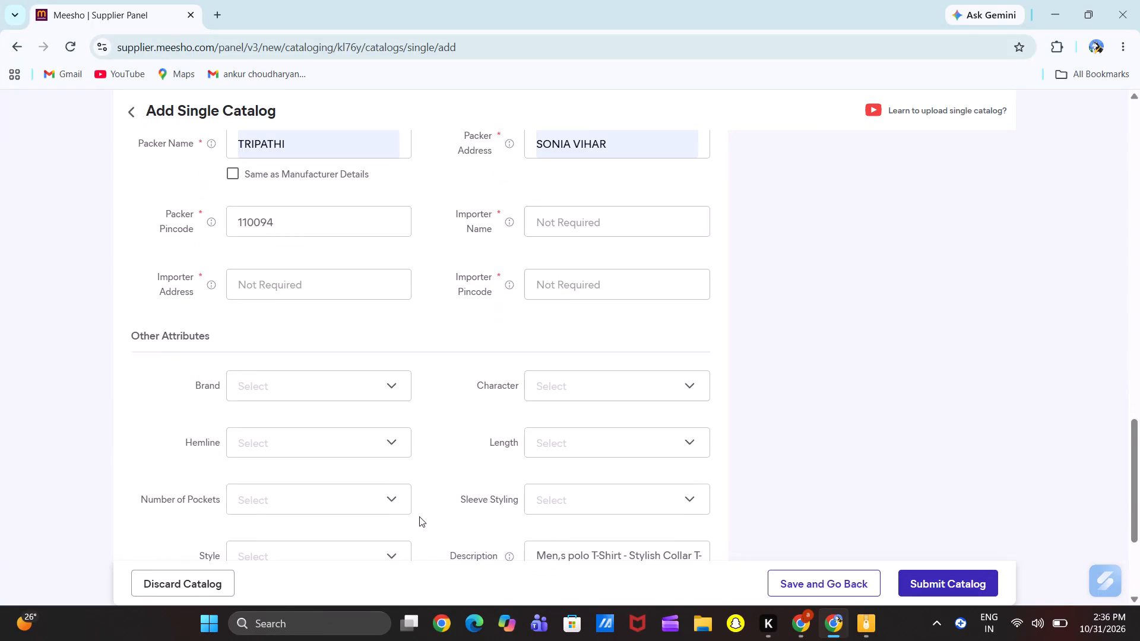
scroll(419, 516, down, 2)
click(585, 350)
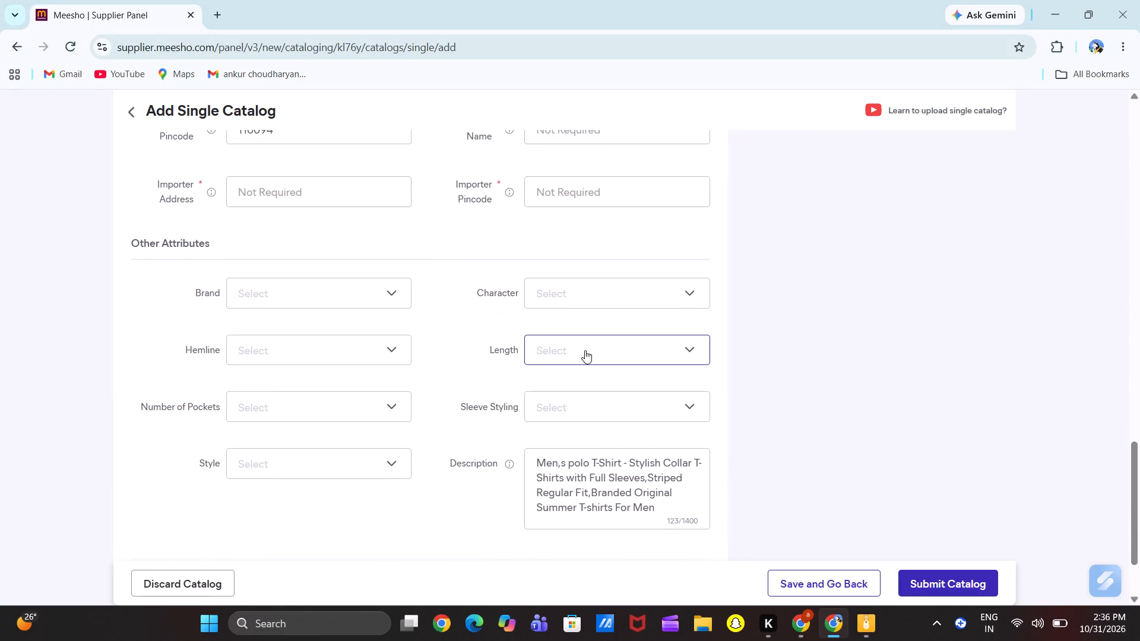
click(573, 459)
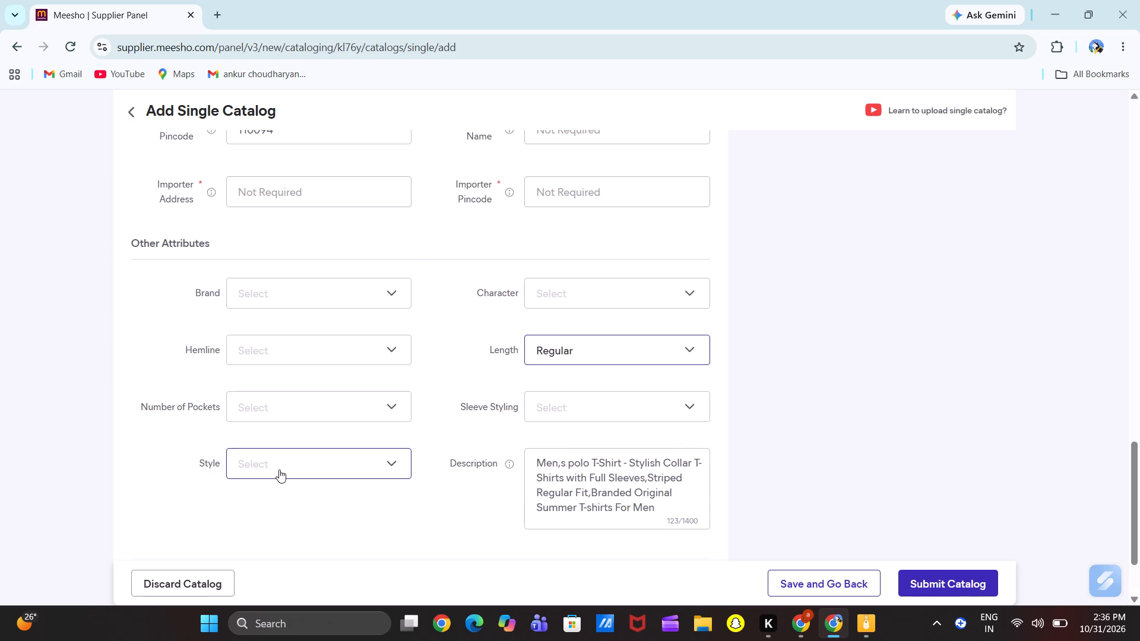
Set Product 3's style to Korean and its number of pockets to No Pocket.
click(279, 469)
click(284, 551)
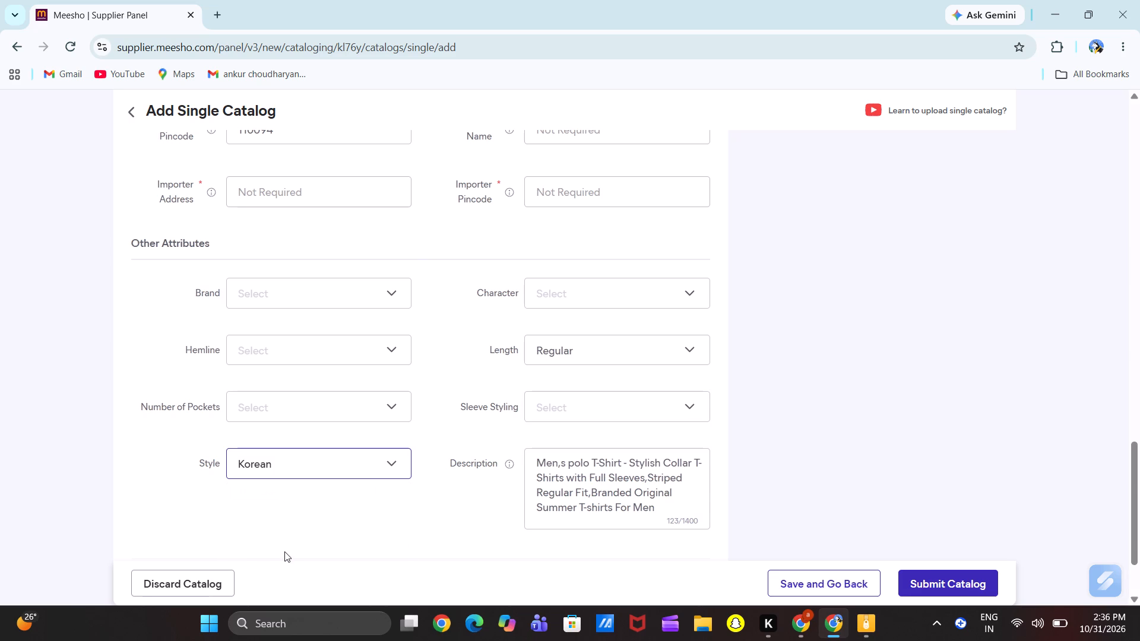
click(322, 402)
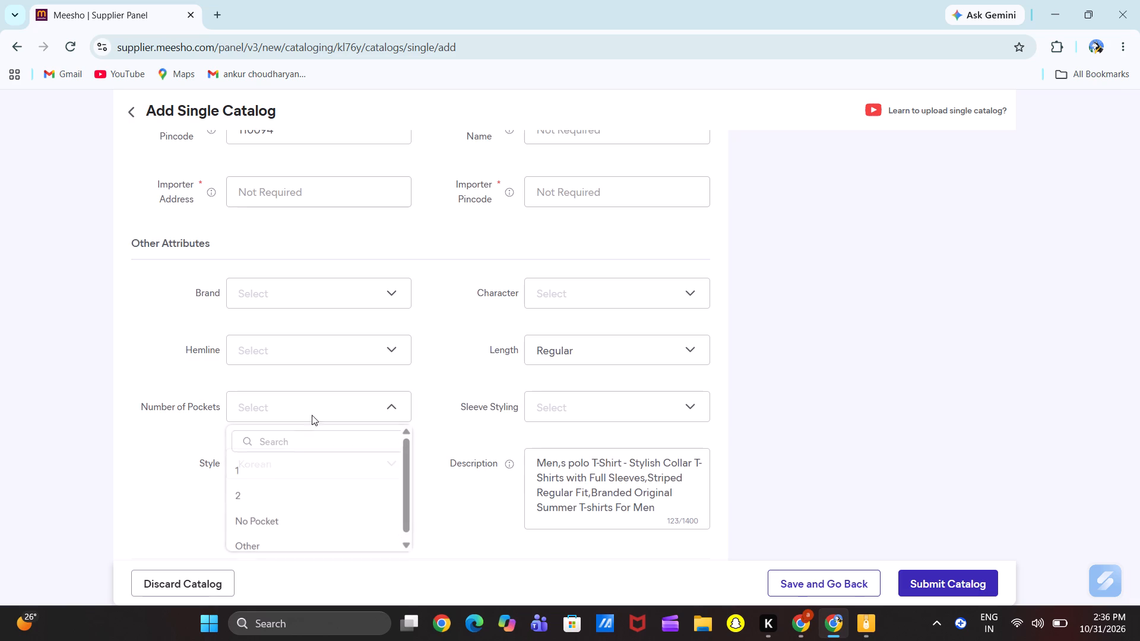
click(298, 520)
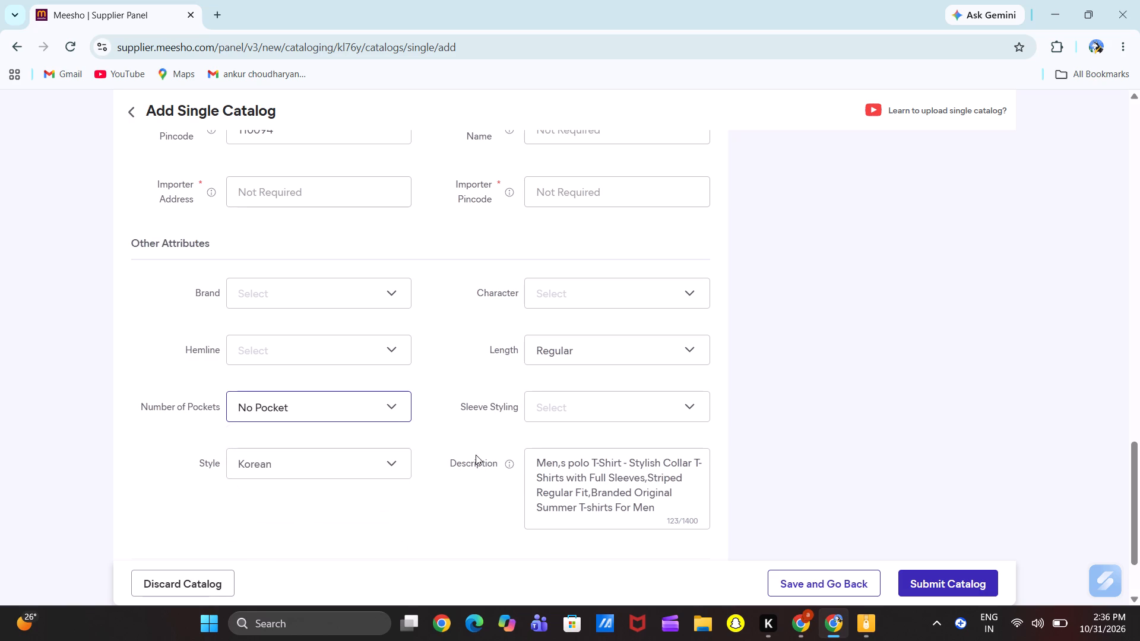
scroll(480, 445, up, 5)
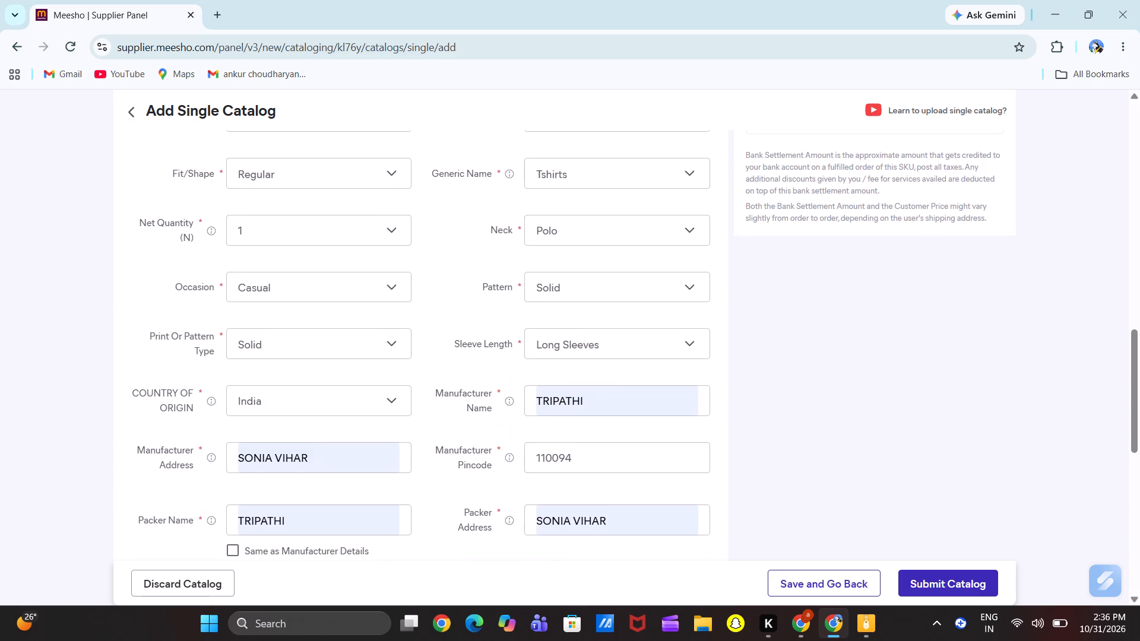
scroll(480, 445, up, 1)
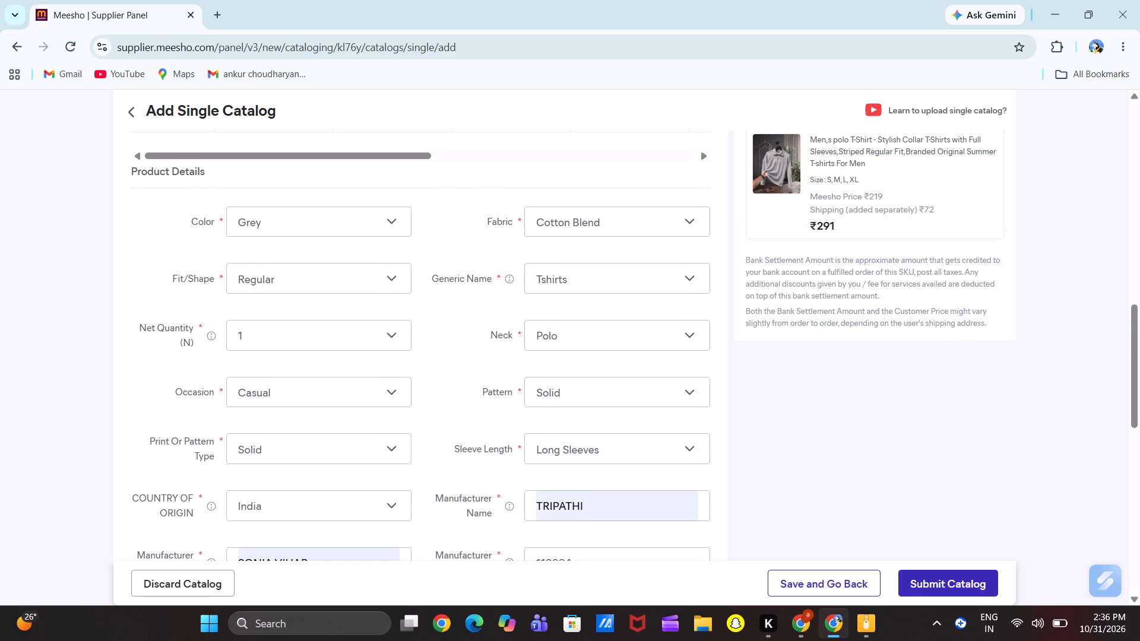
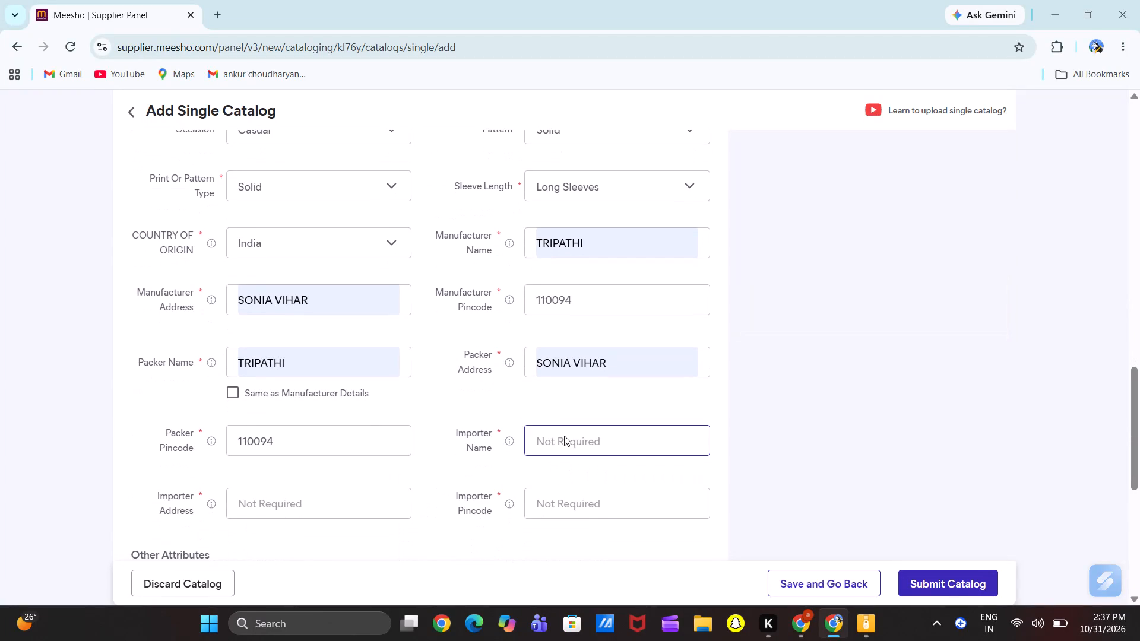
Review Product 3's attributes, style code, prices and size details before moving on to the teal product.
scroll(367, 412, down, 2)
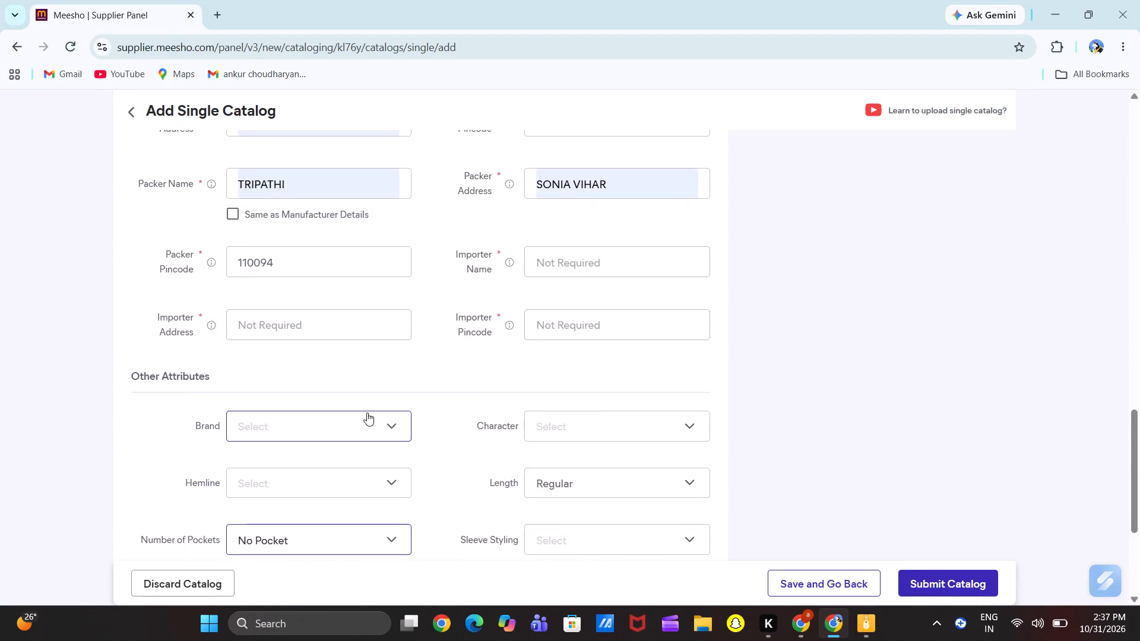
scroll(367, 412, down, 2)
scroll(470, 344, up, 6)
scroll(470, 344, down, 1)
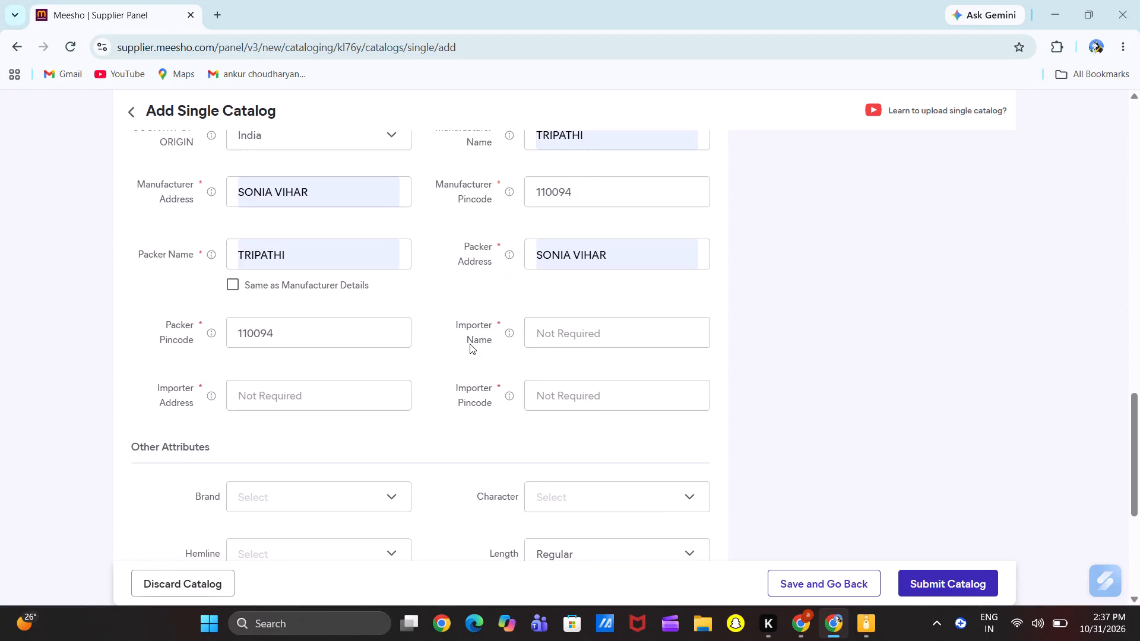
scroll(470, 344, up, 5)
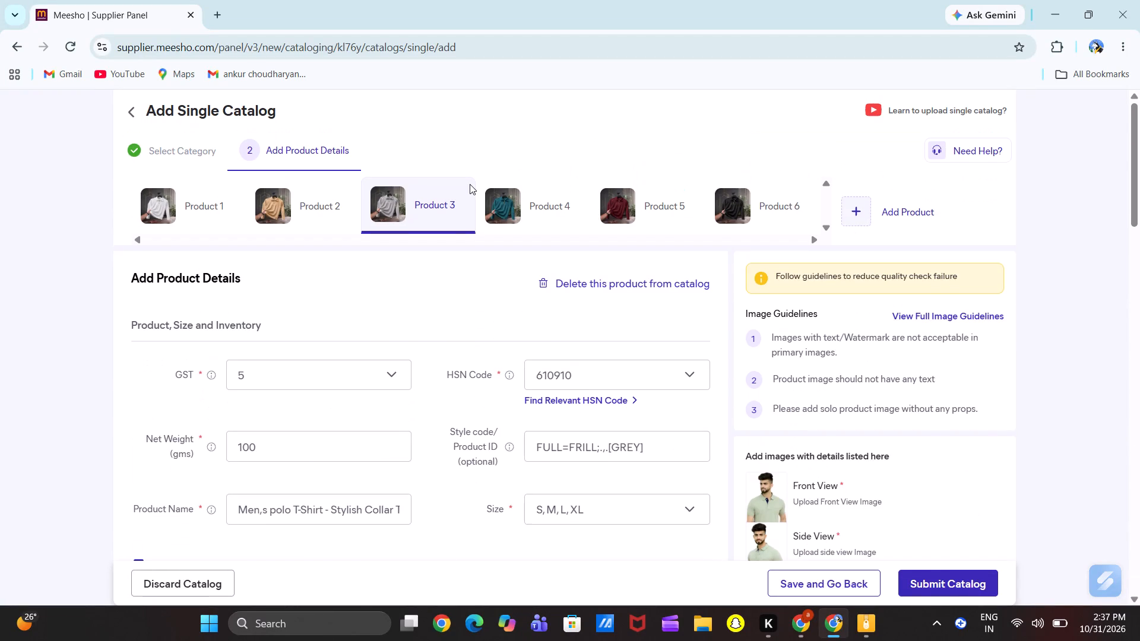
click(518, 206)
click(390, 201)
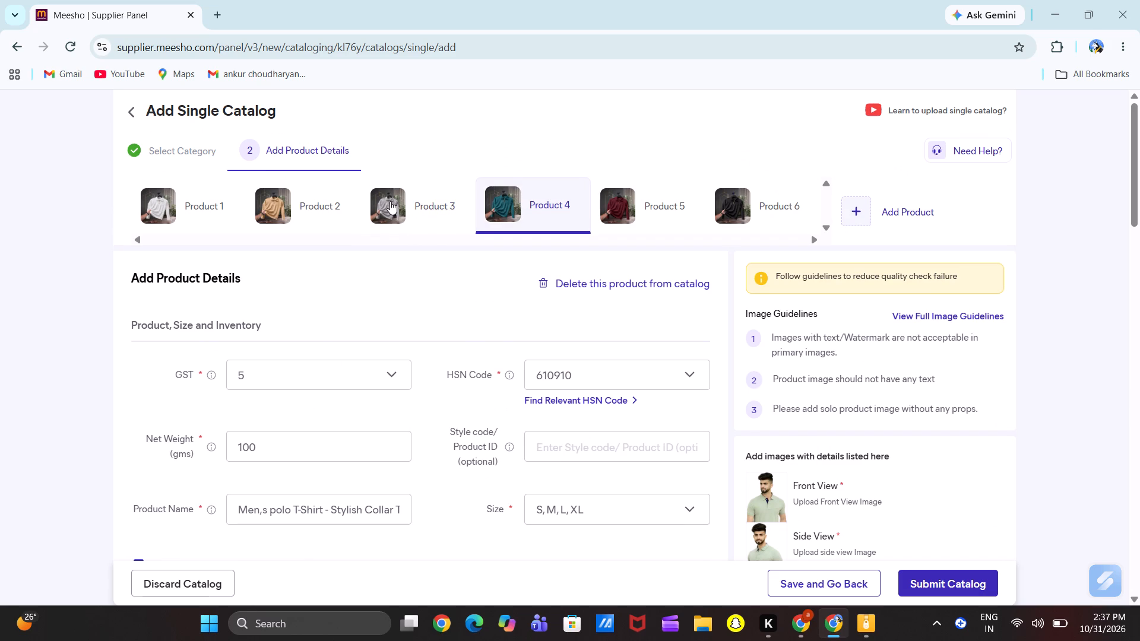
scroll(433, 374, down, 4)
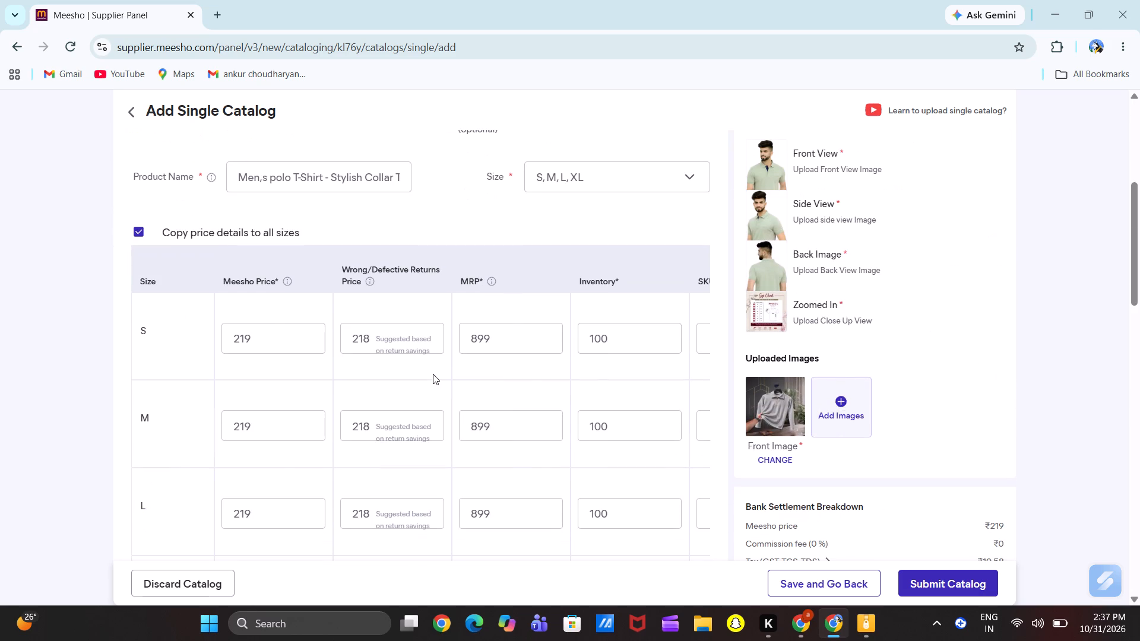
scroll(433, 374, left, 6)
scroll(526, 228, up, 3)
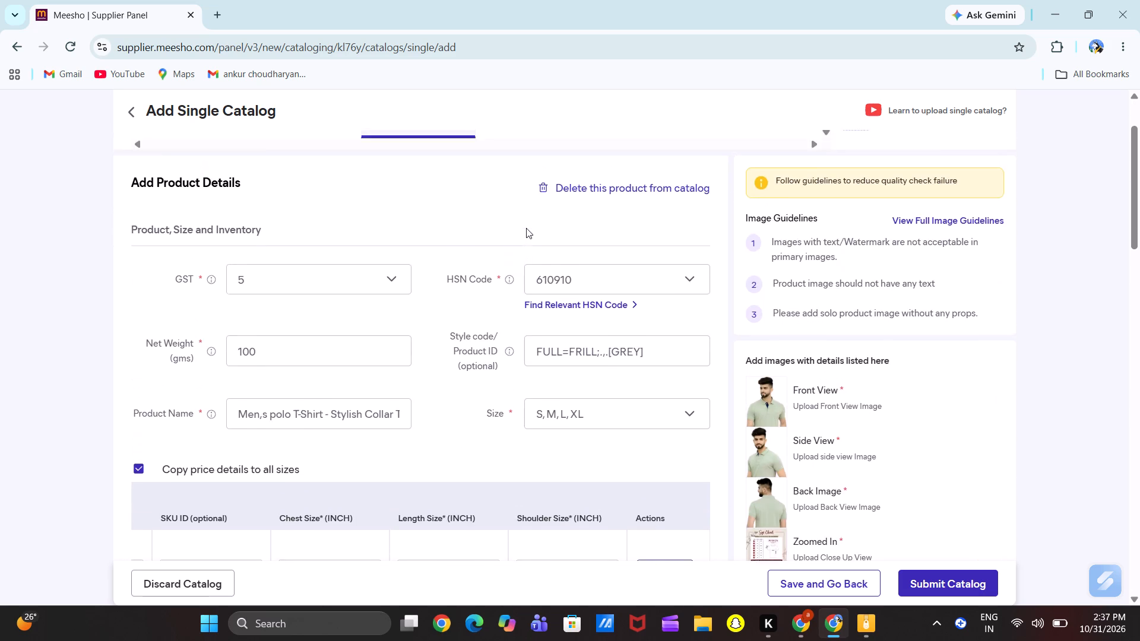
scroll(526, 228, up, 1)
Enter the style code FULL=KARARA;./,'/[TEAL] for Product 4.
click(492, 205)
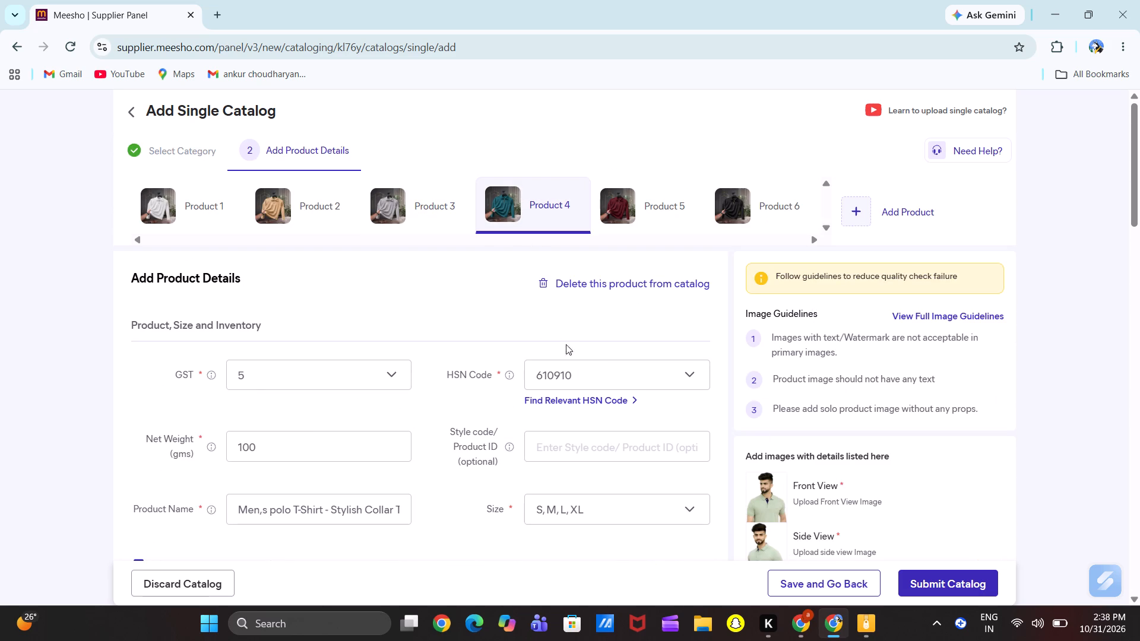
click(584, 448)
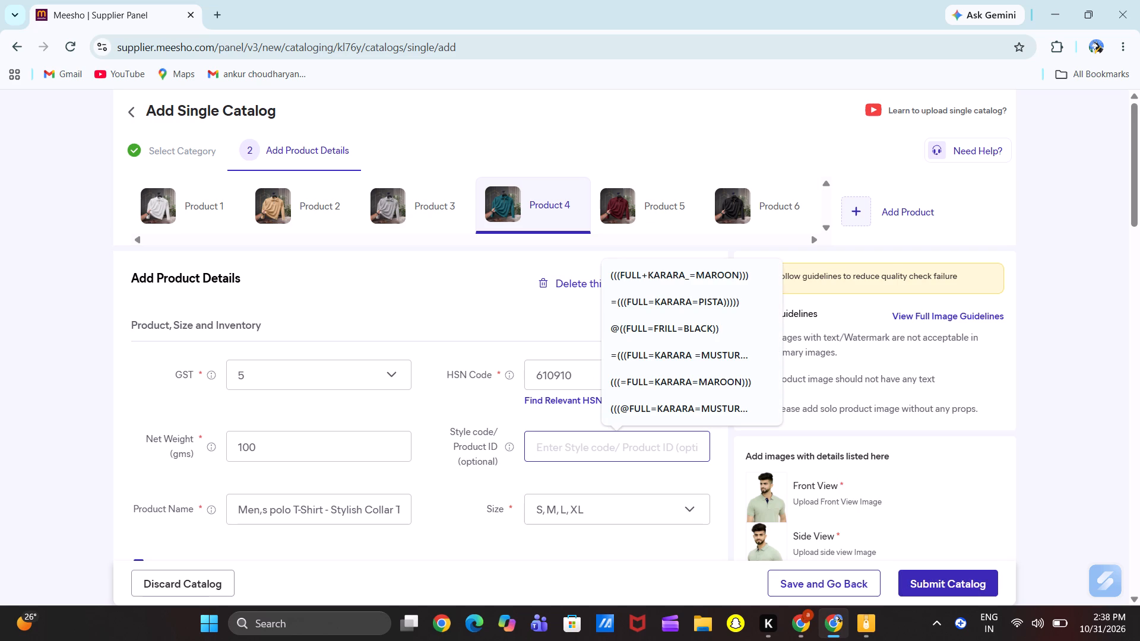
text(FULL)
key(equal)
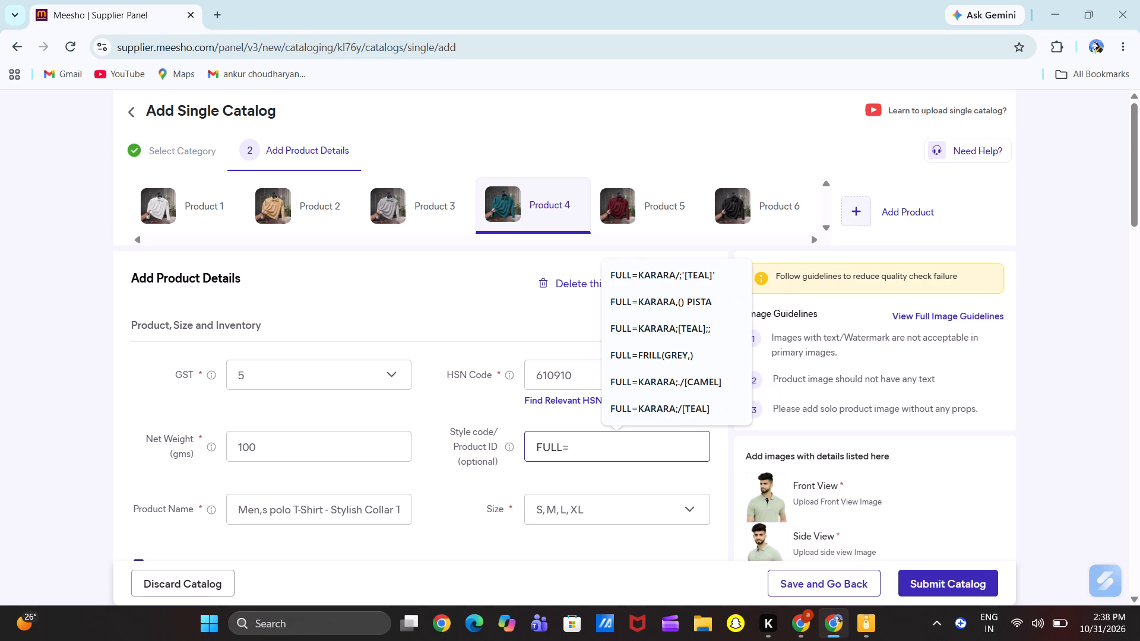
key(k)
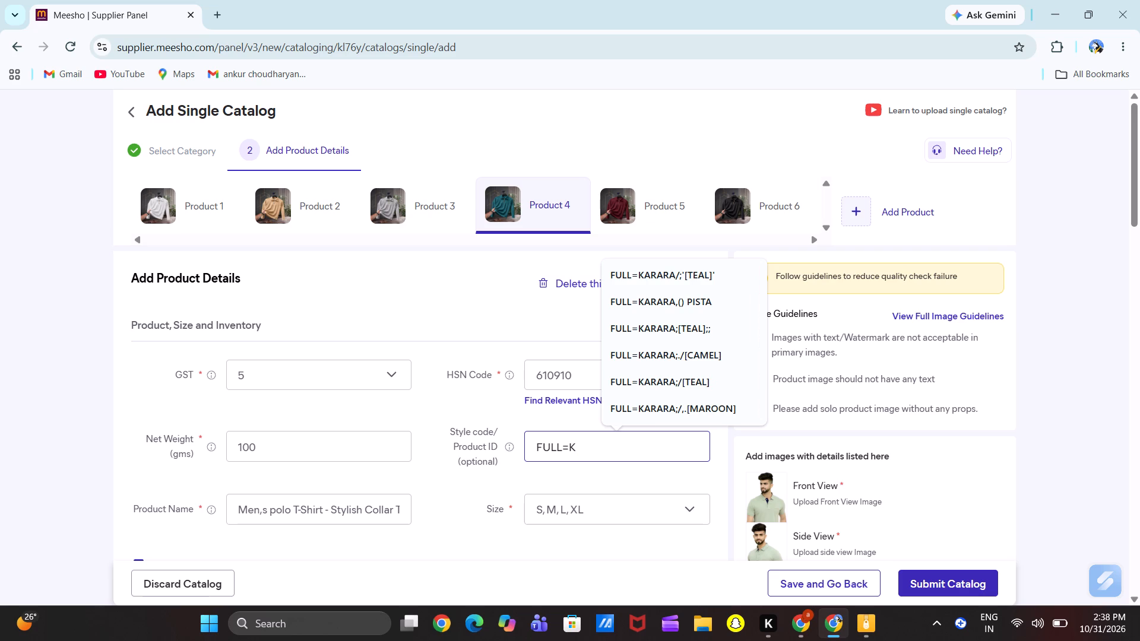
text(ARARA)
text(;./)
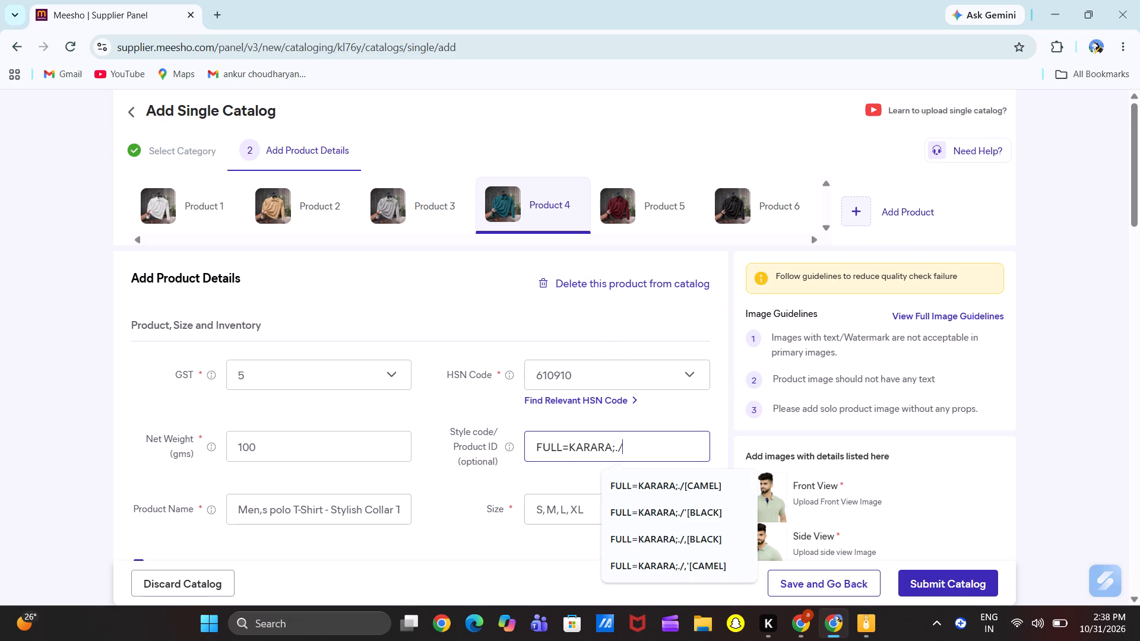
key(comma)
key(apostrophe)
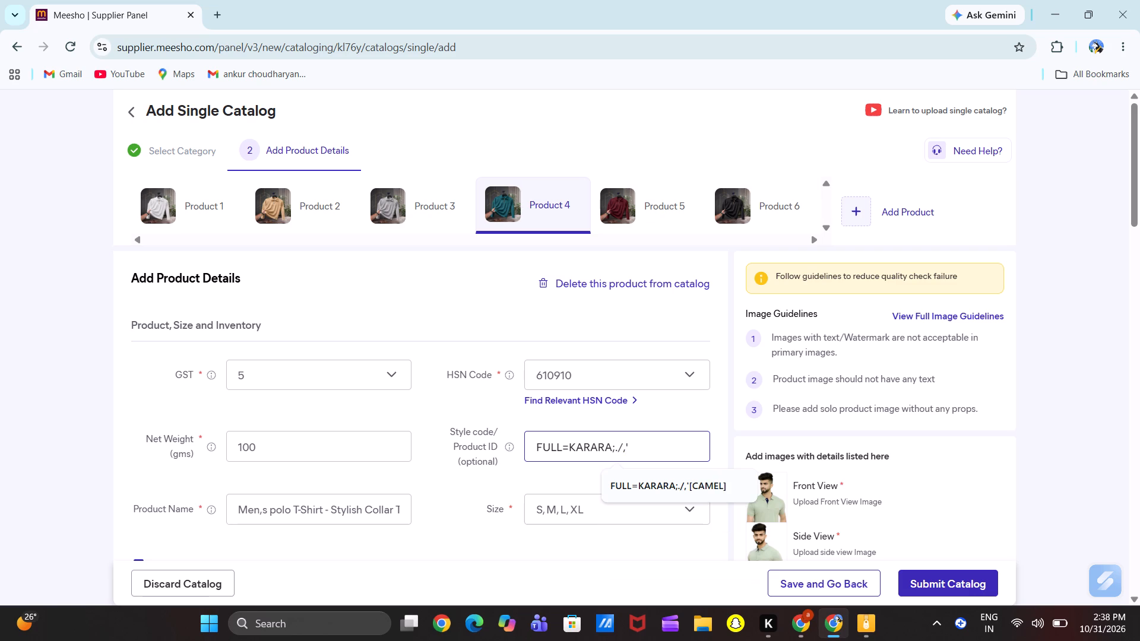
key(slash)
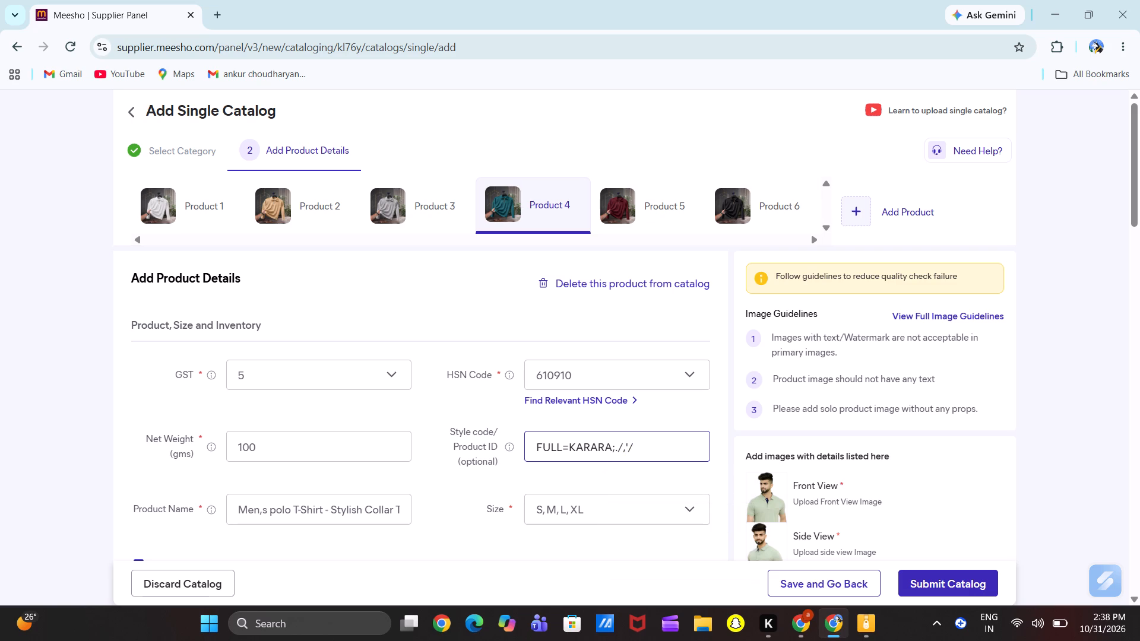
key(bracketleft)
text(TEAM)
key(BackSpace)
key(l)
key(bracketright)
Set Product 4's Meesho price to 219 in the size S row, with price details copied to all sizes.
scroll(462, 434, down, 1)
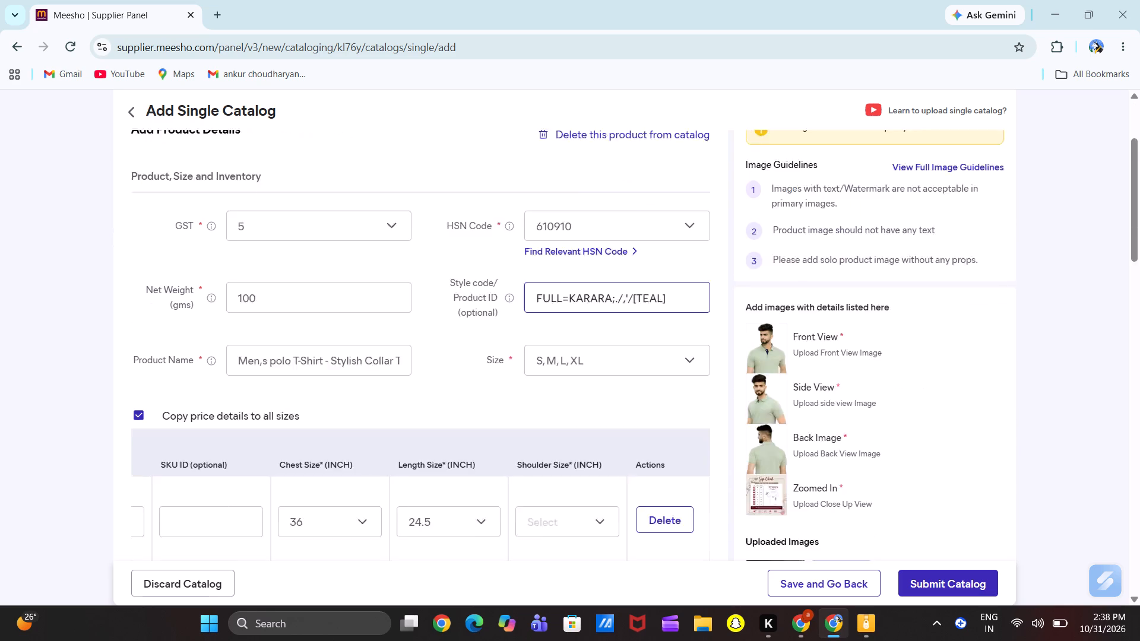
scroll(462, 434, down, 2)
scroll(286, 443, right, 8)
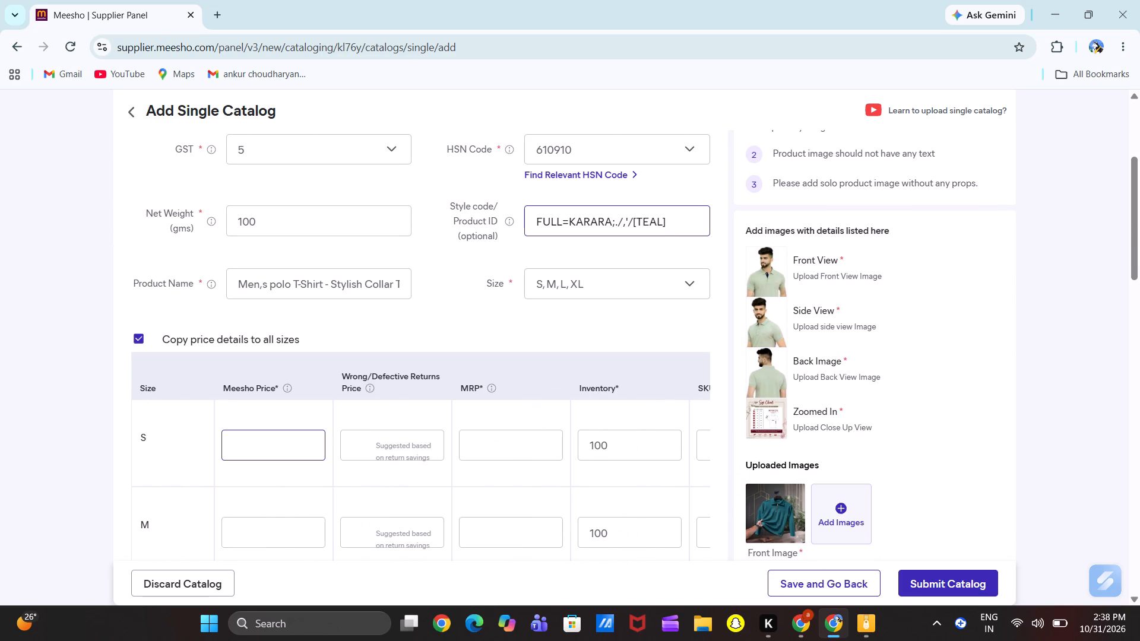
text(219)
click(268, 456)
text(219)
Set Product 4's wrong/defective returns price to 218 and its MRP to 899.
click(361, 449)
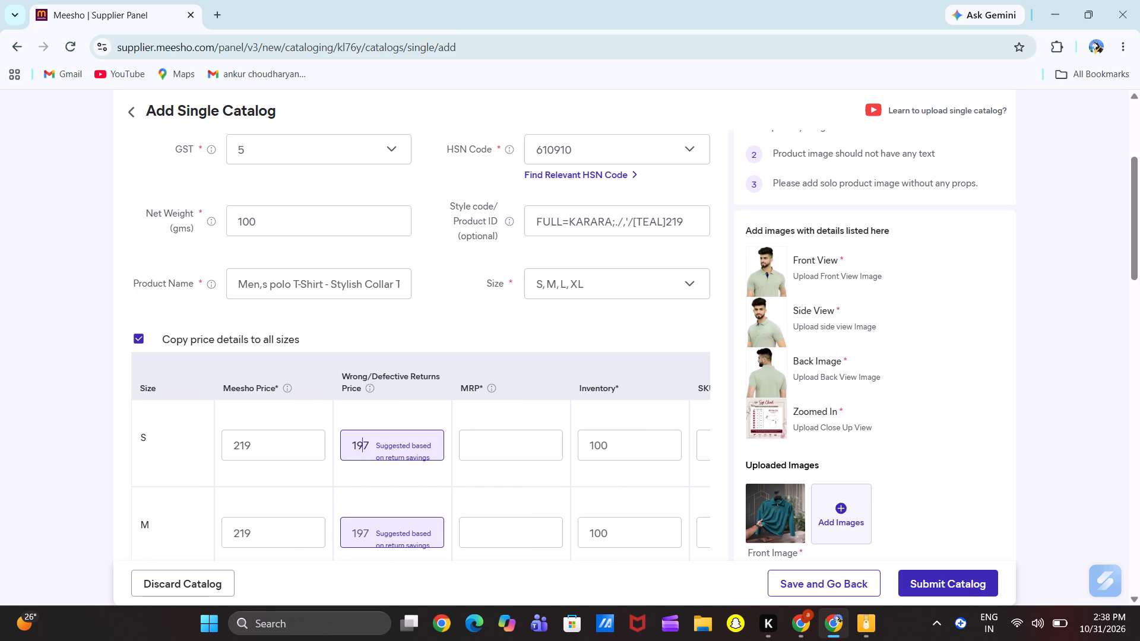
click(370, 446)
key(BackSpace)
key(BackSpace)
key(BackSpace)
key(BackSpace)
key(BackSpace)
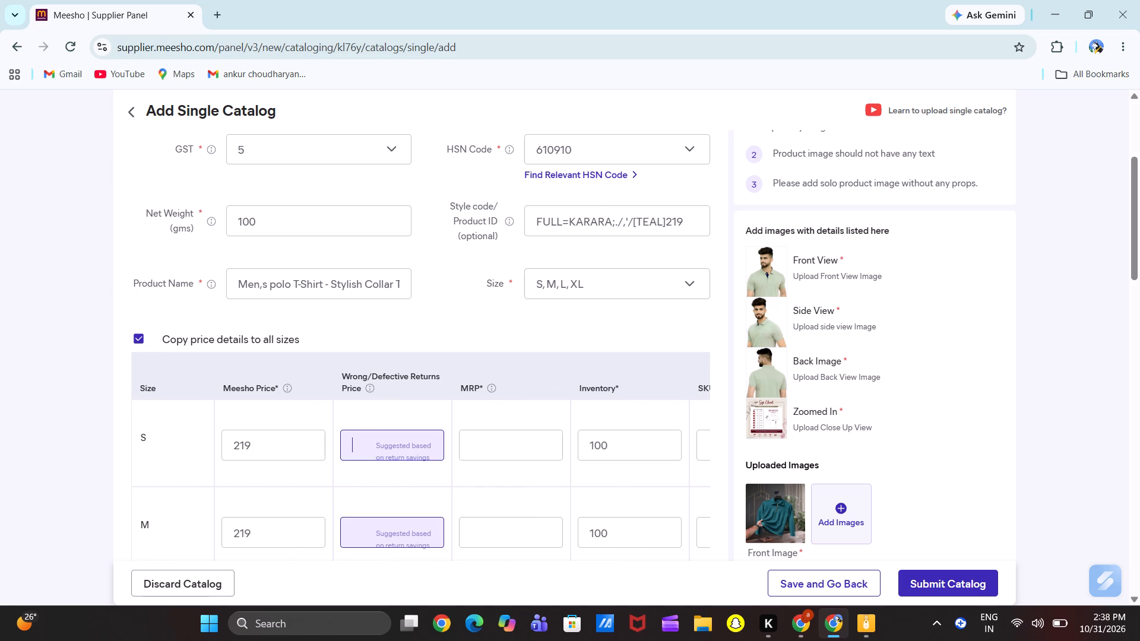
text(218)
click(493, 434)
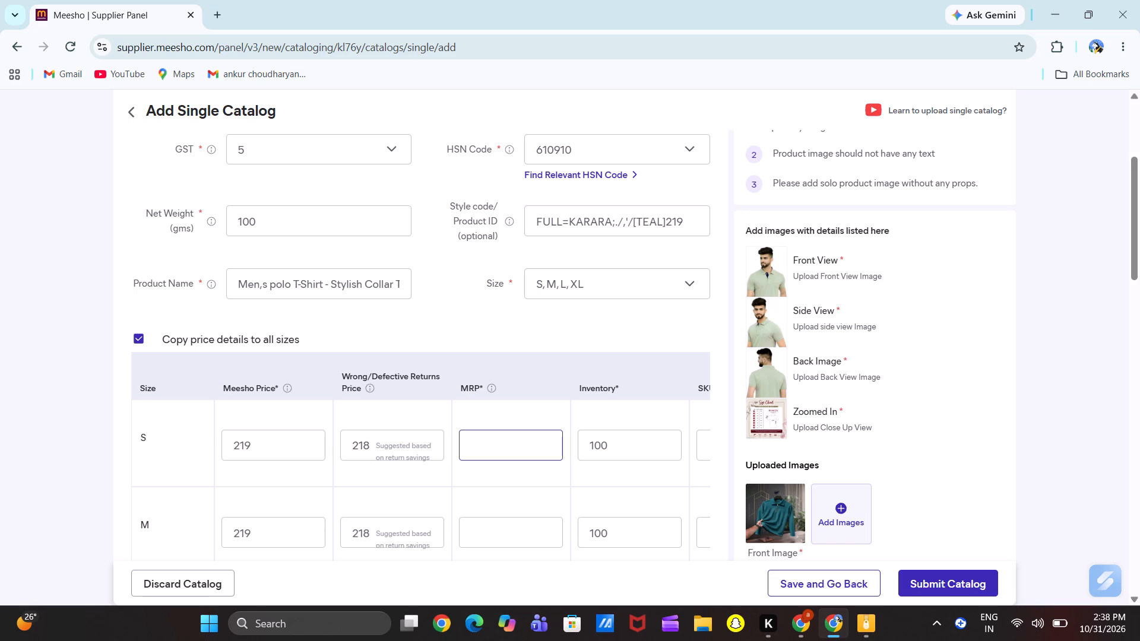
text(899)
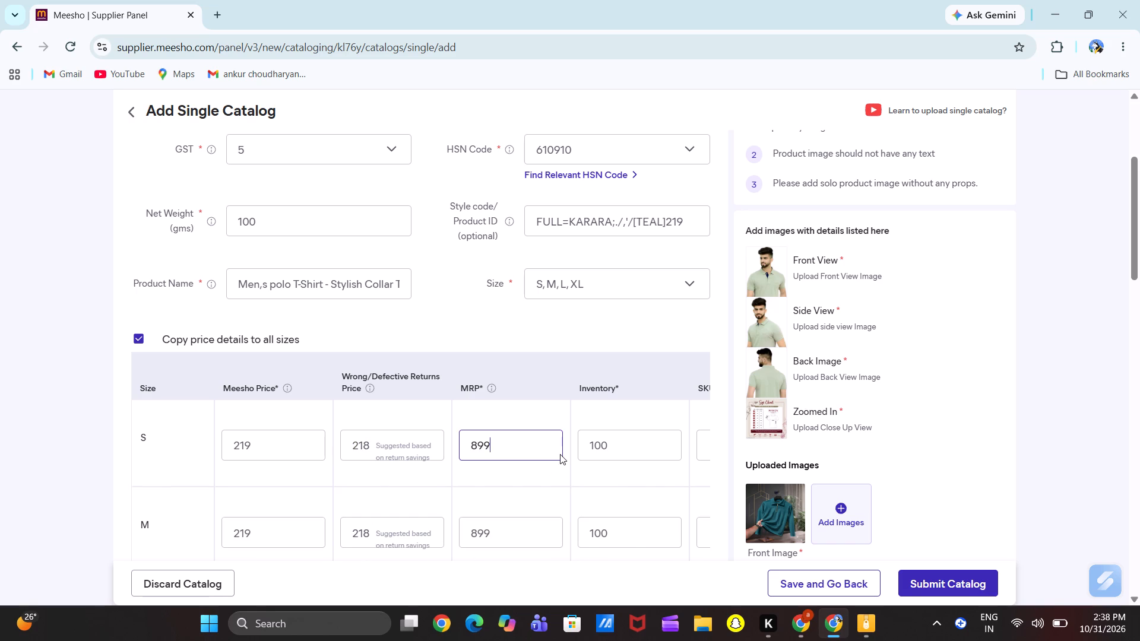
Set Product 4's shoulder size to 14.5 inches for size S and 15.5 inches for size M.
scroll(560, 454, left, 9)
click(572, 448)
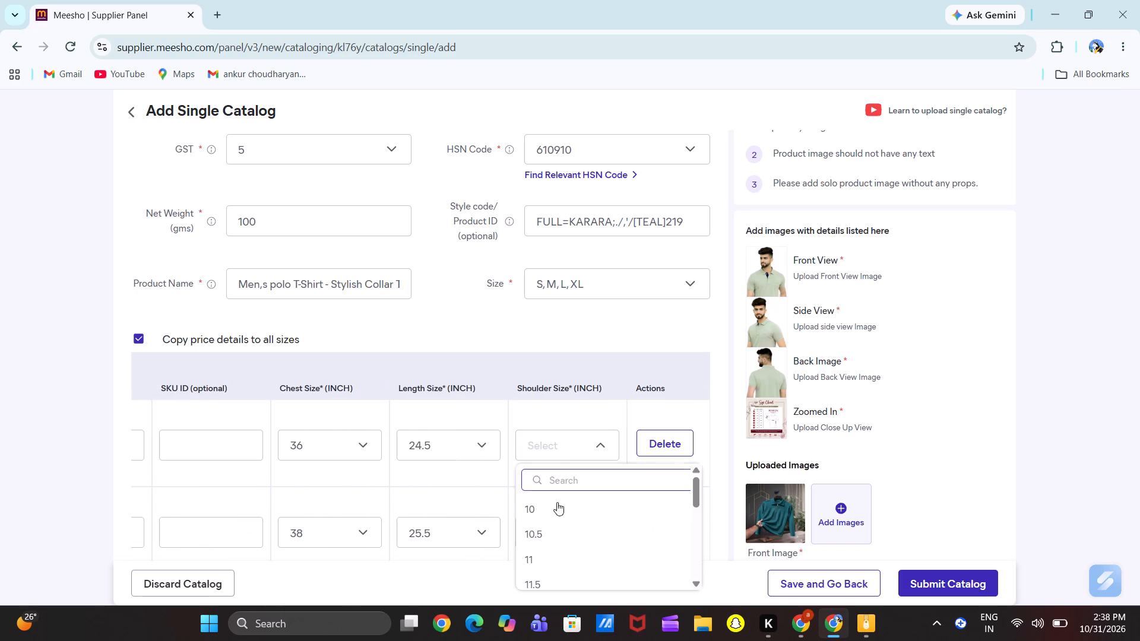
scroll(578, 553, down, 2)
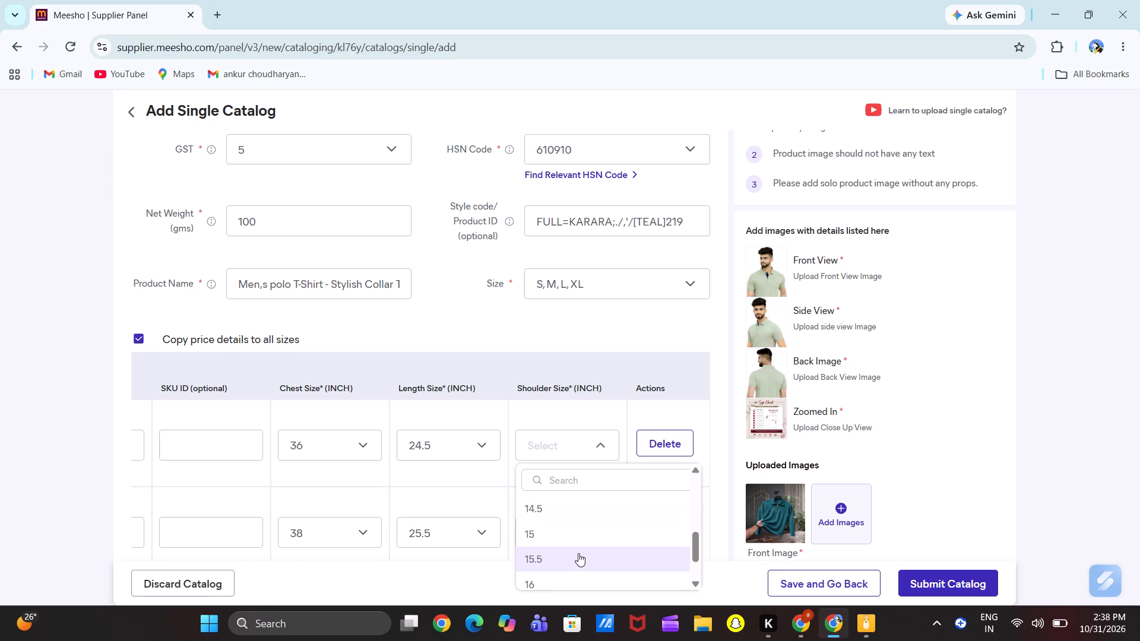
click(565, 534)
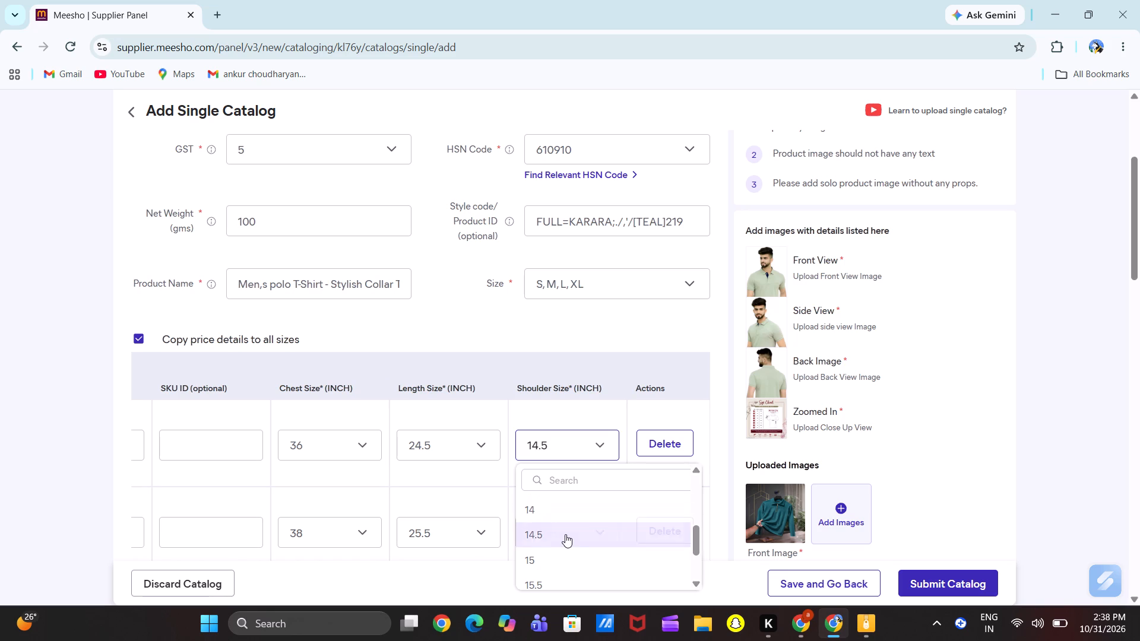
scroll(495, 507, down, 2)
click(576, 411)
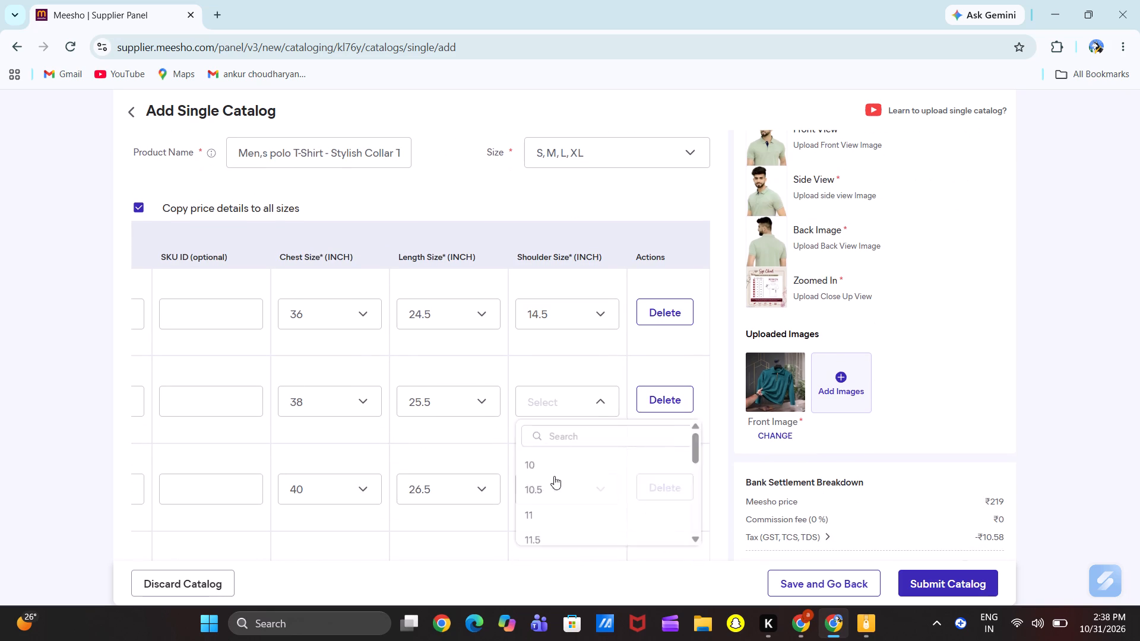
scroll(563, 493, down, 2)
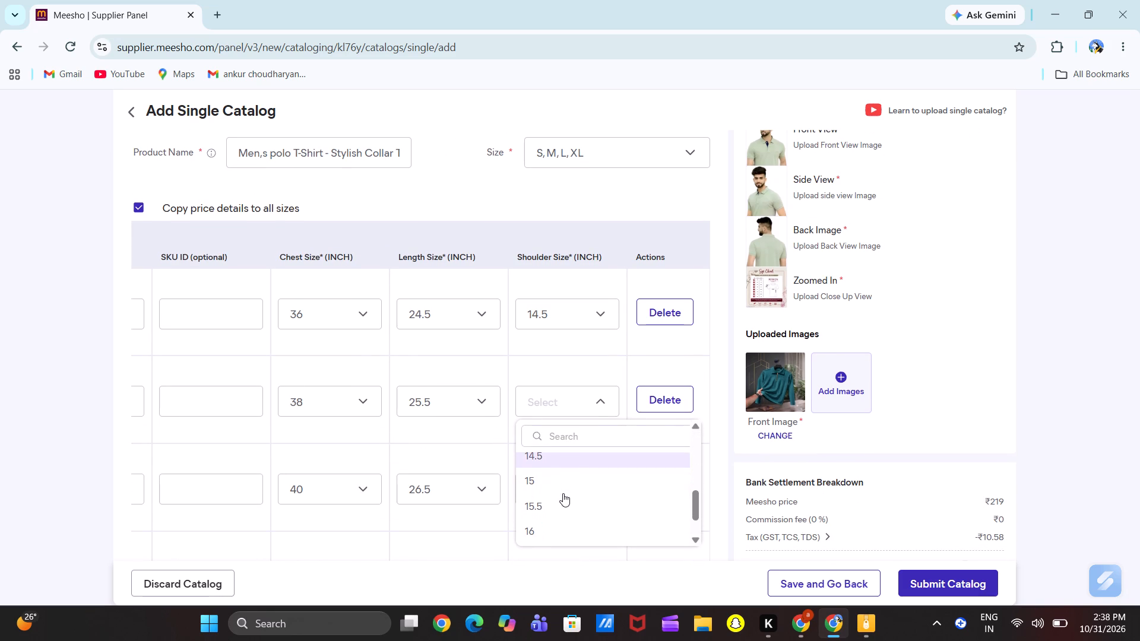
scroll(563, 493, down, 1)
click(562, 497)
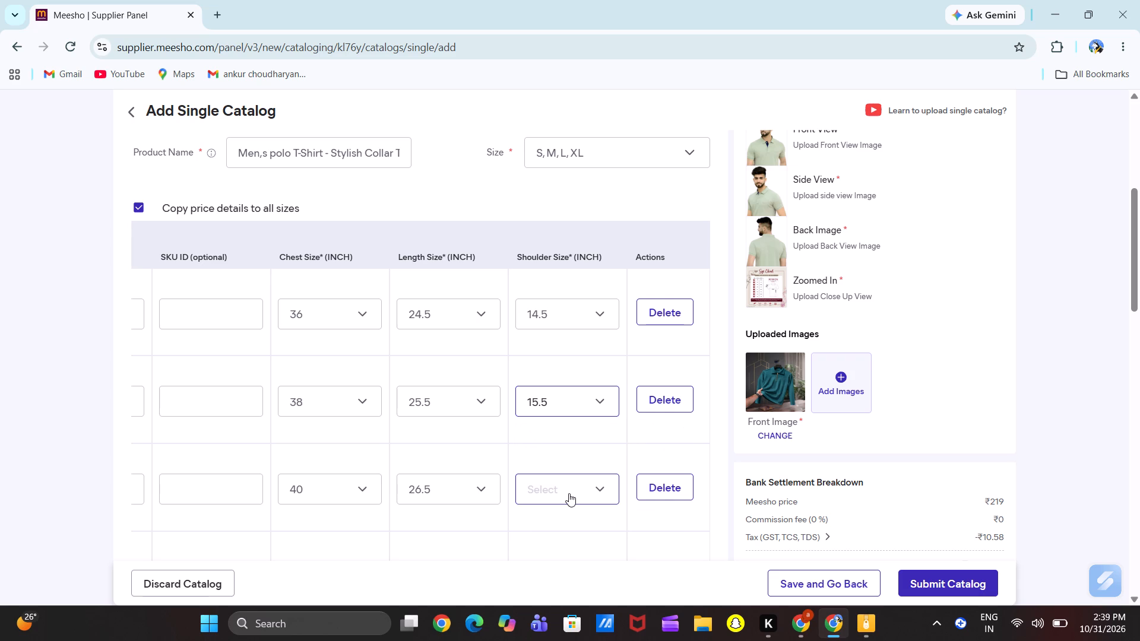
Set Product 4's shoulder size to 16.5 inches for size L.
click(569, 493)
scroll(562, 552, down, 2)
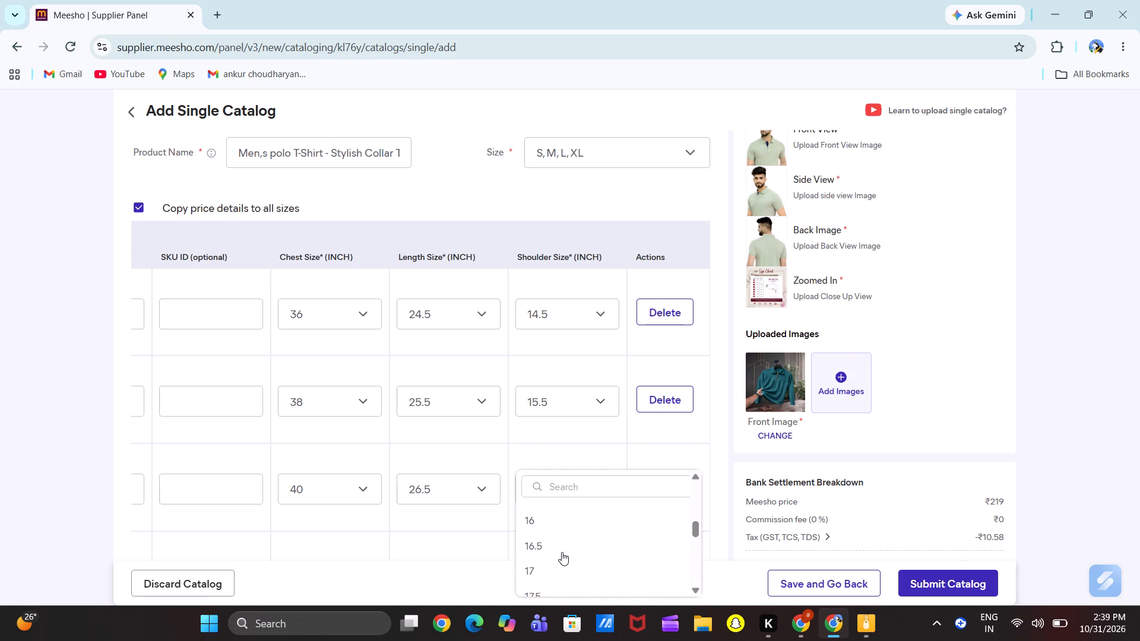
scroll(562, 552, down, 1)
scroll(562, 552, up, 1)
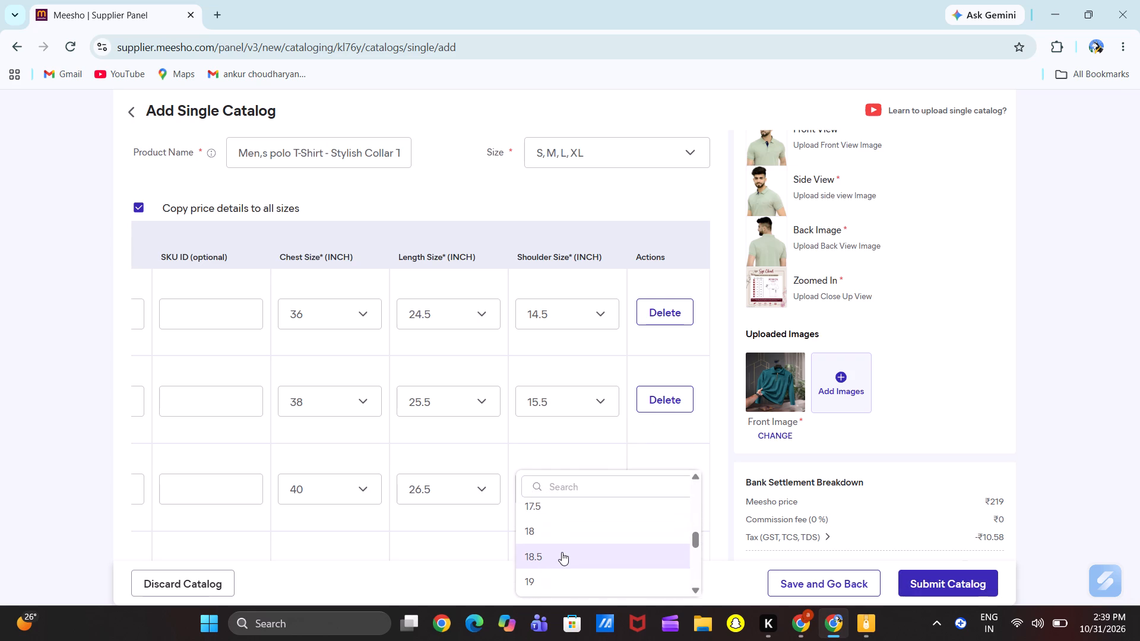
scroll(562, 552, up, 1)
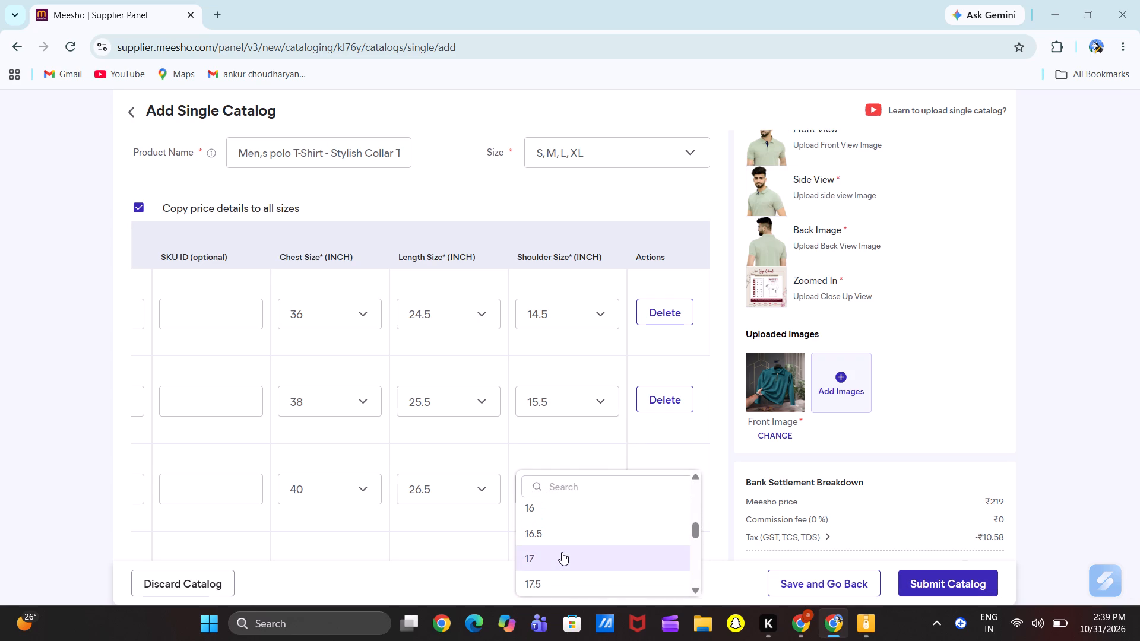
click(546, 526)
Set Product 4's shoulder size to 17.5 inches for size XL.
scroll(536, 441, down, 2)
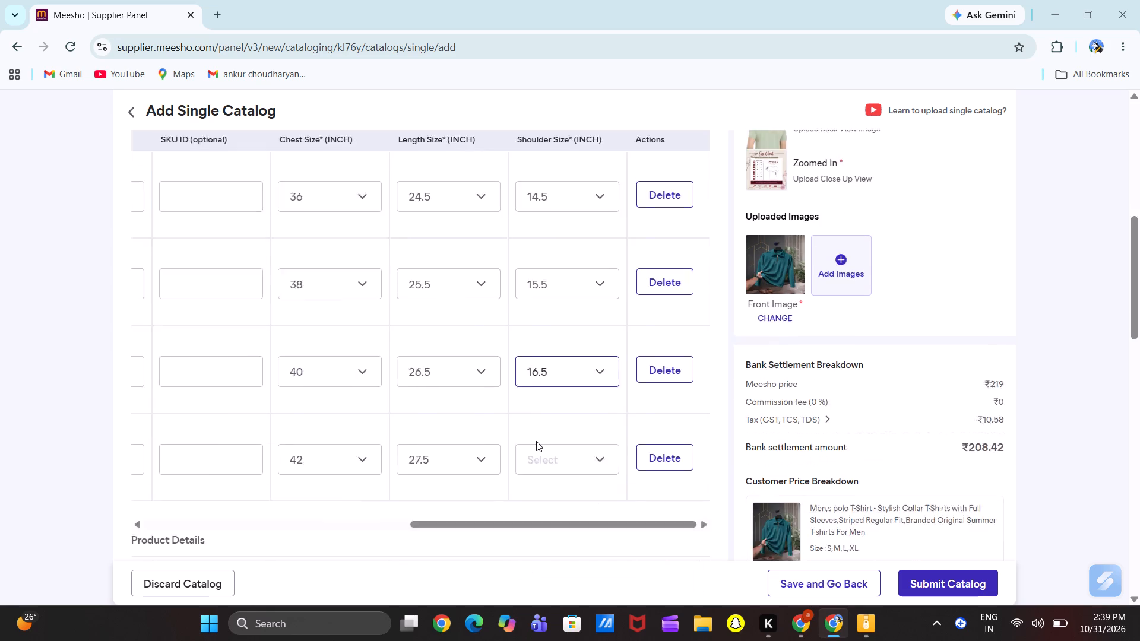
click(578, 407)
scroll(582, 520, down, 1)
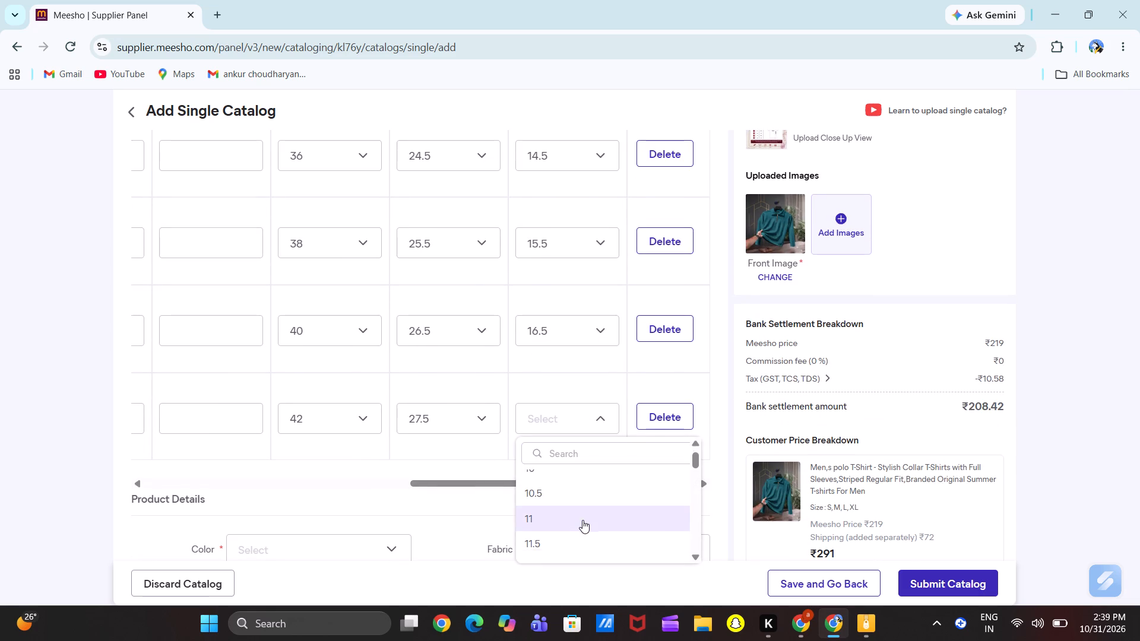
scroll(582, 520, down, 5)
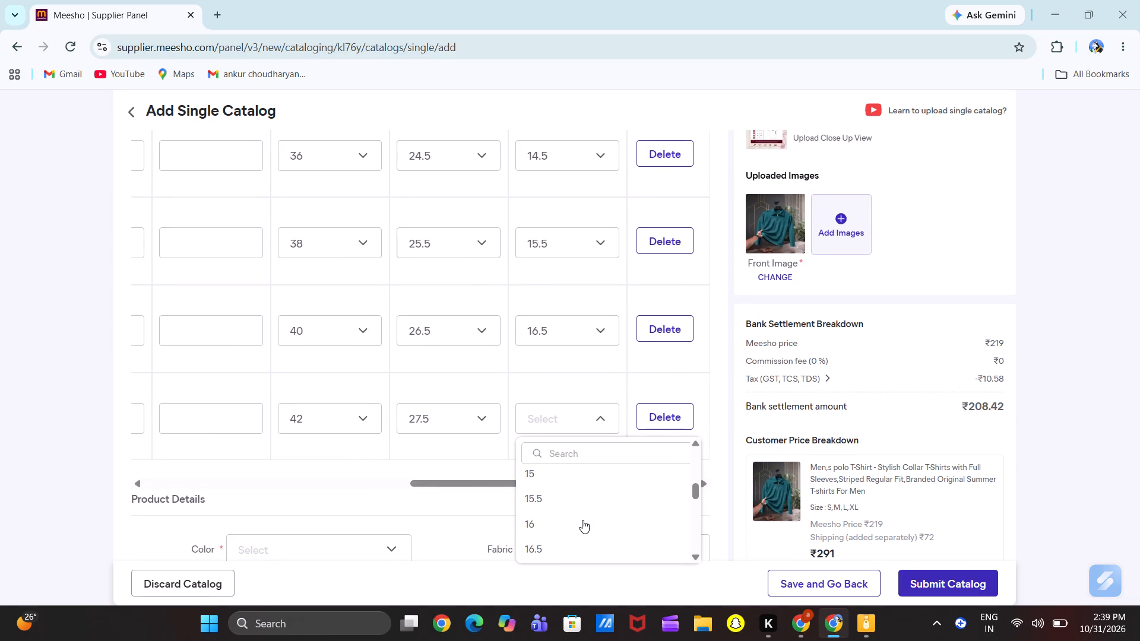
scroll(582, 520, down, 2)
click(582, 520)
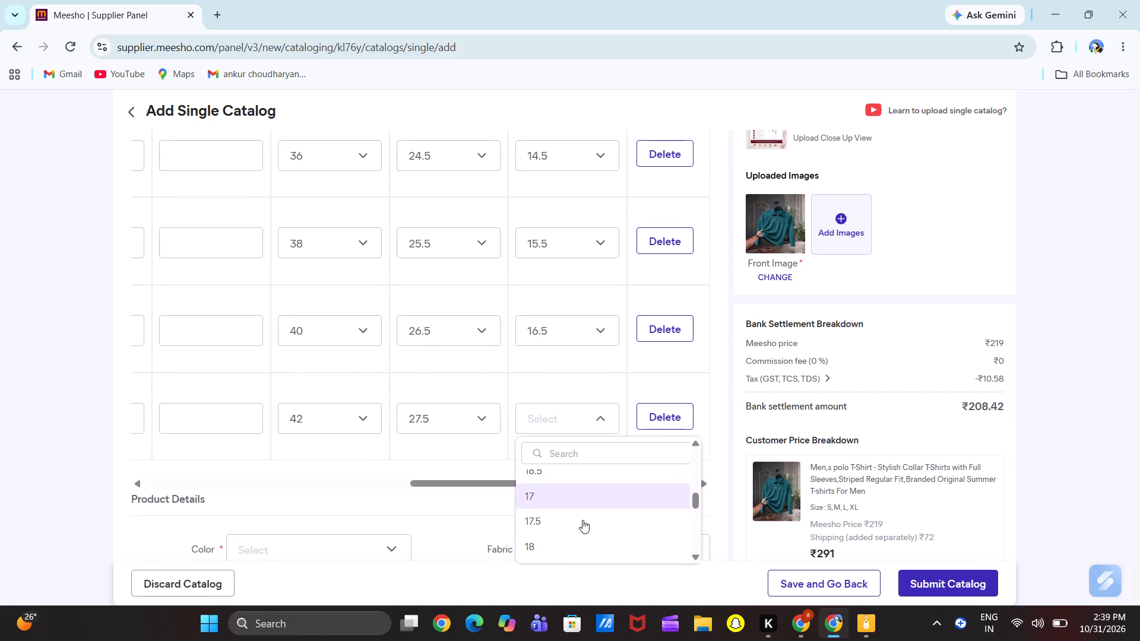
Set Product 4's color to Teal and its fabric to Cotton Linen in the product details.
scroll(477, 497, down, 3)
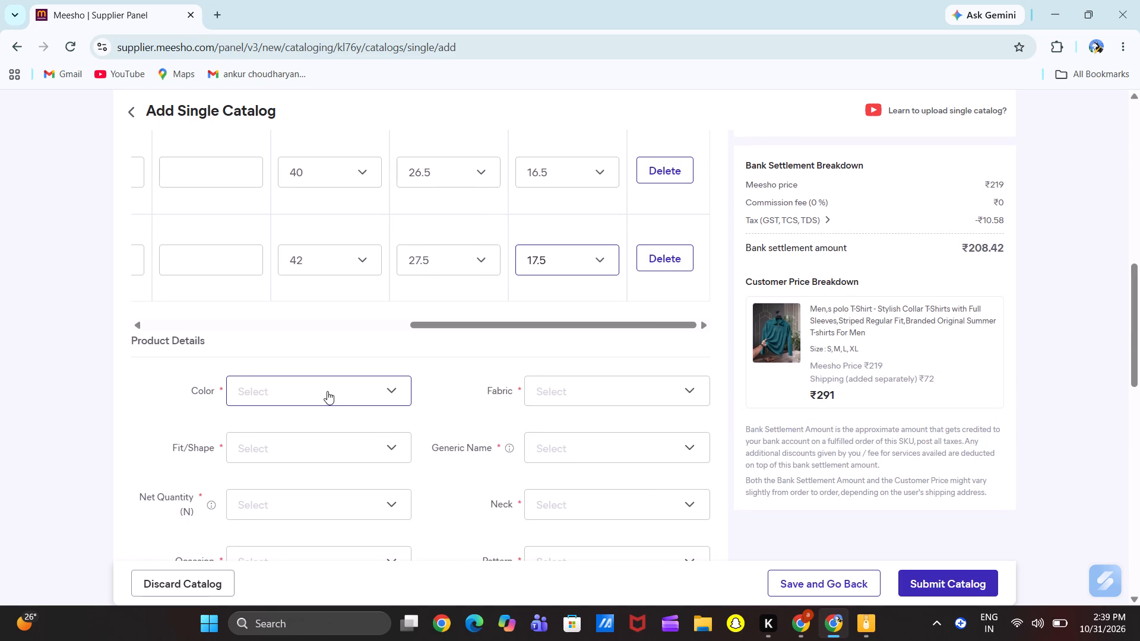
click(327, 391)
click(349, 426)
text(TE)
key(a)
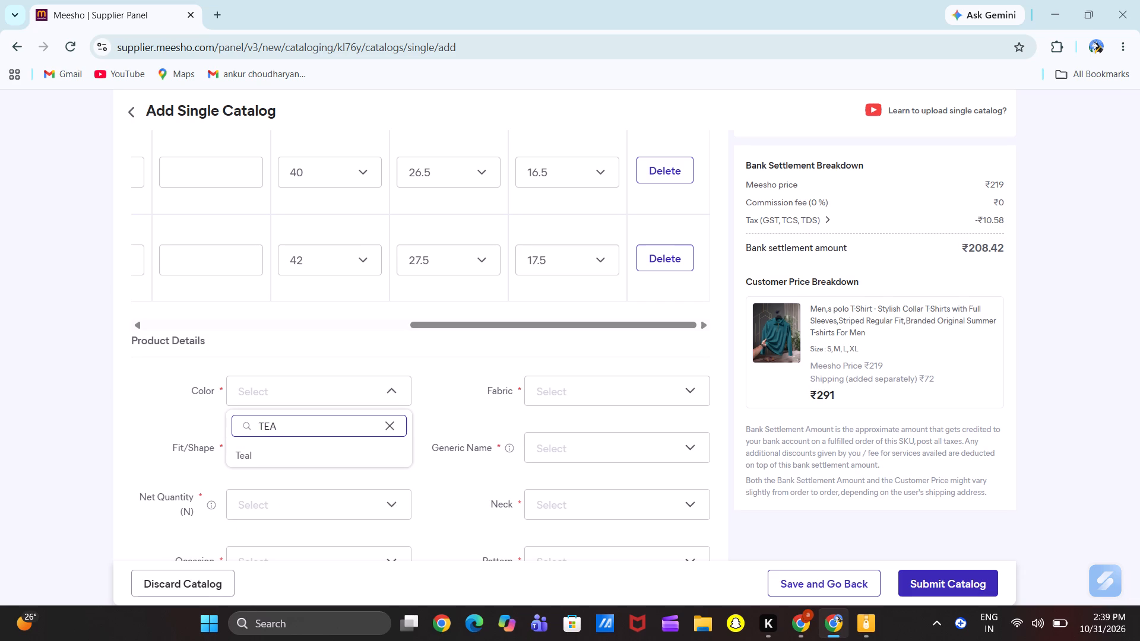
click(339, 458)
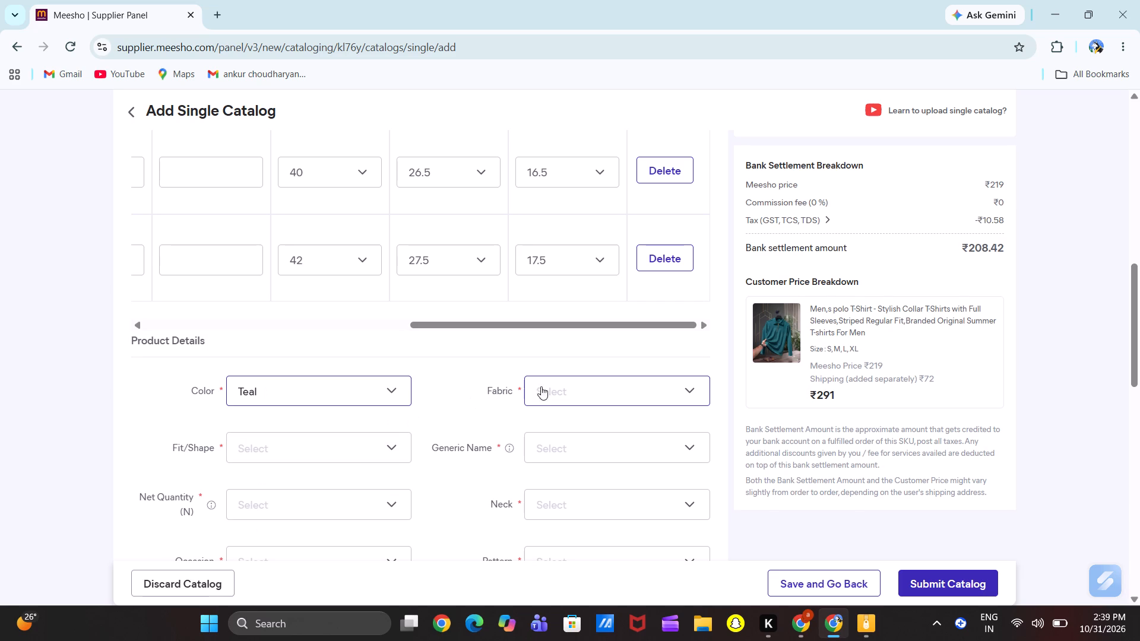
click(561, 386)
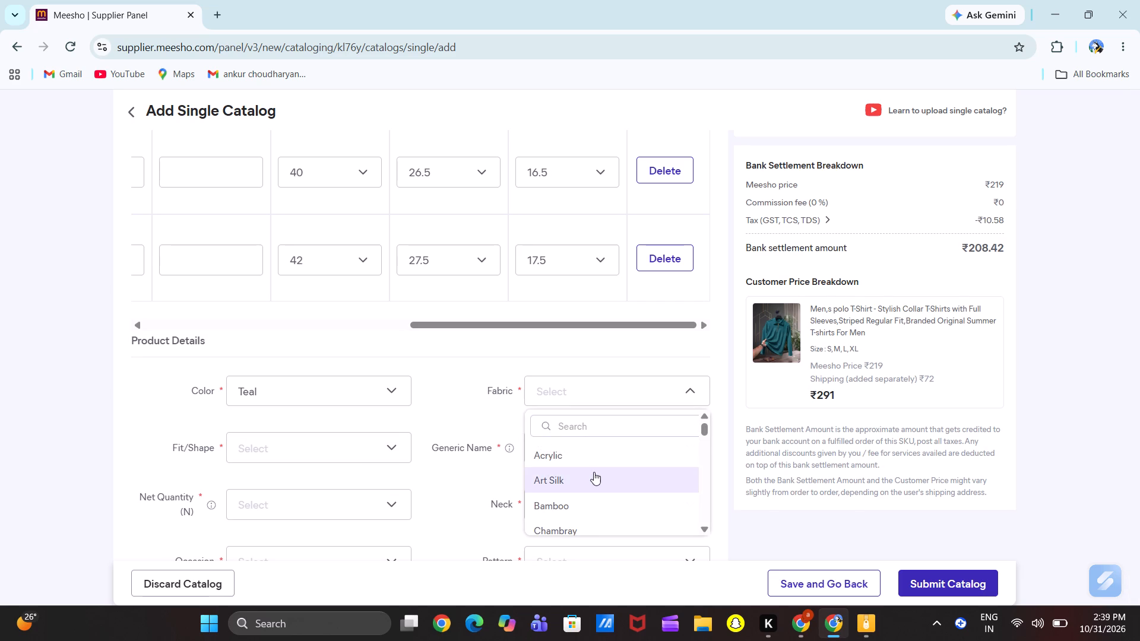
scroll(594, 472, down, 2)
click(594, 472)
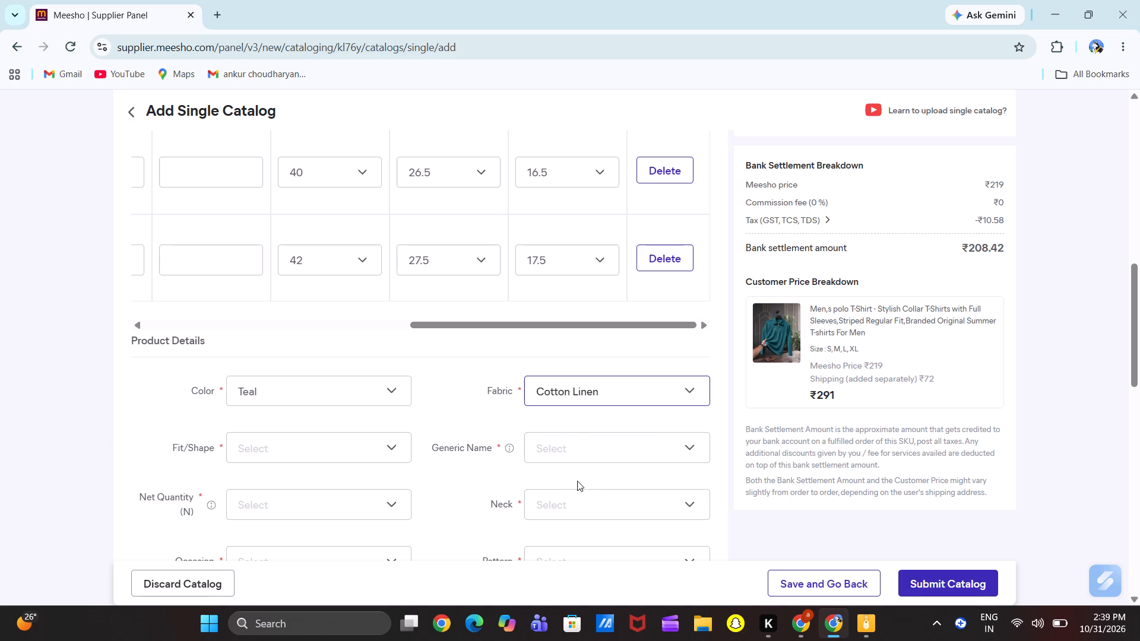
Set Product 4's fit/shape to Regular and its generic name to Tshirts.
click(305, 457)
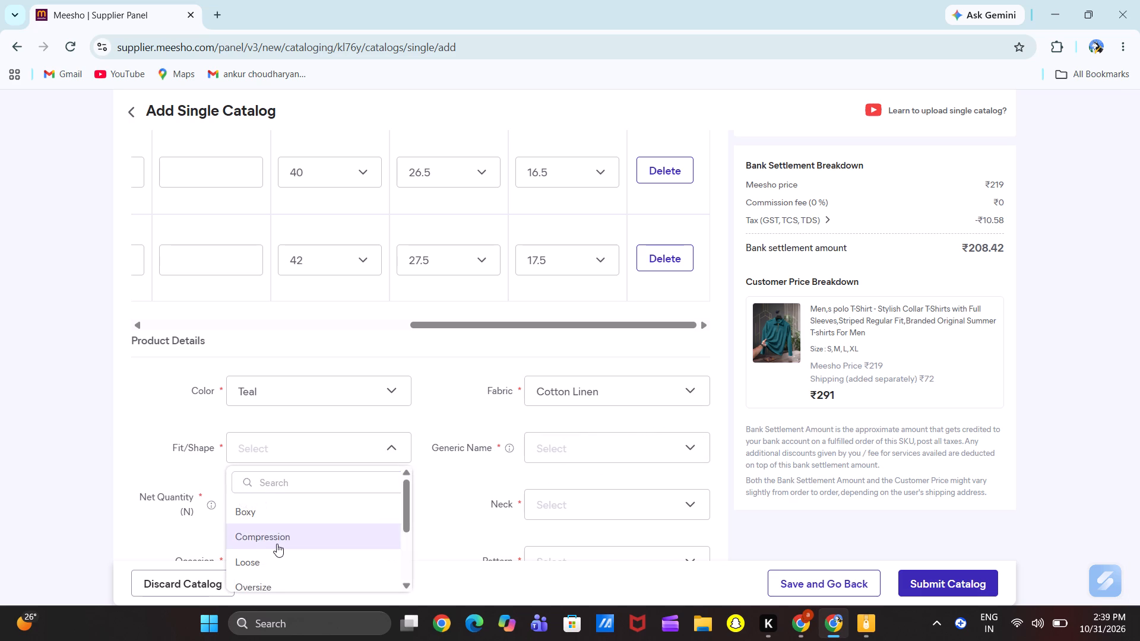
scroll(277, 544, down, 1)
click(254, 531)
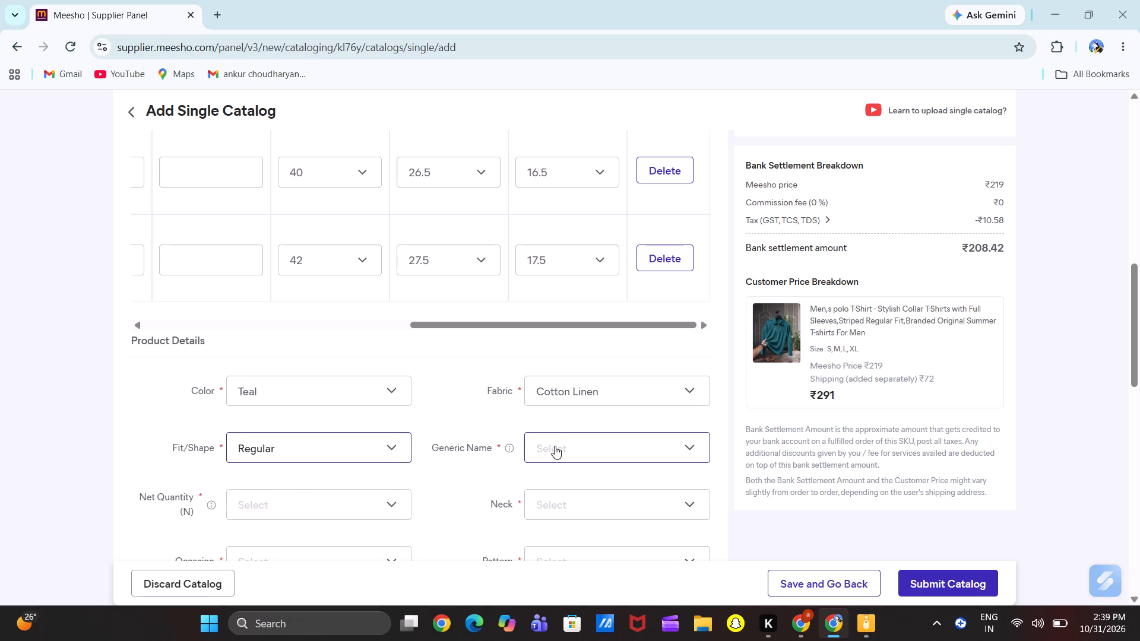
click(569, 450)
scroll(561, 538, down, 3)
click(562, 558)
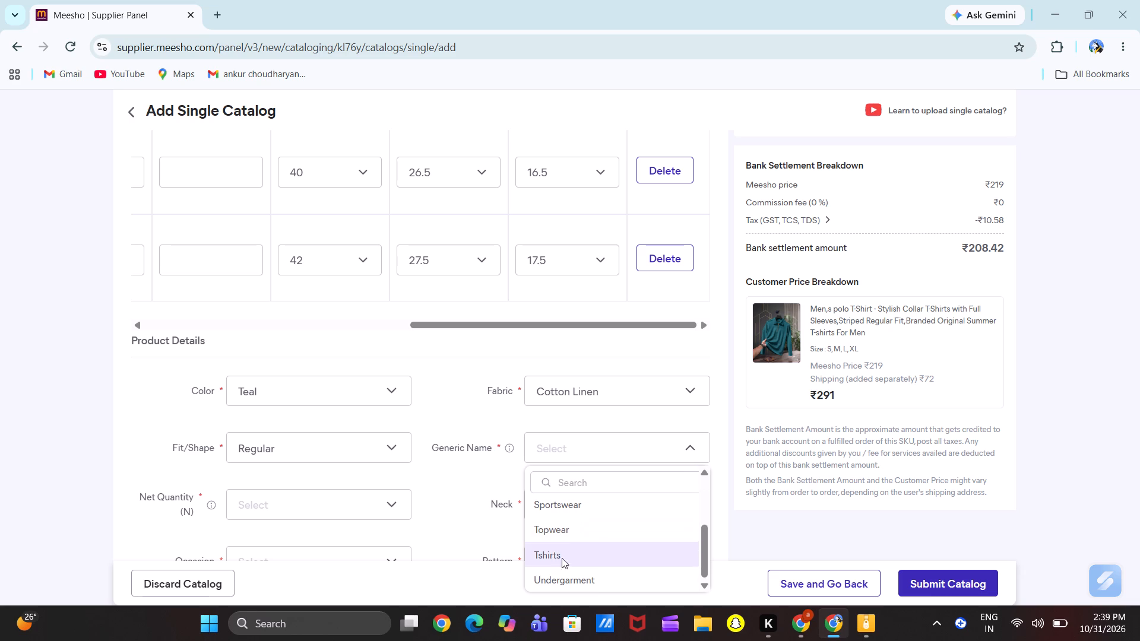
Set Product 4's net quantity to 1 and its neck to Polo.
scroll(484, 531, down, 1)
click(329, 397)
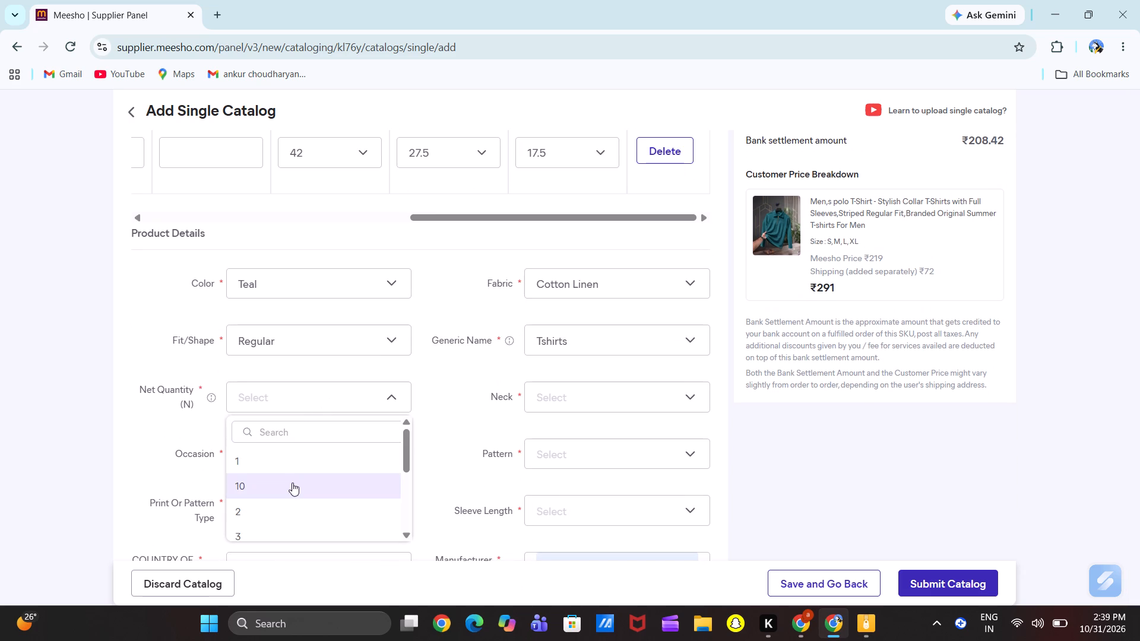
click(284, 458)
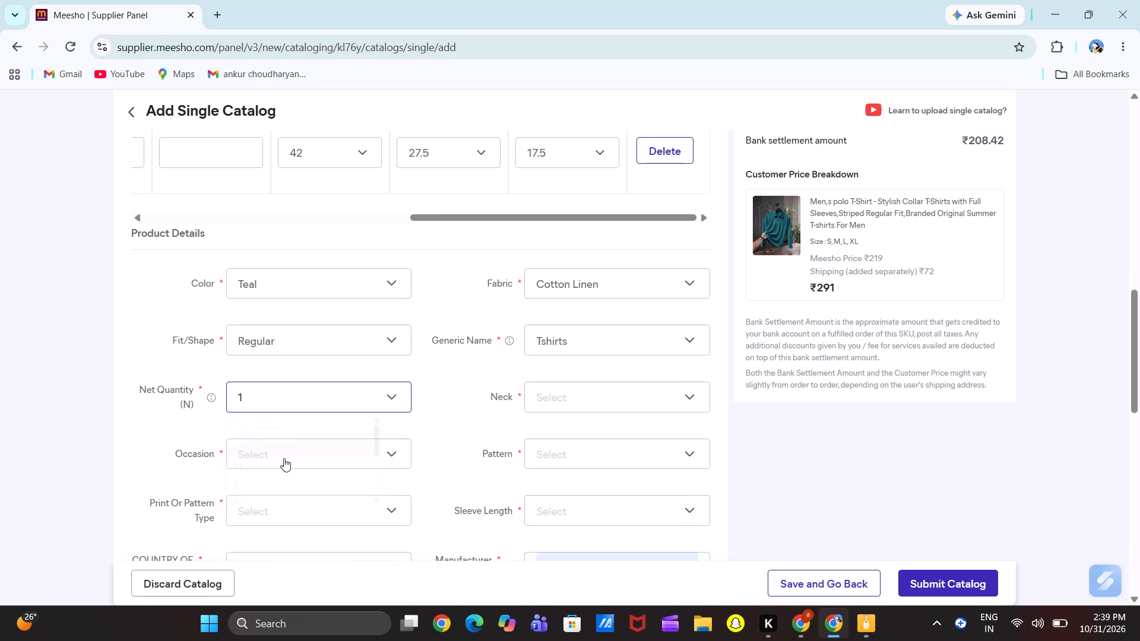
click(581, 393)
scroll(613, 497, down, 1)
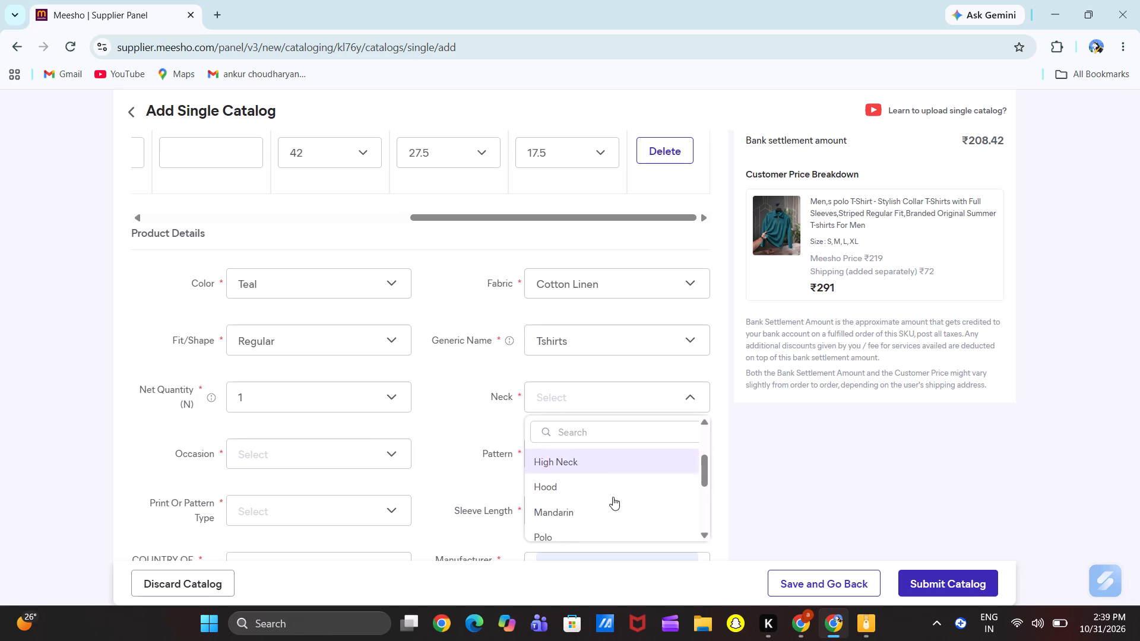
scroll(613, 497, down, 1)
click(613, 497)
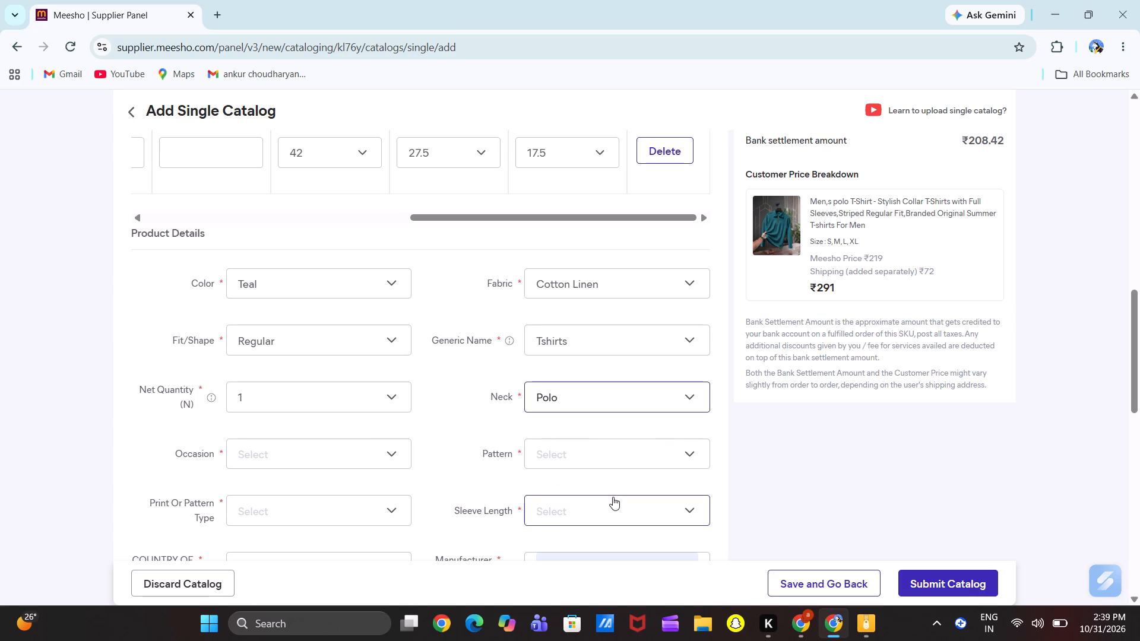
Set Product 4's occasion to Casual and its pattern to Solid.
scroll(464, 445, down, 1)
click(354, 370)
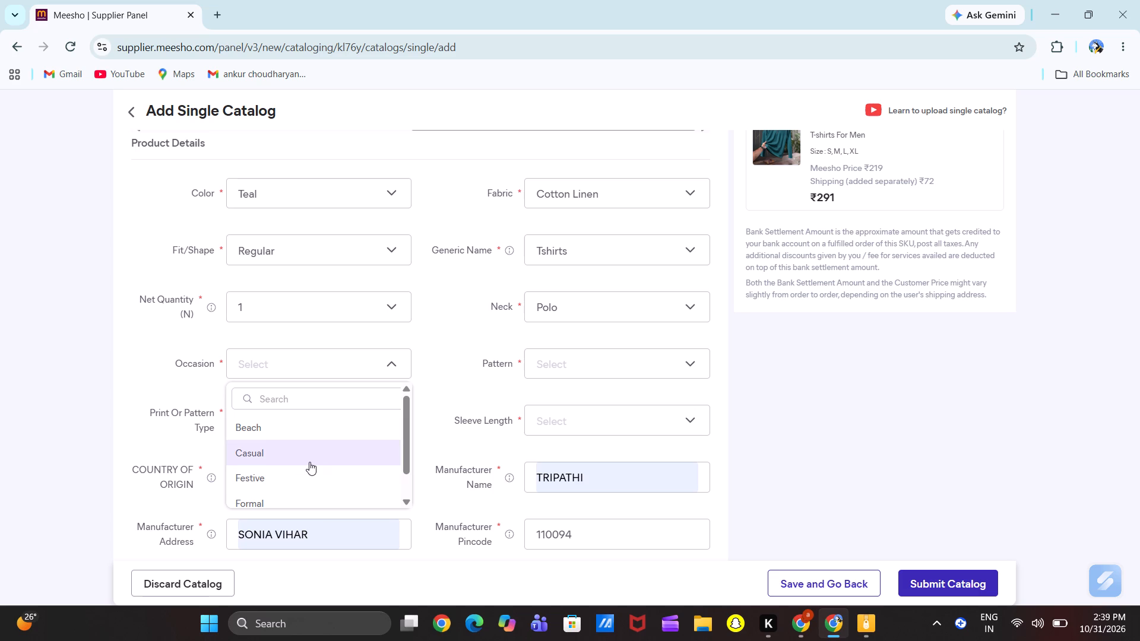
click(309, 462)
click(606, 366)
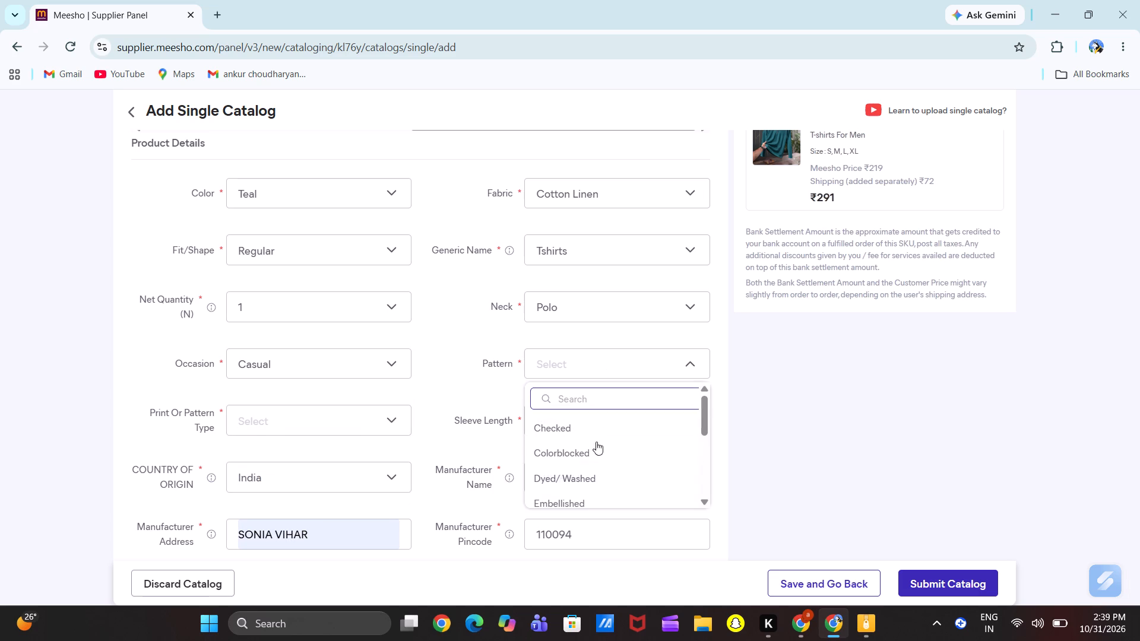
scroll(636, 454, down, 1)
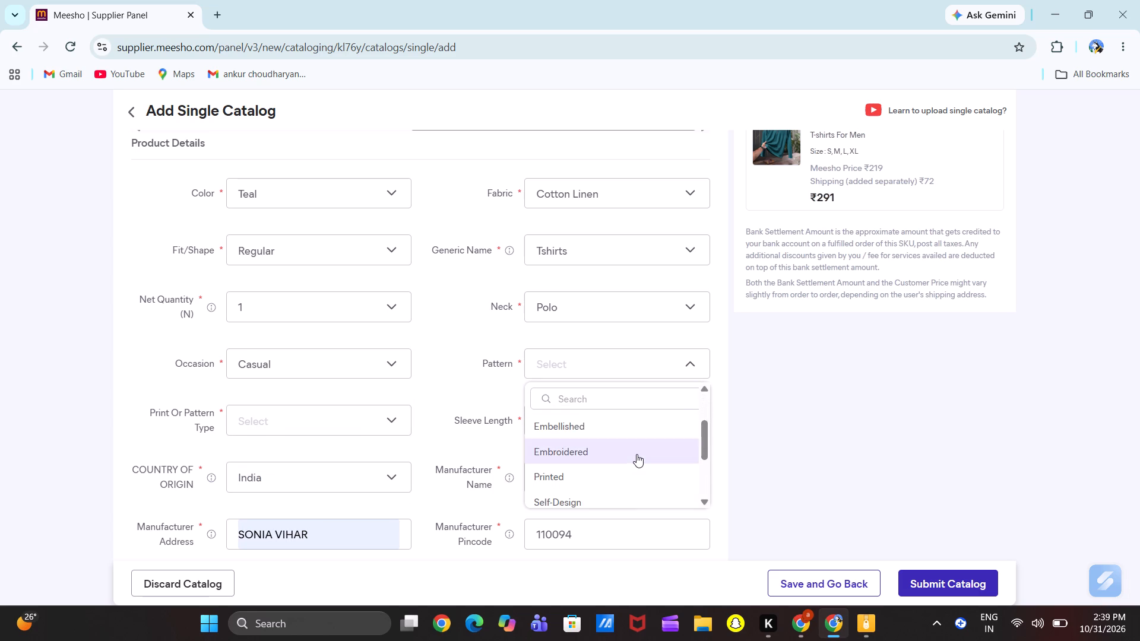
scroll(636, 454, down, 1)
click(605, 474)
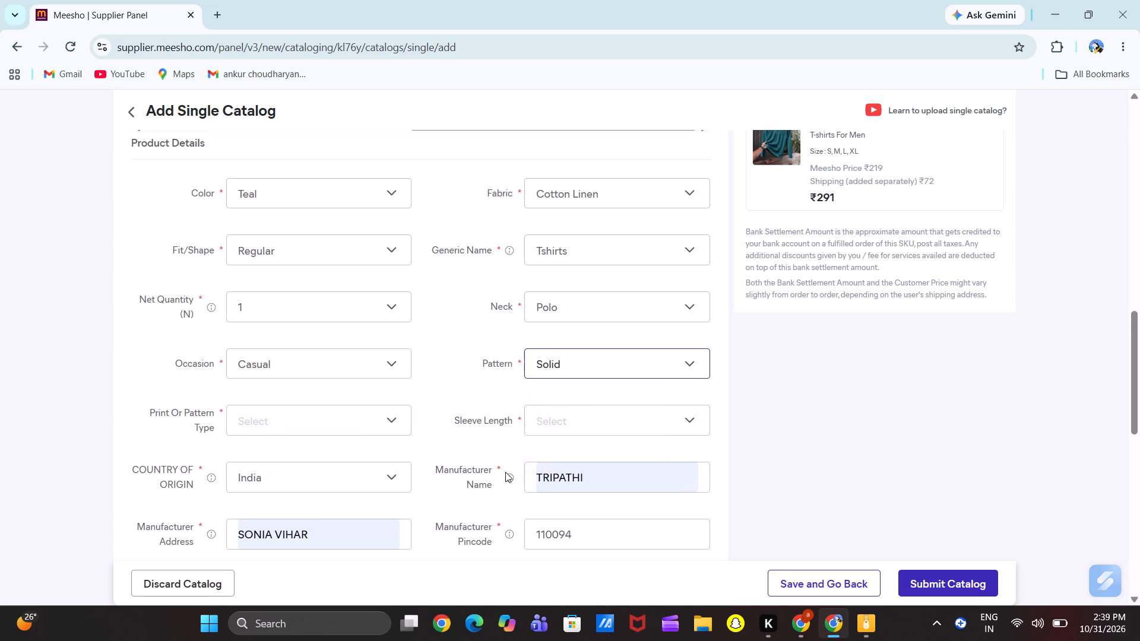
Set Product 4's print or pattern type to Solid and its sleeve length to Long Sleeves.
scroll(484, 467, down, 1)
drag(323, 323, 321, 332)
click(321, 332)
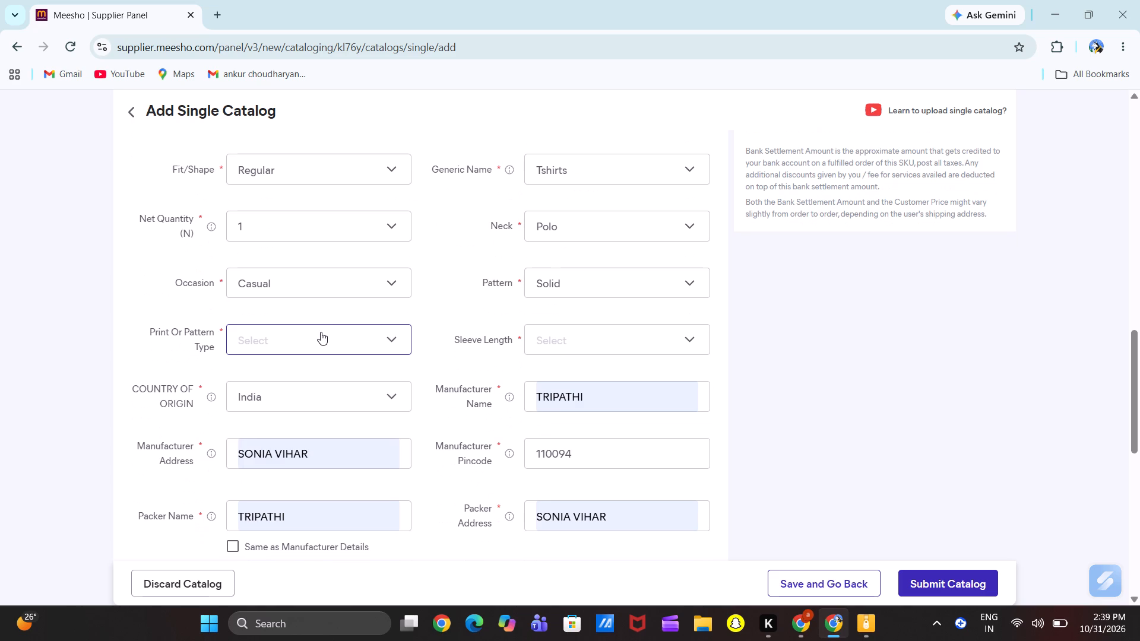
scroll(297, 411, down, 3)
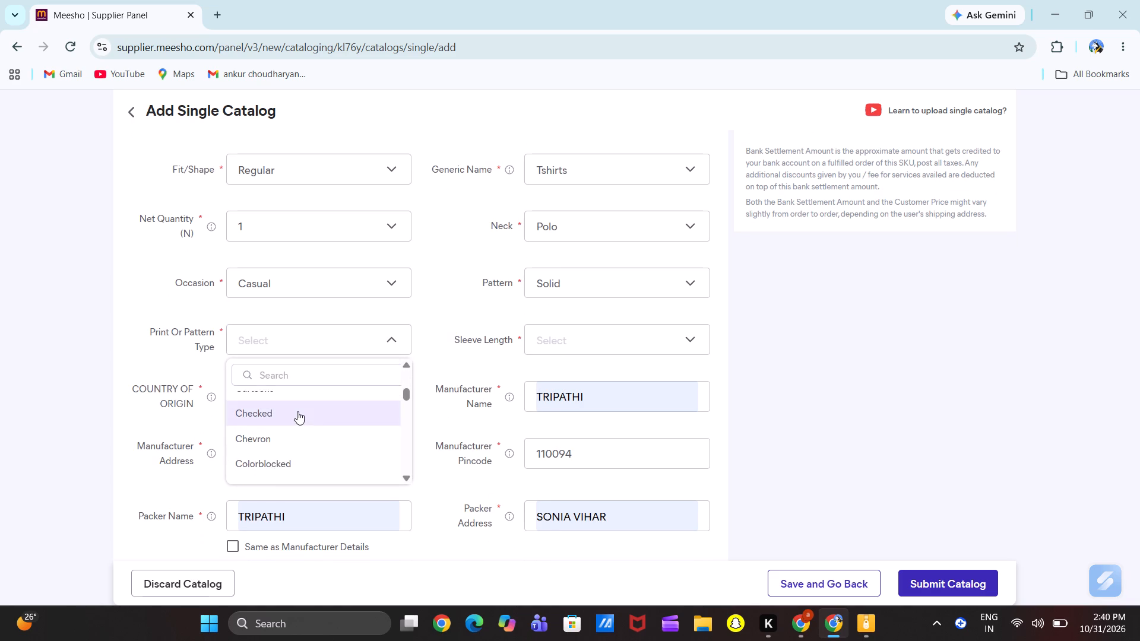
click(287, 373)
text(SO)
click(287, 392)
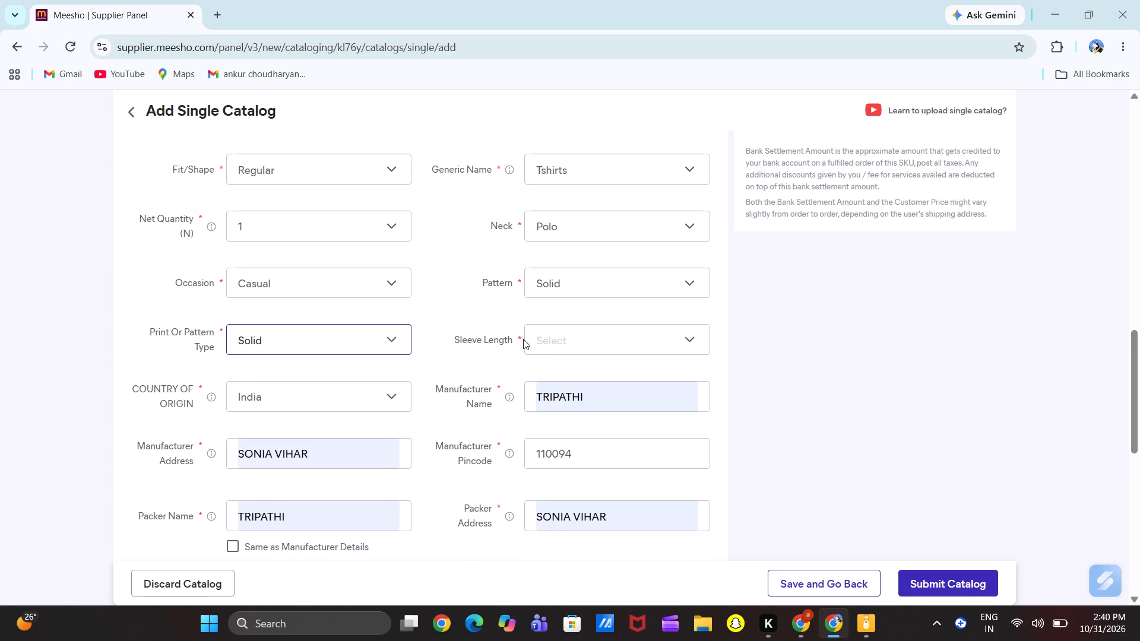
click(551, 333)
click(562, 404)
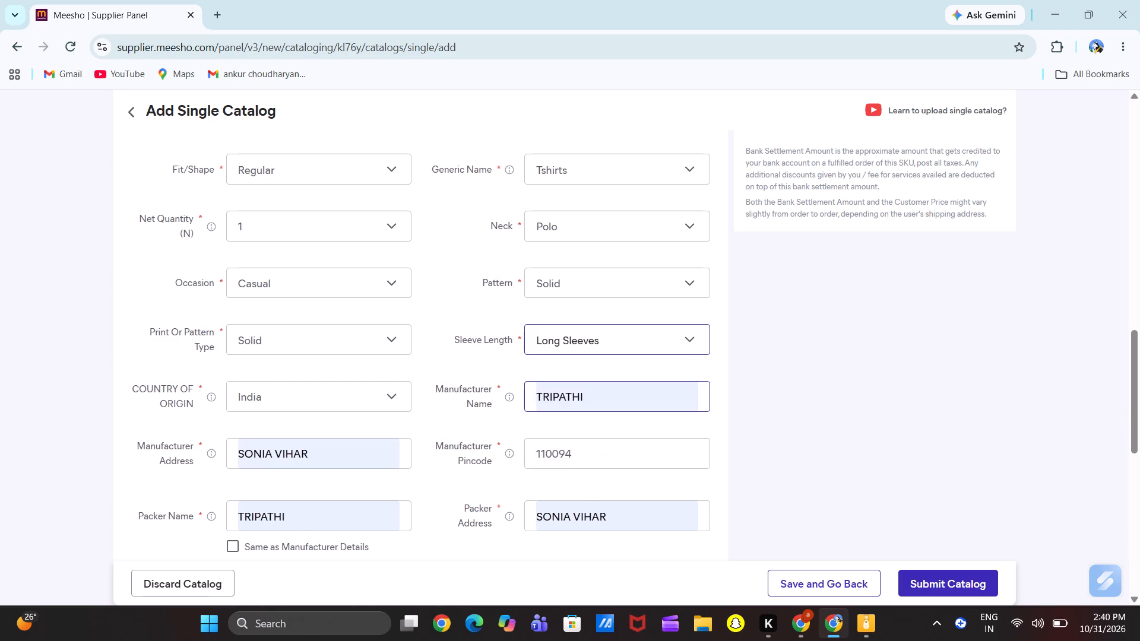
Set Product 4's length to Regular in the other attributes.
scroll(491, 466, down, 5)
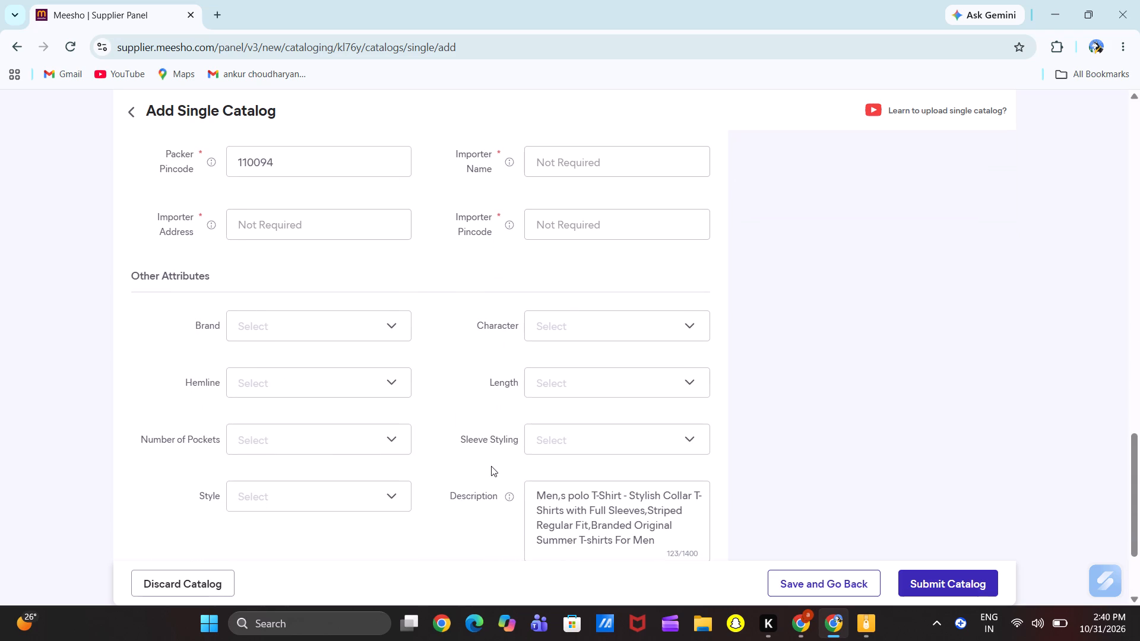
click(574, 387)
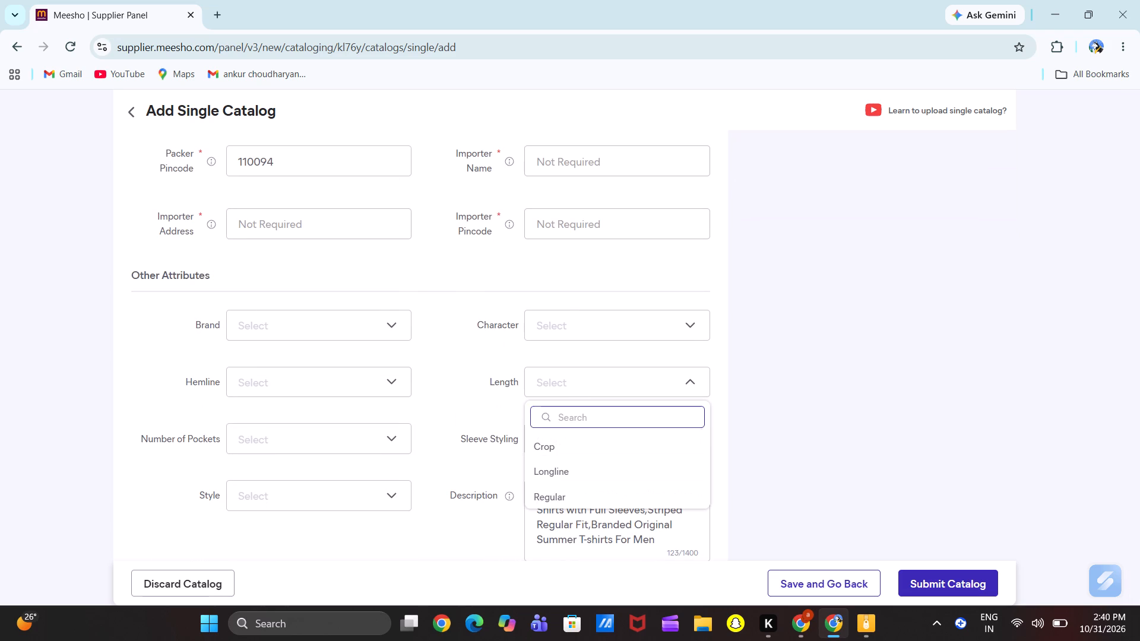
click(615, 495)
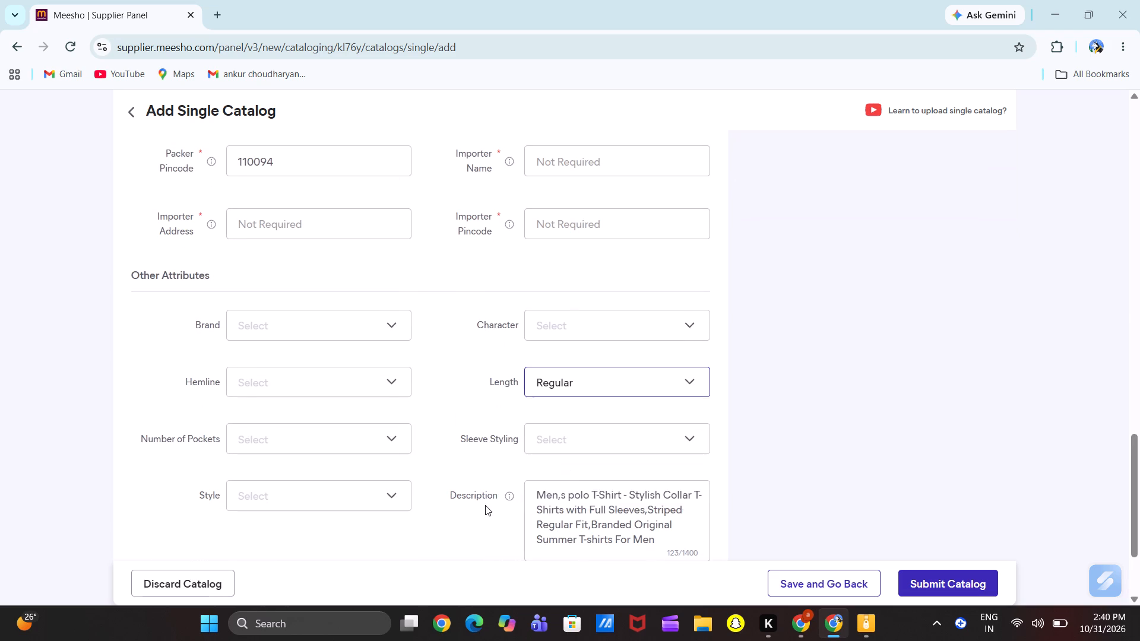
Set Product 4's number of pockets to No Pocket and its style to Korean in the other attributes.
scroll(485, 505, down, 1)
click(346, 364)
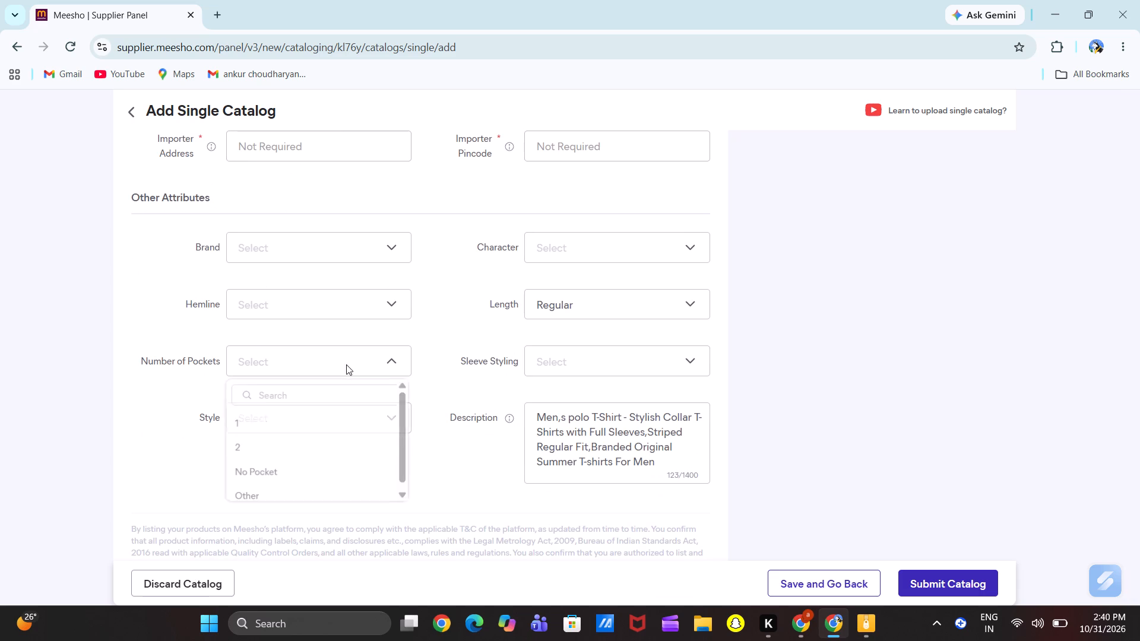
click(318, 469)
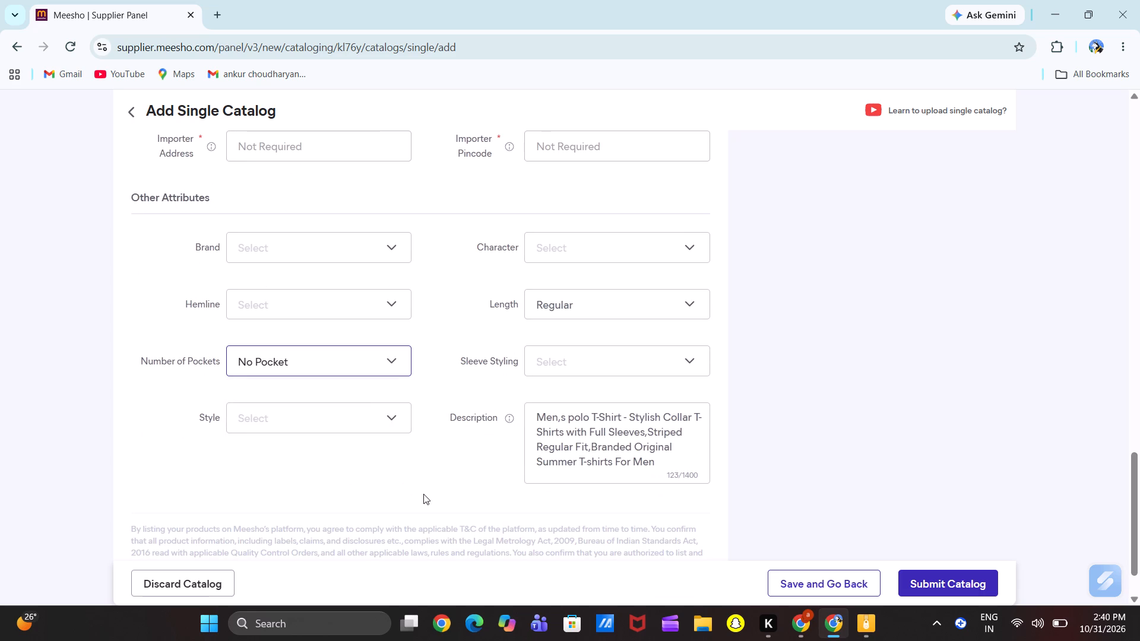
click(277, 428)
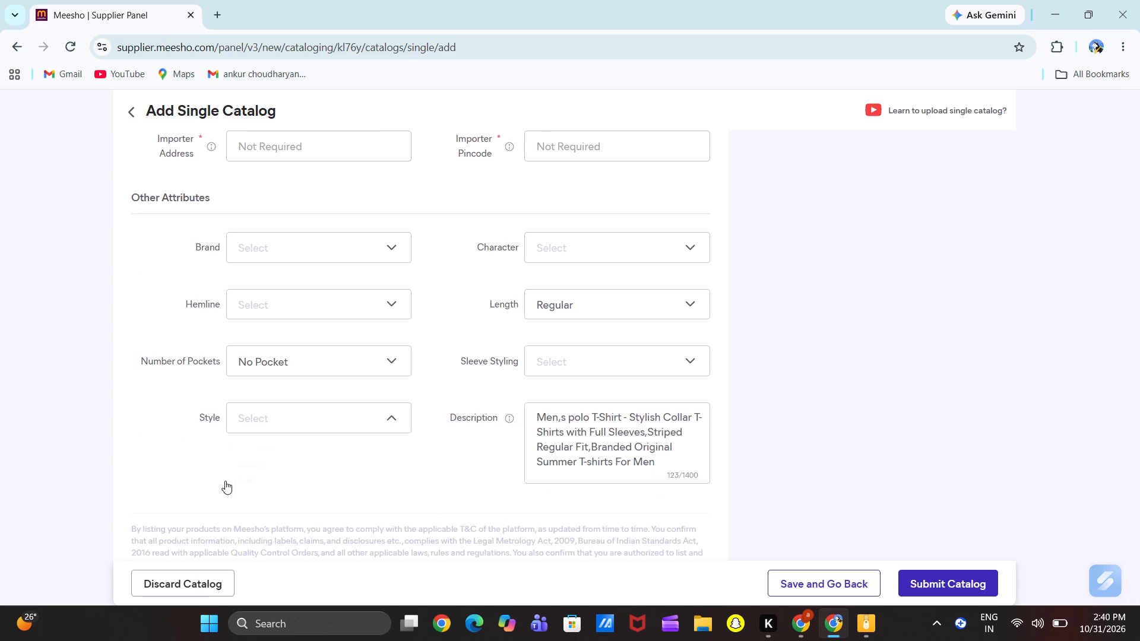
click(309, 500)
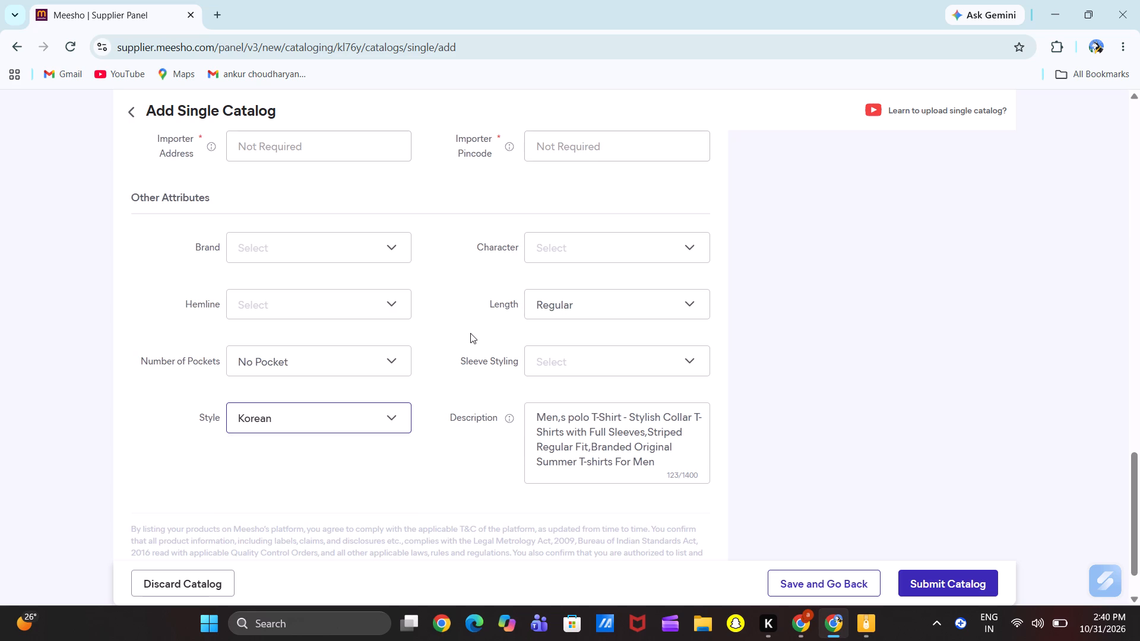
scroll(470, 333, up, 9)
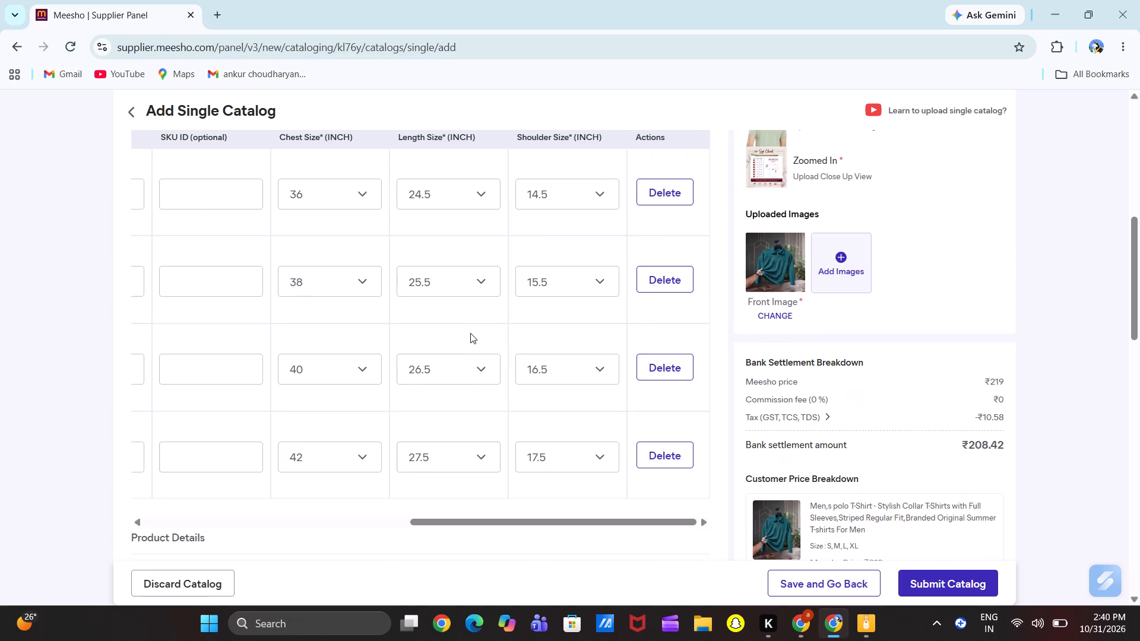
Open Product 5 and set its style code to FULL=KARARA;/.,[MAROON].
scroll(559, 261, up, 2)
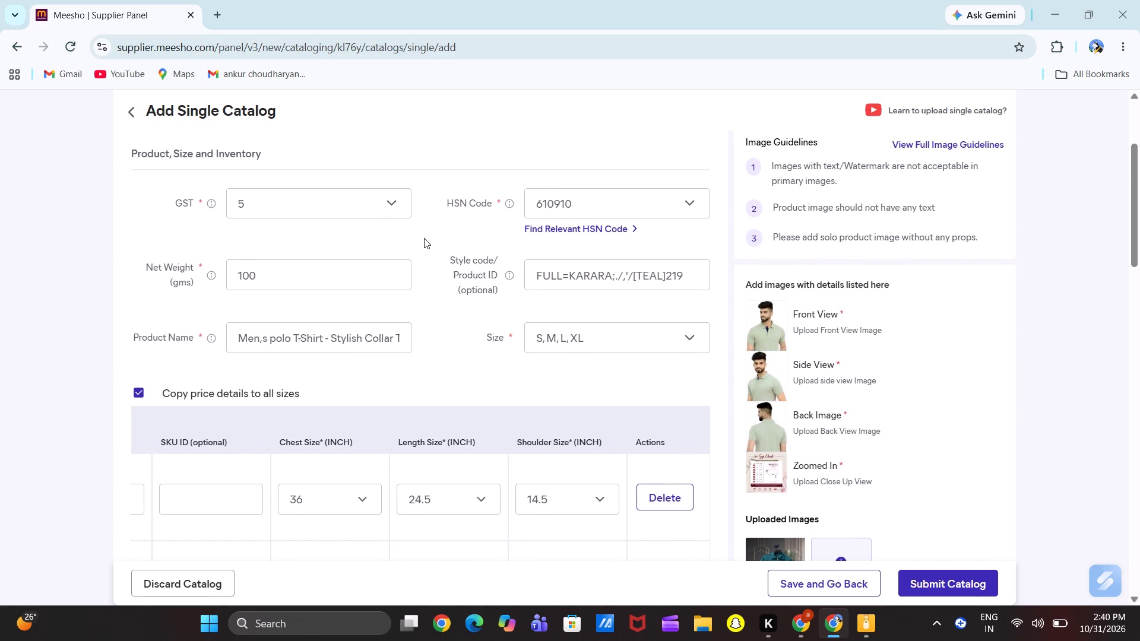
scroll(424, 238, up, 3)
click(633, 199)
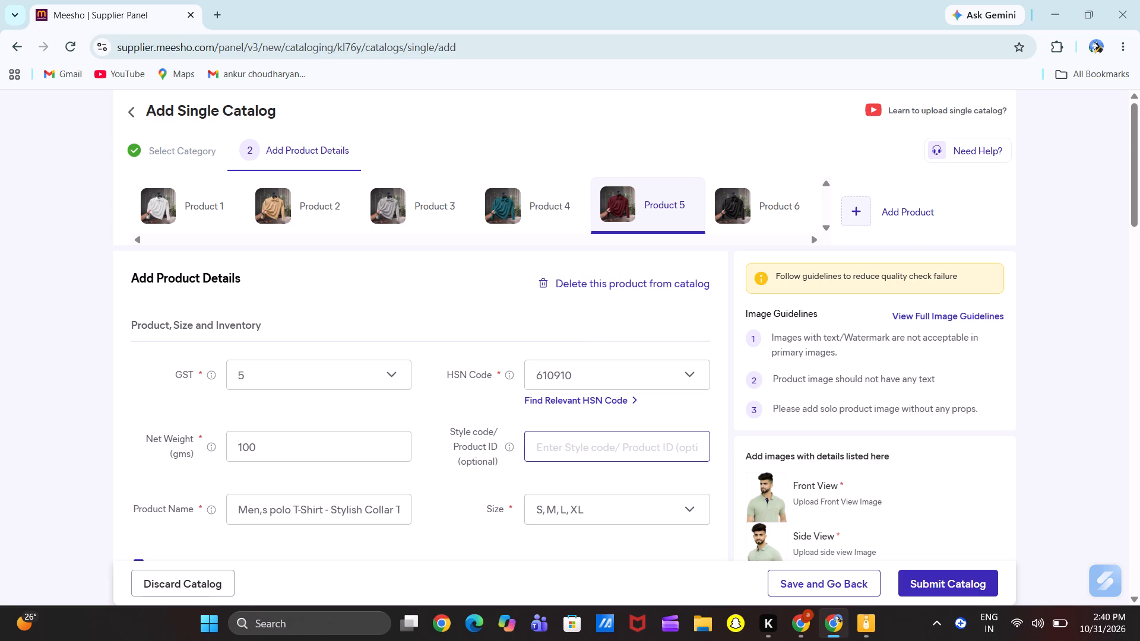
click(559, 450)
text(FULL)
key(equal)
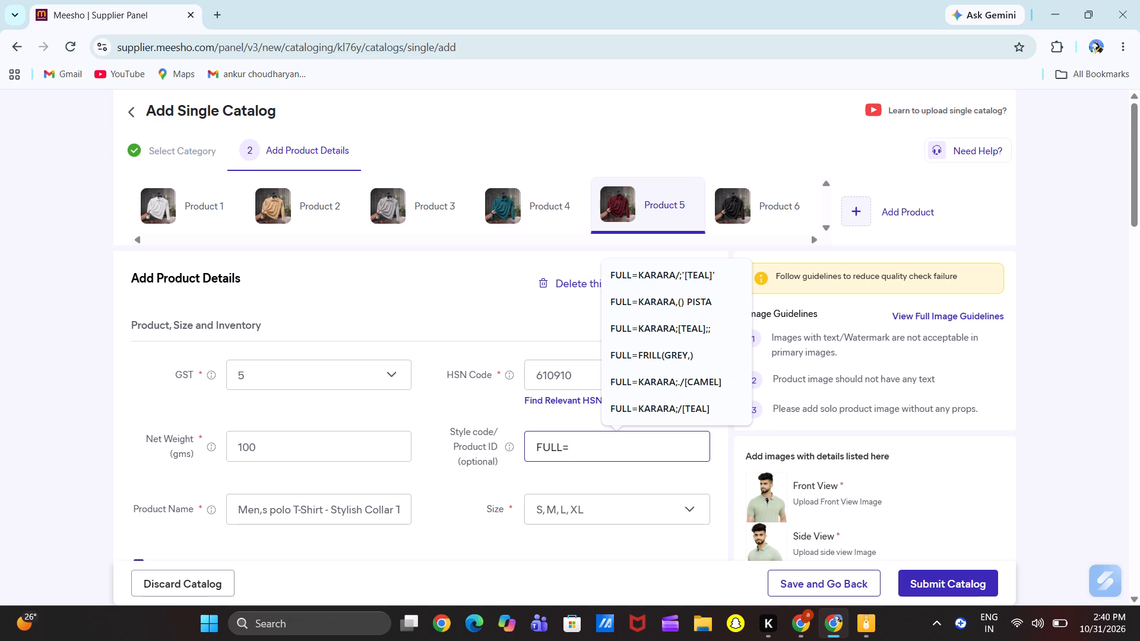
text(KARARA)
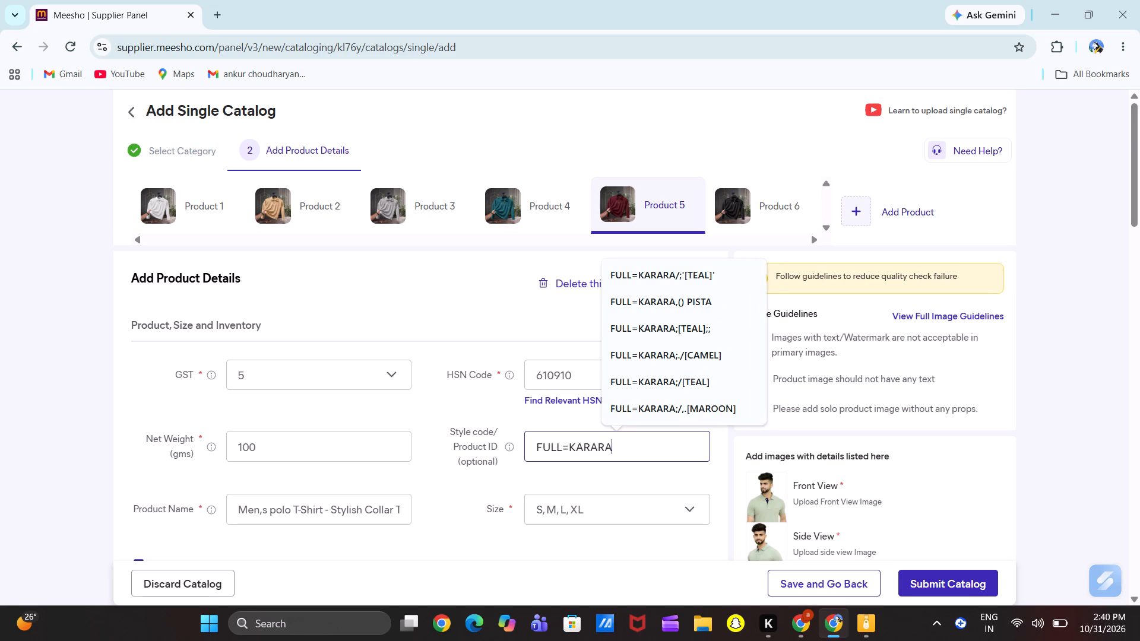
text(;/.)
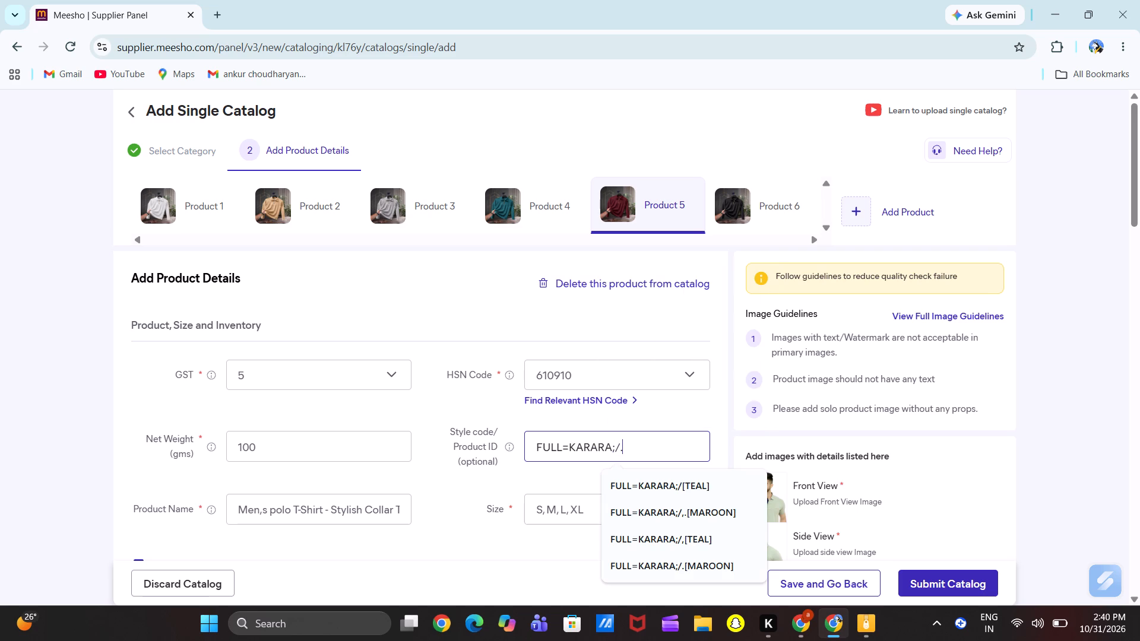
key(comma)
key(bracketleft)
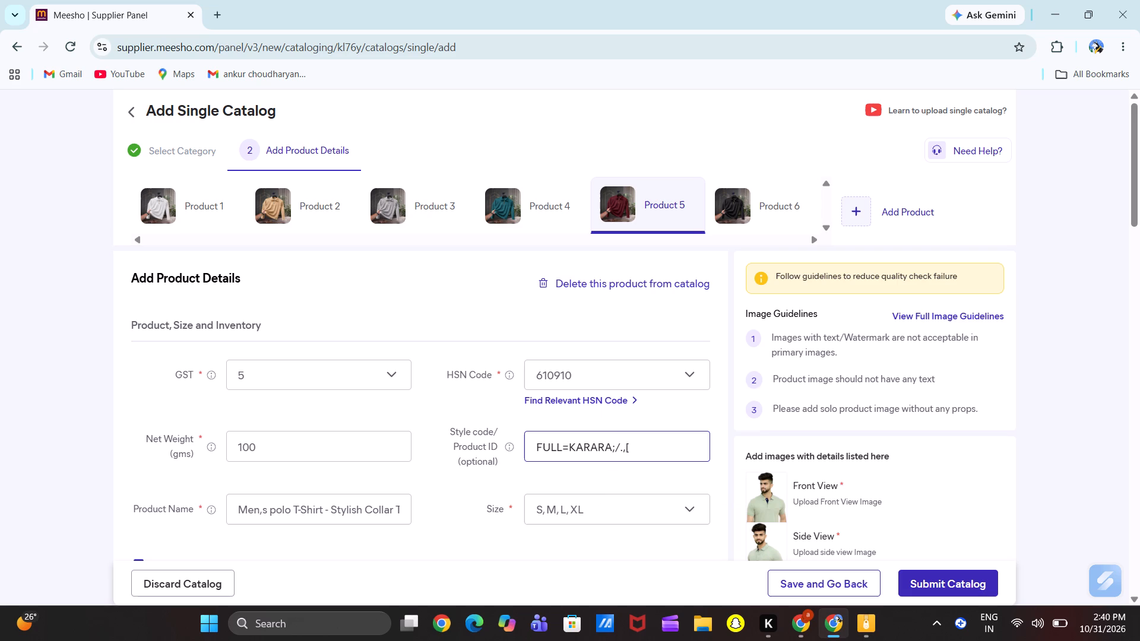
text(MAROON)
key(bracketright)
Set Product 5's shoulder size to 14.5 inches for size S and 15.5 inches for size M.
scroll(498, 421, down, 4)
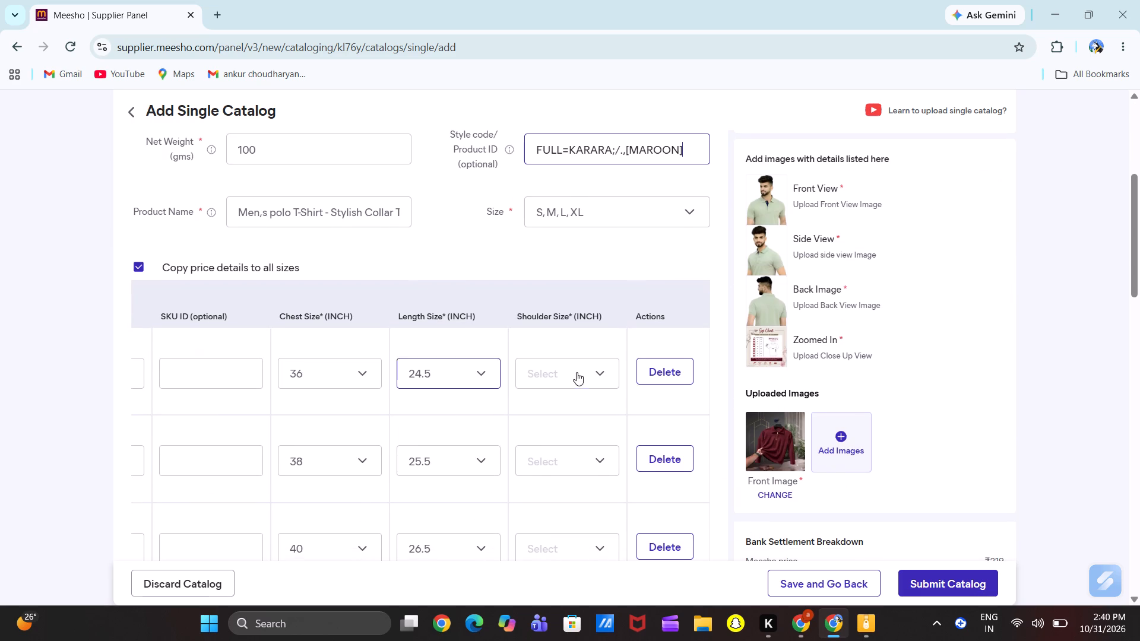
click(584, 369)
scroll(575, 475, down, 2)
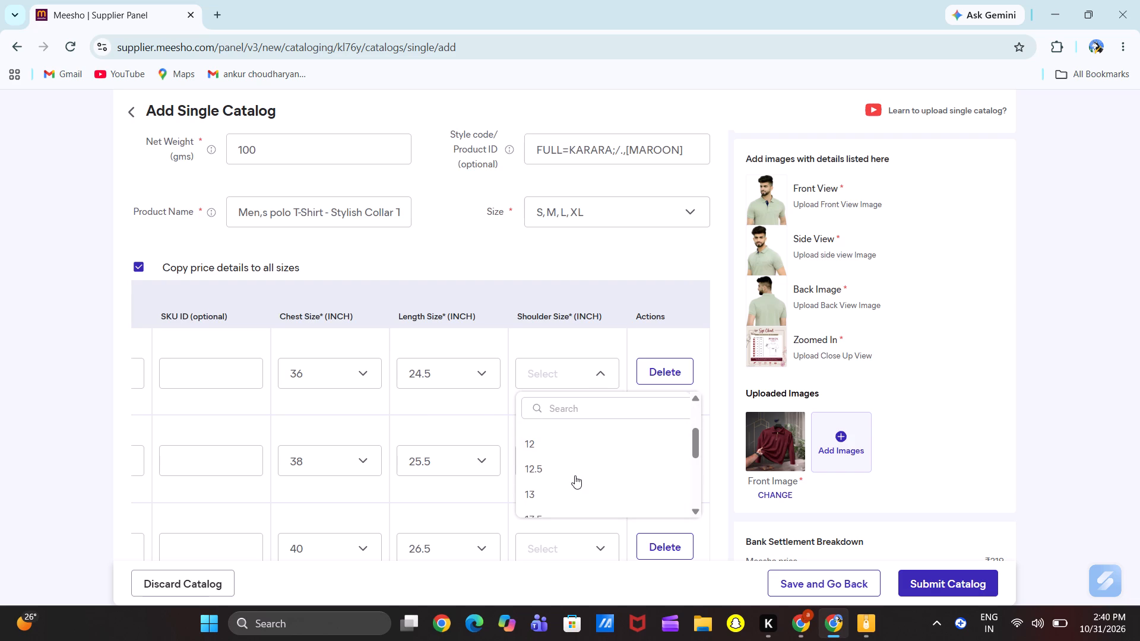
scroll(575, 475, down, 2)
click(575, 475)
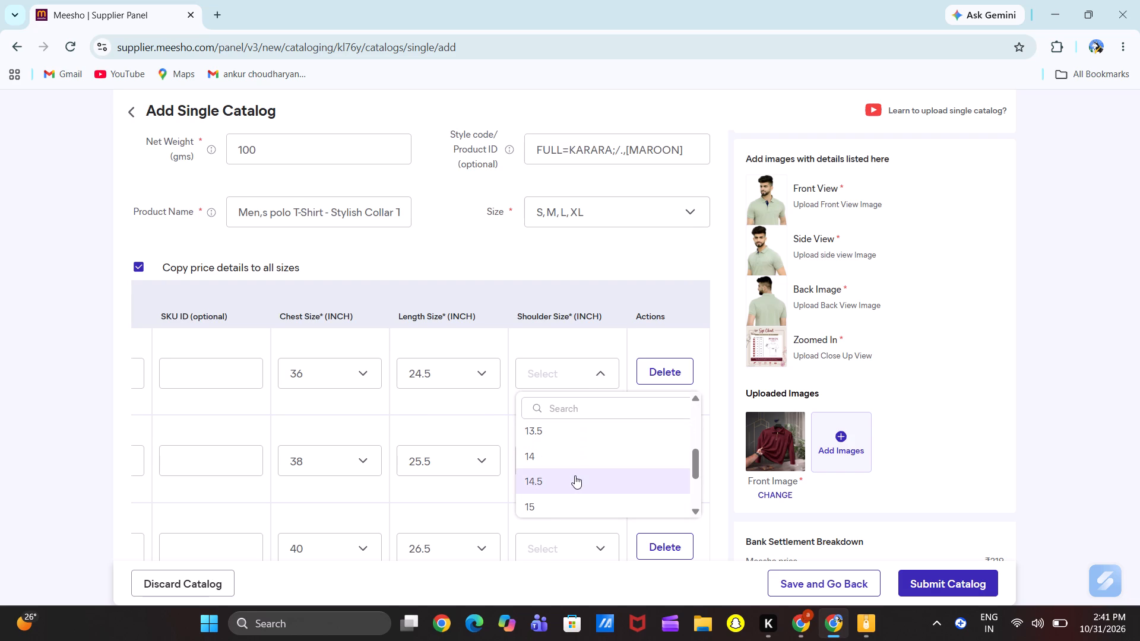
click(558, 462)
scroll(565, 554, down, 2)
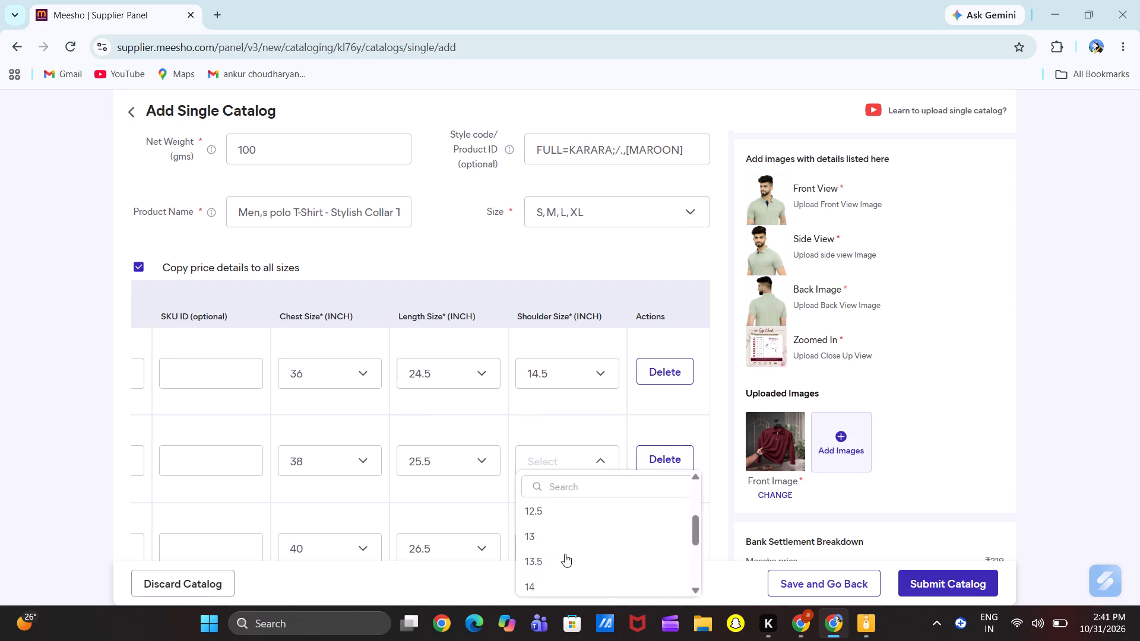
scroll(565, 554, down, 2)
click(561, 572)
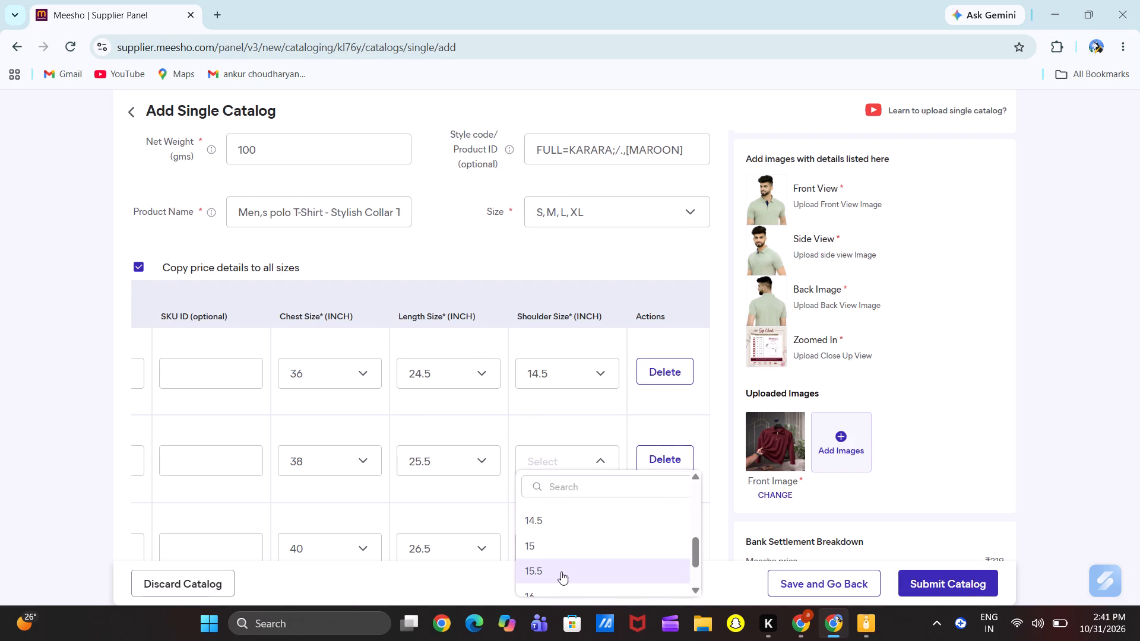
Set Product 5's shoulder size to 16.5 inches for size L and 17.5 inches for size XL.
scroll(496, 499, down, 1)
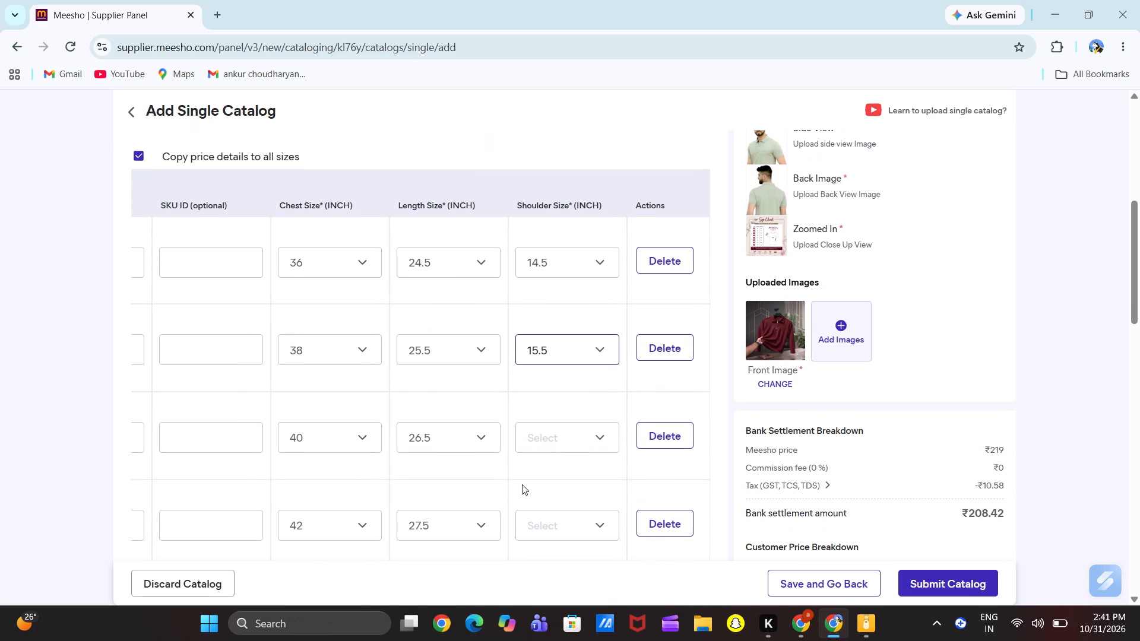
click(563, 442)
scroll(588, 545, down, 1)
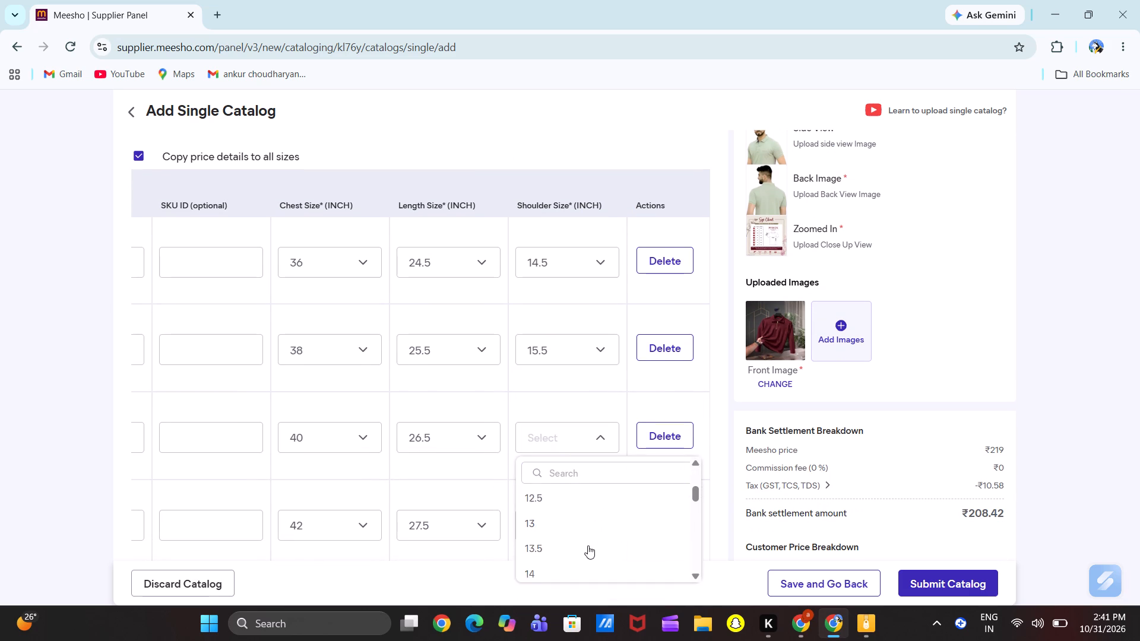
scroll(588, 545, down, 3)
click(588, 545)
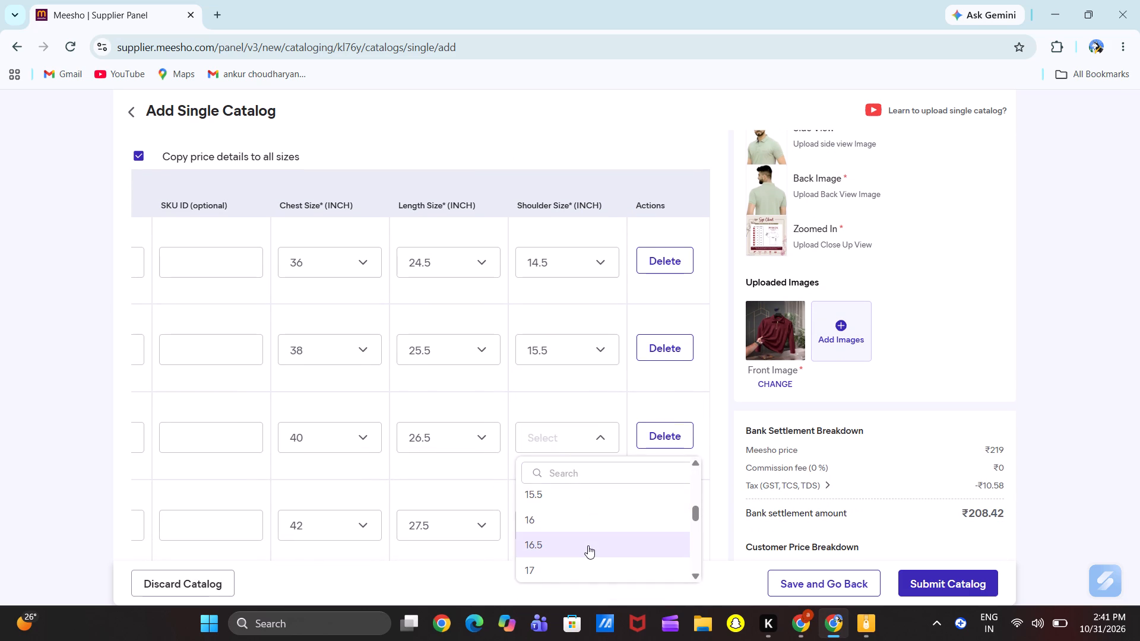
scroll(508, 502, down, 1)
click(535, 441)
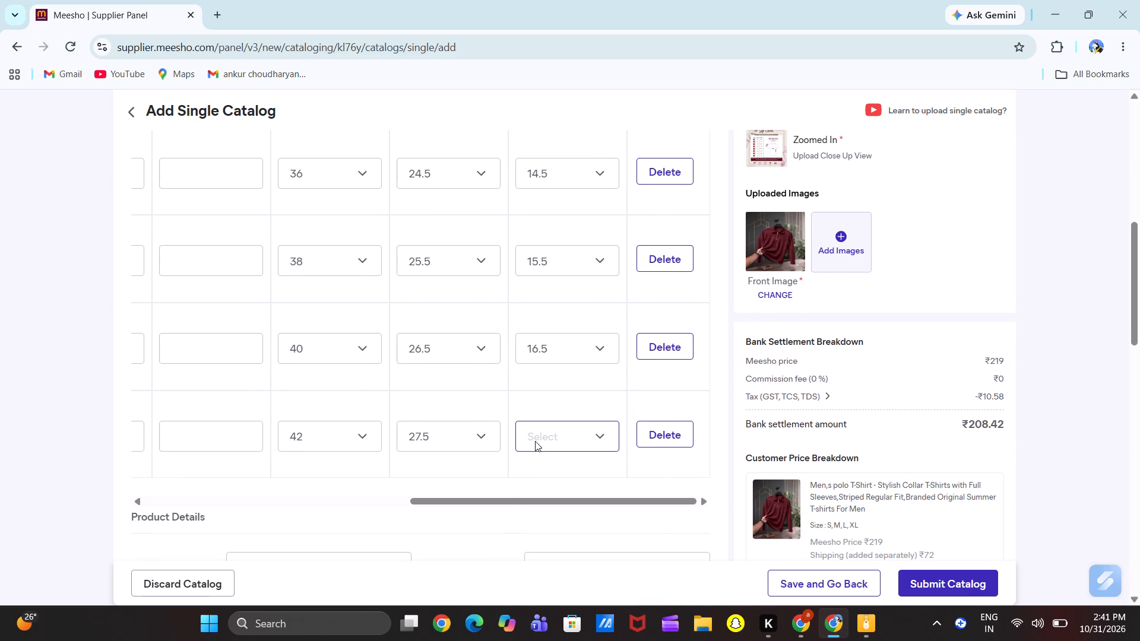
scroll(593, 506, down, 4)
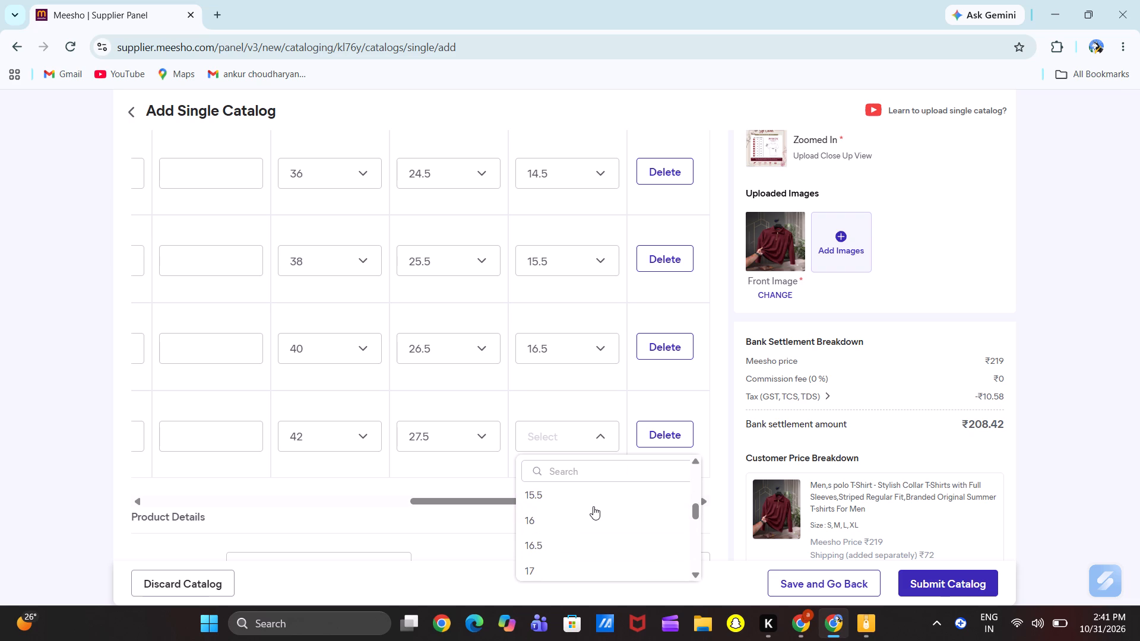
scroll(593, 506, down, 2)
click(571, 525)
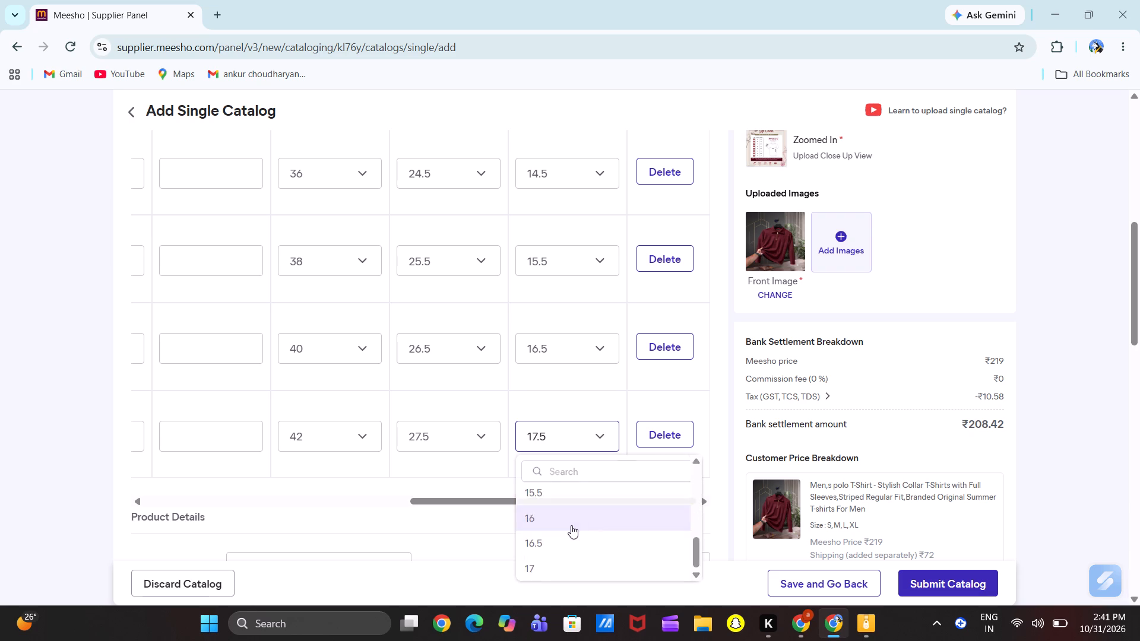
Price all sizes of Product 5 with Meesho price 219, wrong/defective returns price 218 and MRP 899.
scroll(410, 458, right, 4)
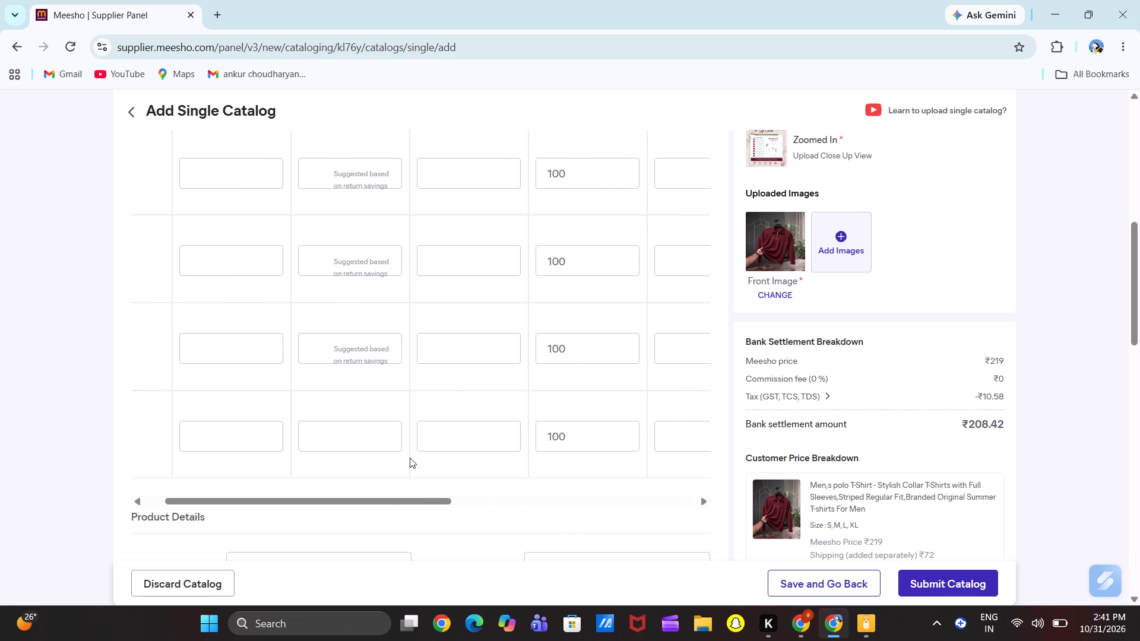
scroll(268, 339, right, 4)
scroll(297, 206, up, 2)
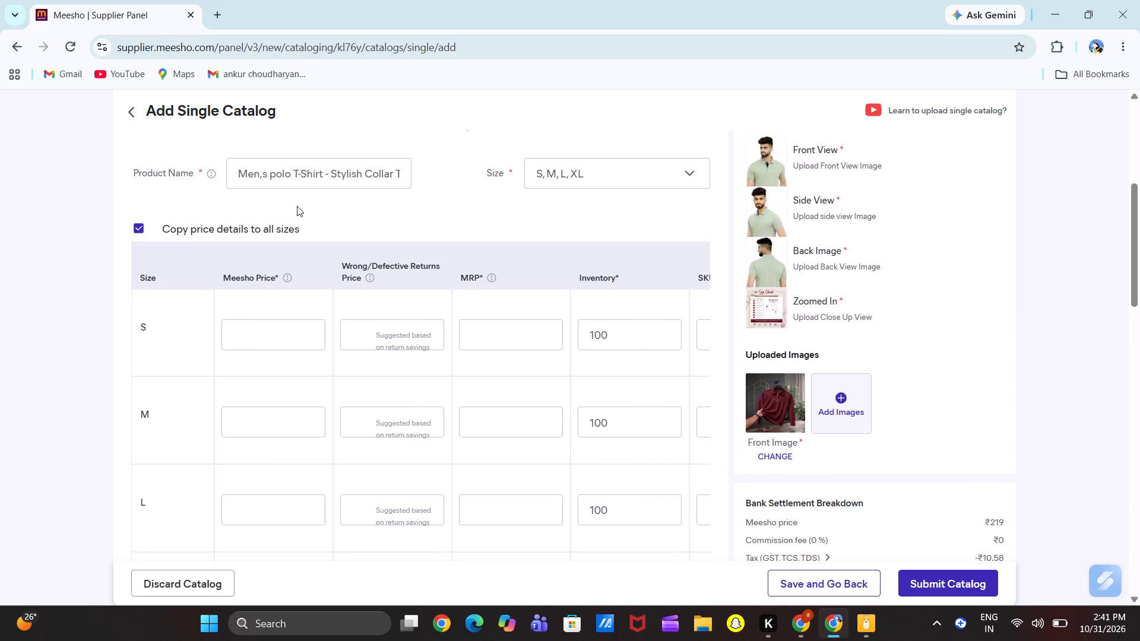
click(268, 328)
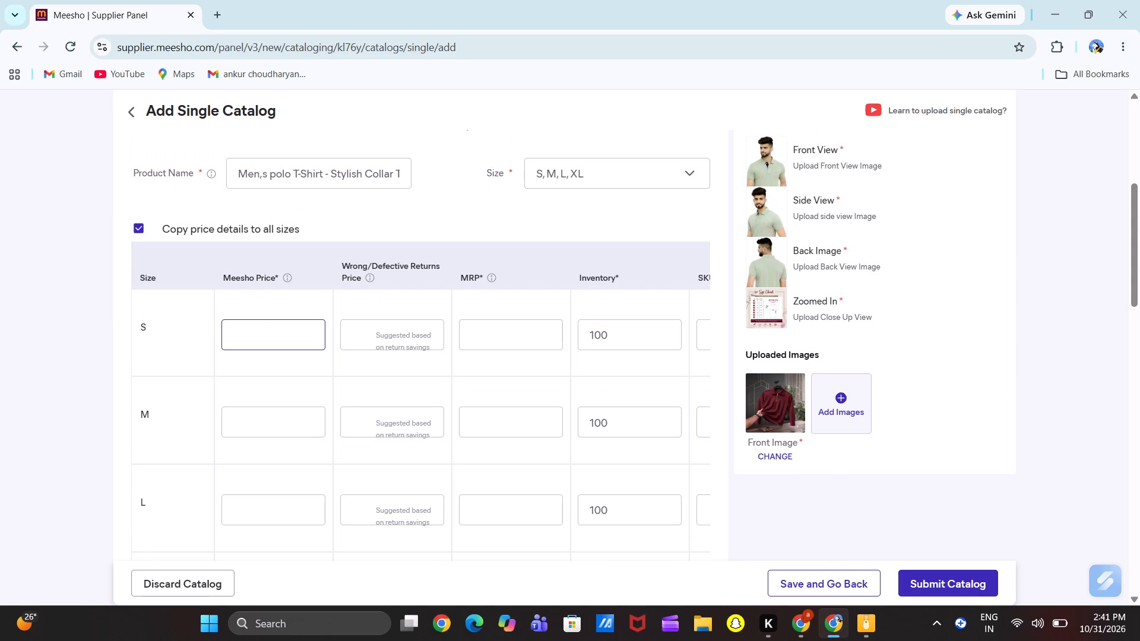
text(219)
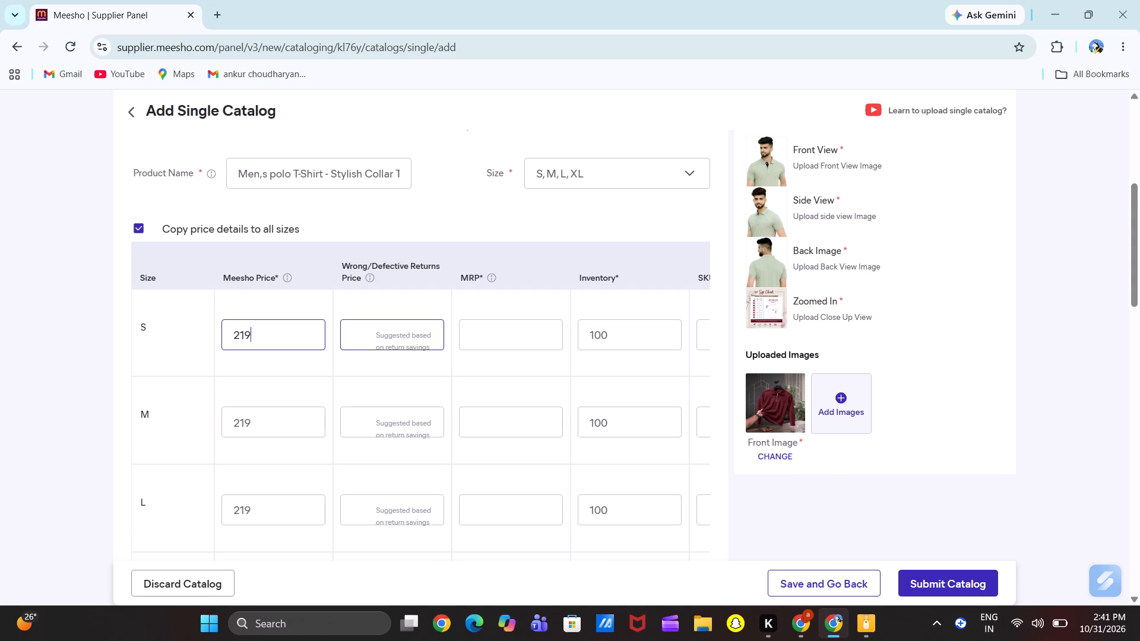
click(360, 333)
click(369, 331)
text(\\\)
key(BackSpace)
key(BackSpace)
key(BackSpace)
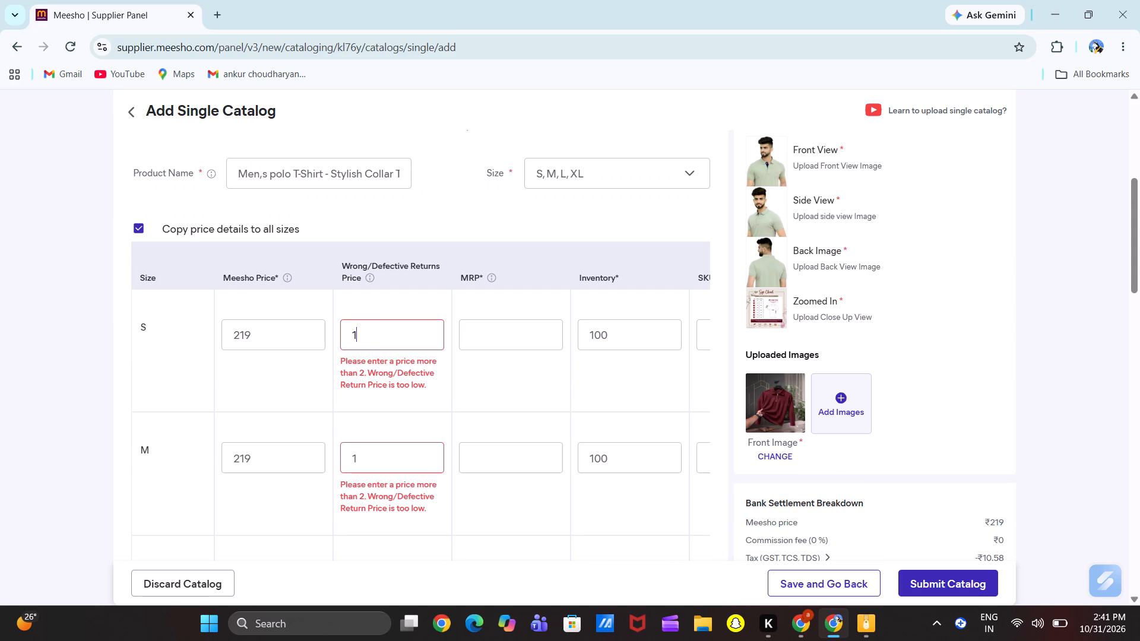
text(218)
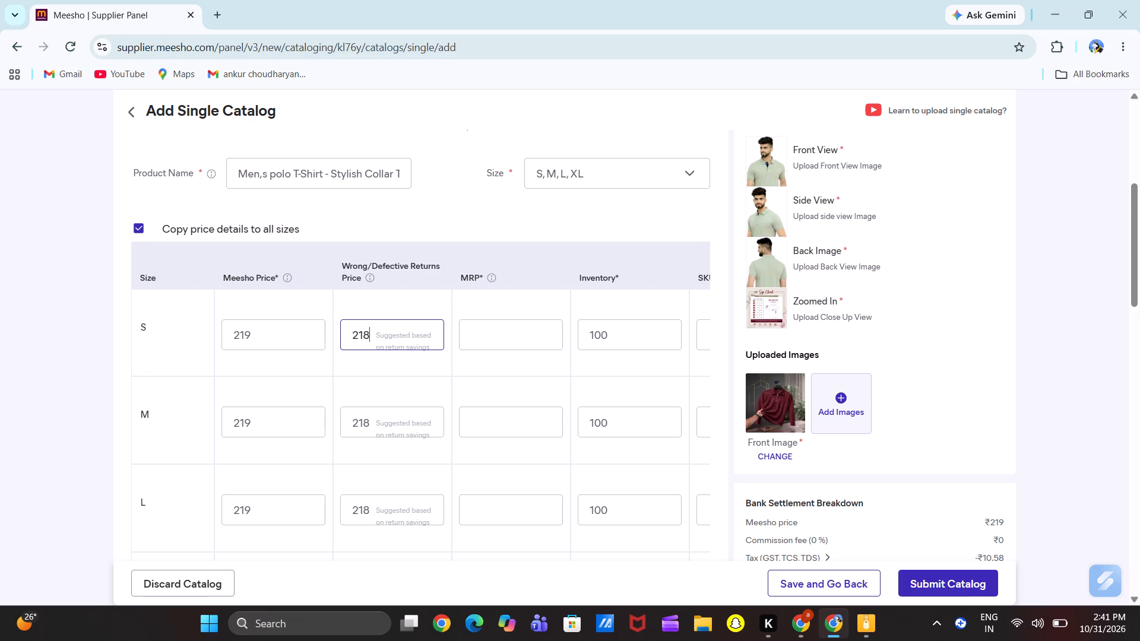
click(470, 324)
text(899)
Set Product 5's color to Maroon and its fabric to Cotton Blend in the product details.
scroll(536, 340, left, 2)
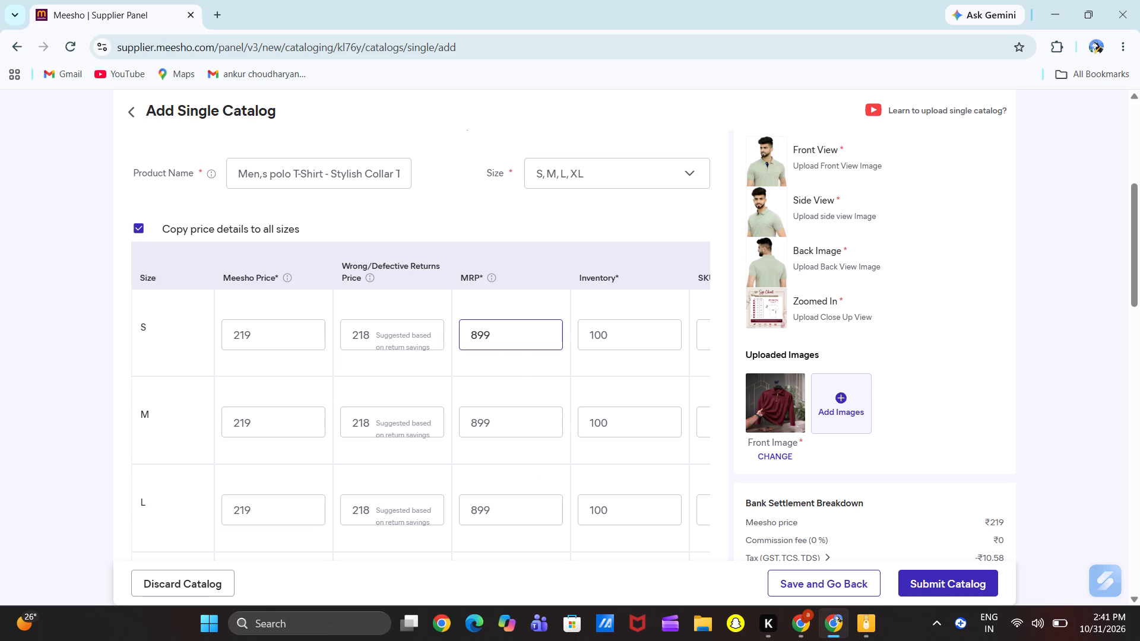
scroll(536, 340, left, 6)
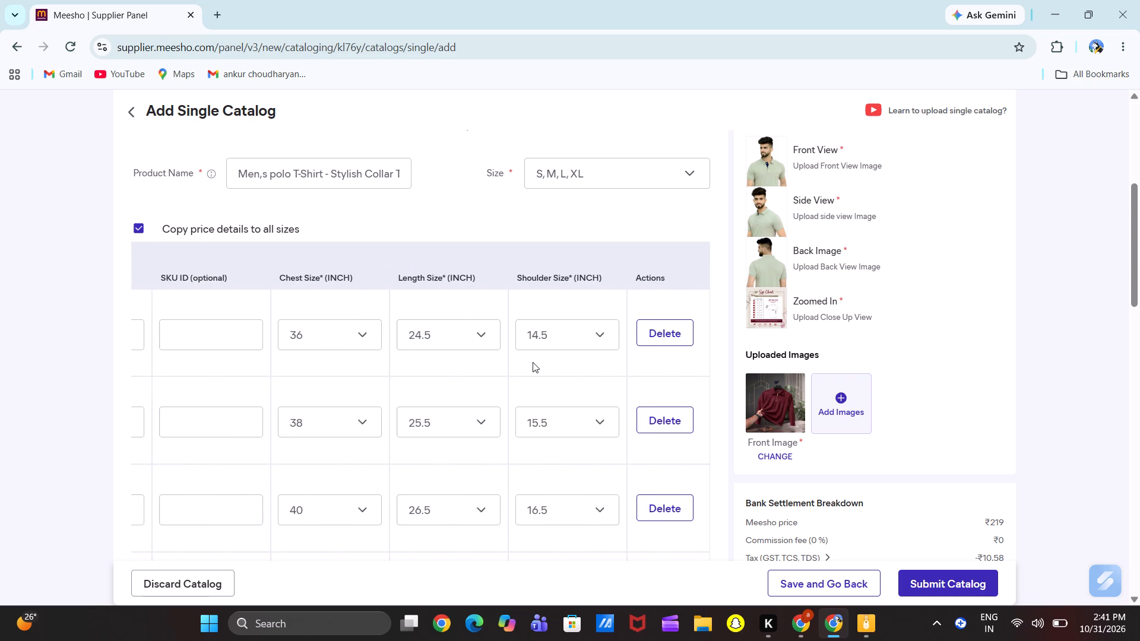
scroll(533, 362, down, 4)
click(365, 426)
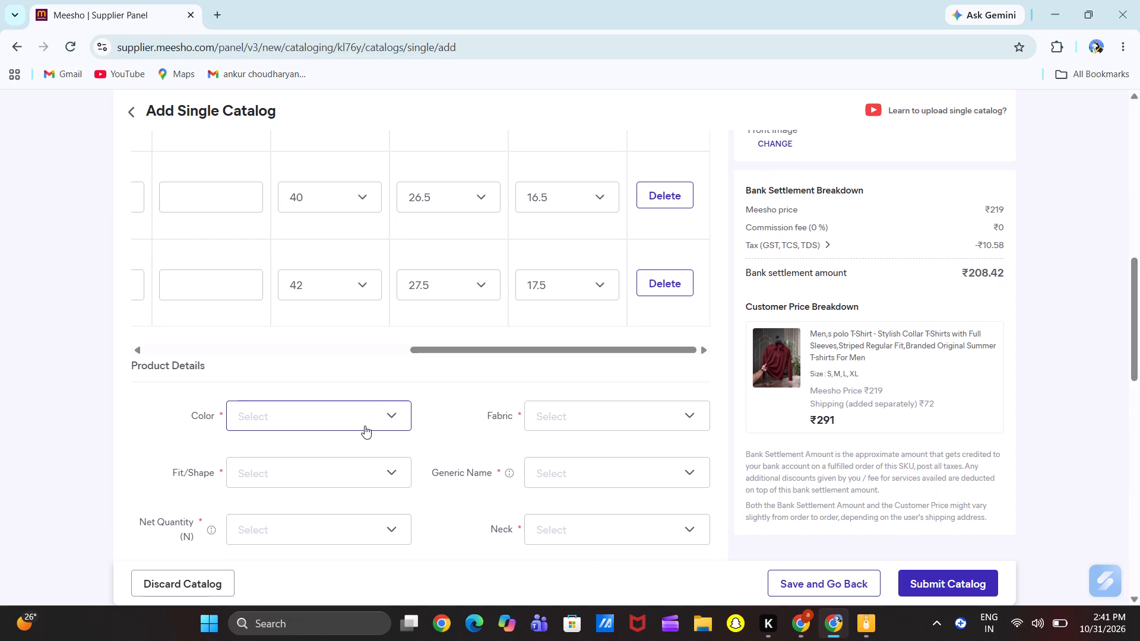
click(318, 446)
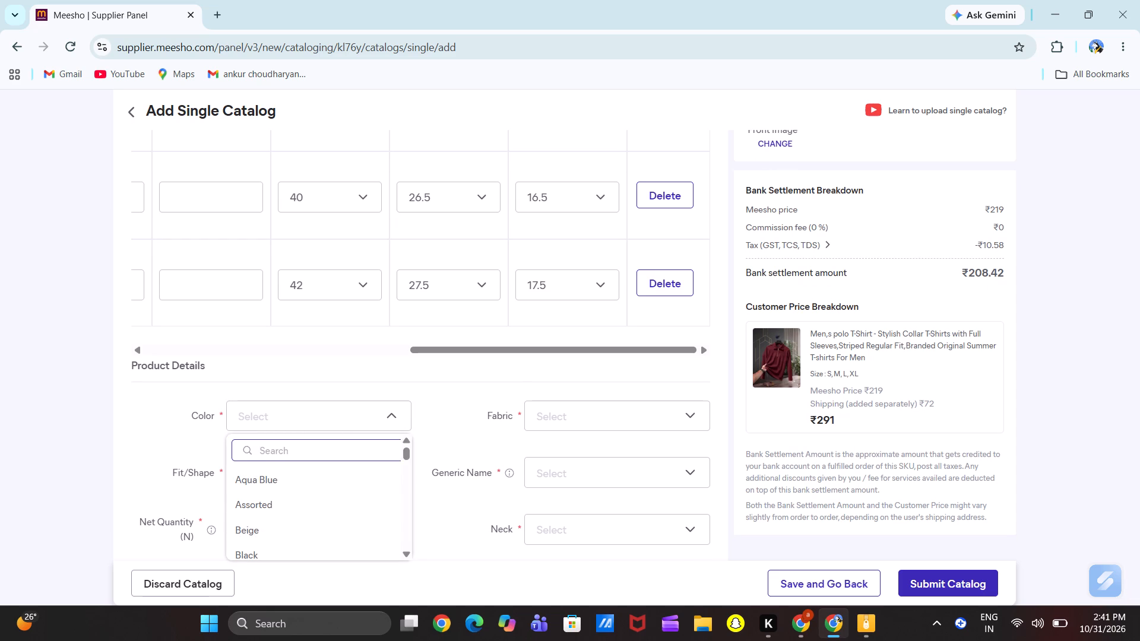
text(MAR)
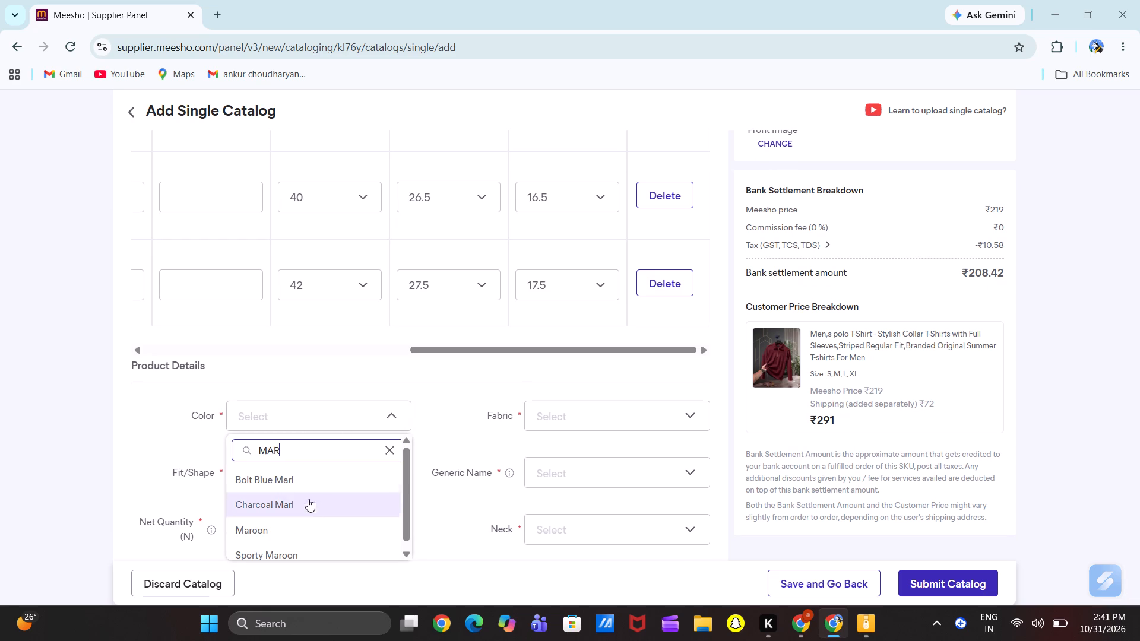
click(309, 531)
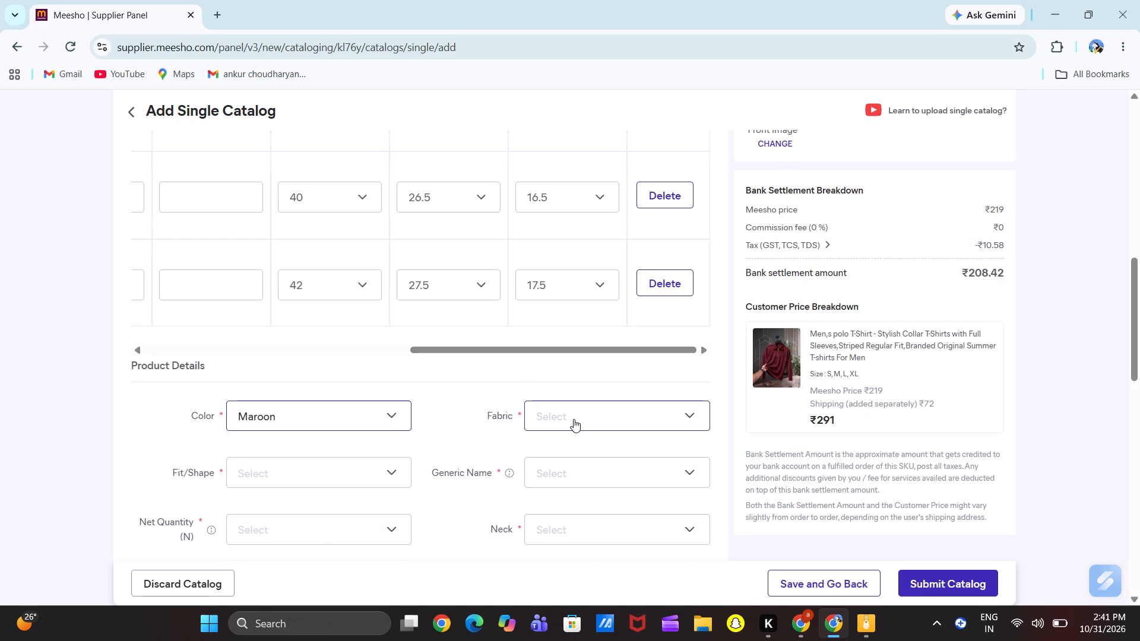
click(574, 419)
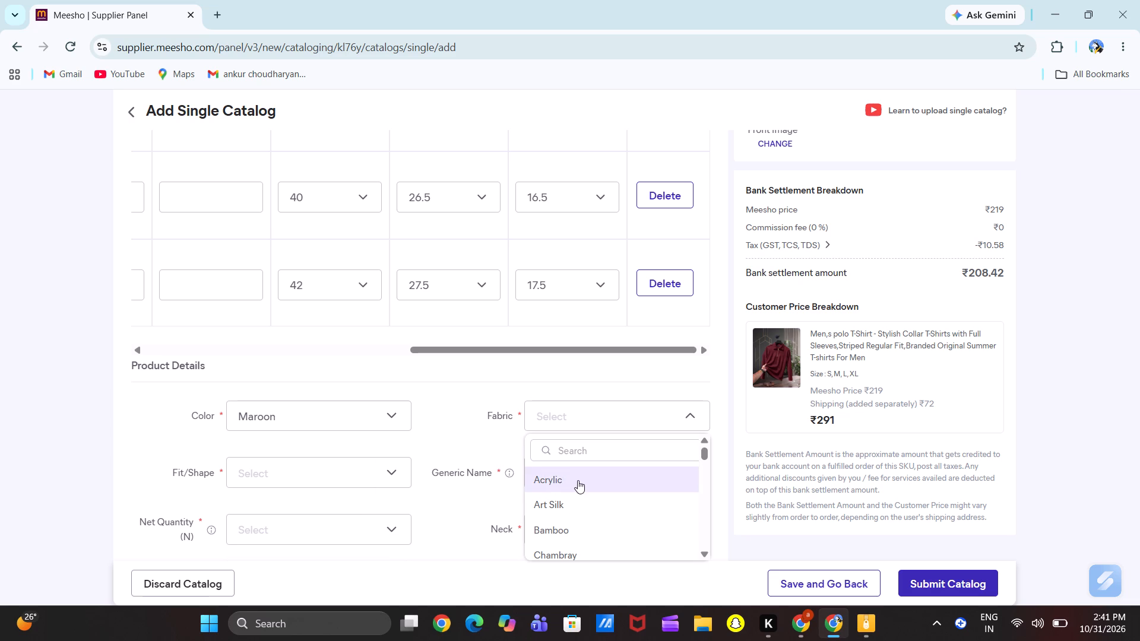
click(600, 452)
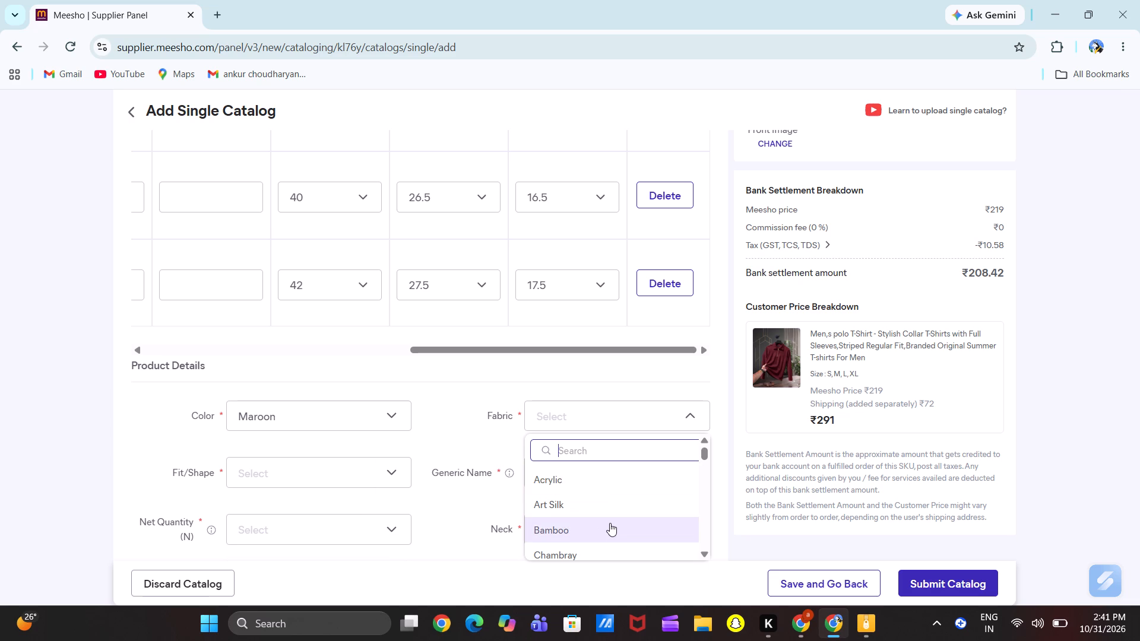
scroll(610, 523, down, 2)
click(610, 523)
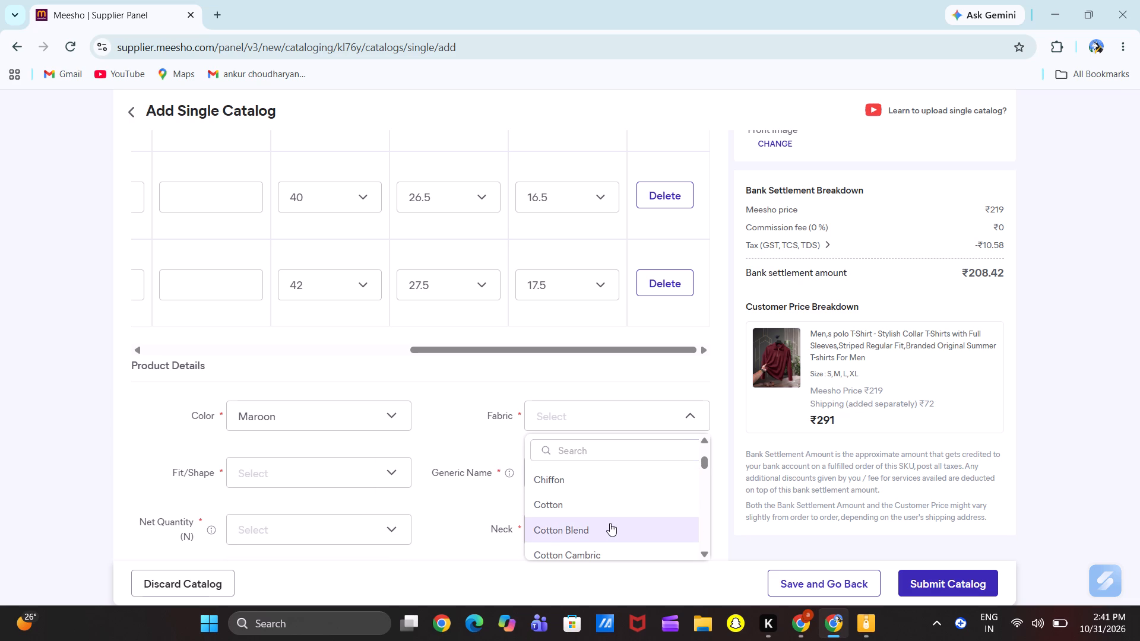
Set Product 5's fit/shape to Regular, generic name to Tshirts and net quantity to 1.
click(369, 468)
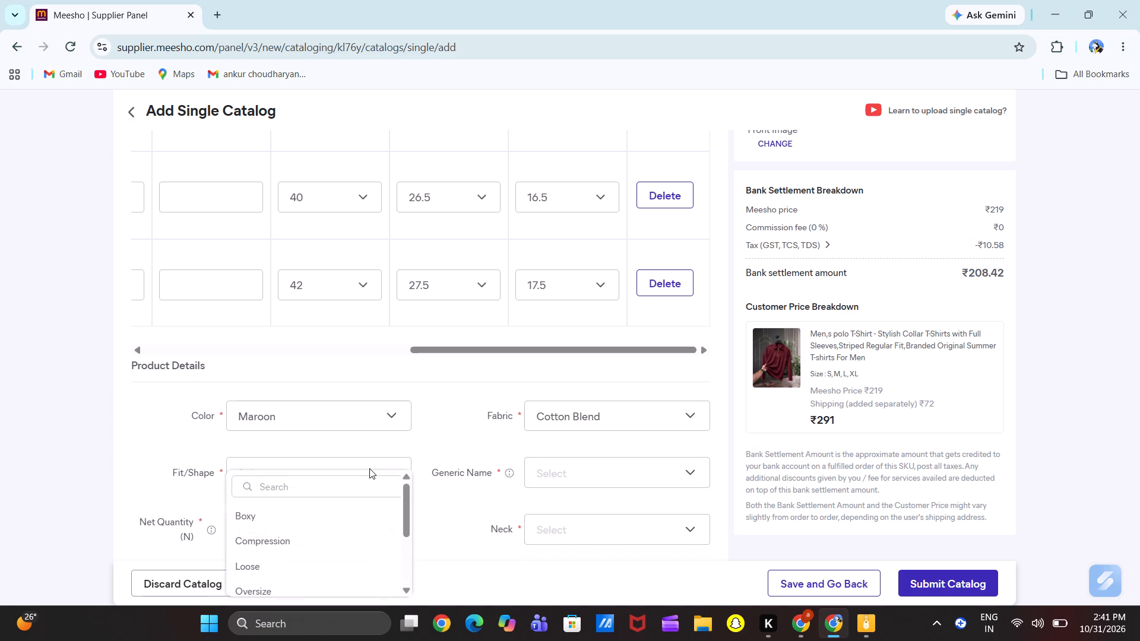
click(352, 482)
scroll(322, 576, down, 2)
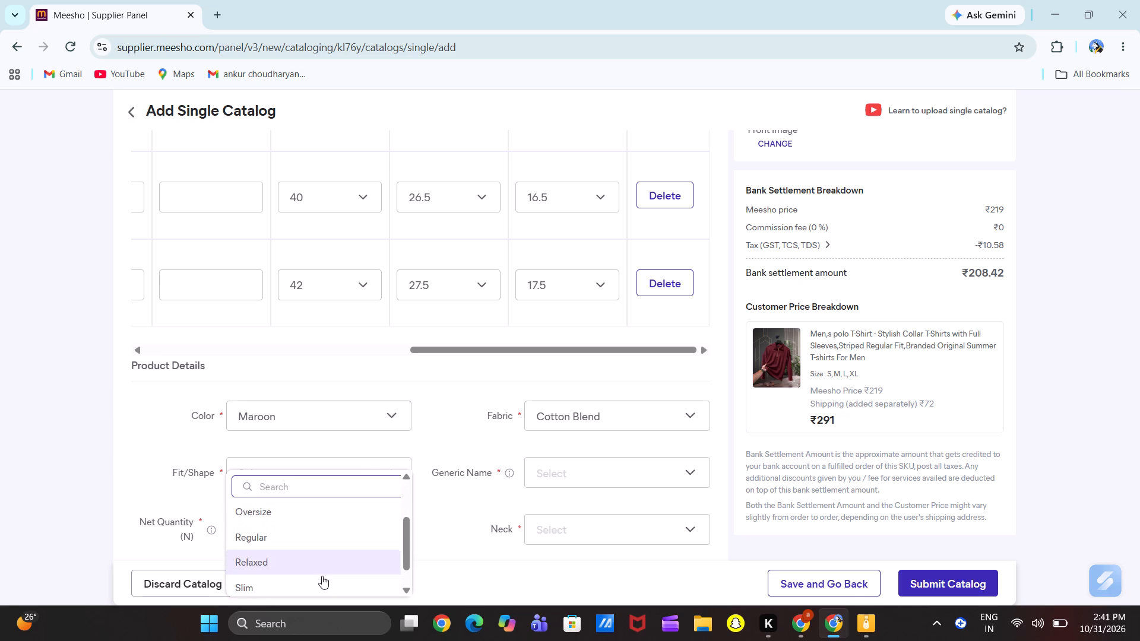
click(278, 536)
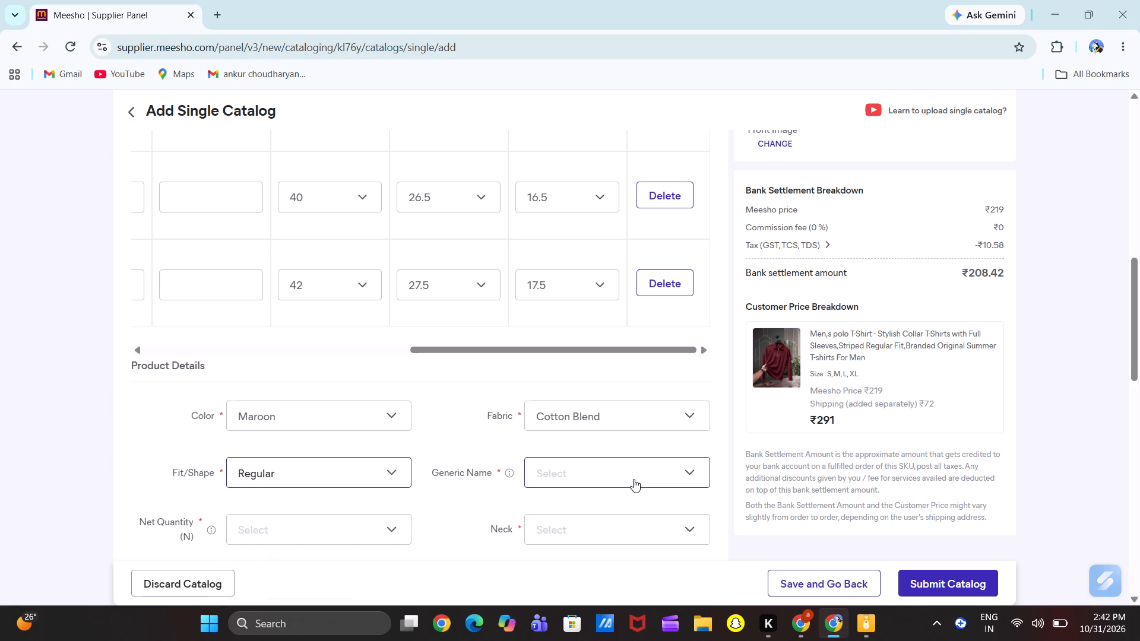
click(634, 479)
scroll(606, 555, down, 1)
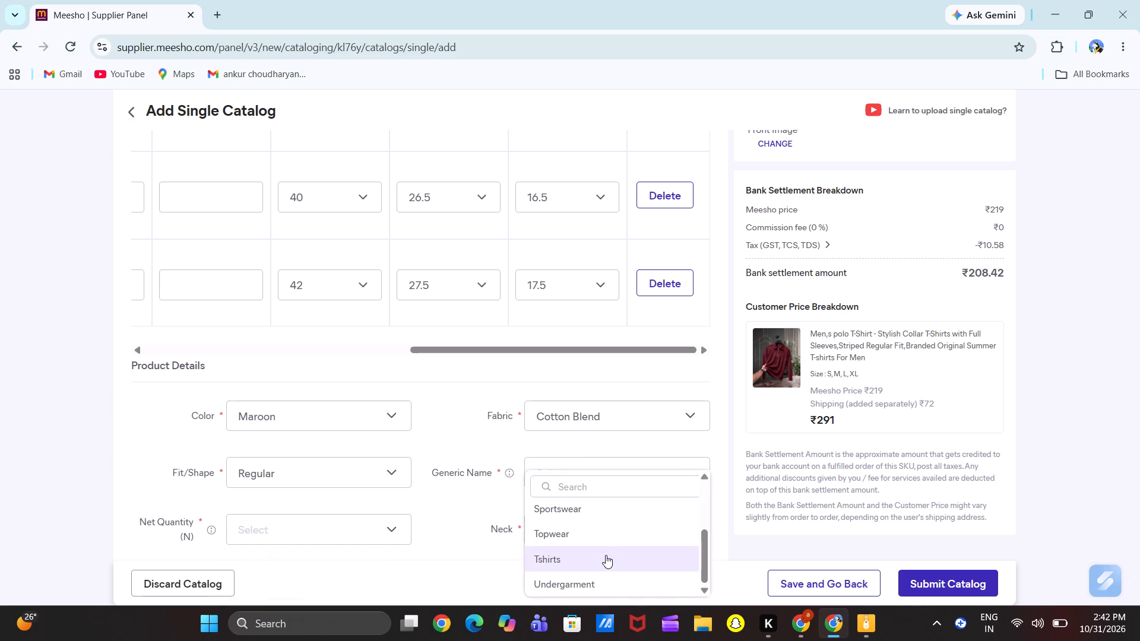
click(606, 555)
click(344, 525)
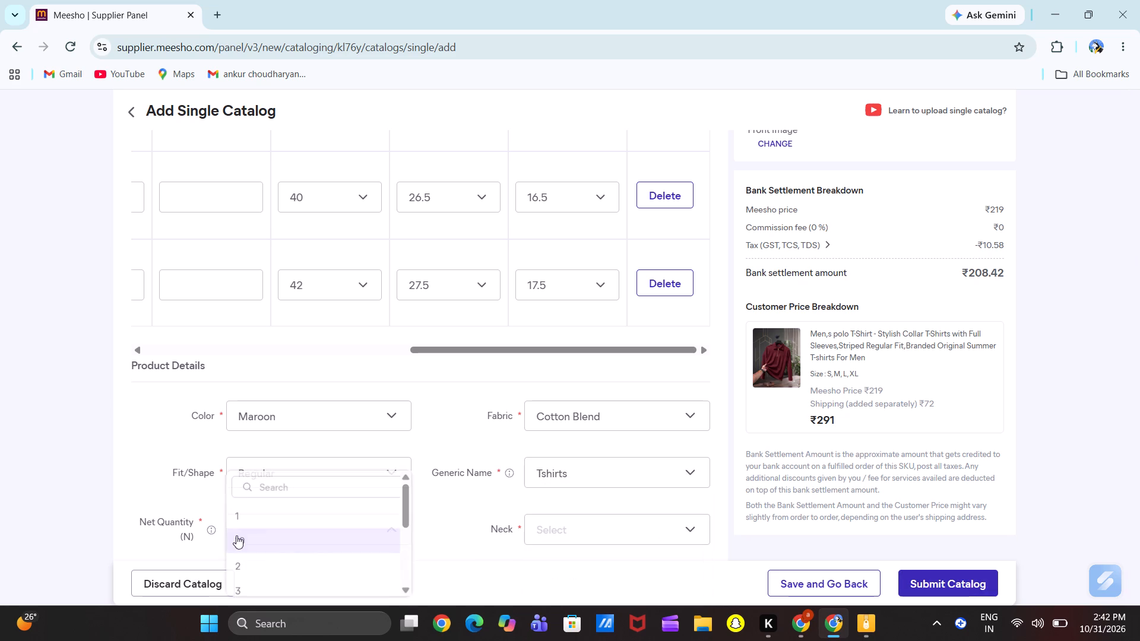
click(286, 516)
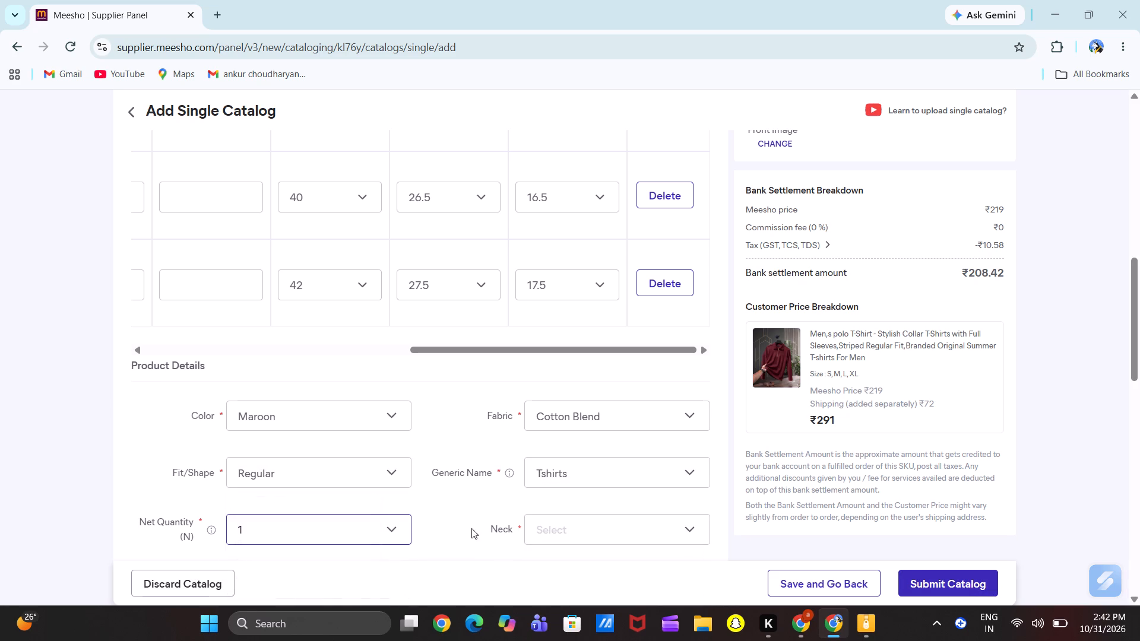
Set Product 5's neck to Polo and its occasion to Casual.
scroll(502, 545, down, 4)
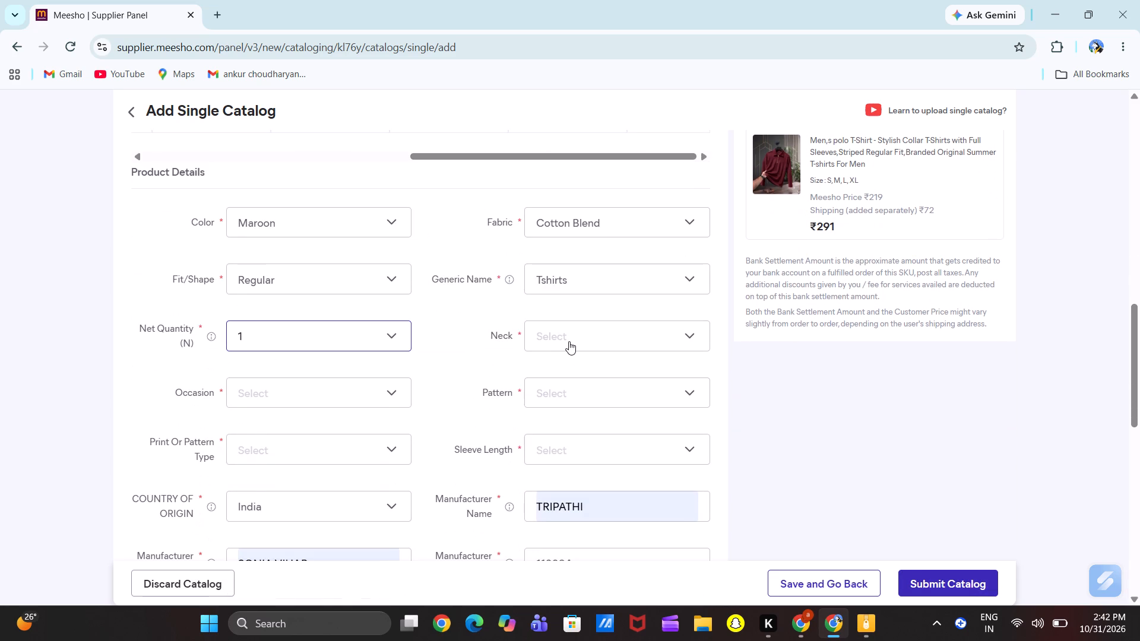
click(569, 341)
scroll(579, 428, down, 2)
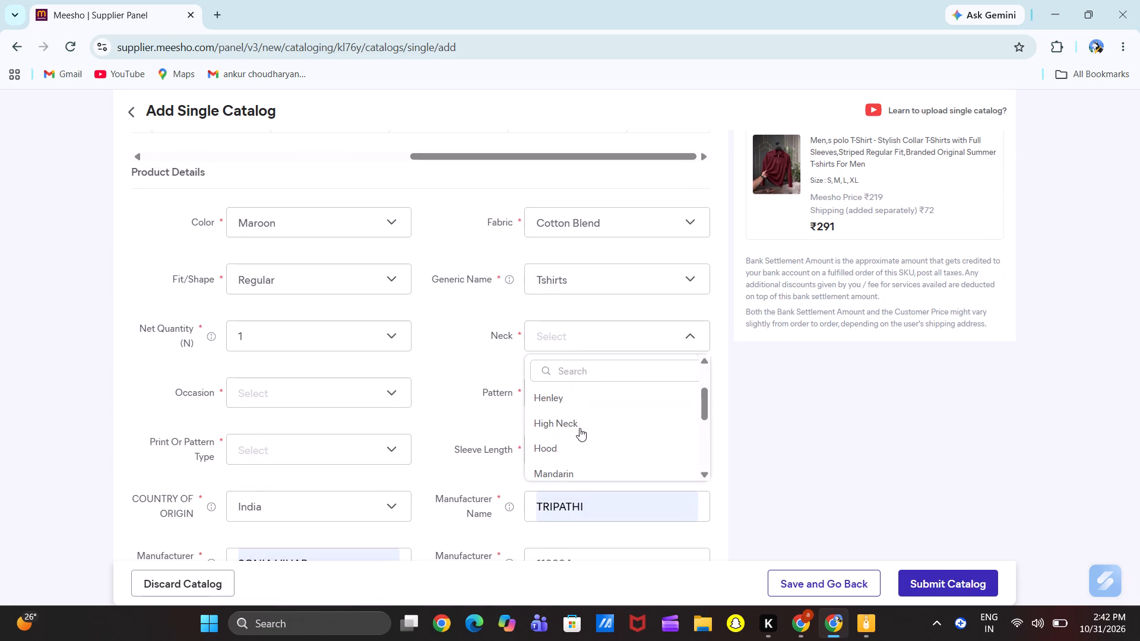
scroll(579, 428, down, 2)
click(579, 428)
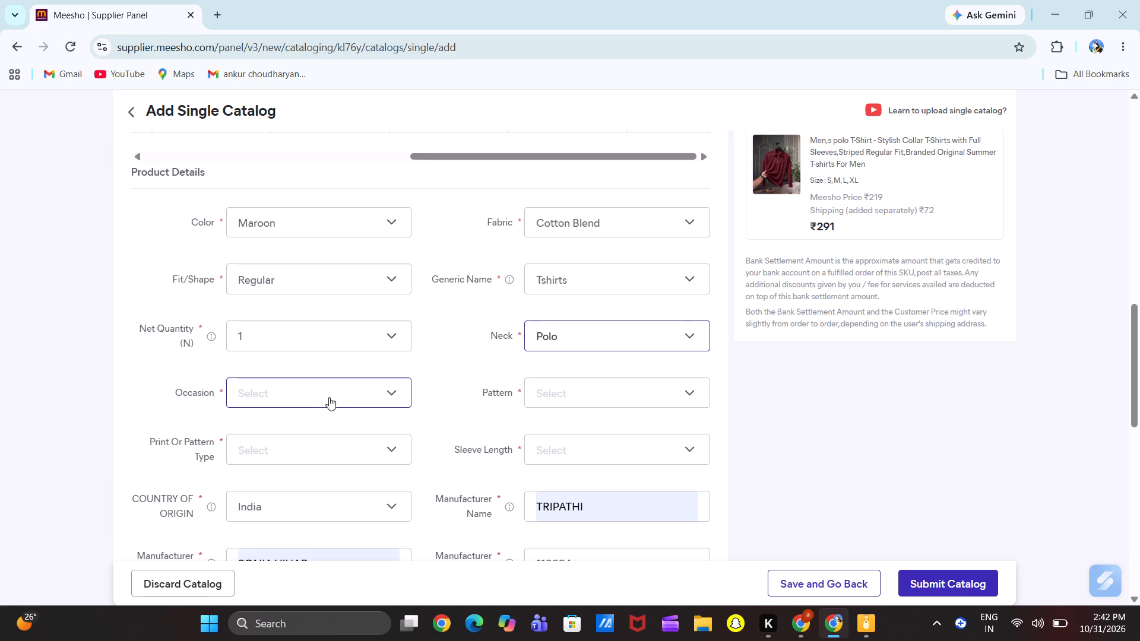
click(312, 392)
click(293, 493)
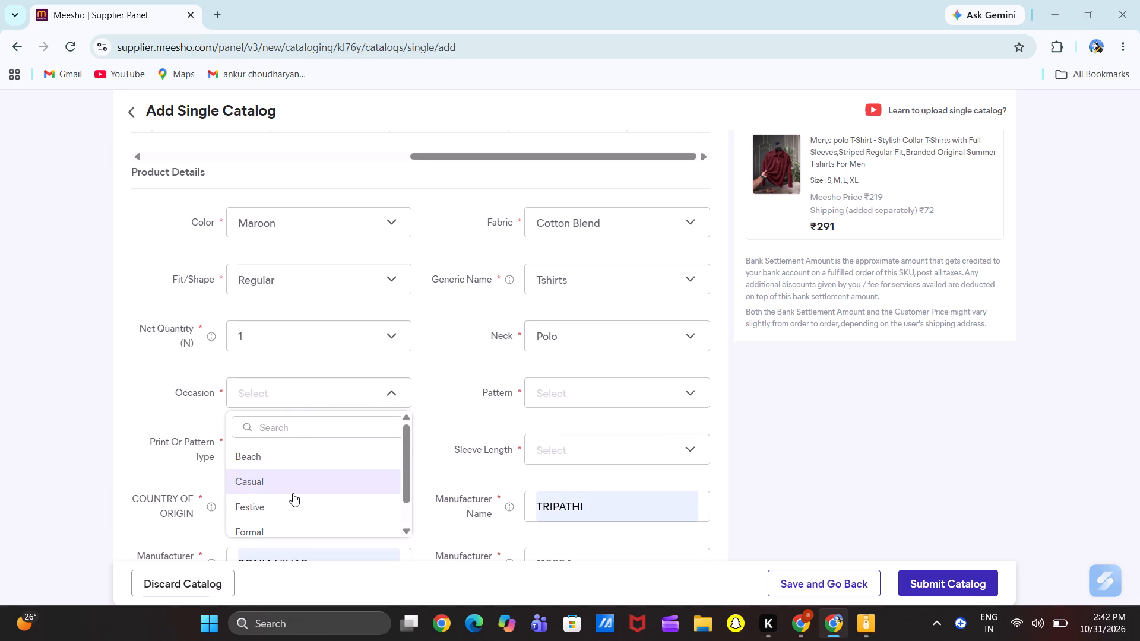
Set Product 5's pattern and print or pattern type to Solid, and its sleeve length to Long Sleeves.
click(600, 394)
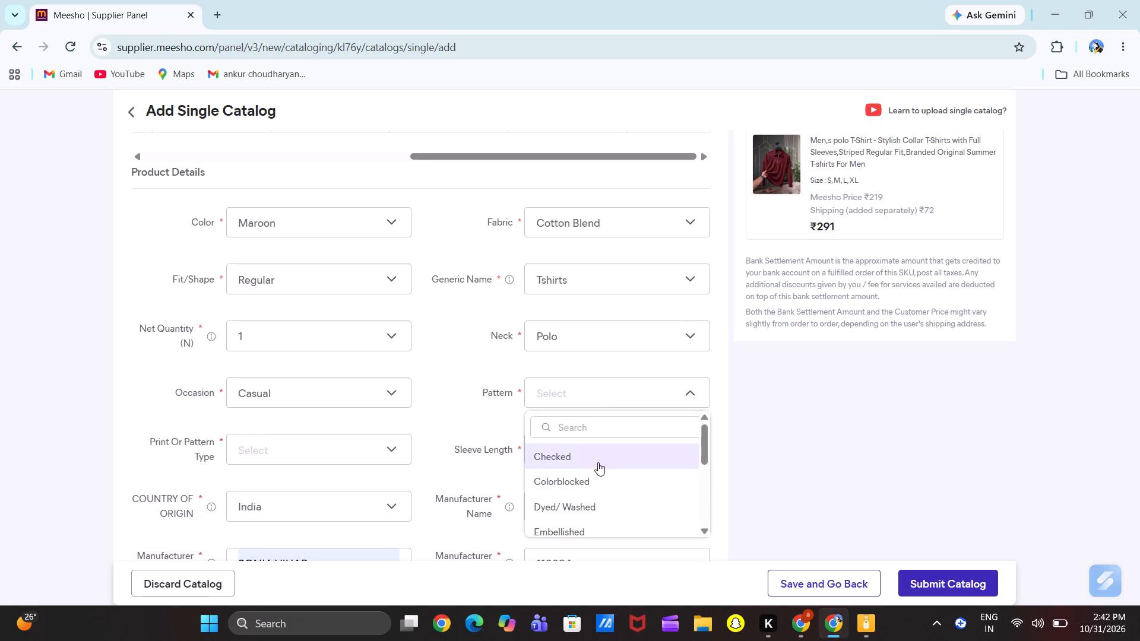
scroll(603, 515, down, 2)
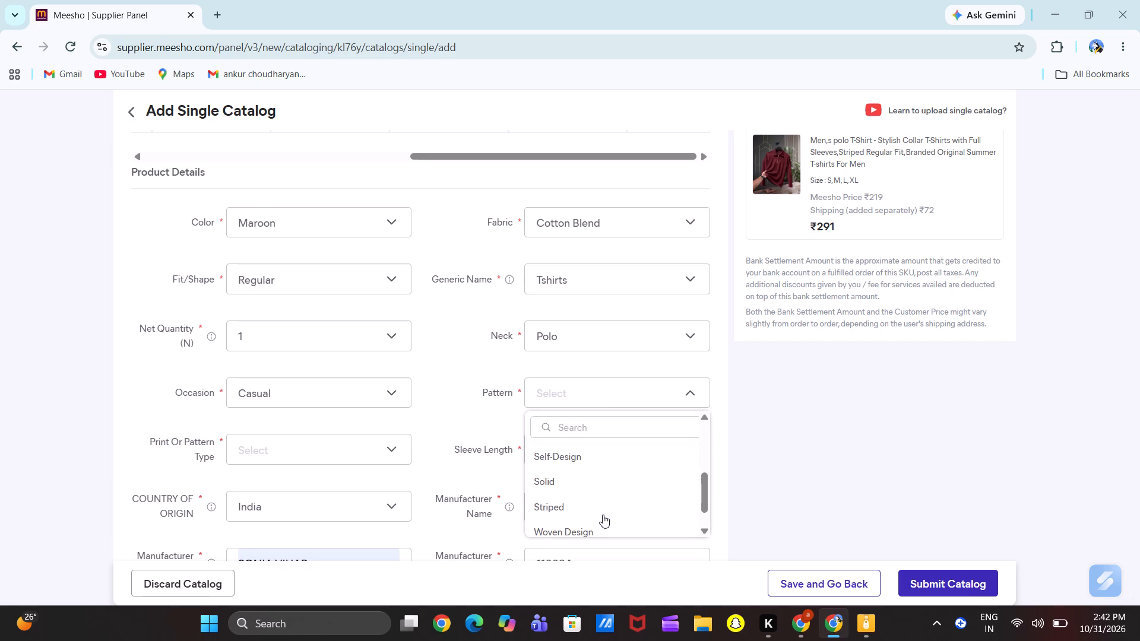
scroll(603, 515, down, 1)
click(549, 461)
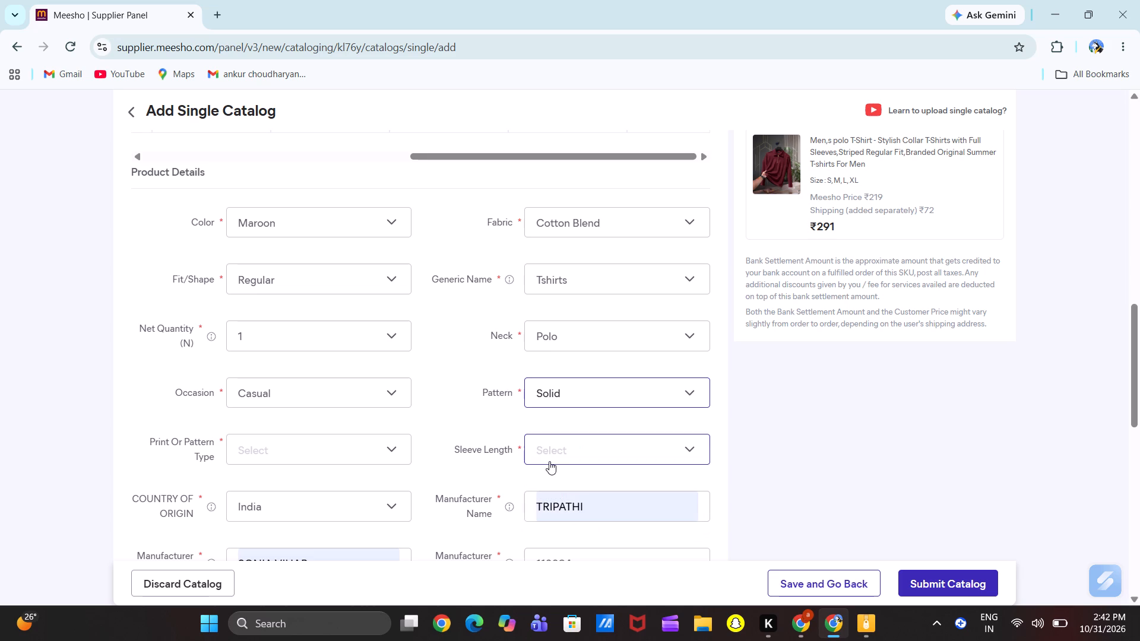
click(349, 456)
scroll(313, 545, down, 1)
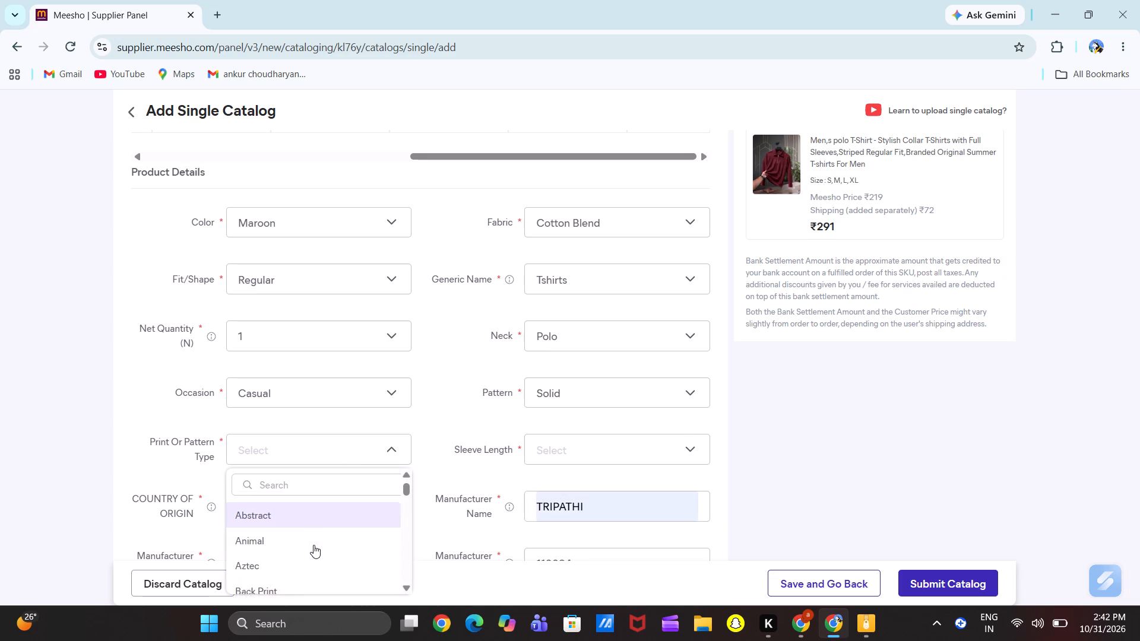
scroll(313, 545, down, 3)
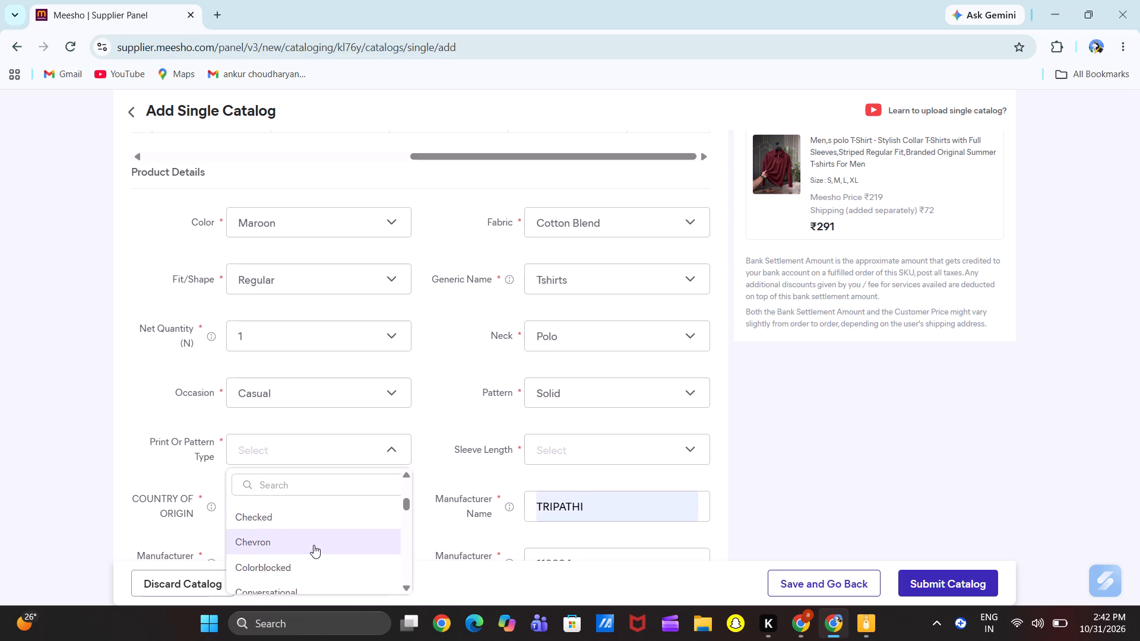
scroll(313, 545, down, 1)
click(290, 477)
text(SO)
click(286, 513)
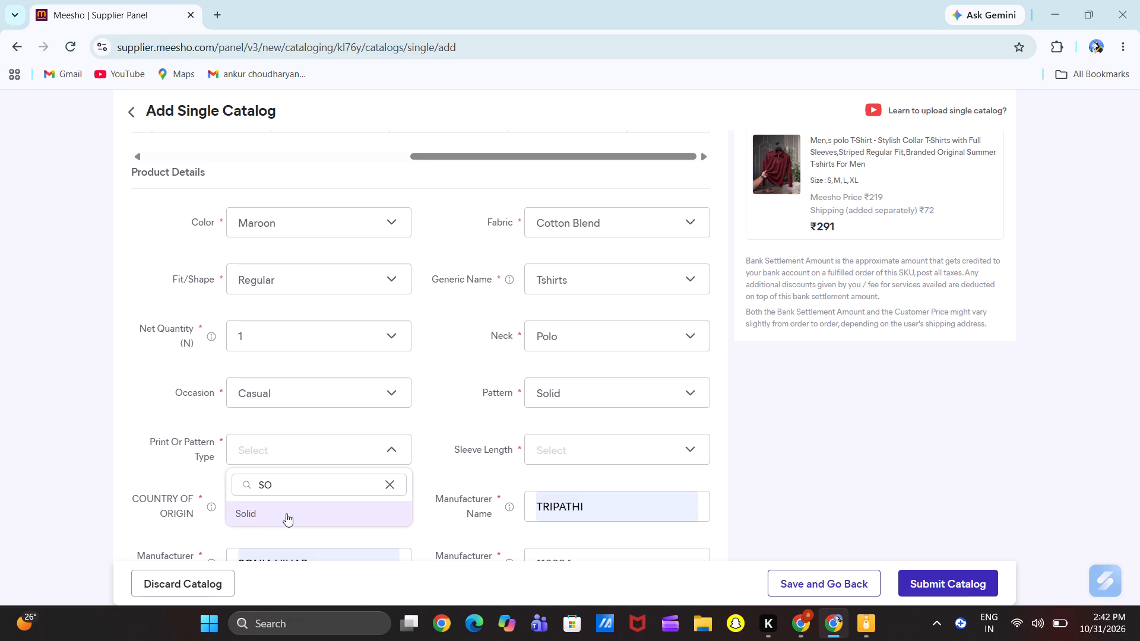
click(594, 460)
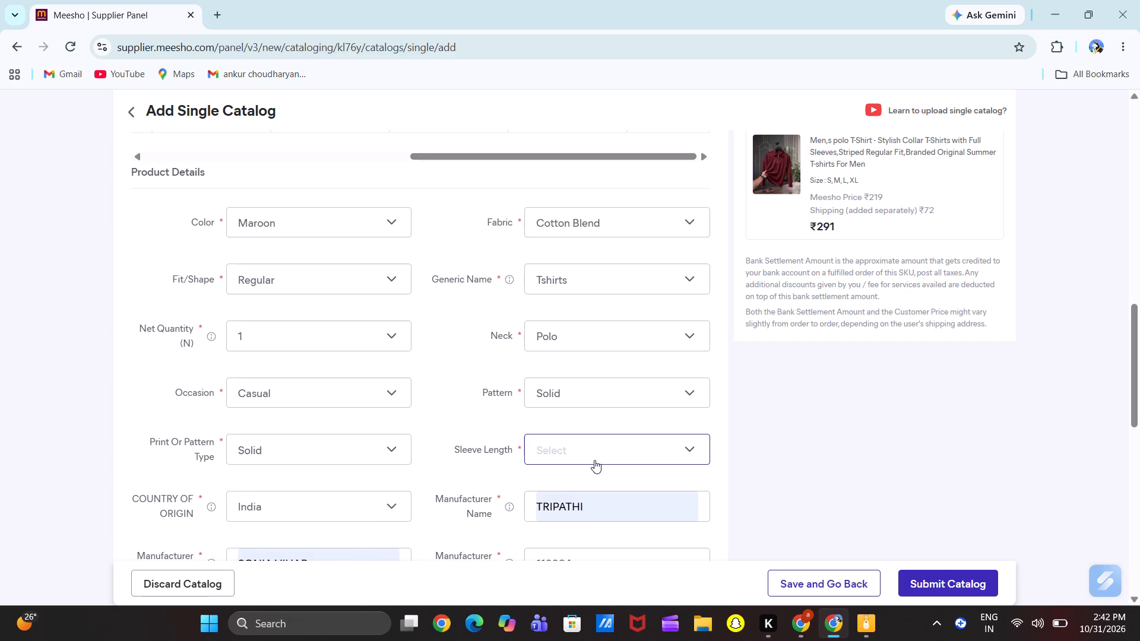
click(578, 510)
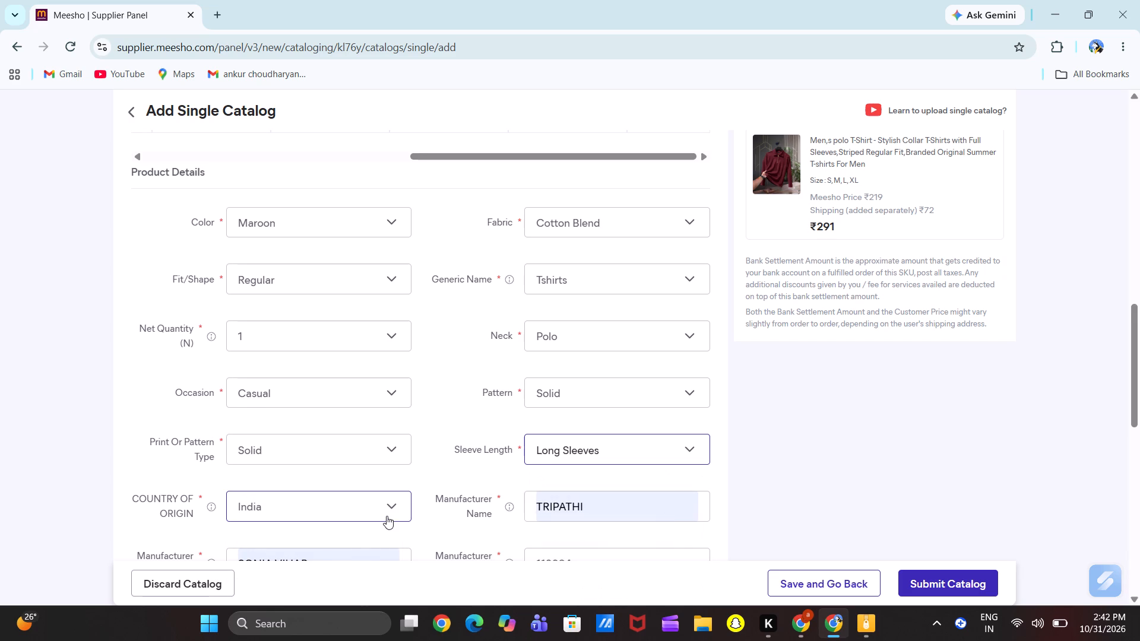
Set Product 5's other attributes to length Regular, style Korean and number of pockets No Pocket.
scroll(387, 516, down, 4)
scroll(487, 512, down, 4)
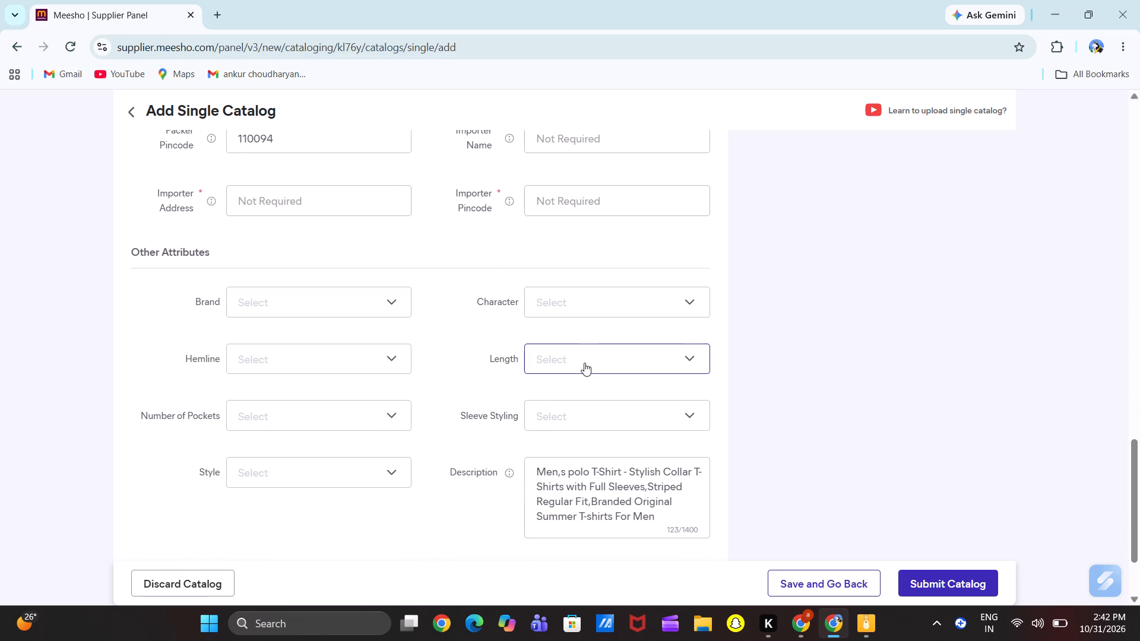
click(584, 363)
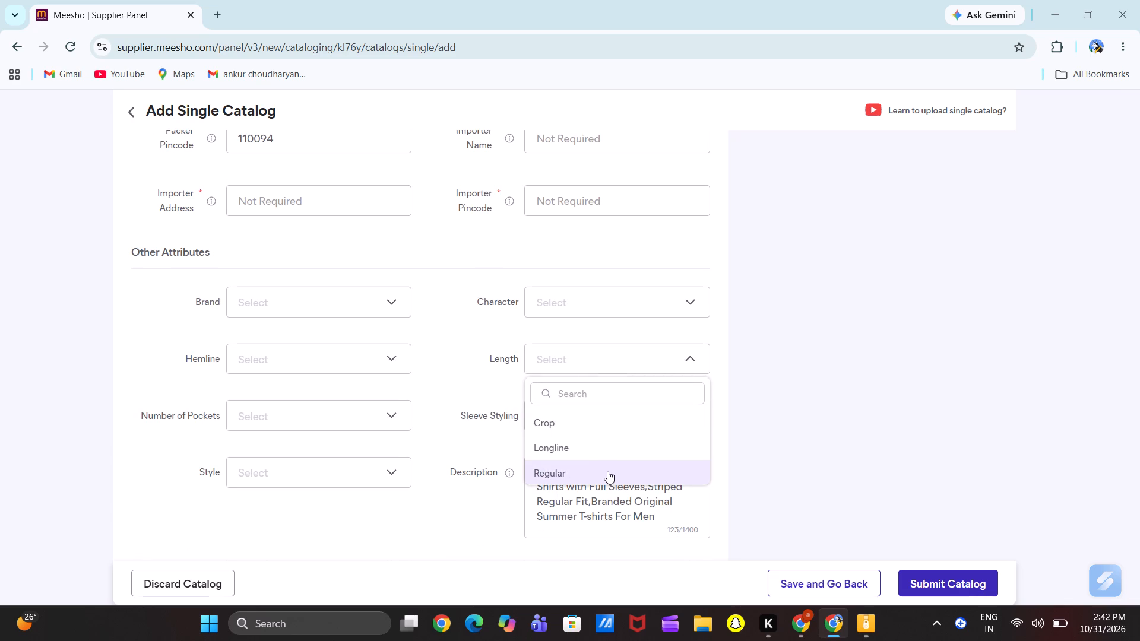
click(607, 471)
click(381, 467)
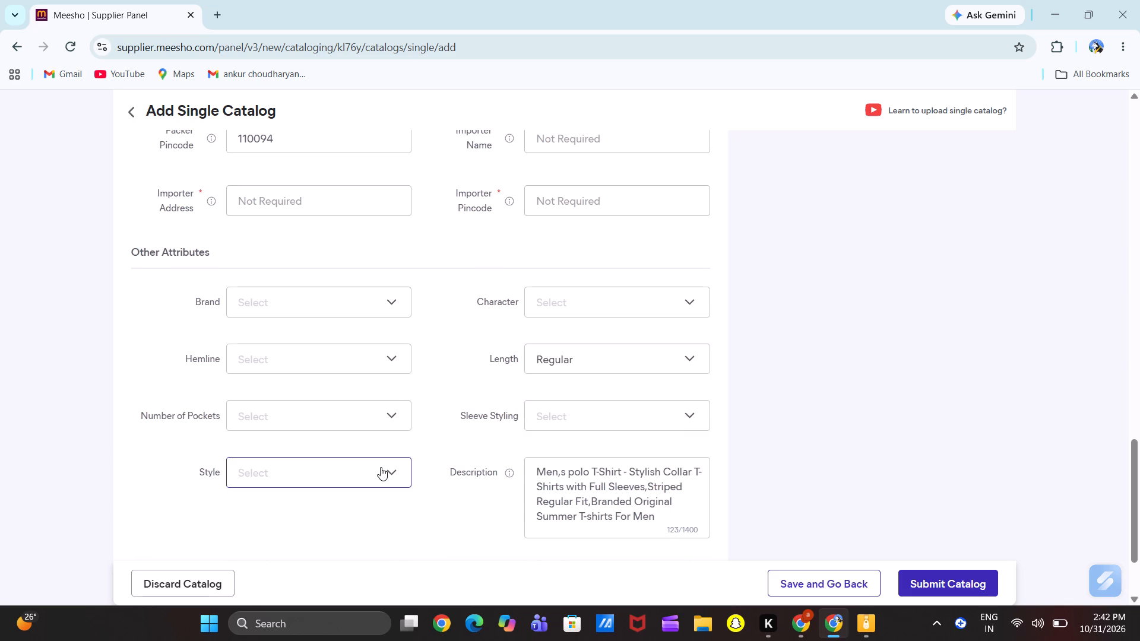
click(343, 564)
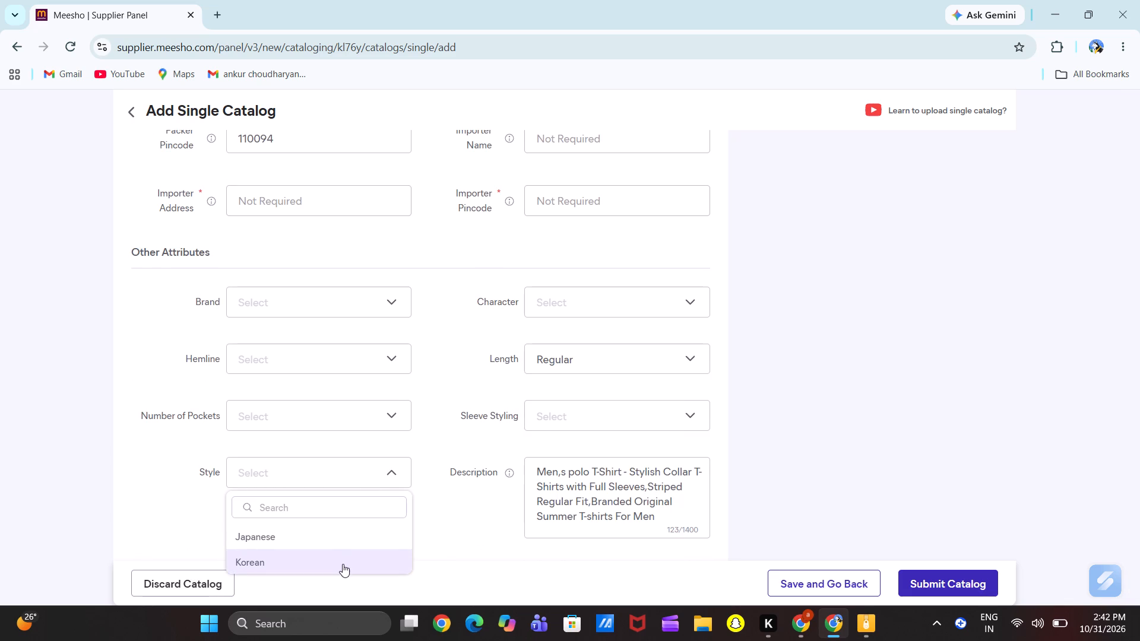
click(318, 410)
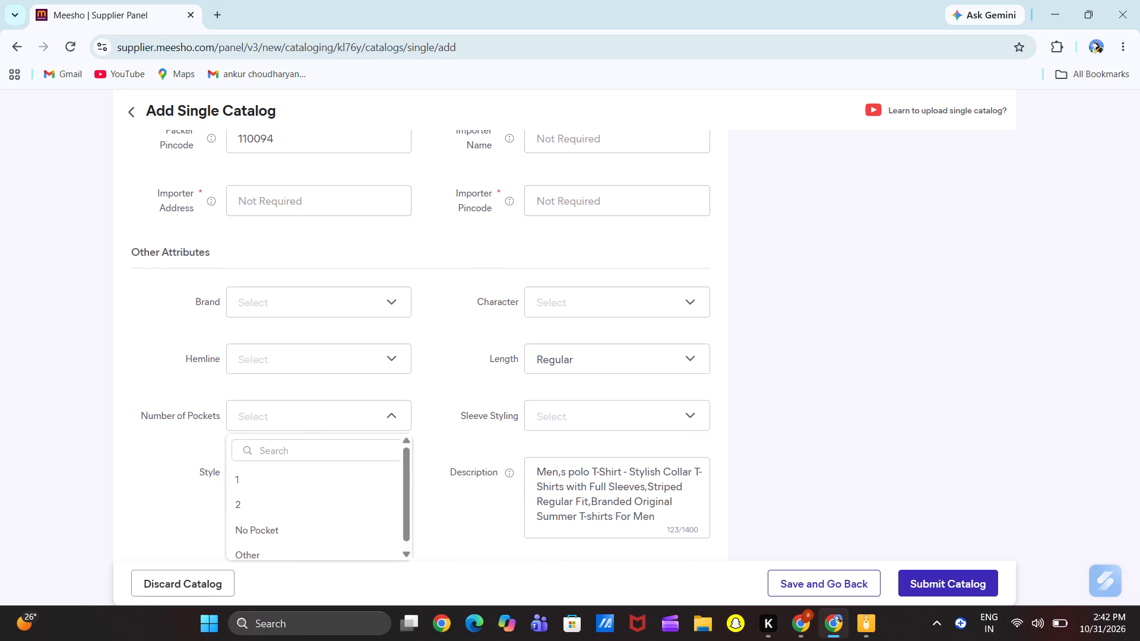
click(338, 535)
scroll(425, 418, down, 1)
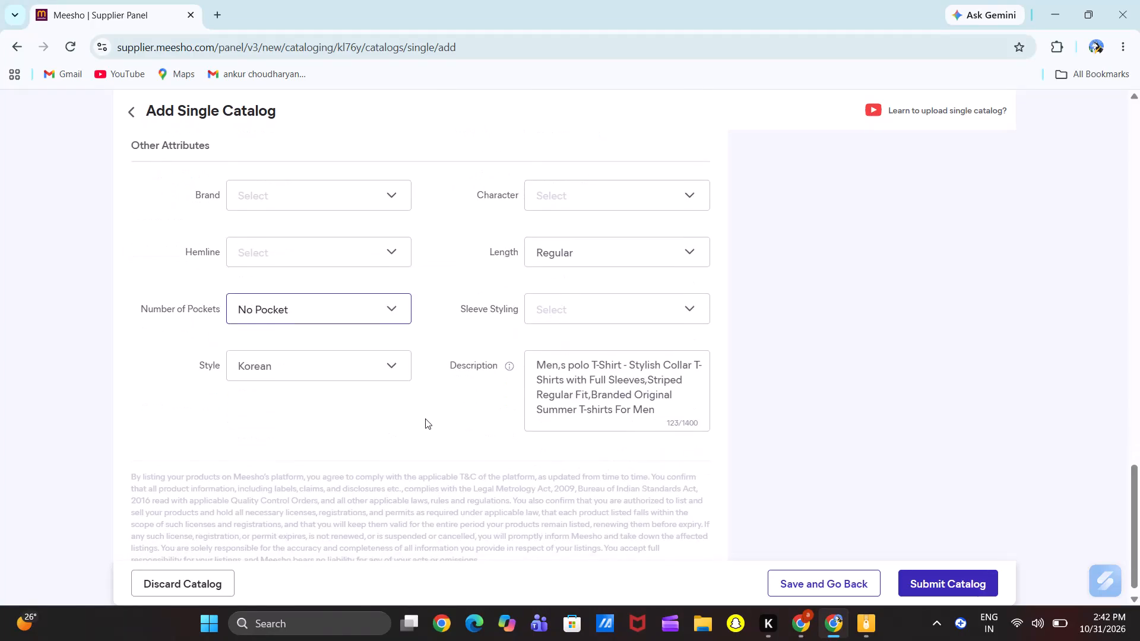
Open Product 6 and enter the style code FULL=KARARA'/.[BLACK].
scroll(425, 418, up, 8)
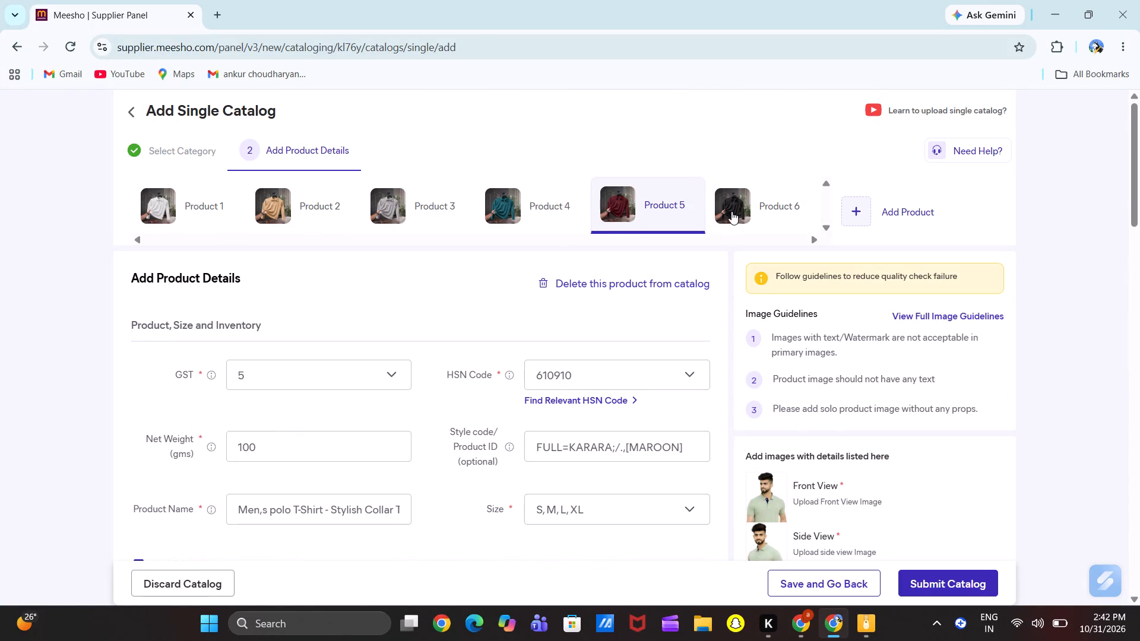
click(731, 211)
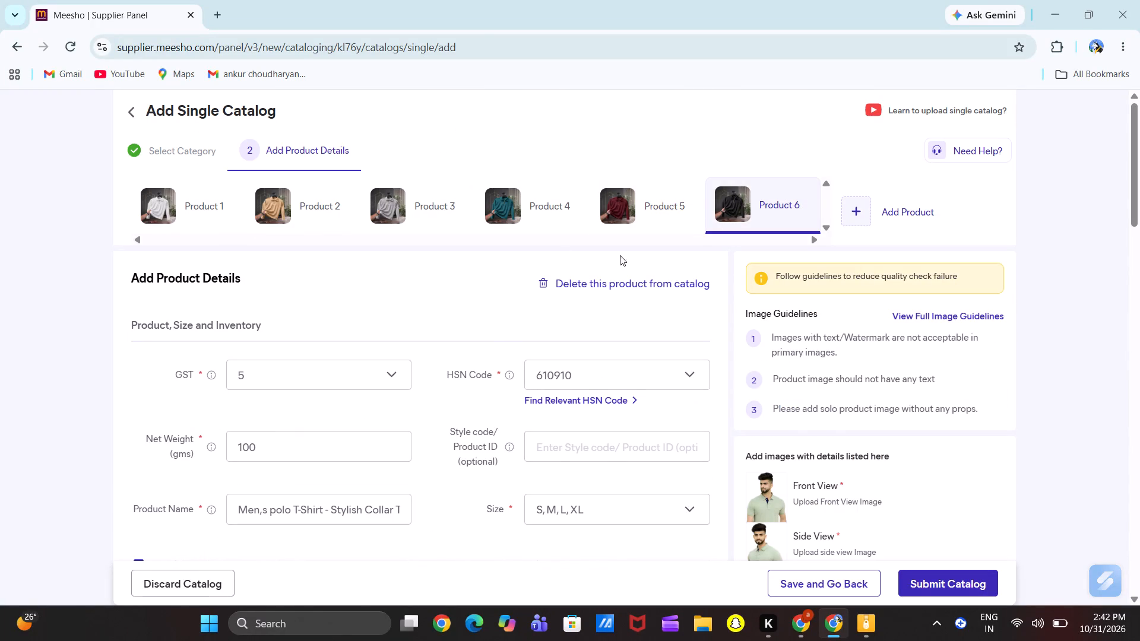
scroll(492, 351, down, 3)
click(608, 251)
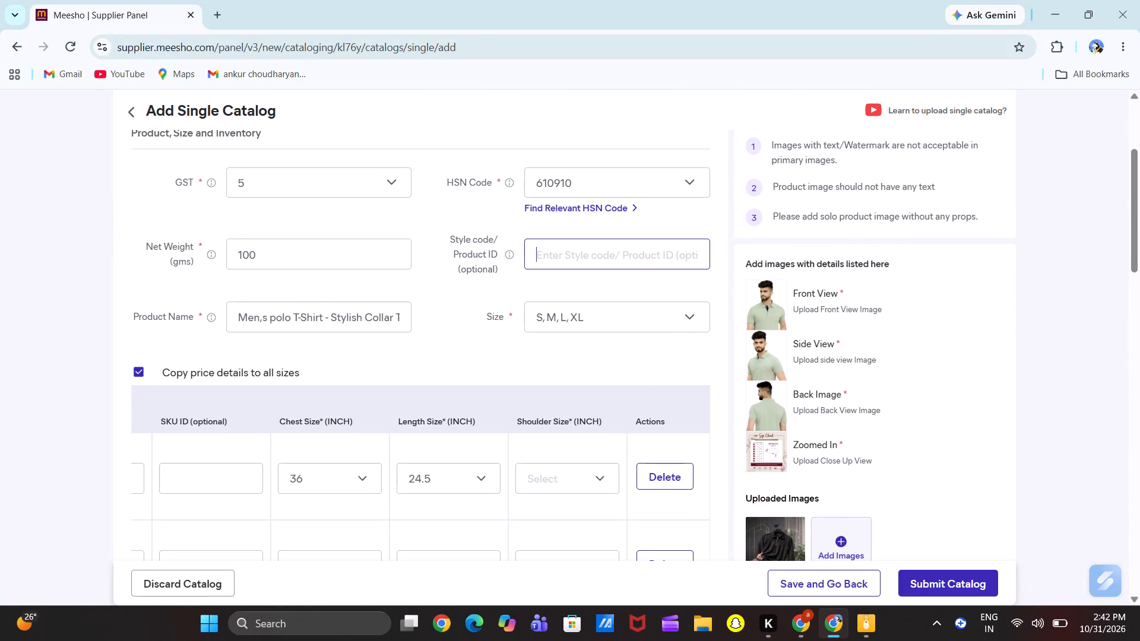
text(FULL)
key(equal)
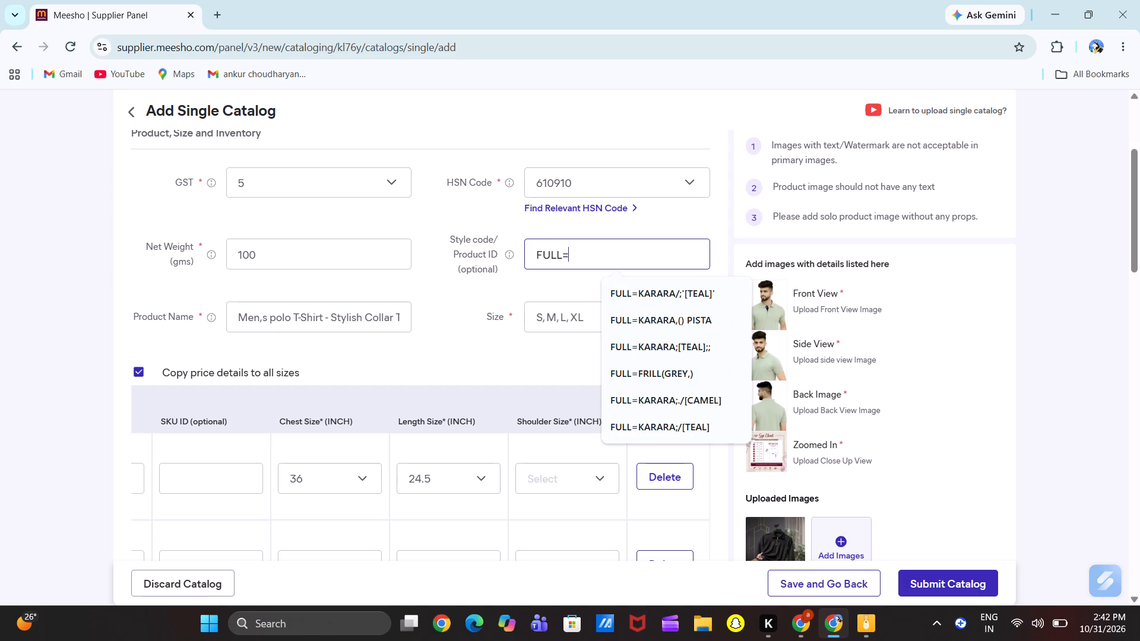
text(KARARA)
text('/.)
key(bracketleft)
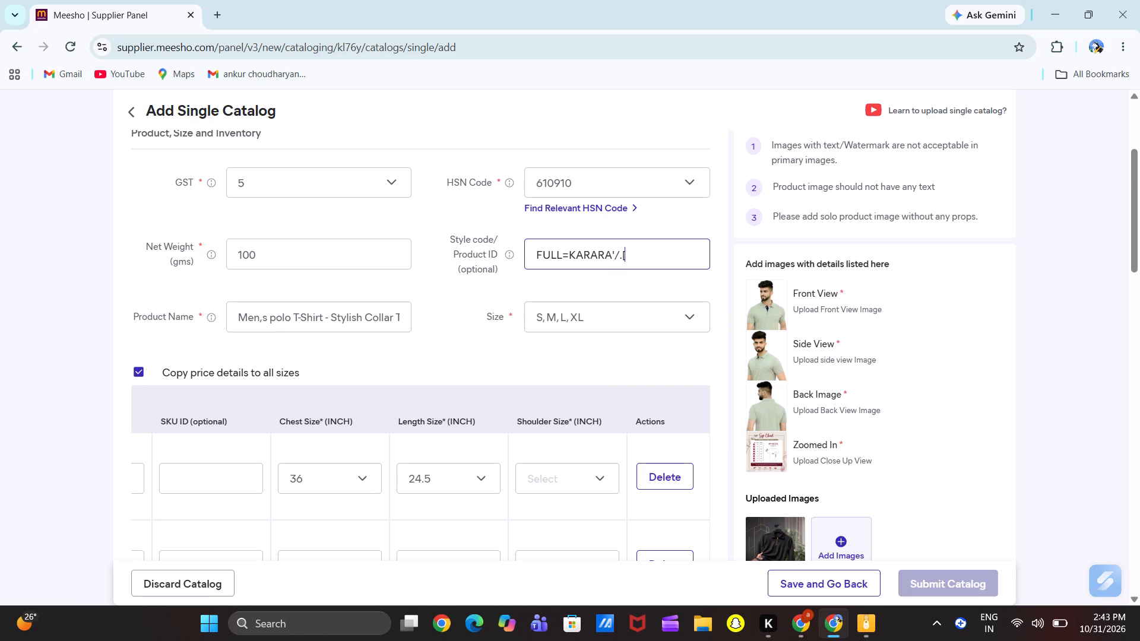
scroll(454, 316, down, 1)
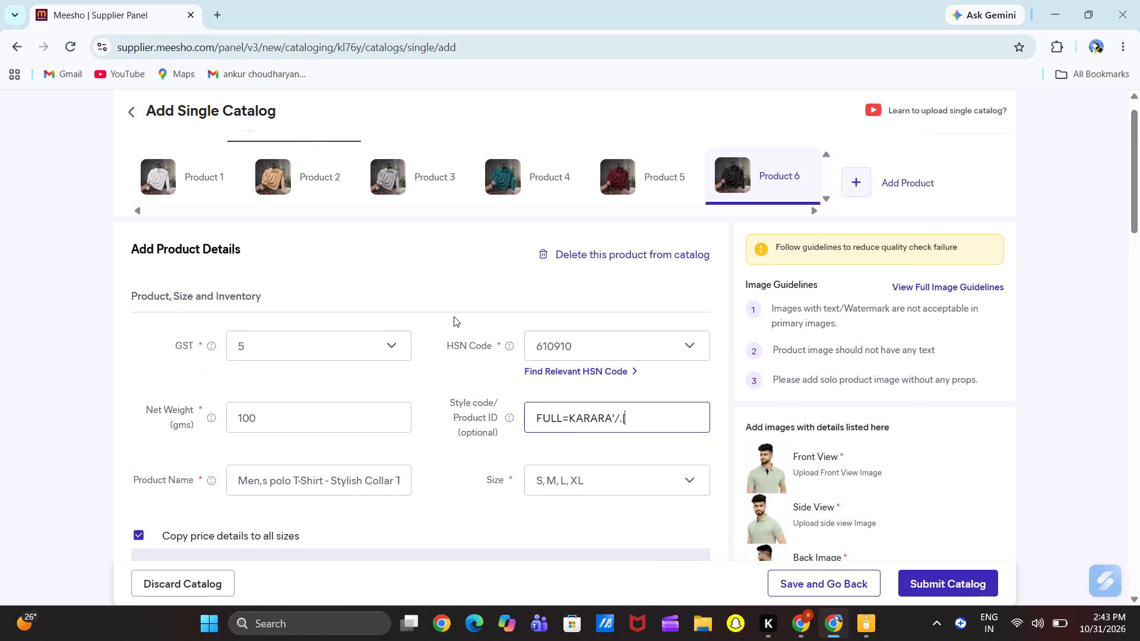
scroll(454, 316, down, 1)
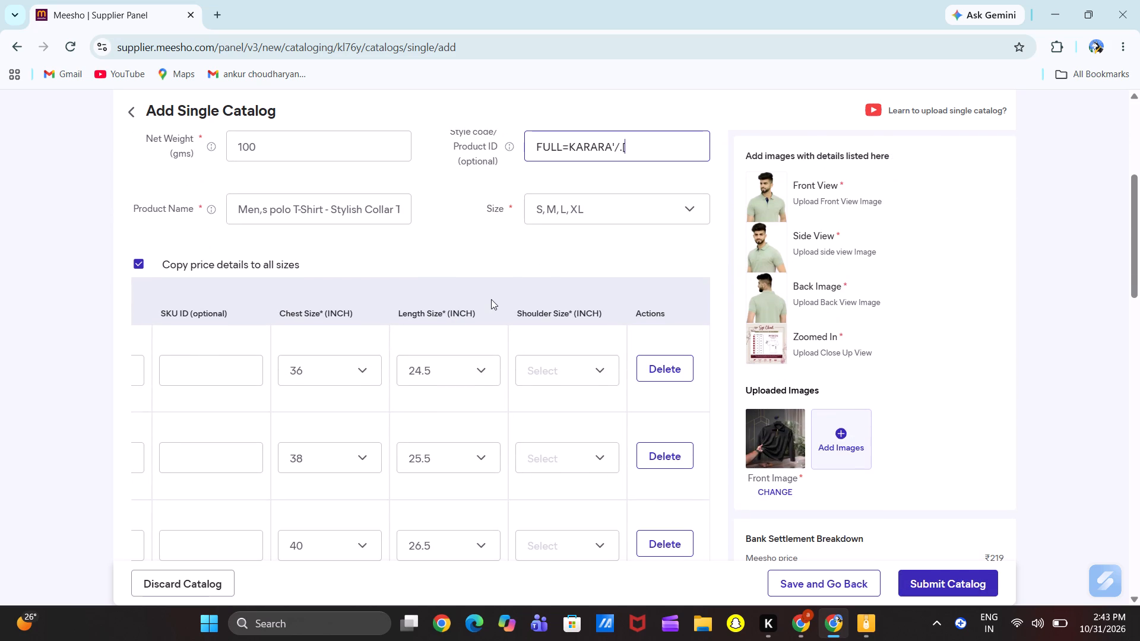
text(BLAV)
key(BackSpace)
text(CK)
key(bracketright)
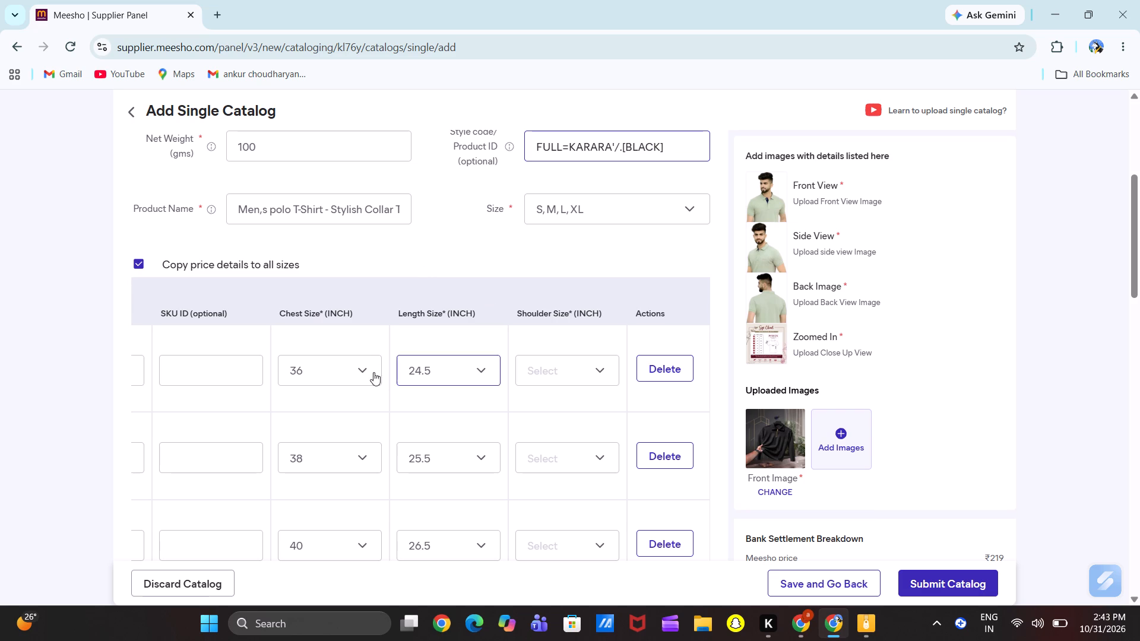
Set Product 6's Meesho price to 219, wrong/defective returns price to 218 and MRP to 899 for all sizes.
scroll(299, 399, right, 7)
click(246, 370)
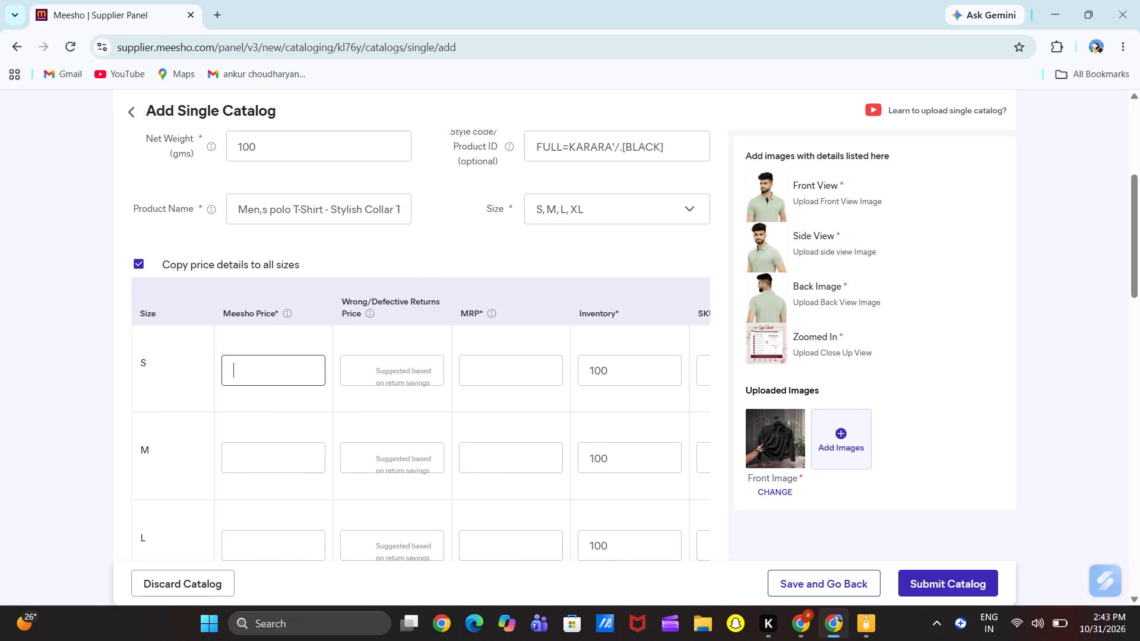
text(219)
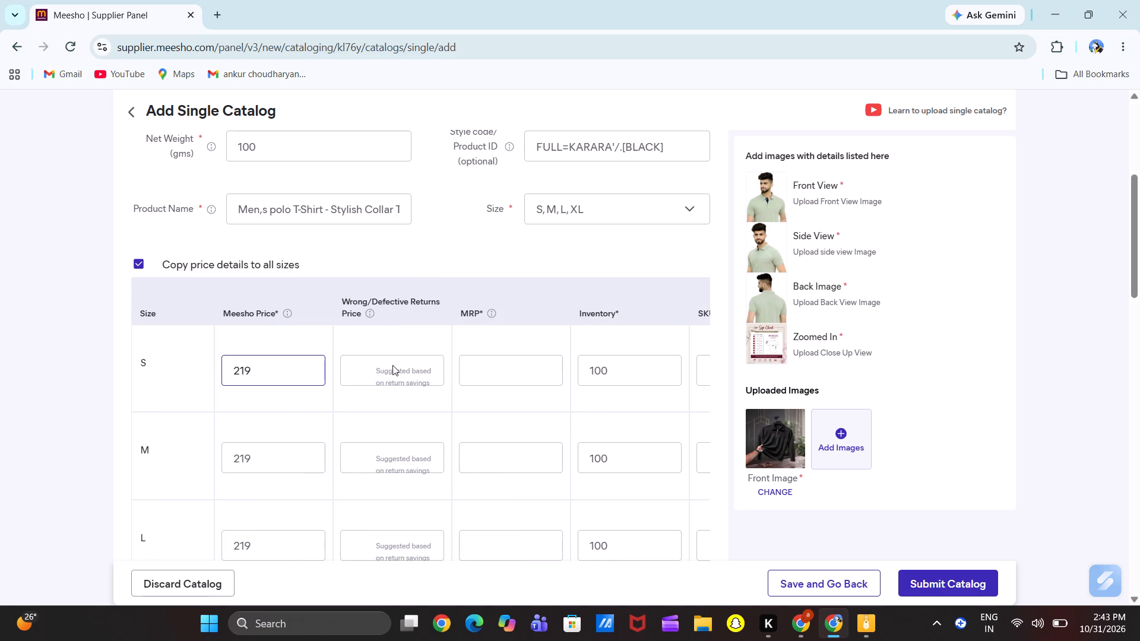
click(392, 365)
key(BackSpace)
key(BackSpace)
key(BackSpace)
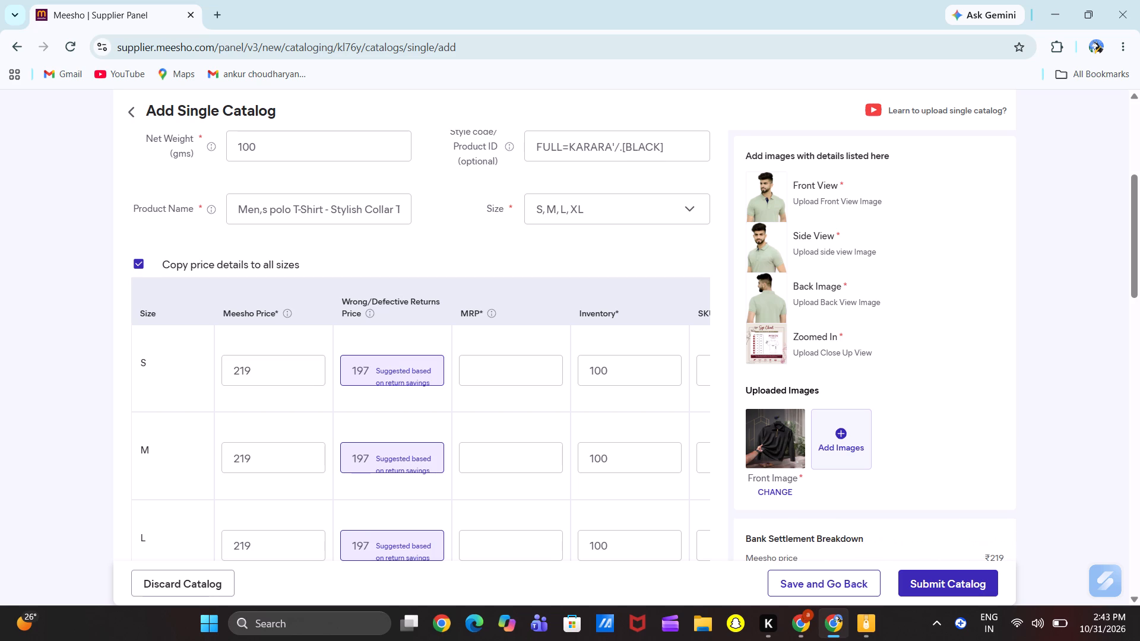
click(368, 372)
key(BackSpace)
key(BackSpace)
key(BackSpace)
key(BackSpace)
key(BackSpace)
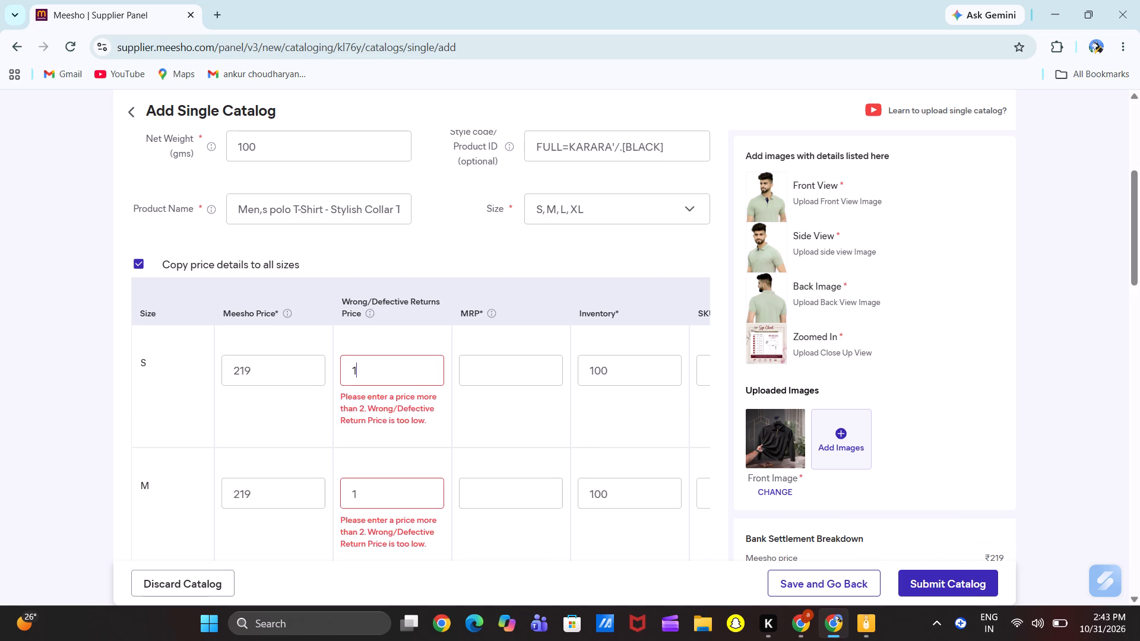
text(218)
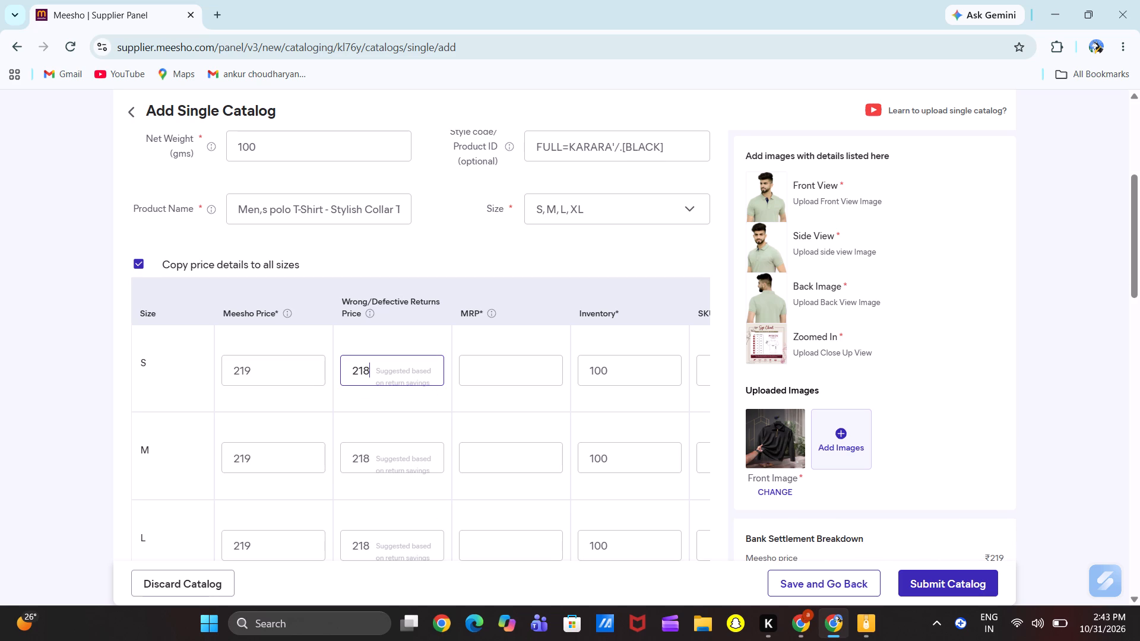
click(491, 364)
text(899)
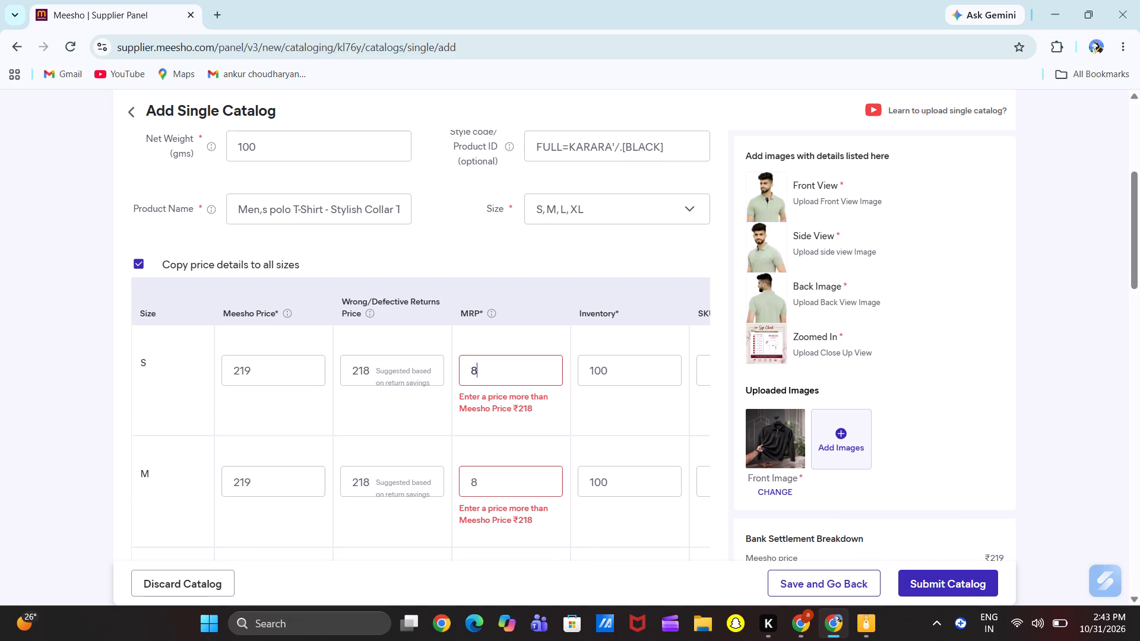
Set Product 6's shoulder size to 14.5 inches for size S and 15.5 inches for size M.
scroll(571, 390, left, 9)
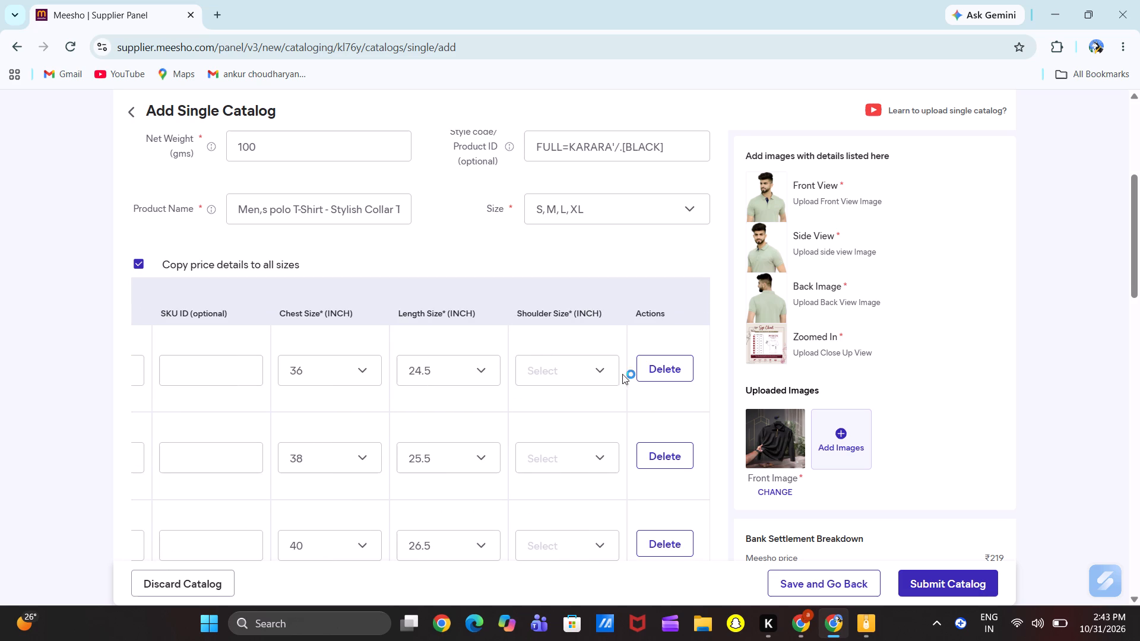
click(582, 375)
scroll(549, 472, down, 1)
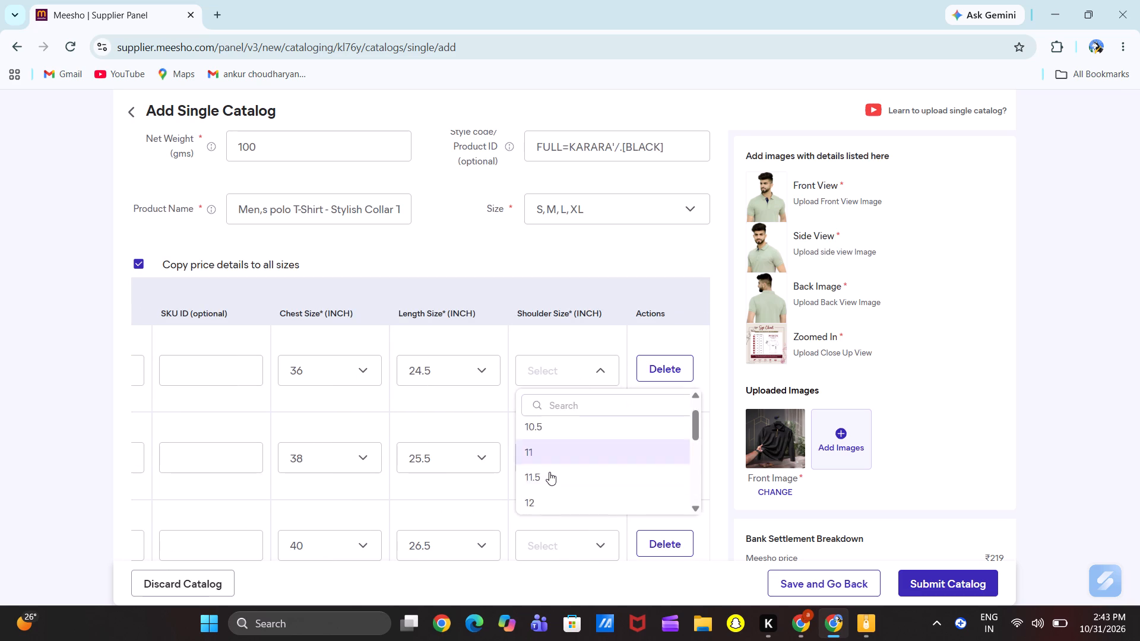
scroll(549, 472, down, 2)
click(549, 472)
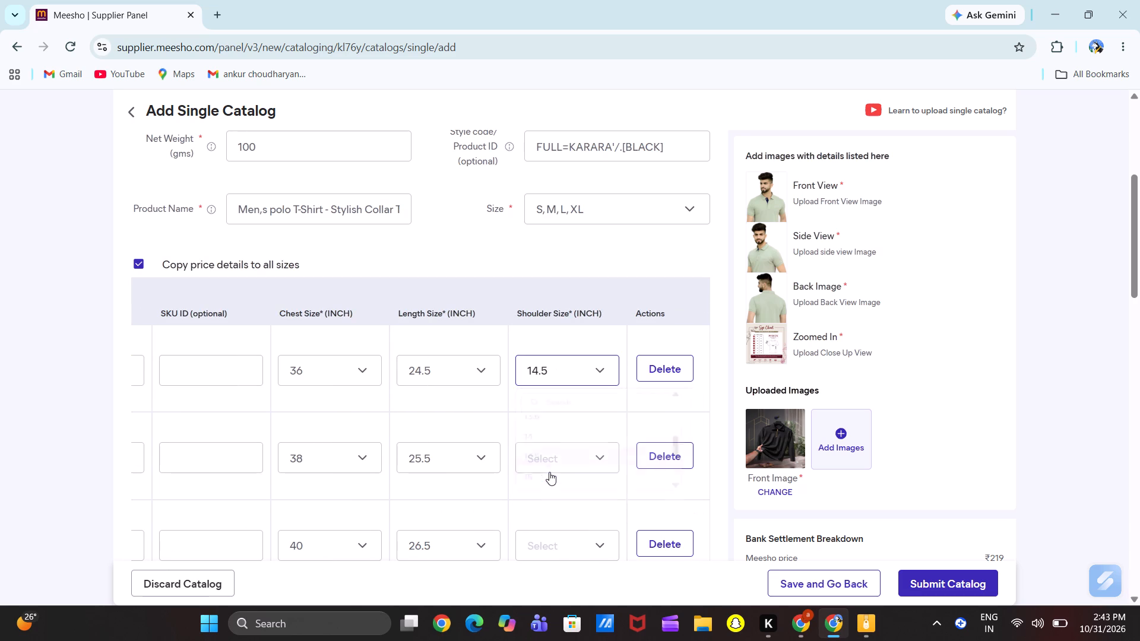
scroll(504, 440, down, 2)
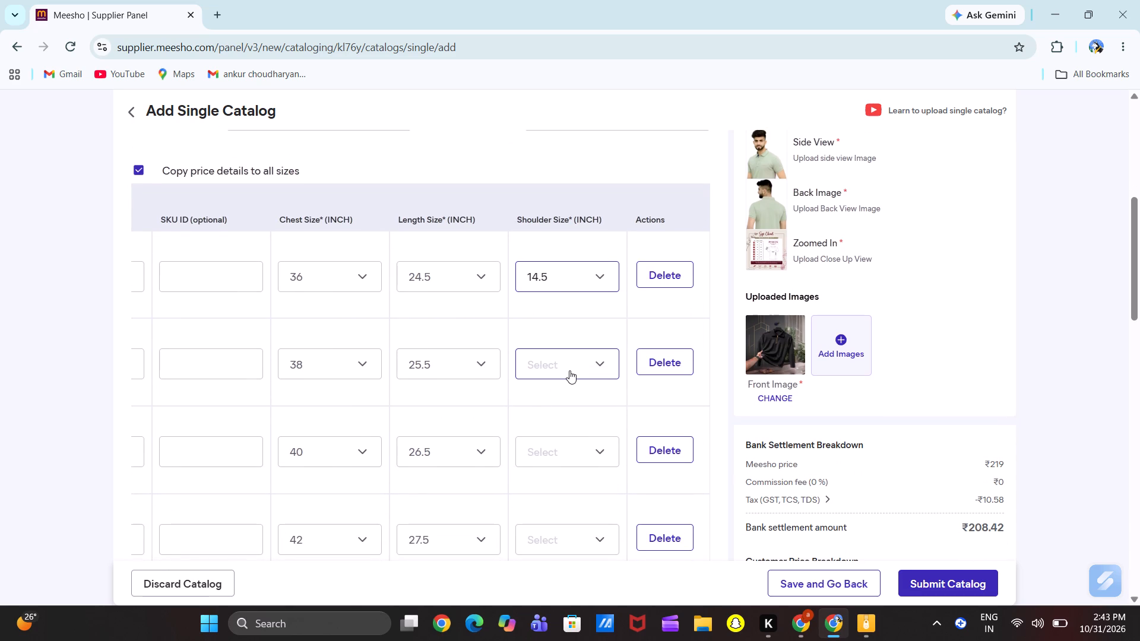
click(569, 370)
scroll(569, 478, down, 1)
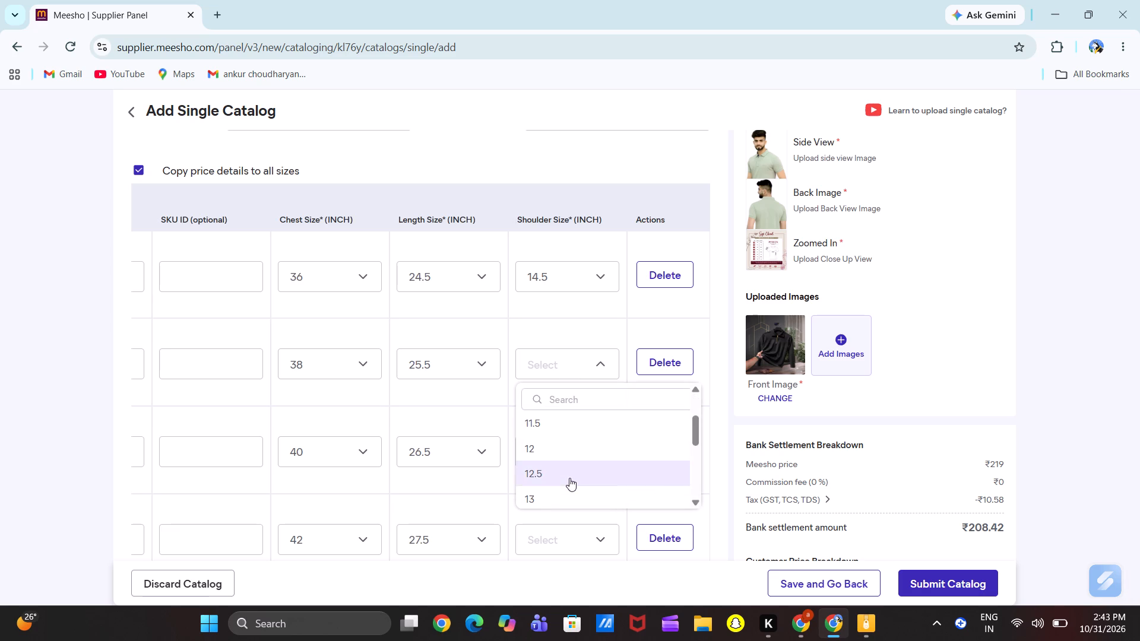
scroll(569, 478, down, 3)
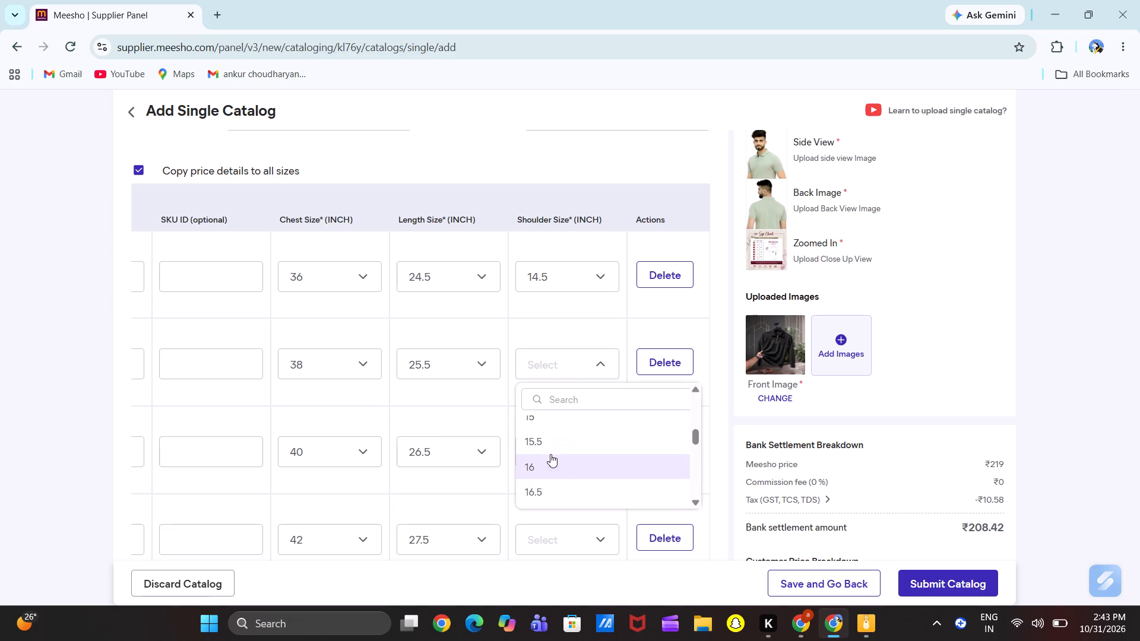
click(541, 430)
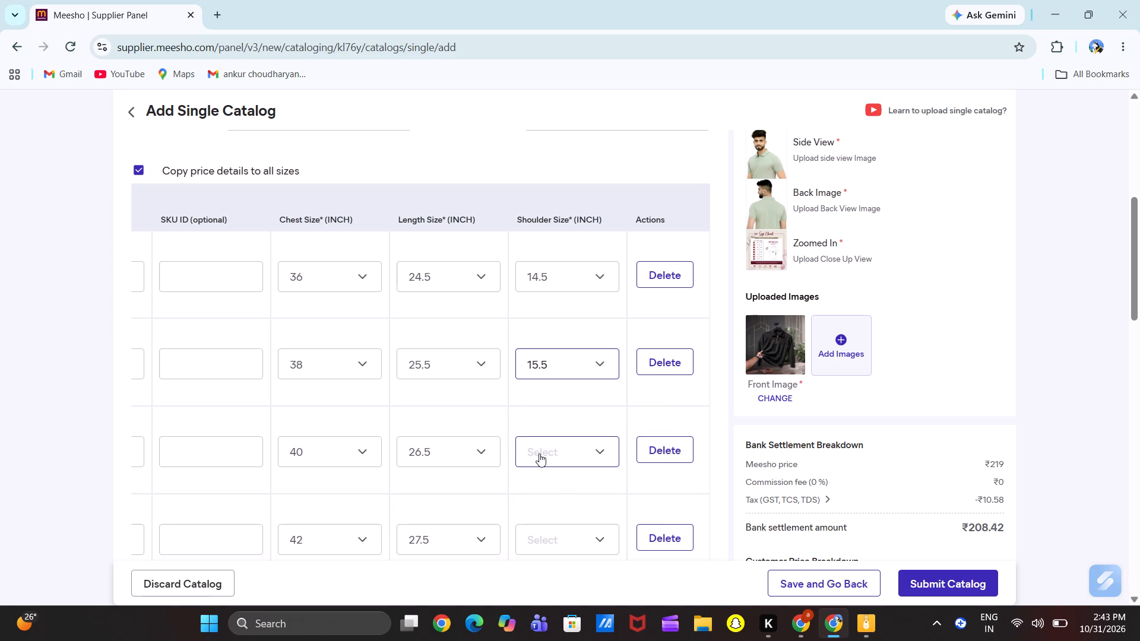
Set Product 6's shoulder size to 16.5 inches for size L and 17.5 inches for size XL.
click(539, 453)
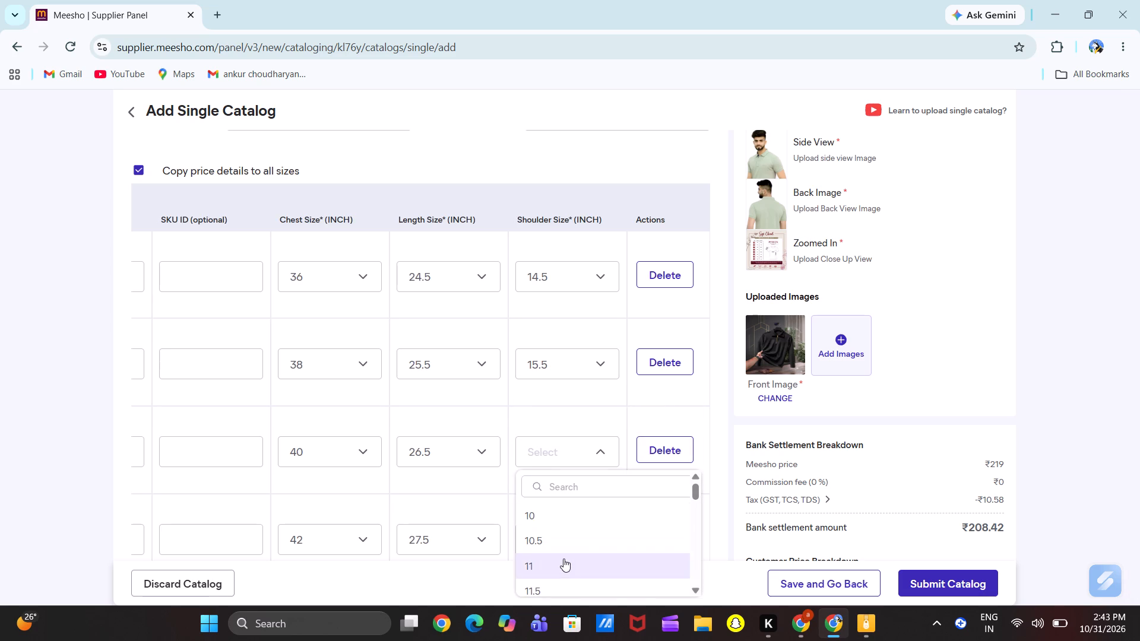
scroll(563, 559, down, 4)
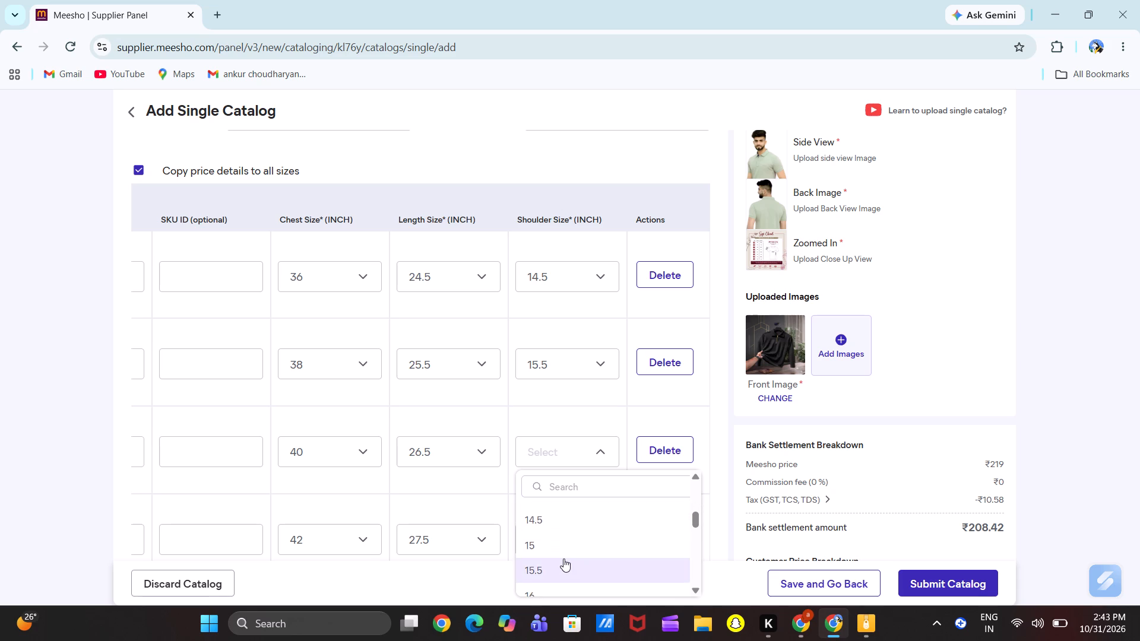
scroll(563, 559, down, 1)
click(563, 559)
scroll(527, 522, down, 1)
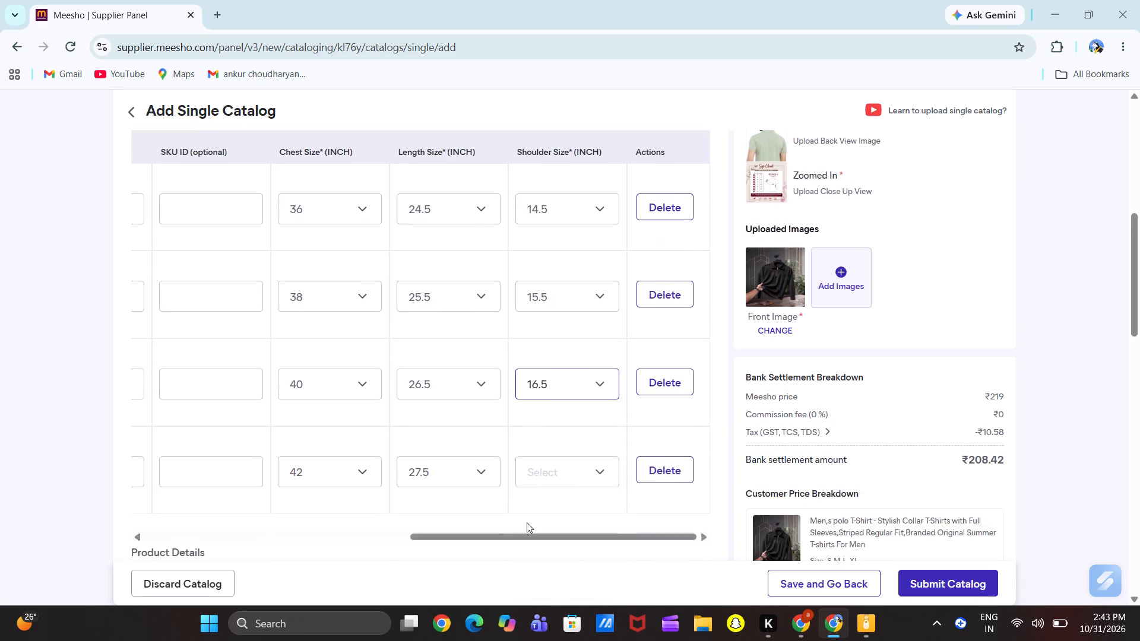
scroll(527, 522, down, 1)
click(540, 415)
scroll(591, 548, down, 1)
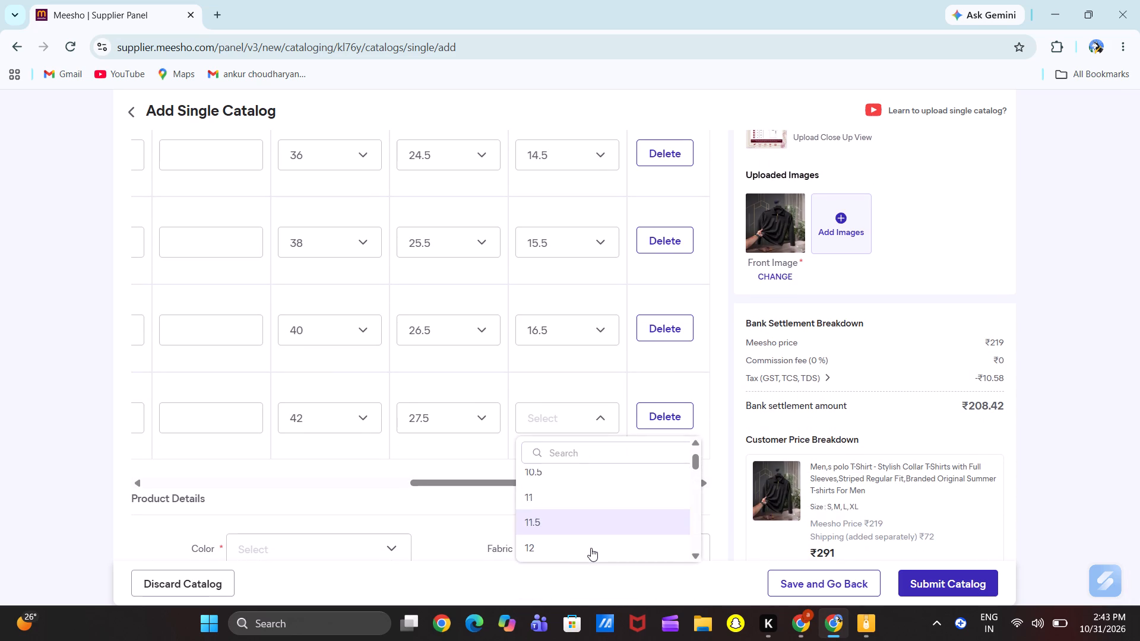
scroll(591, 548, down, 3)
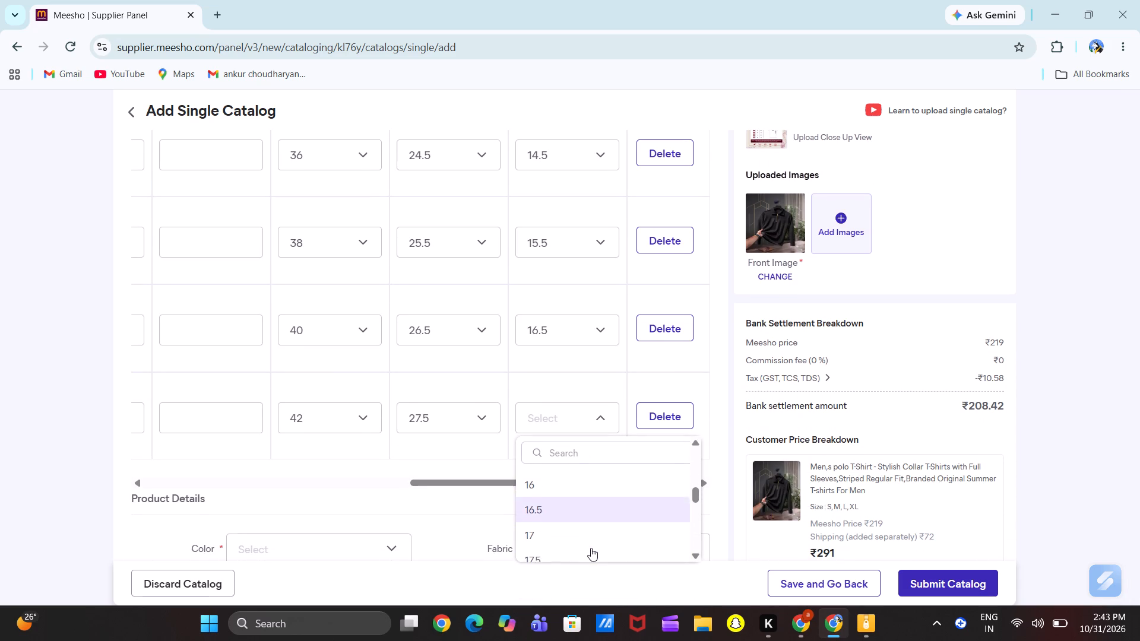
scroll(591, 548, down, 1)
click(553, 506)
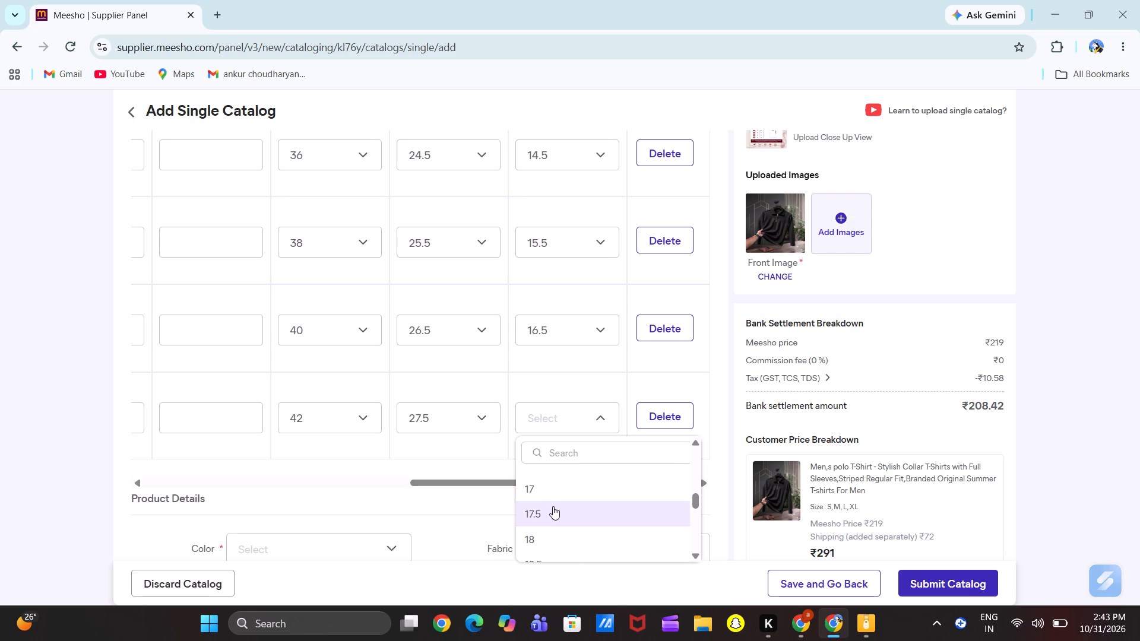
Set Product 6's color to Black and its fabric to Cotton Blend.
scroll(473, 503, down, 2)
click(308, 353)
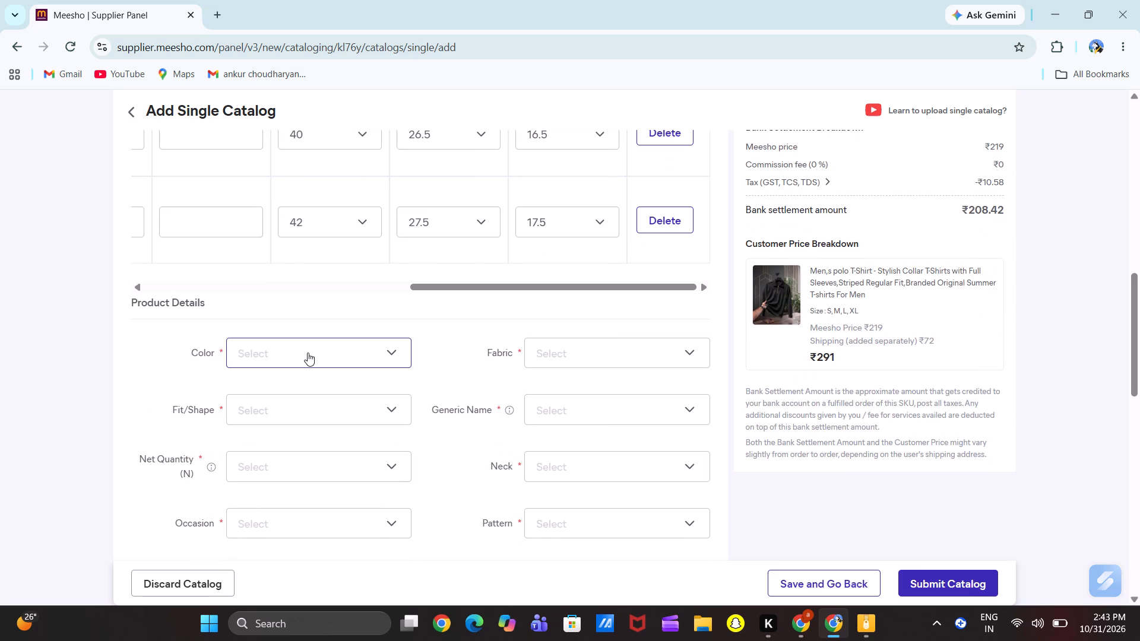
click(299, 389)
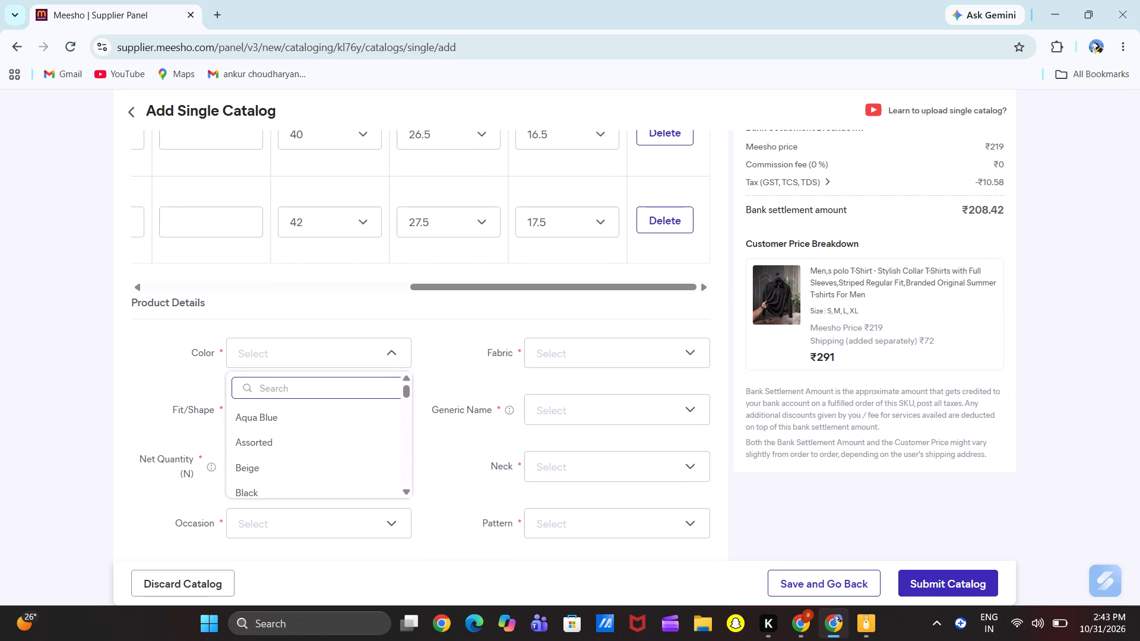
text(BLACK)
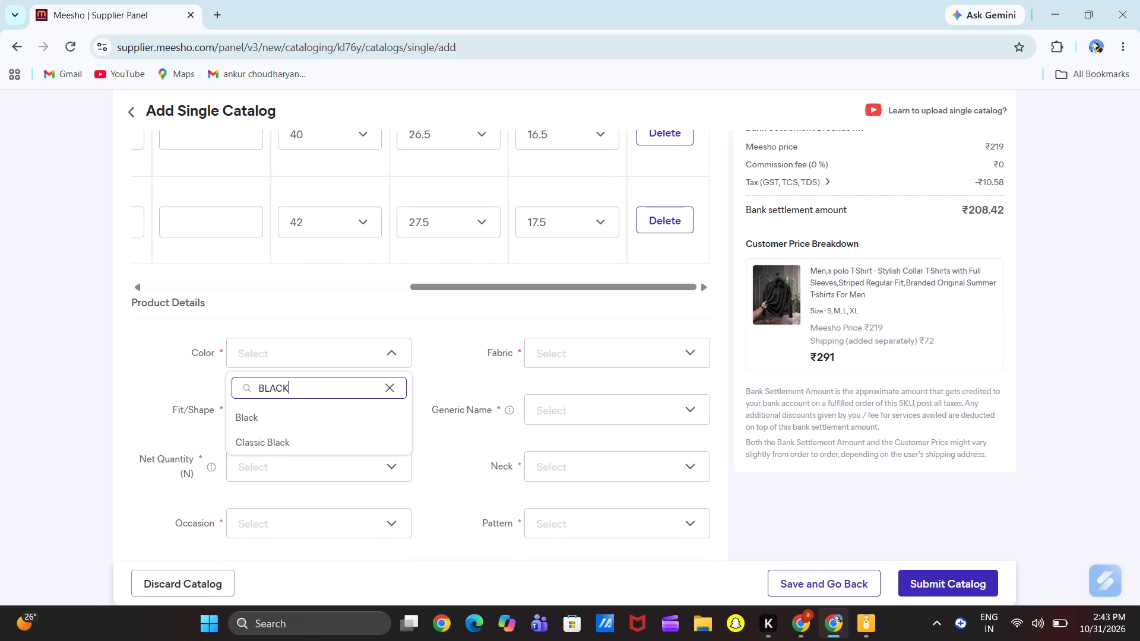
click(298, 412)
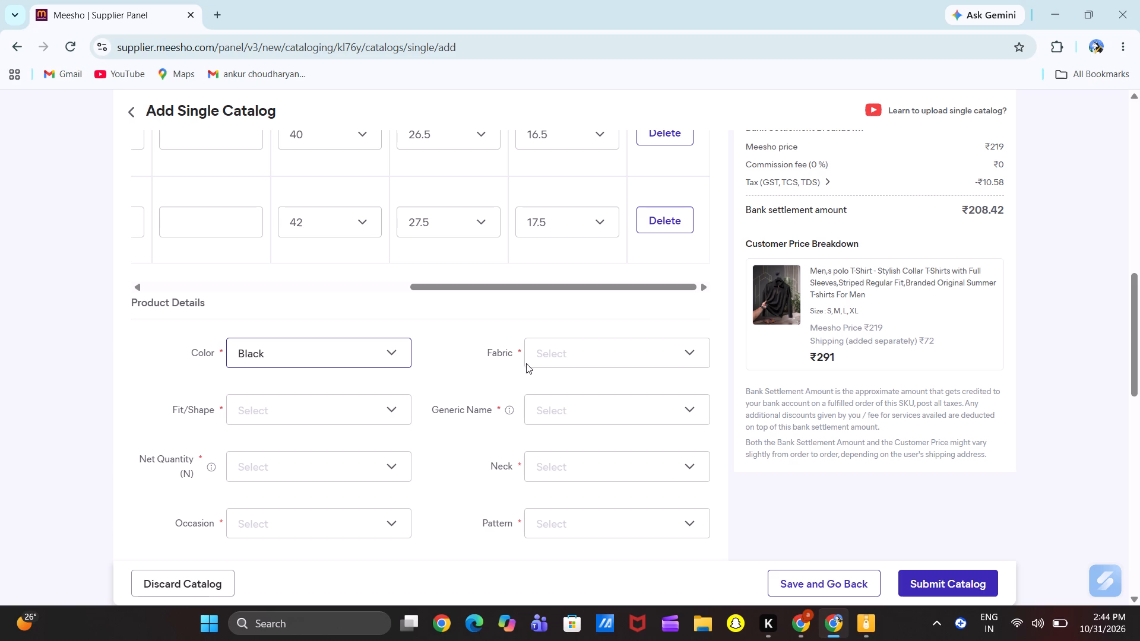
click(542, 358)
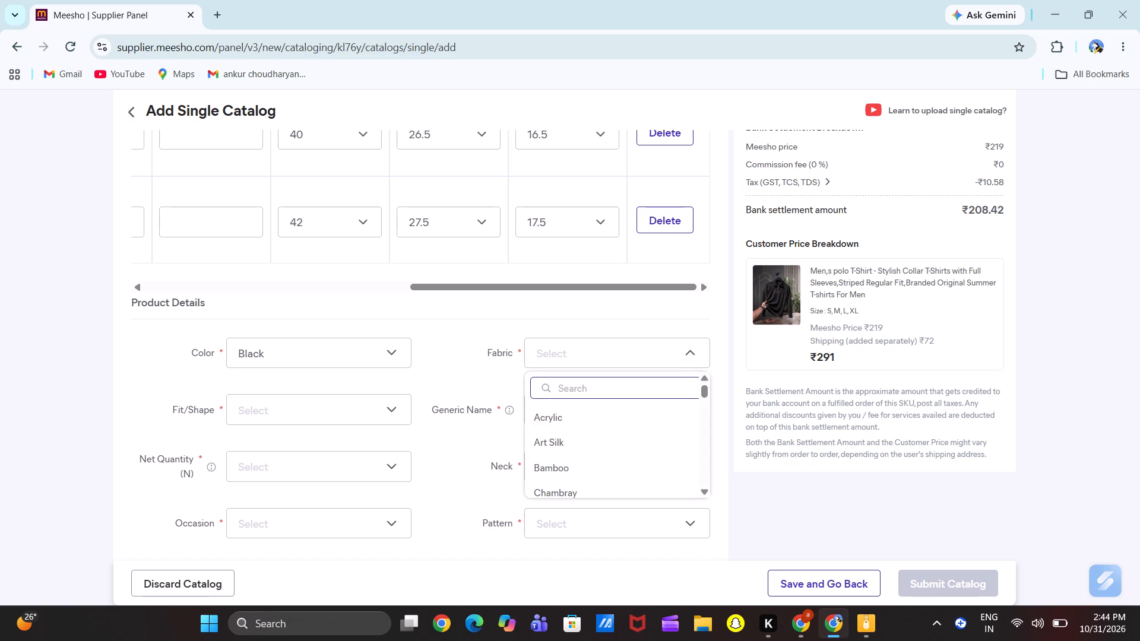
scroll(578, 423, down, 2)
click(578, 423)
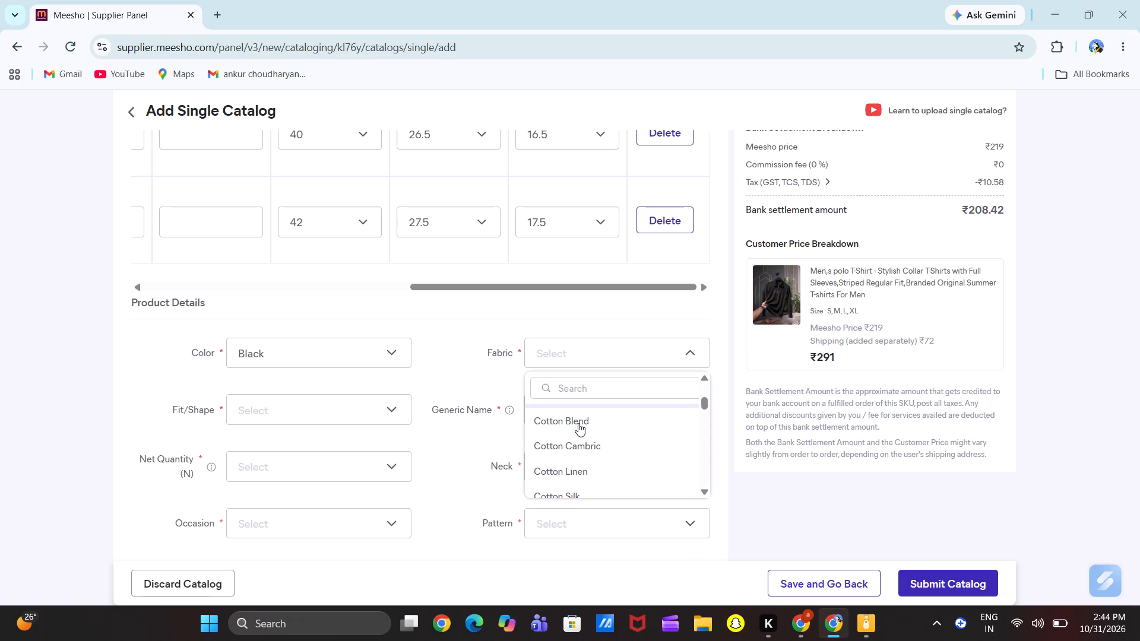
Set Product 6's fit/shape to Regular, generic name to Tshirts and net quantity to 1.
click(335, 414)
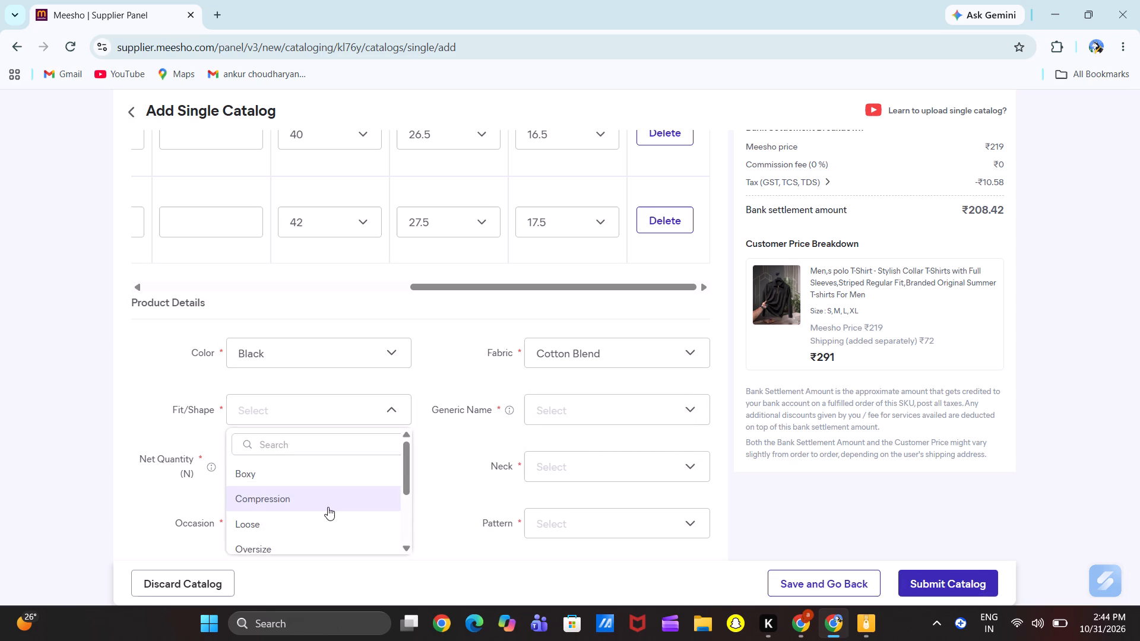
scroll(328, 507, down, 1)
click(328, 507)
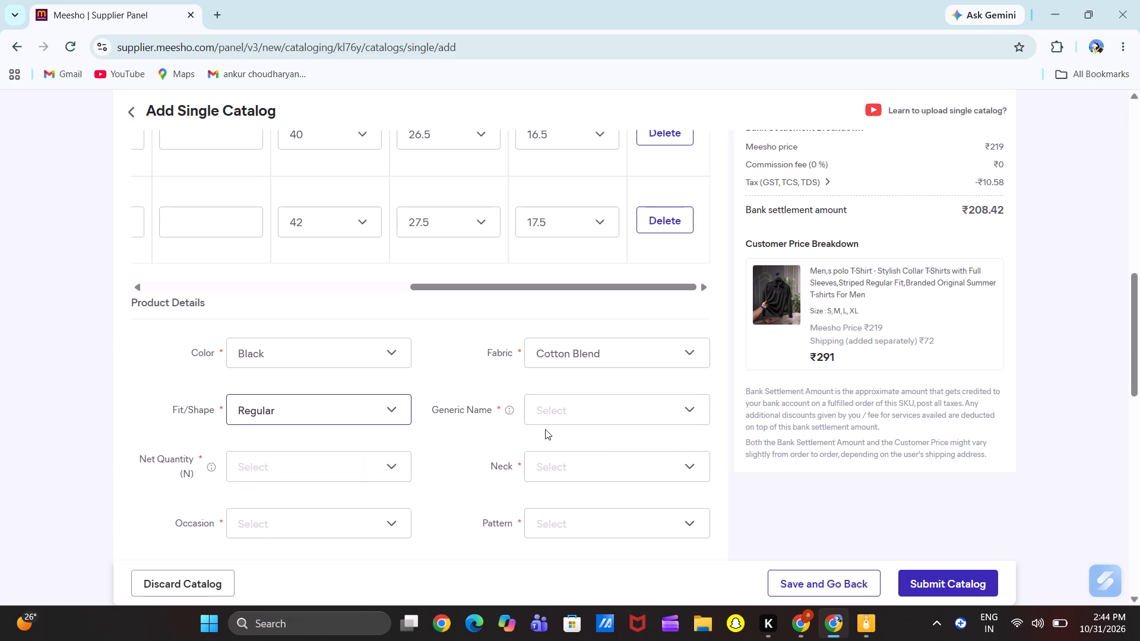
drag(578, 420, 571, 512)
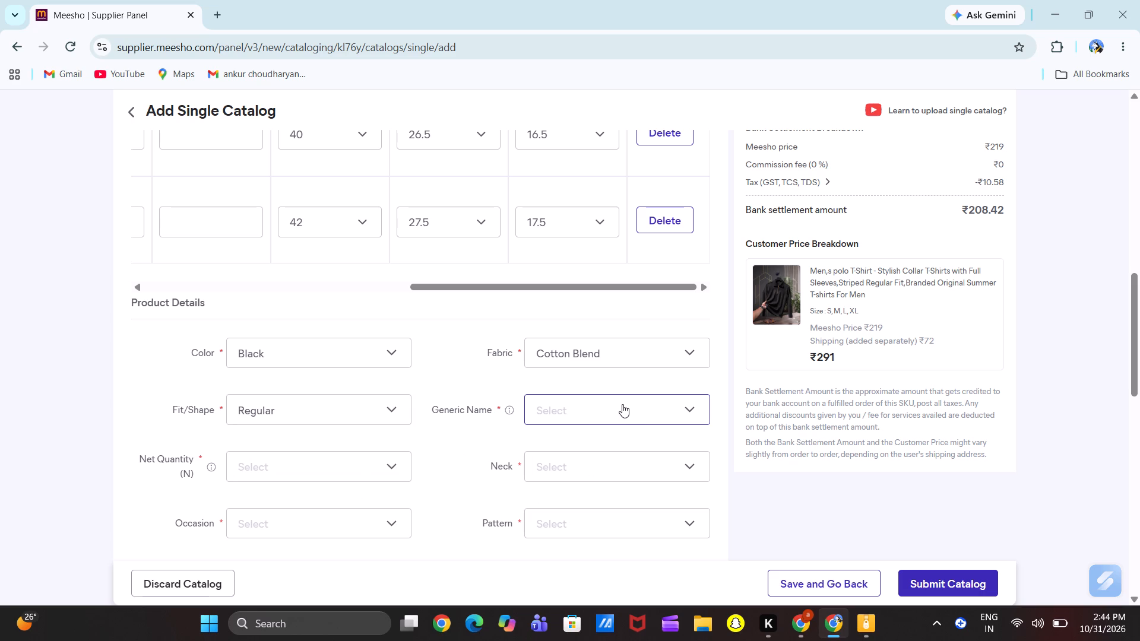
click(622, 404)
scroll(598, 513, down, 1)
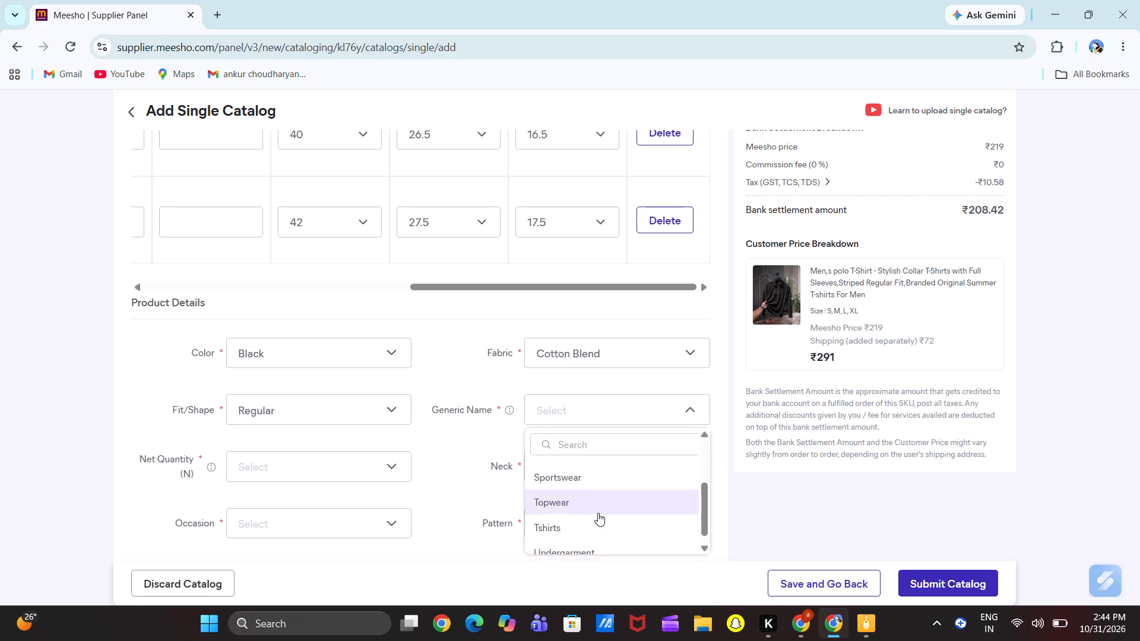
click(593, 520)
click(363, 466)
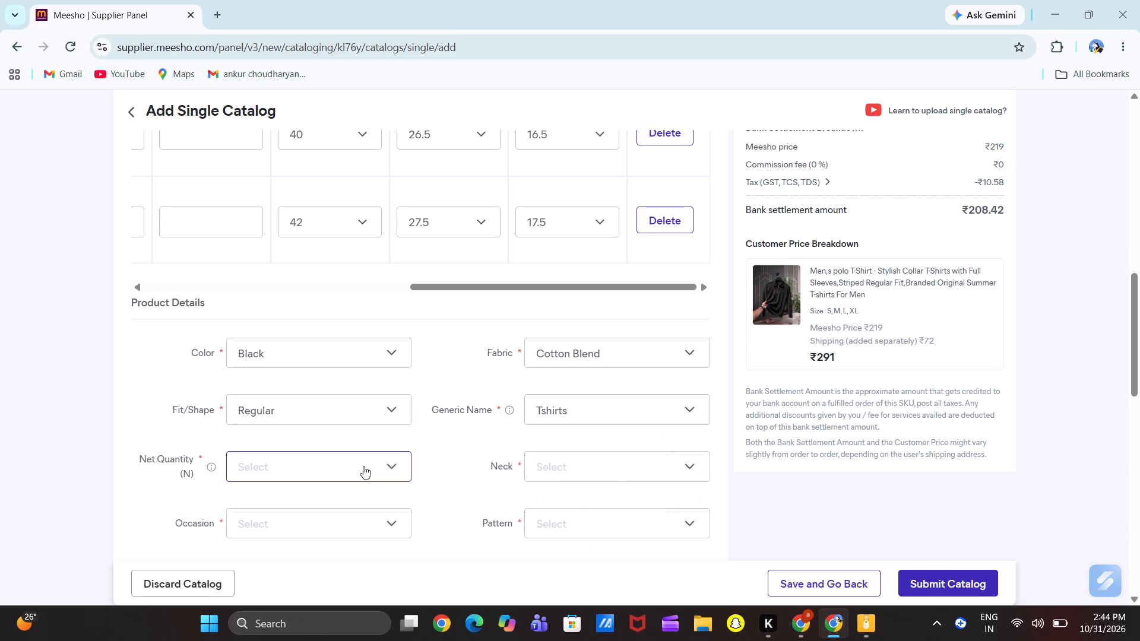
click(262, 512)
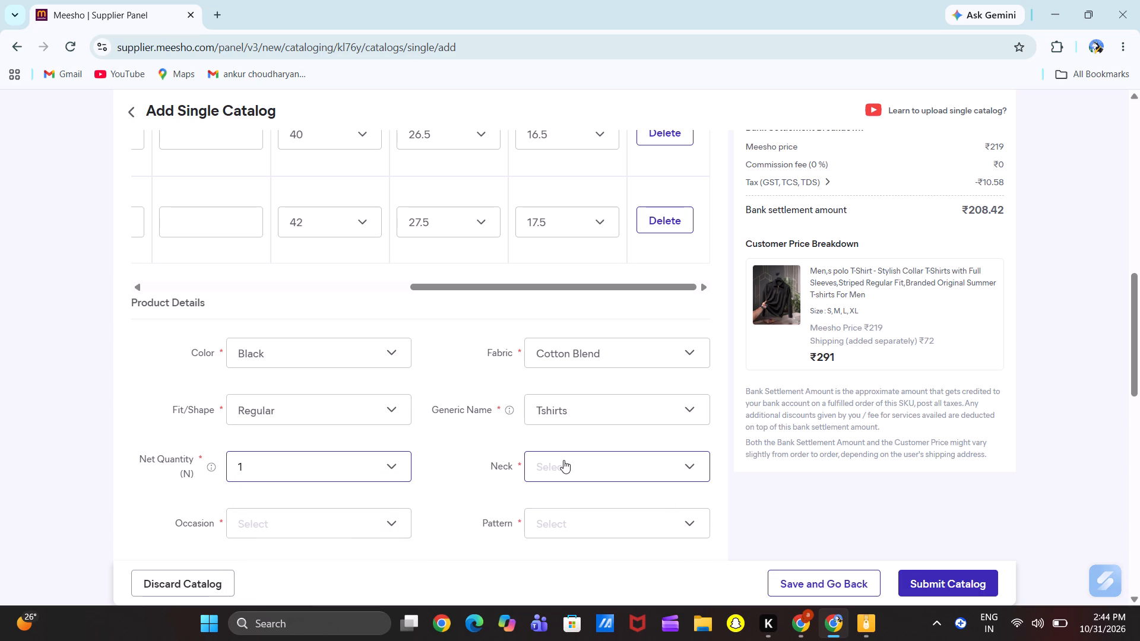
Set Product 6's neck to Polo and its occasion to Casual.
click(563, 460)
scroll(608, 549, down, 2)
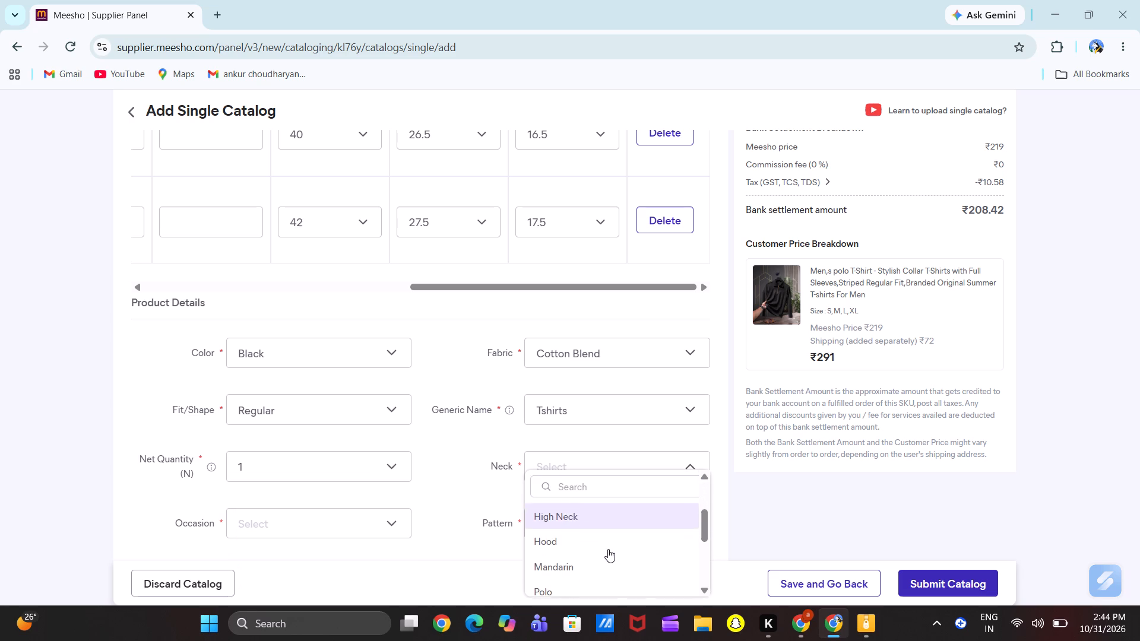
scroll(608, 549, down, 1)
click(608, 549)
scroll(430, 504, down, 1)
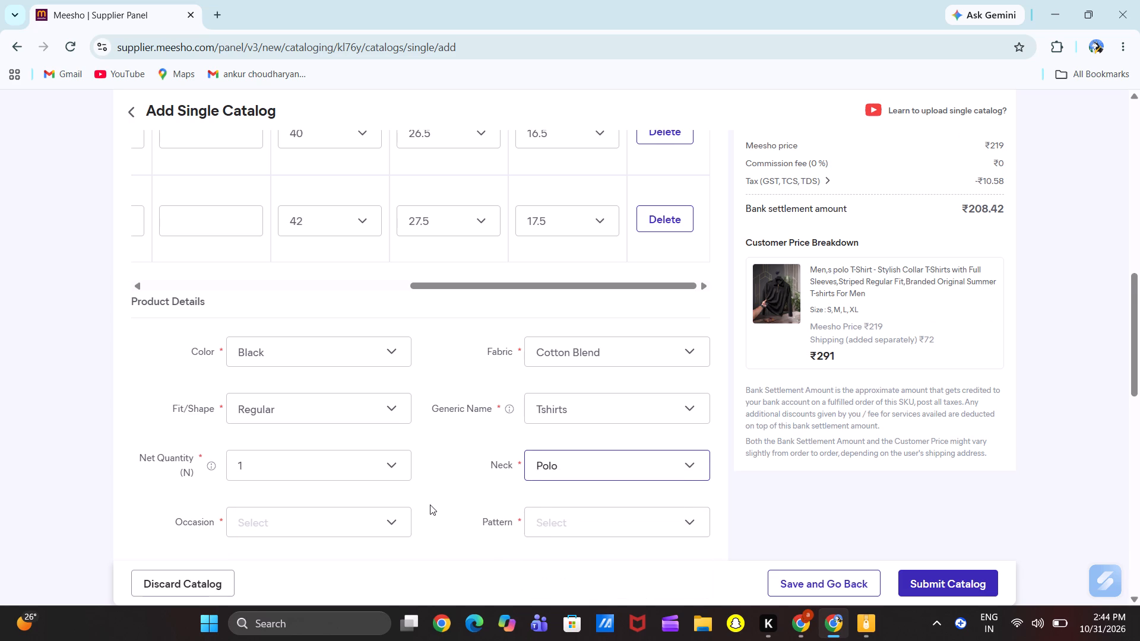
scroll(430, 504, down, 1)
click(316, 431)
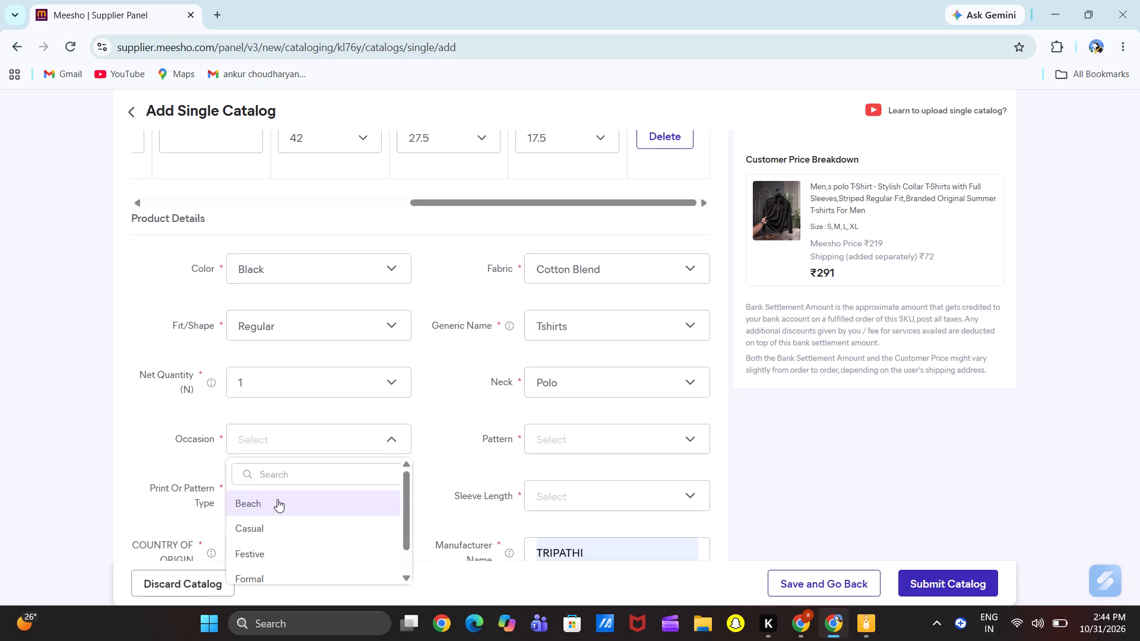
click(324, 530)
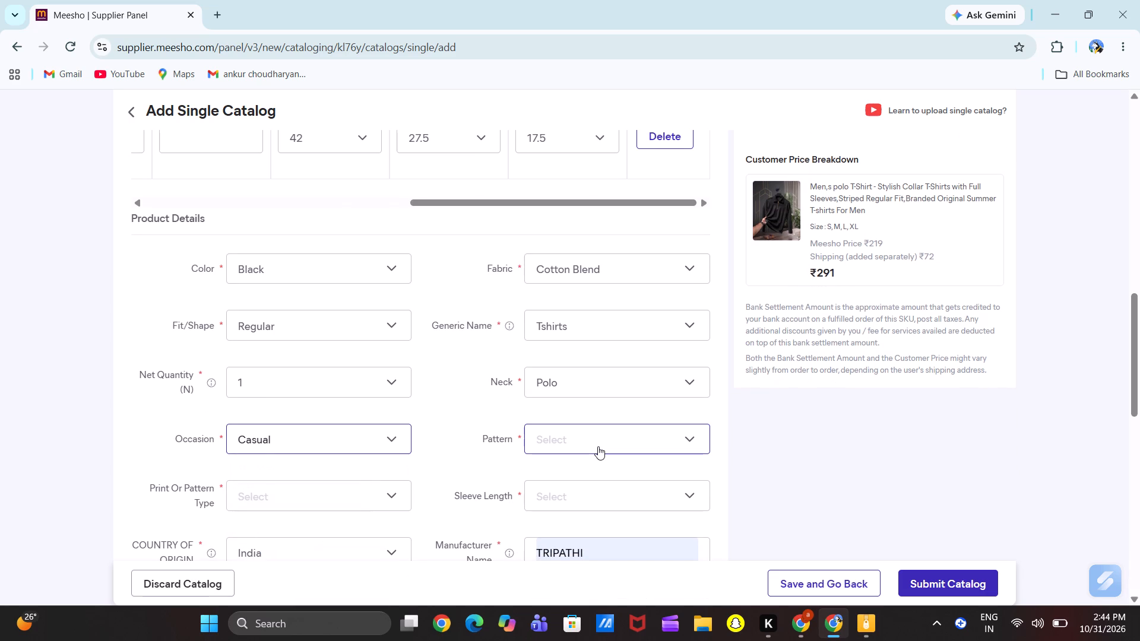
Set Product 6's pattern to Solid, its print or pattern type to Solid and its sleeve length to Long Sleeves.
click(598, 446)
scroll(603, 513, down, 2)
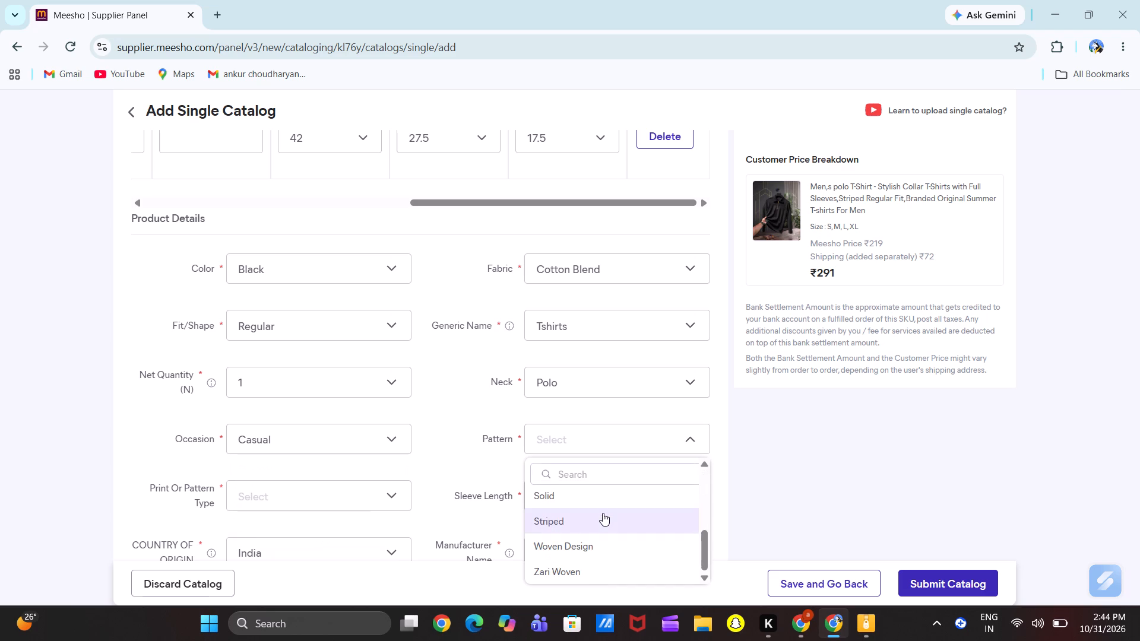
click(552, 496)
scroll(468, 507, down, 2)
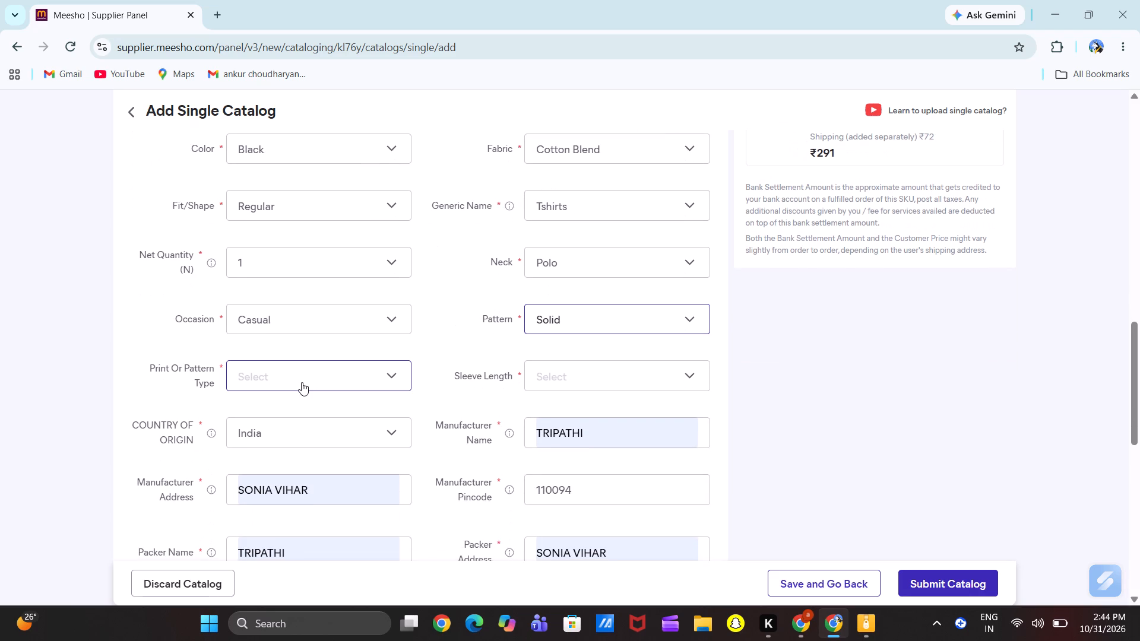
click(302, 382)
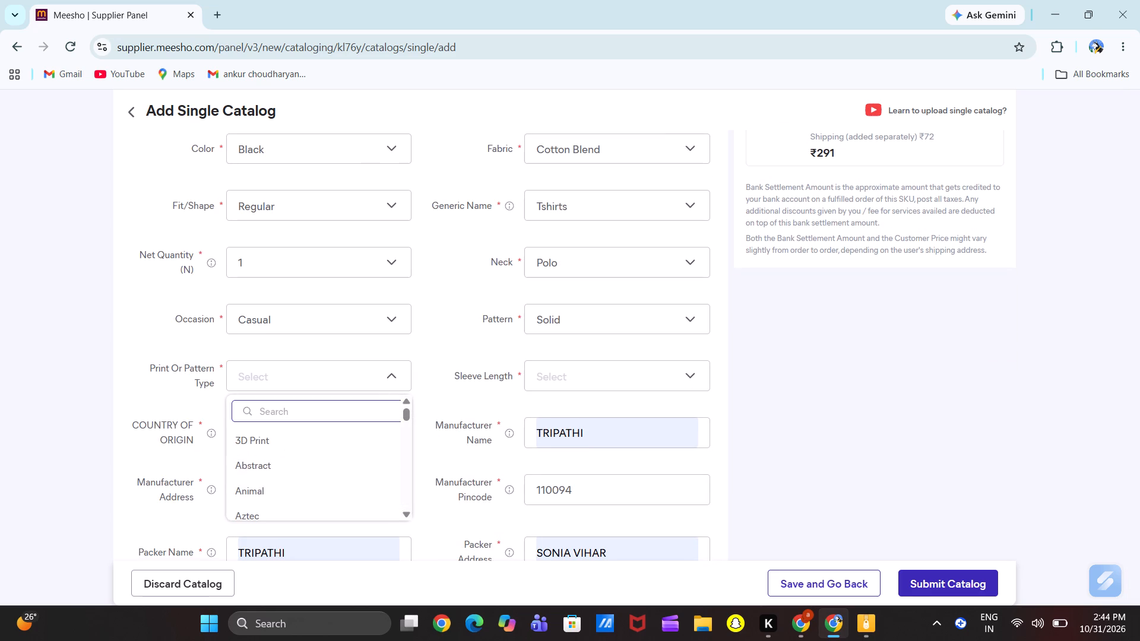
click(309, 410)
text(SO)
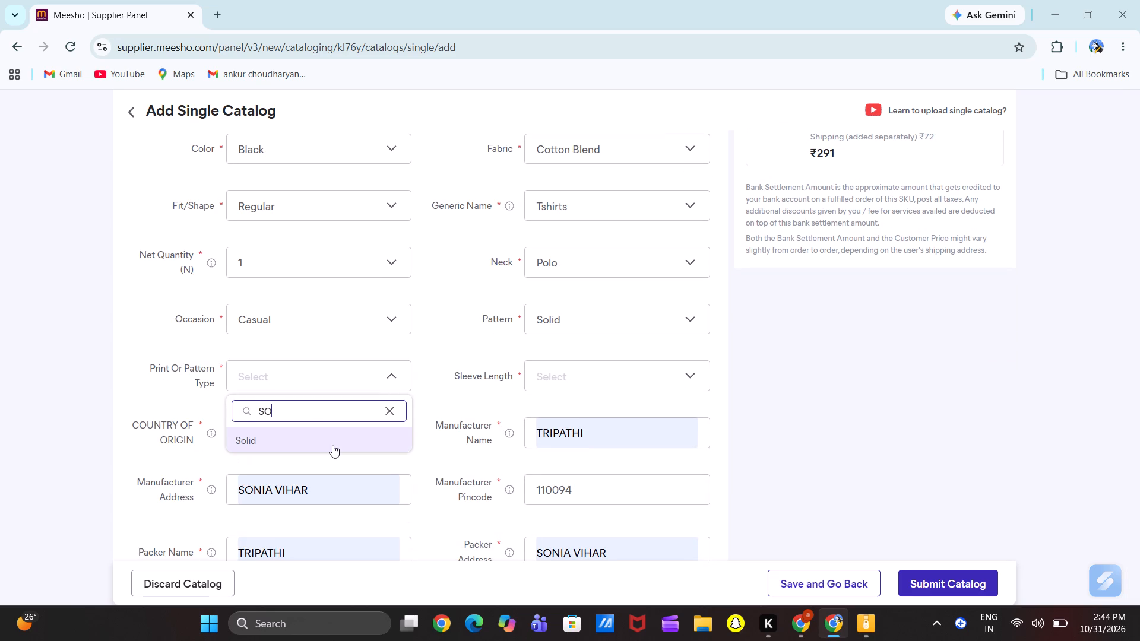
click(332, 445)
click(572, 374)
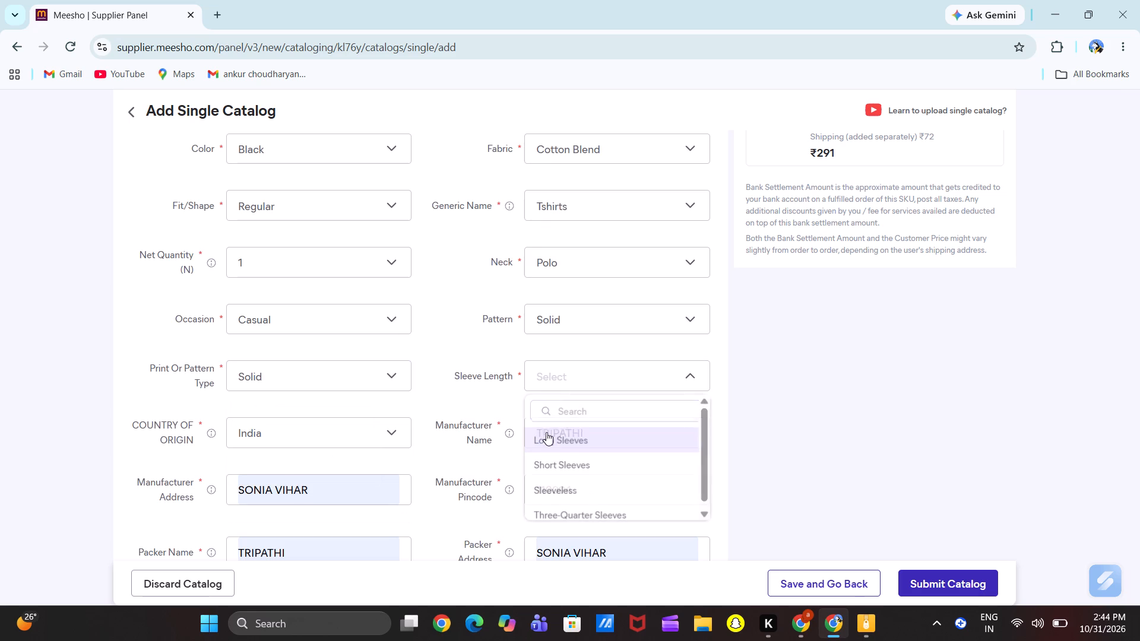
click(579, 439)
Set Product 6's other attributes: length Regular, style Korean and number of pockets No Pocket.
scroll(477, 484, down, 2)
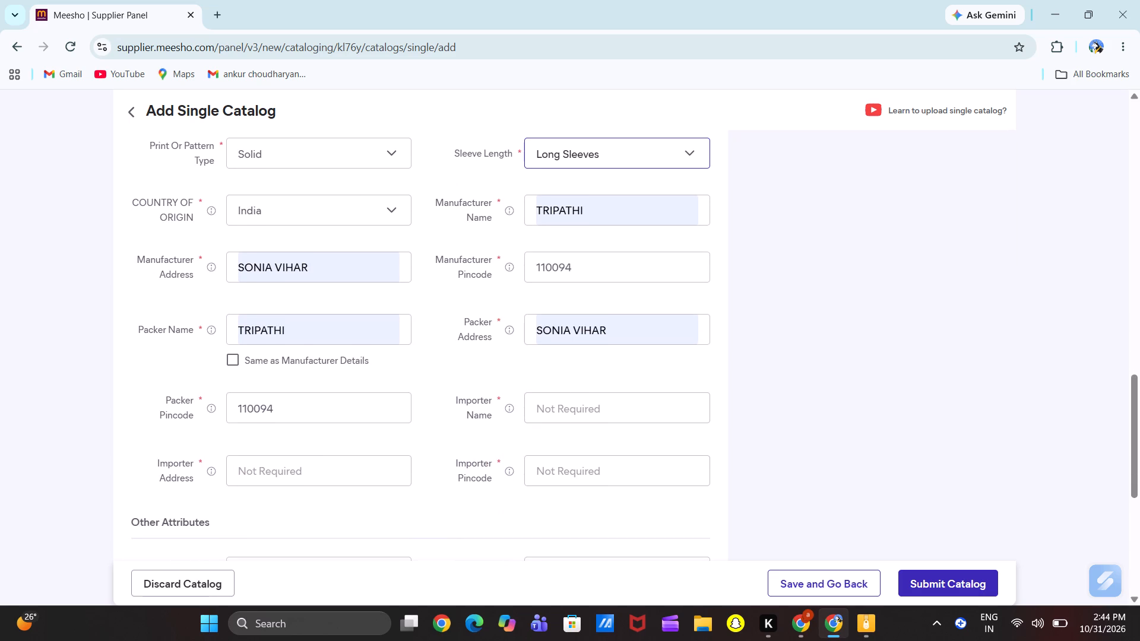
scroll(434, 471, down, 3)
click(571, 358)
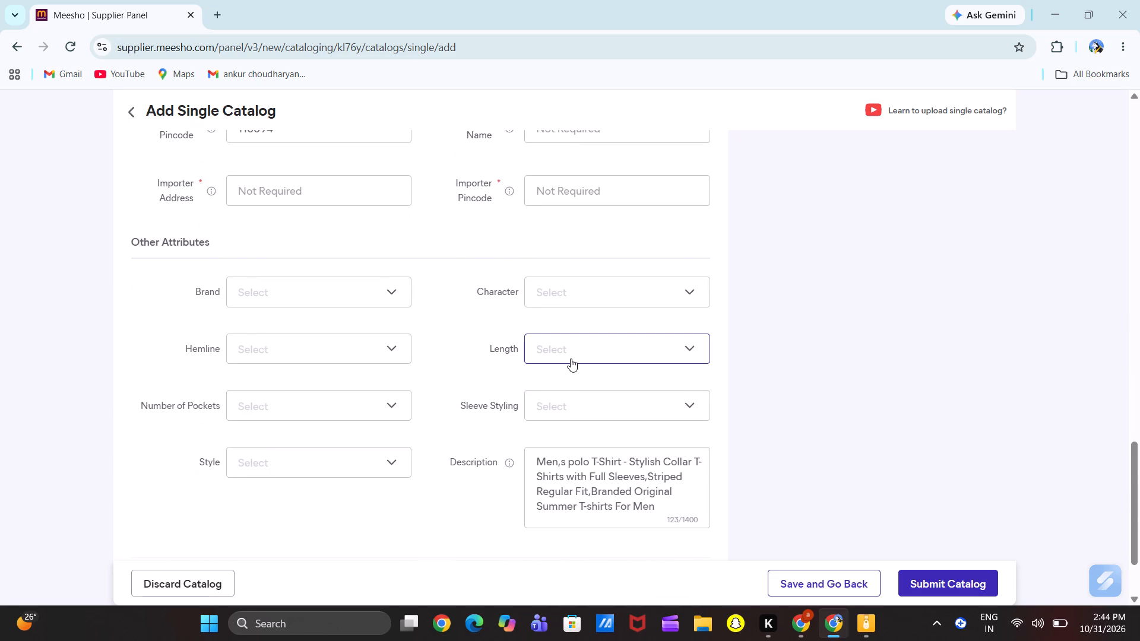
click(586, 464)
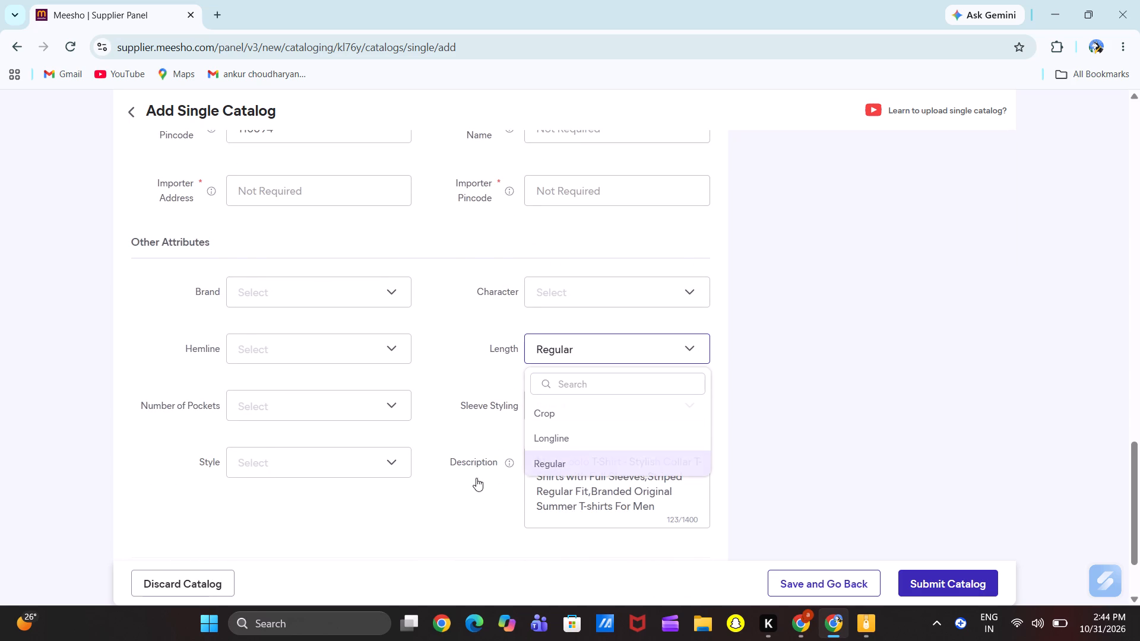
click(319, 479)
click(300, 471)
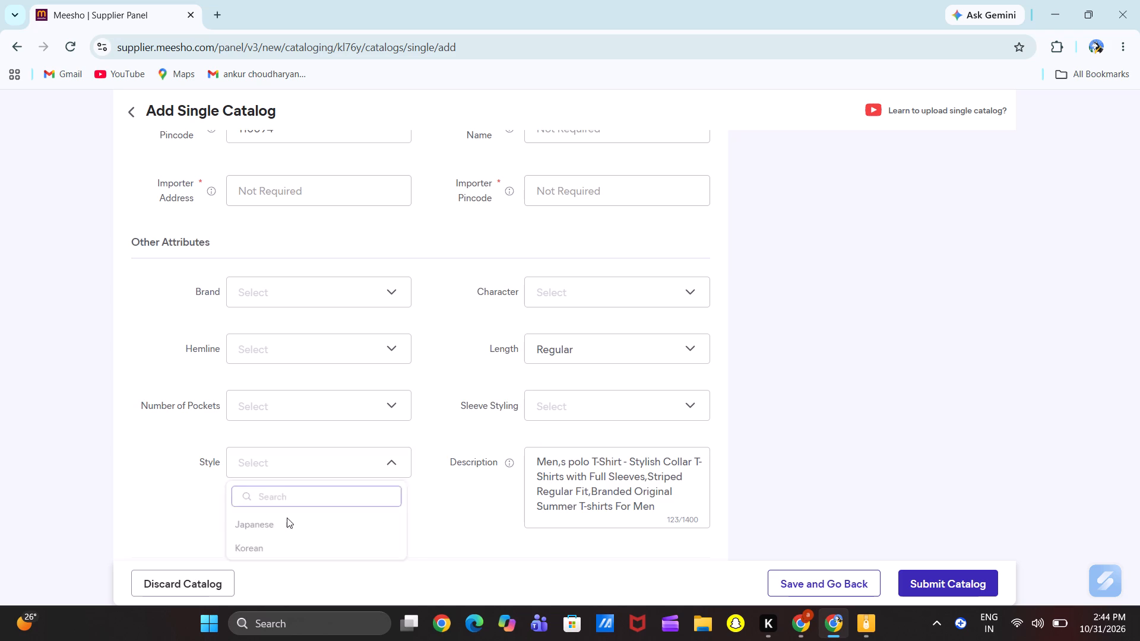
click(305, 541)
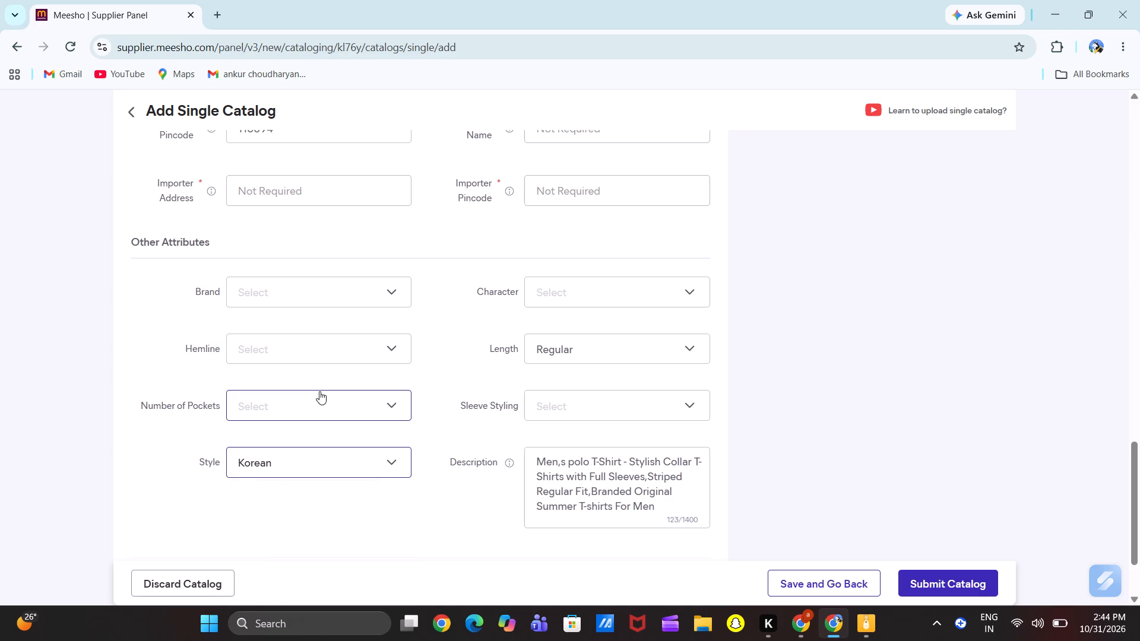
click(319, 391)
click(285, 516)
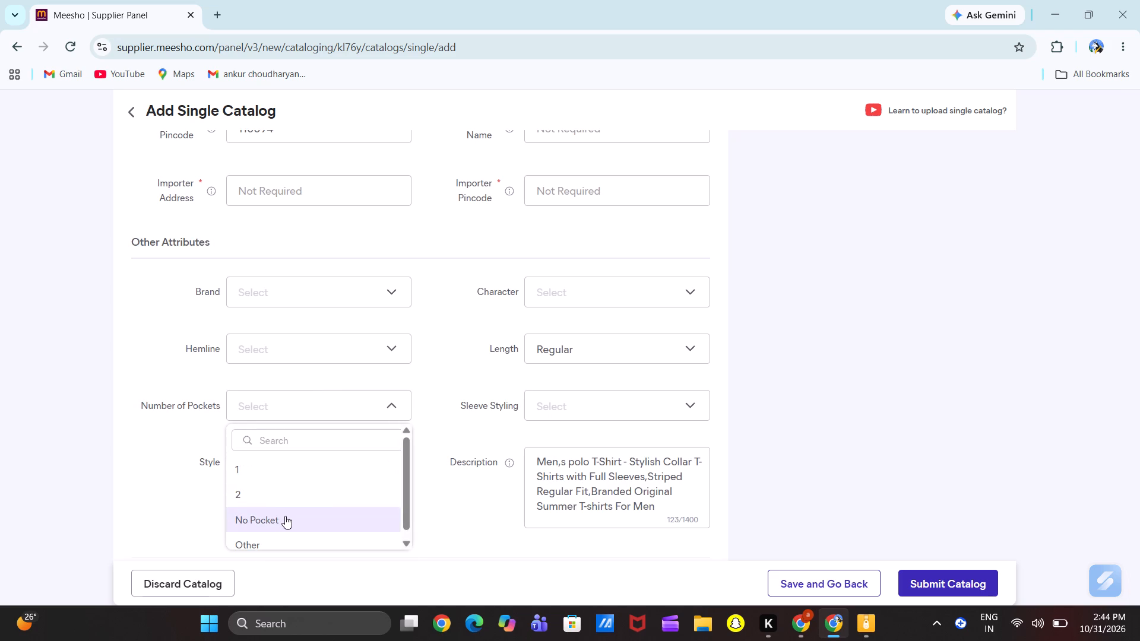
Review Product 6's filled-in details, from the weight, style code and size table through to the description.
scroll(474, 369, up, 8)
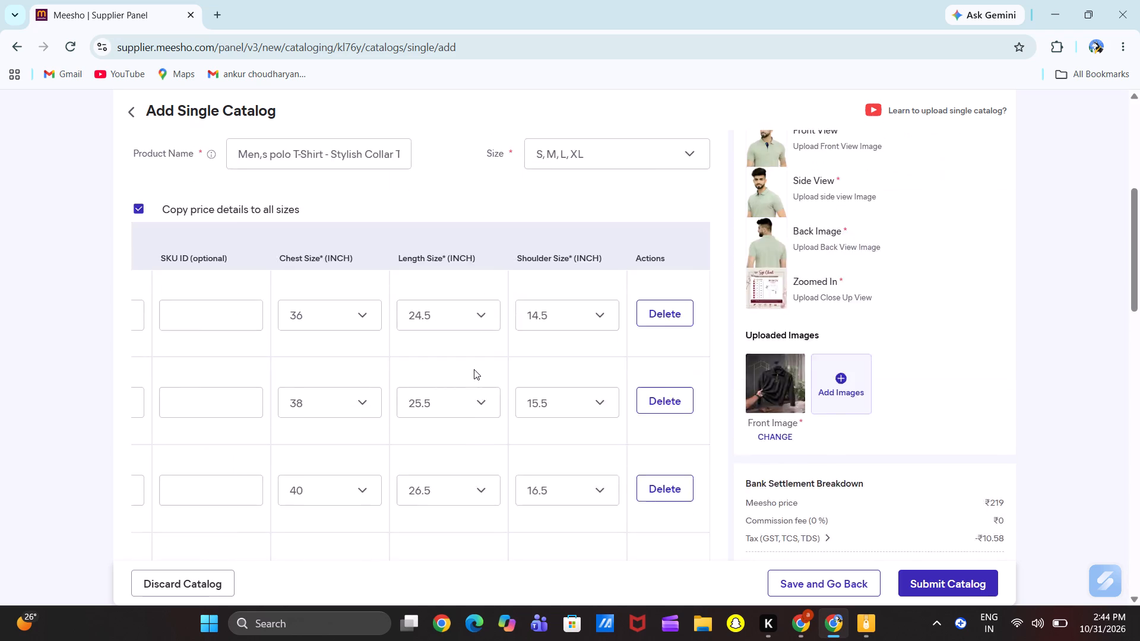
scroll(474, 369, up, 2)
scroll(474, 369, down, 2)
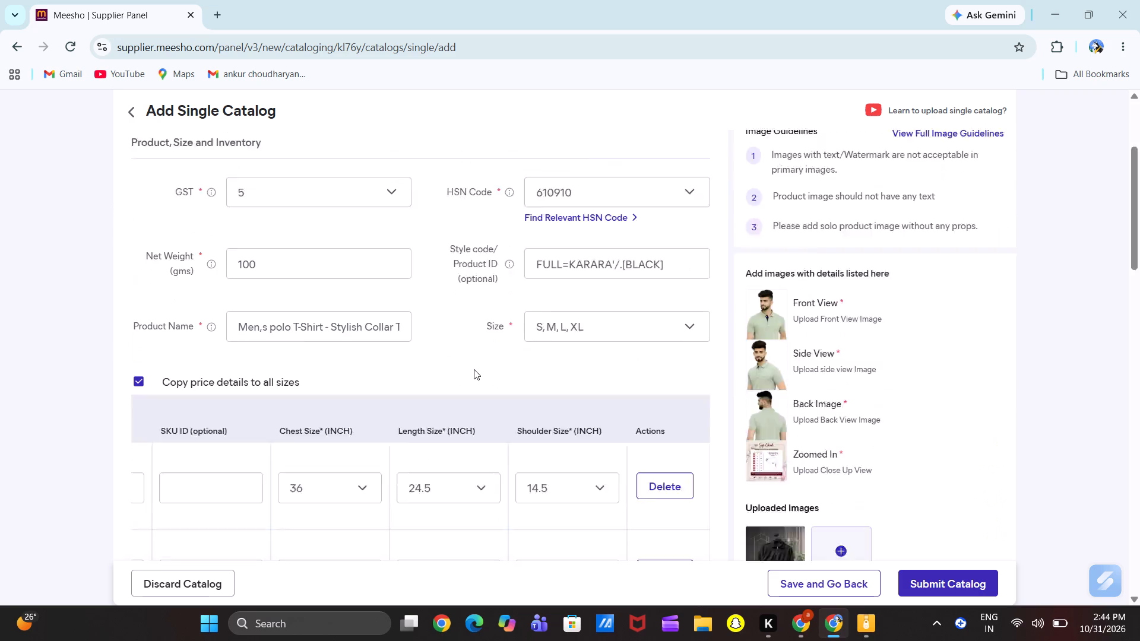
scroll(474, 369, down, 1)
scroll(474, 377, right, 5)
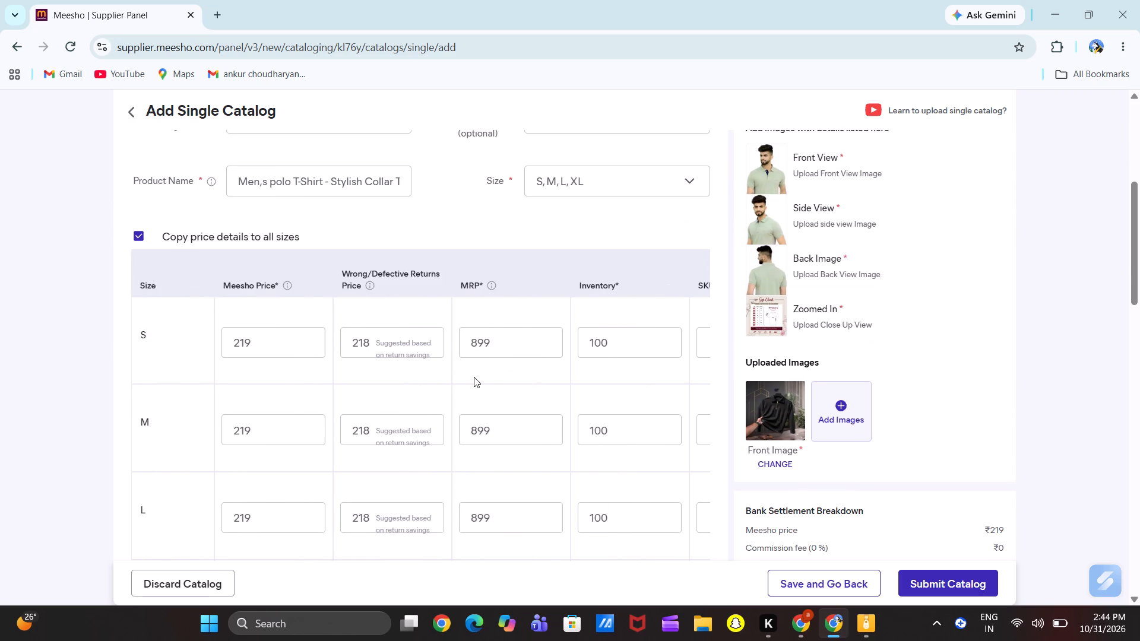
scroll(474, 377, down, 13)
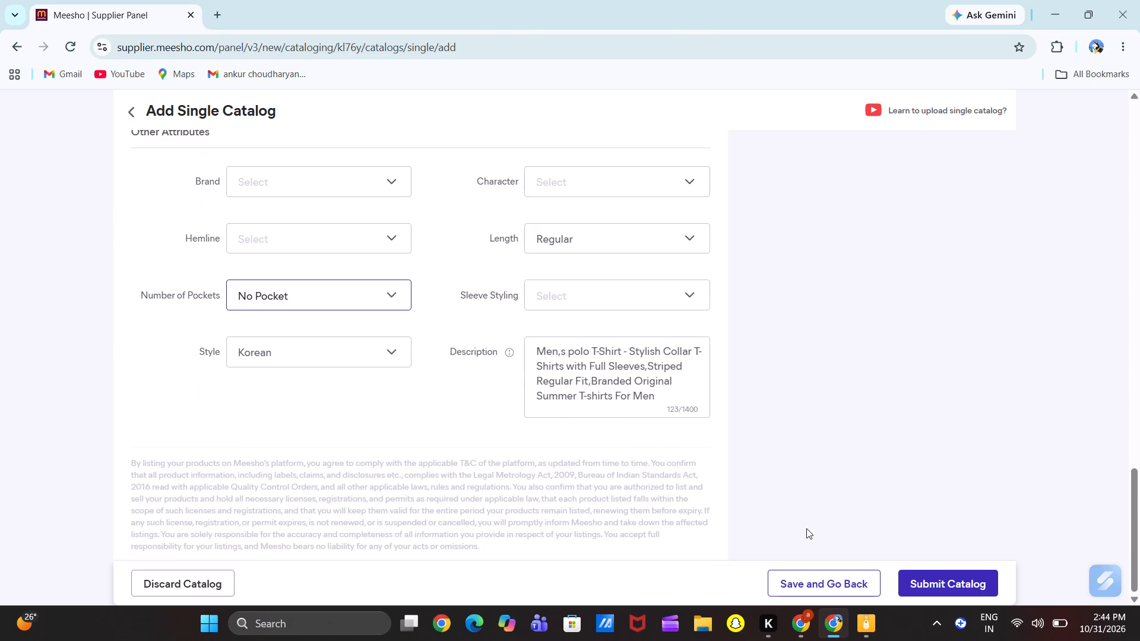
Try to submit the catalog and set the Caramel Brown product's missing XL shoulder size to 17.5 inches.
click(932, 574)
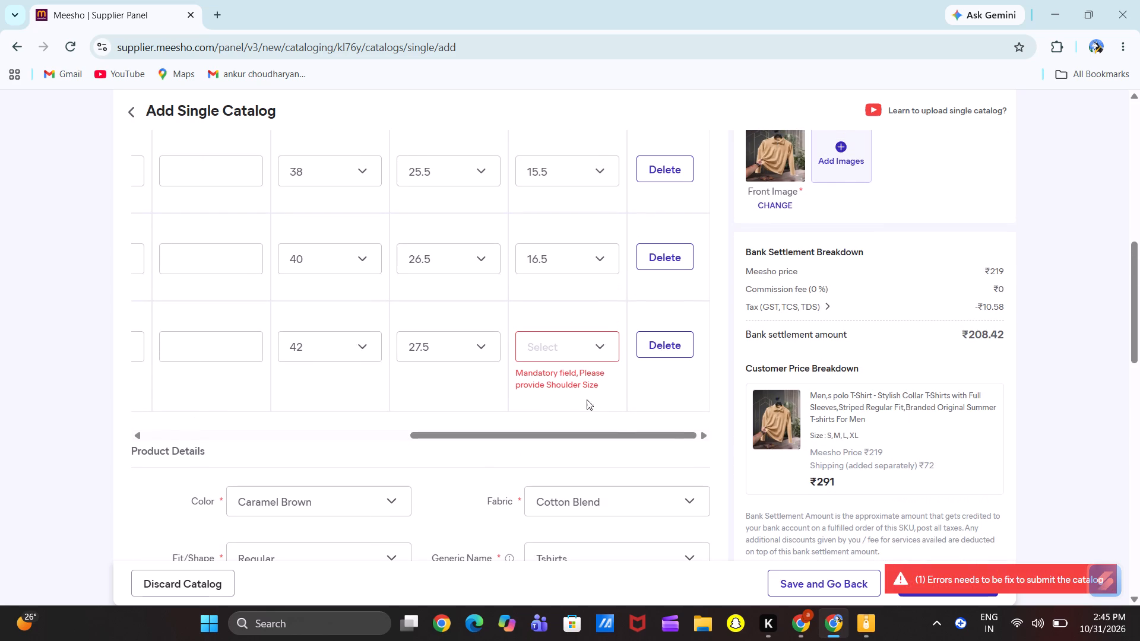
click(565, 356)
scroll(558, 460, down, 1)
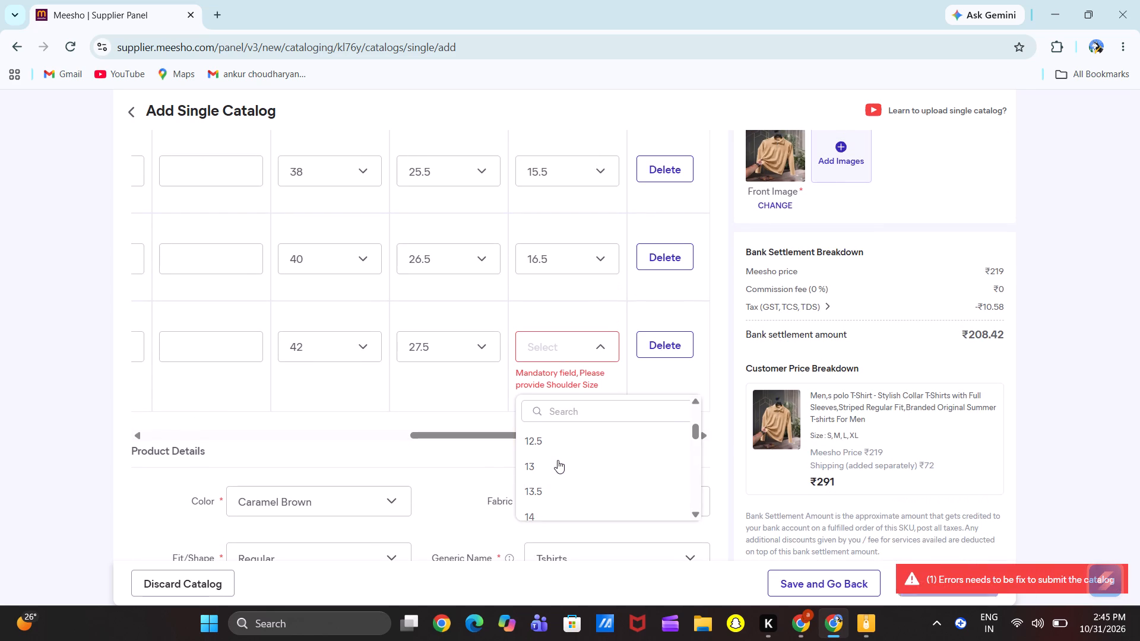
scroll(558, 460, down, 3)
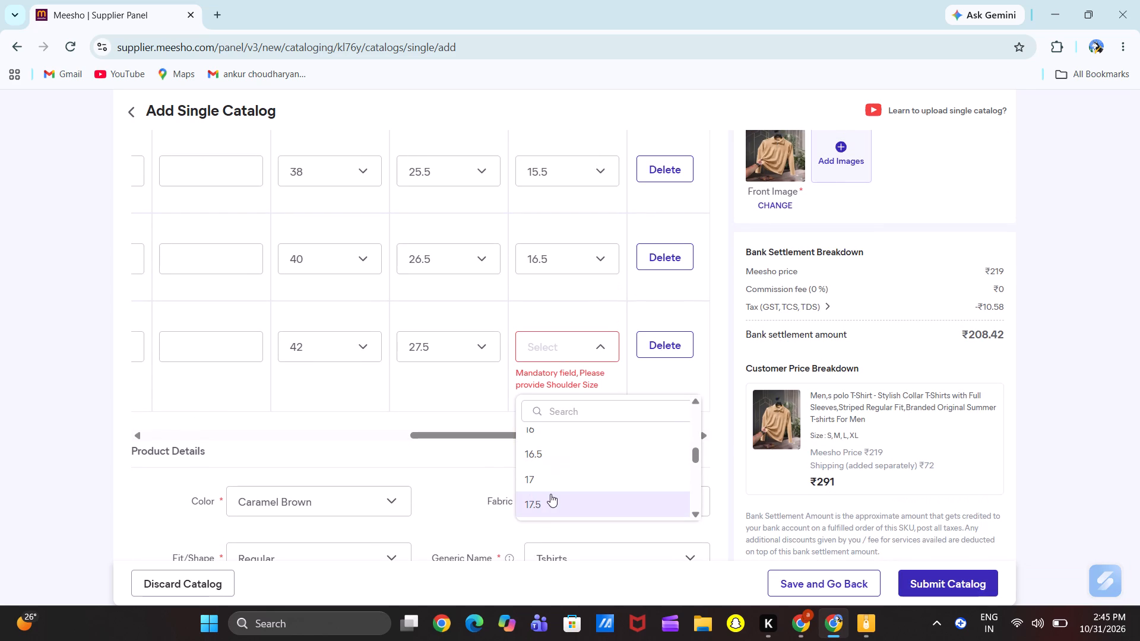
click(550, 494)
Submit the catalog for quality check, skipping the recommended prices and dismissing the ad campaign offer.
click(946, 583)
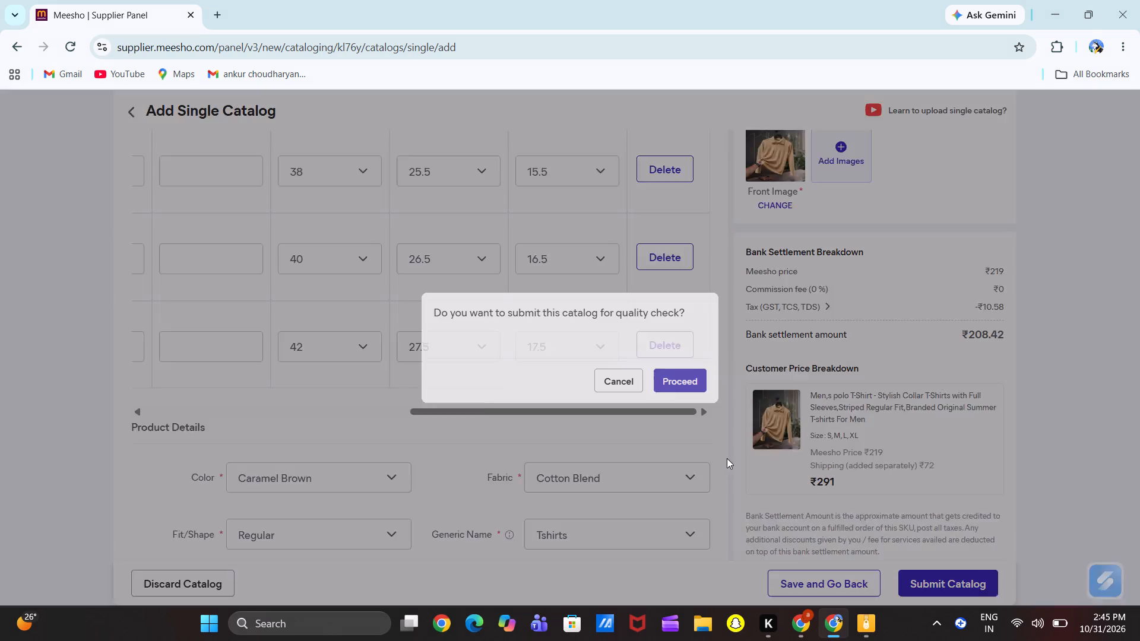
click(684, 375)
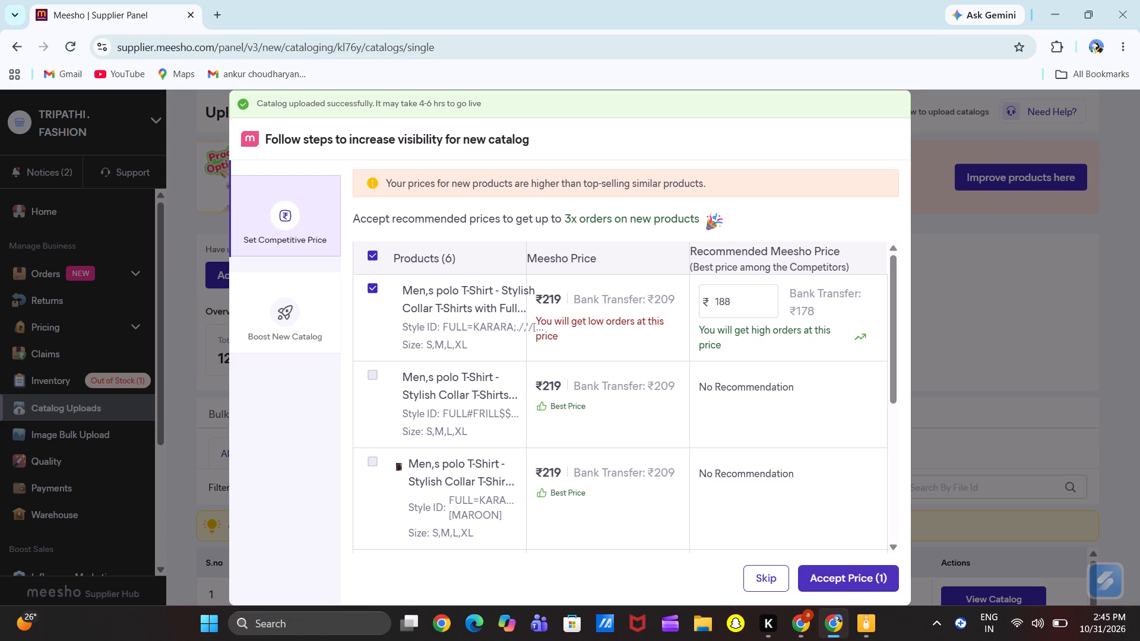
click(758, 574)
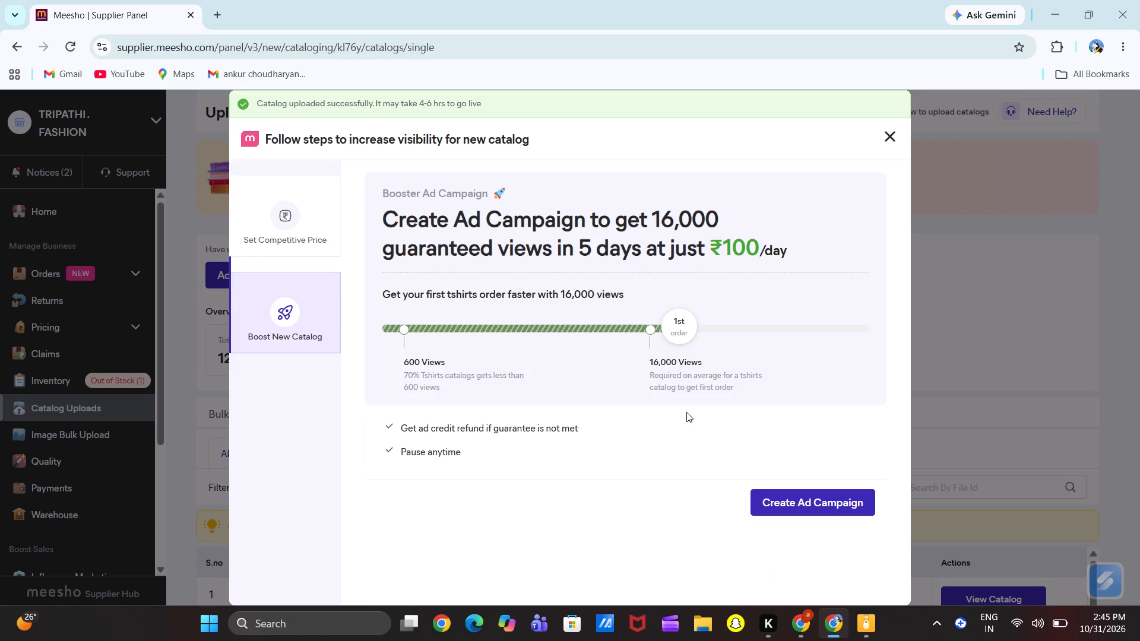
click(889, 128)
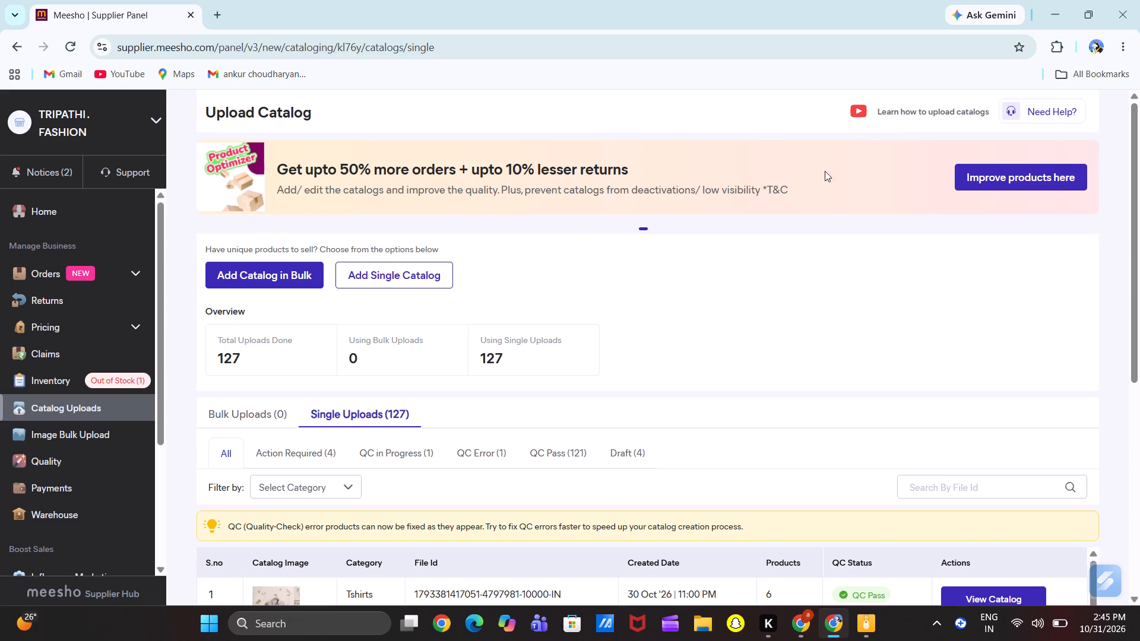
Check the single uploads under QC Error and QC in Progress, and open the draft created 30 Oct '26 at 10:37 PM for editing.
click(480, 452)
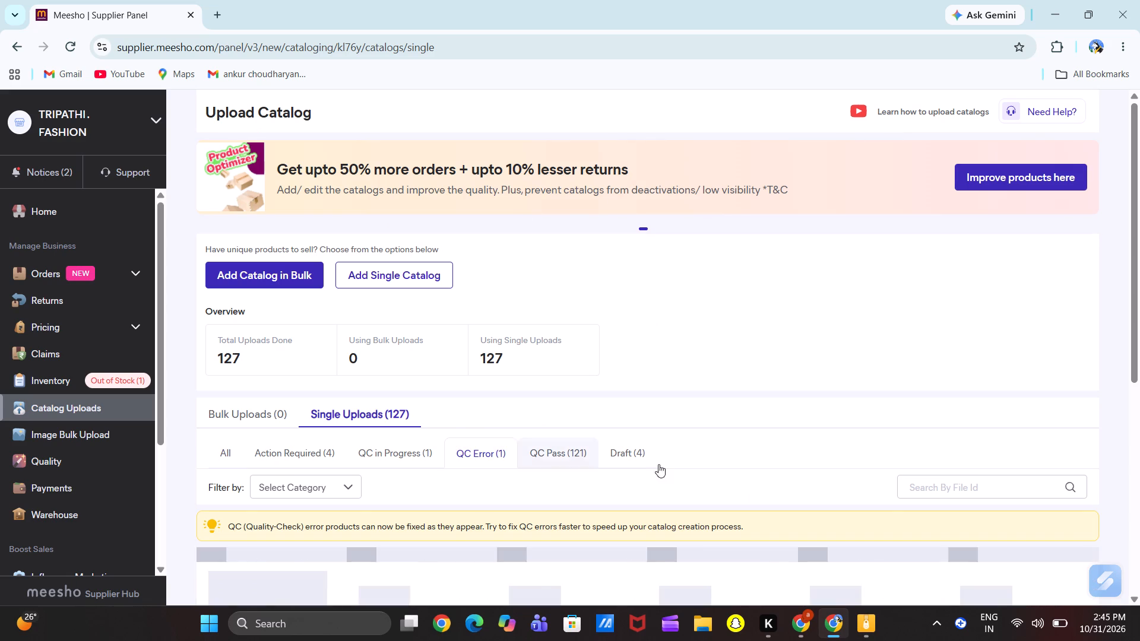
scroll(658, 464, down, 3)
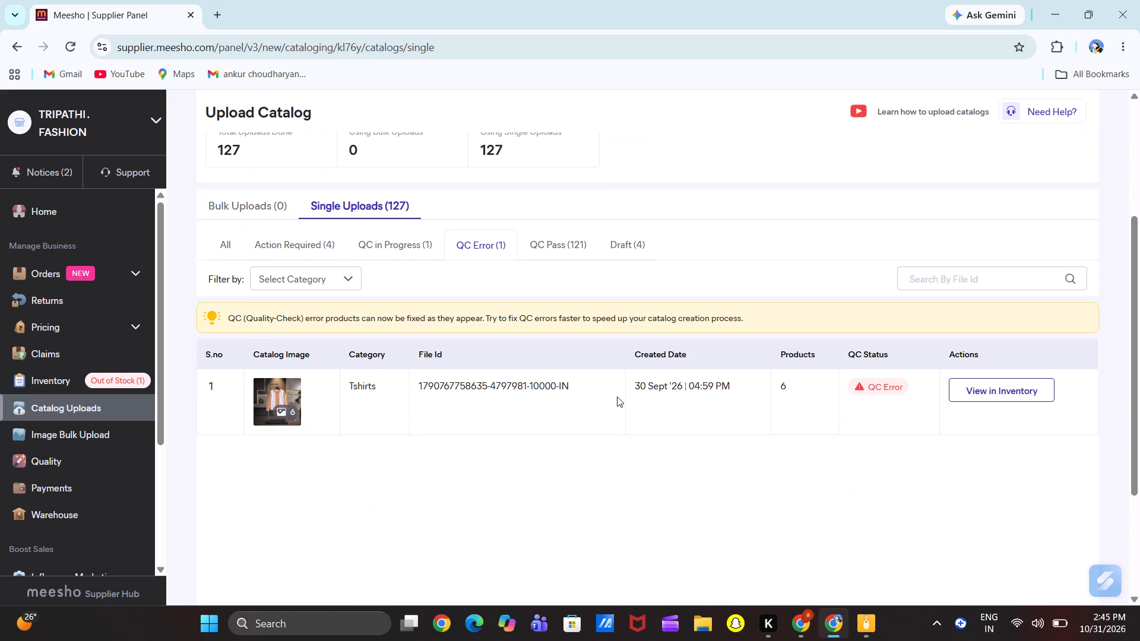
click(377, 248)
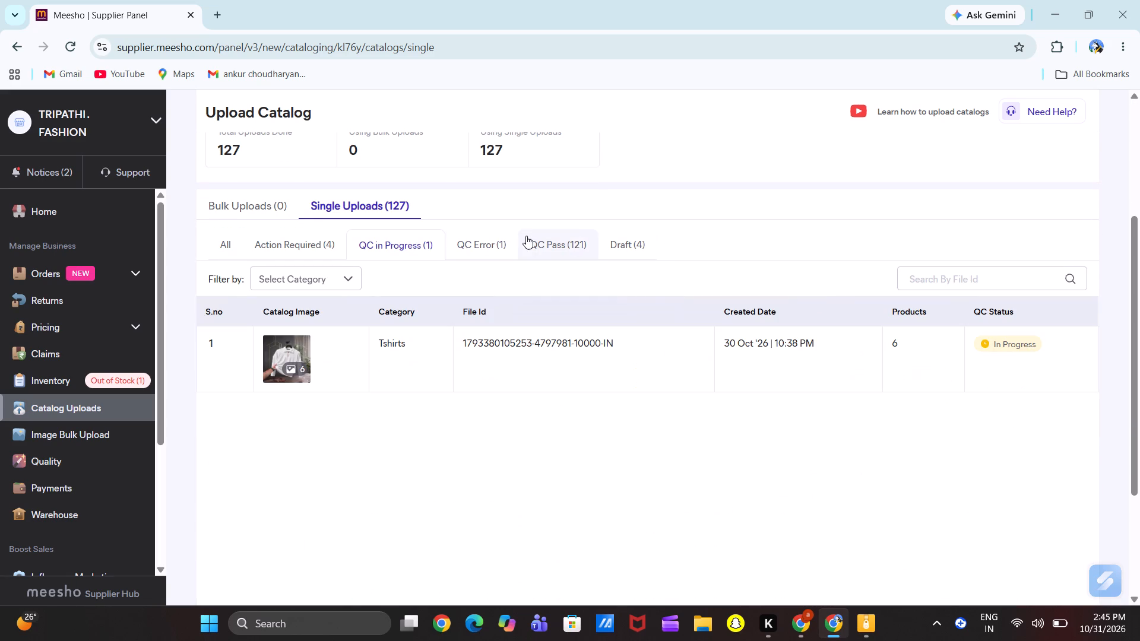
click(625, 246)
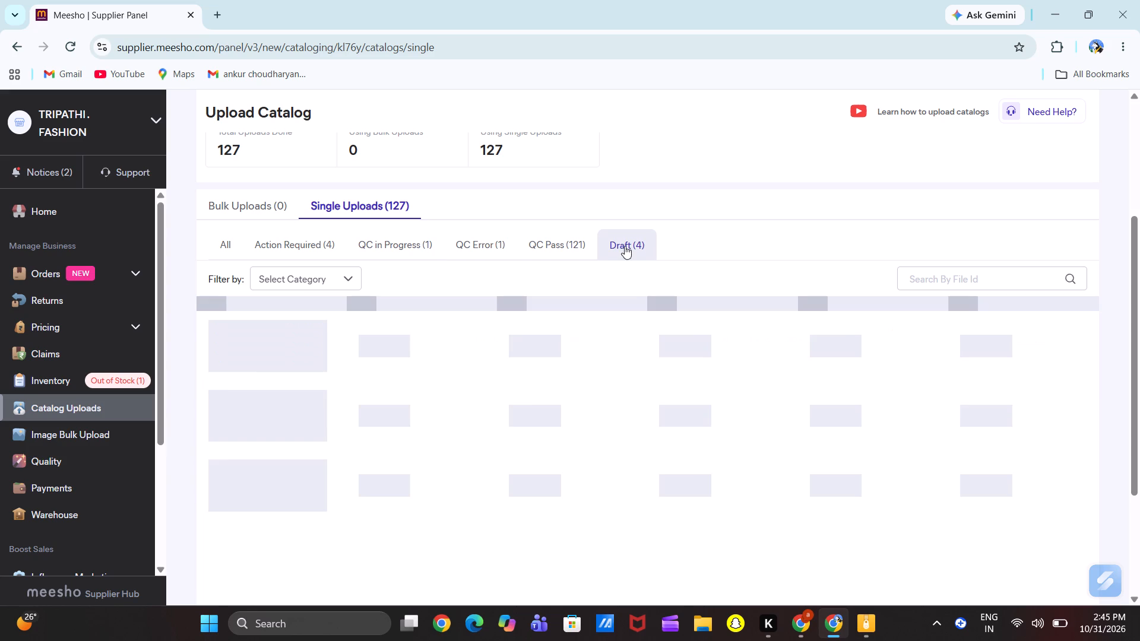
scroll(807, 376, down, 1)
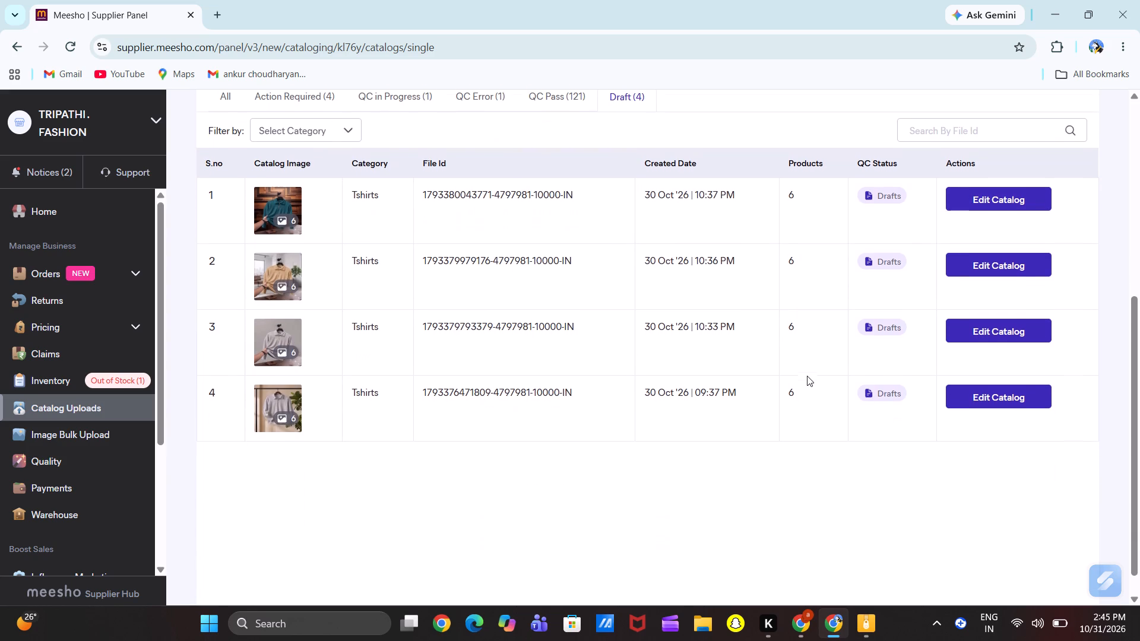
scroll(807, 376, down, 1)
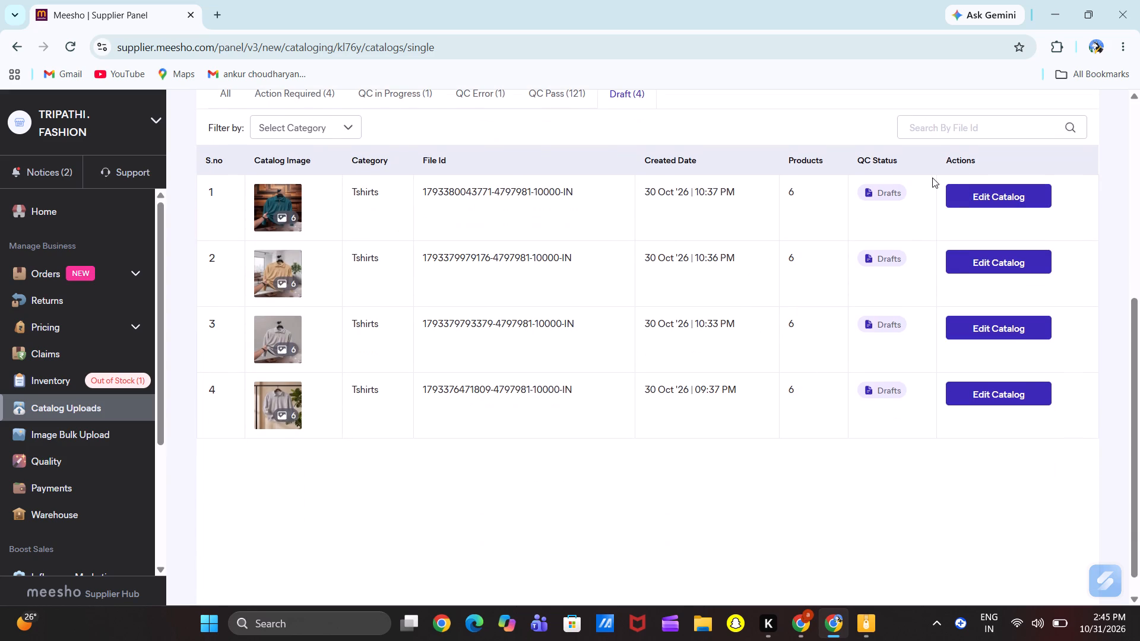
click(990, 195)
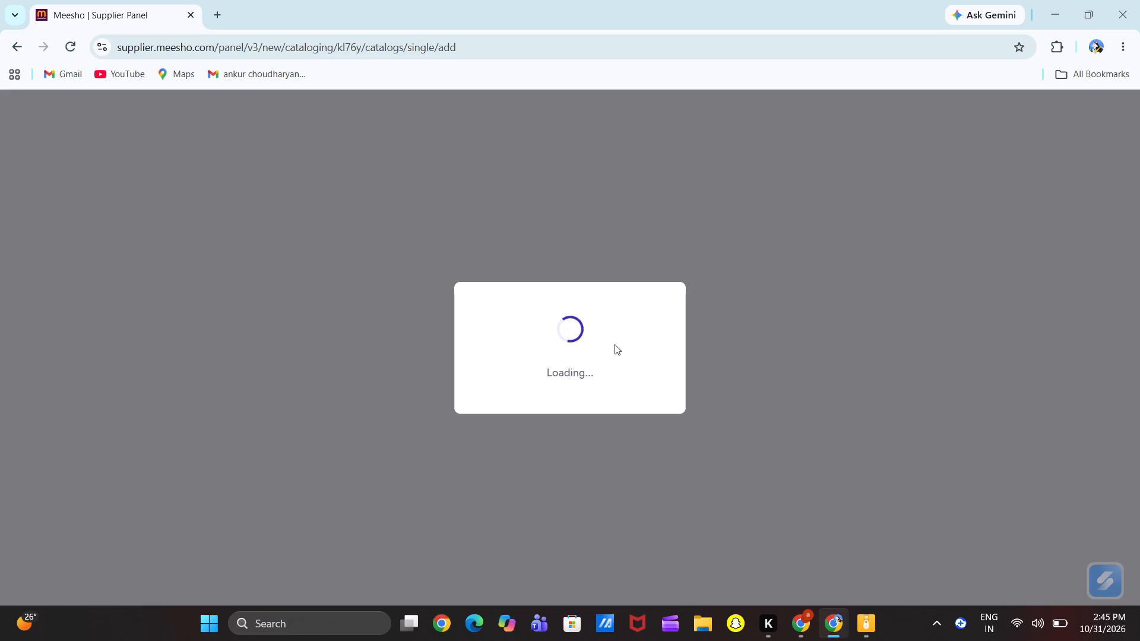
Set Product 1's GST to 5, HSN code to 610910 and net weight to 100 grams.
click(270, 410)
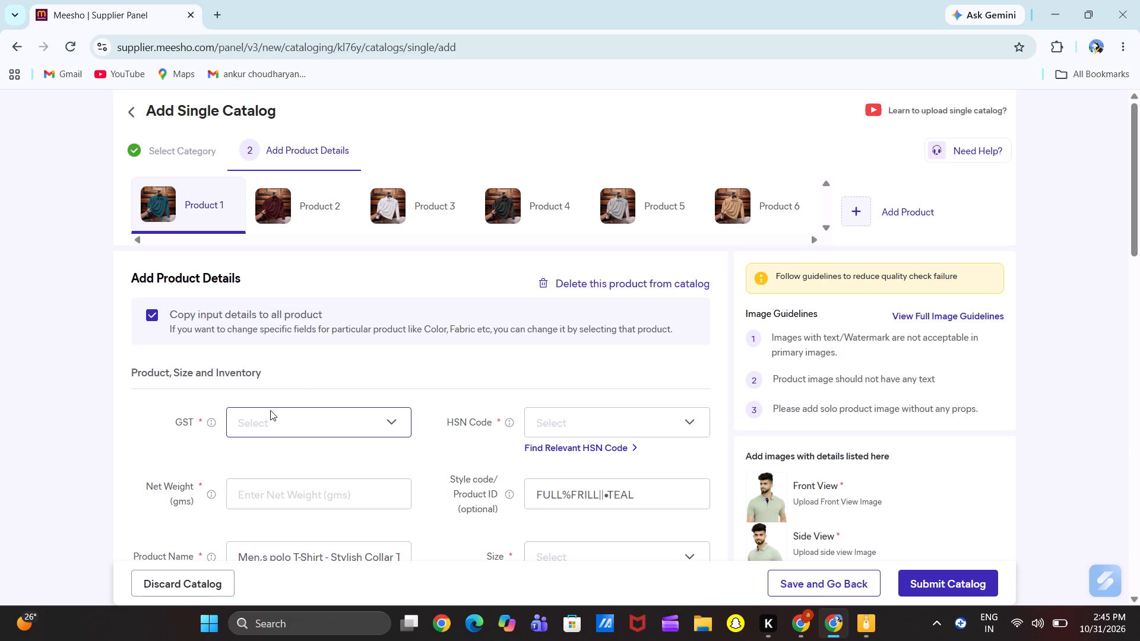
click(263, 487)
click(566, 423)
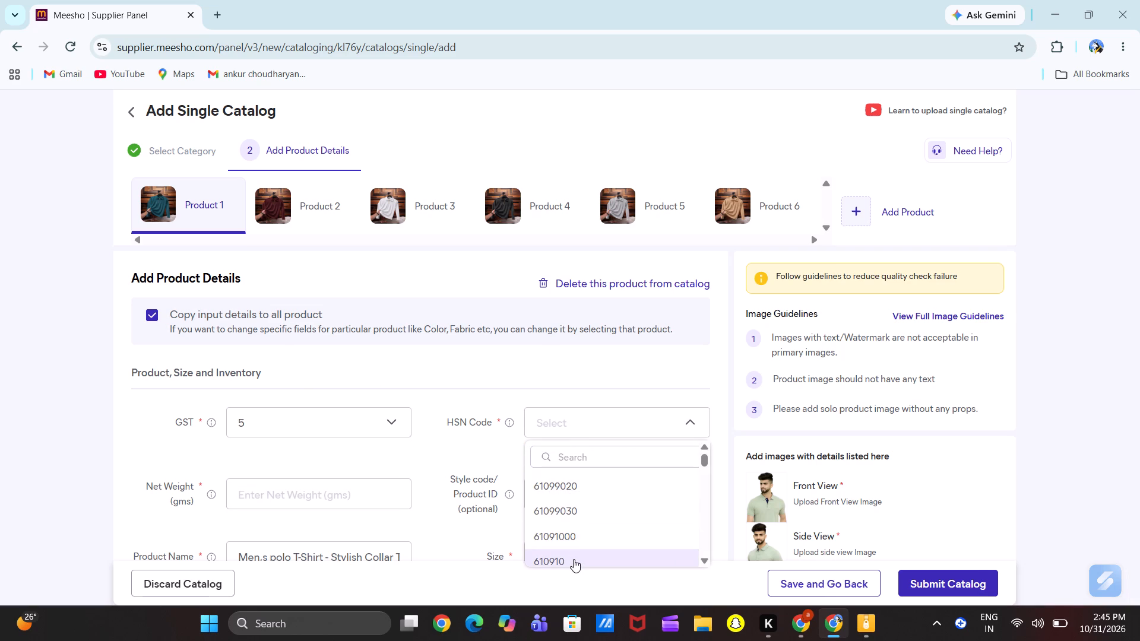
click(574, 559)
scroll(434, 537, down, 3)
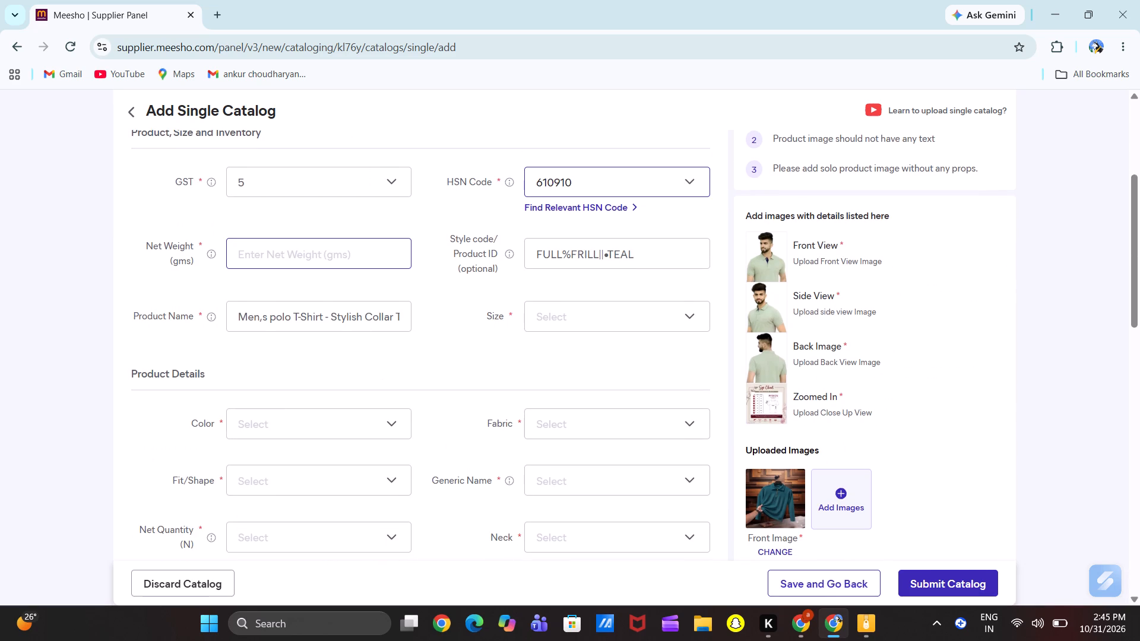
click(313, 252)
text(100)
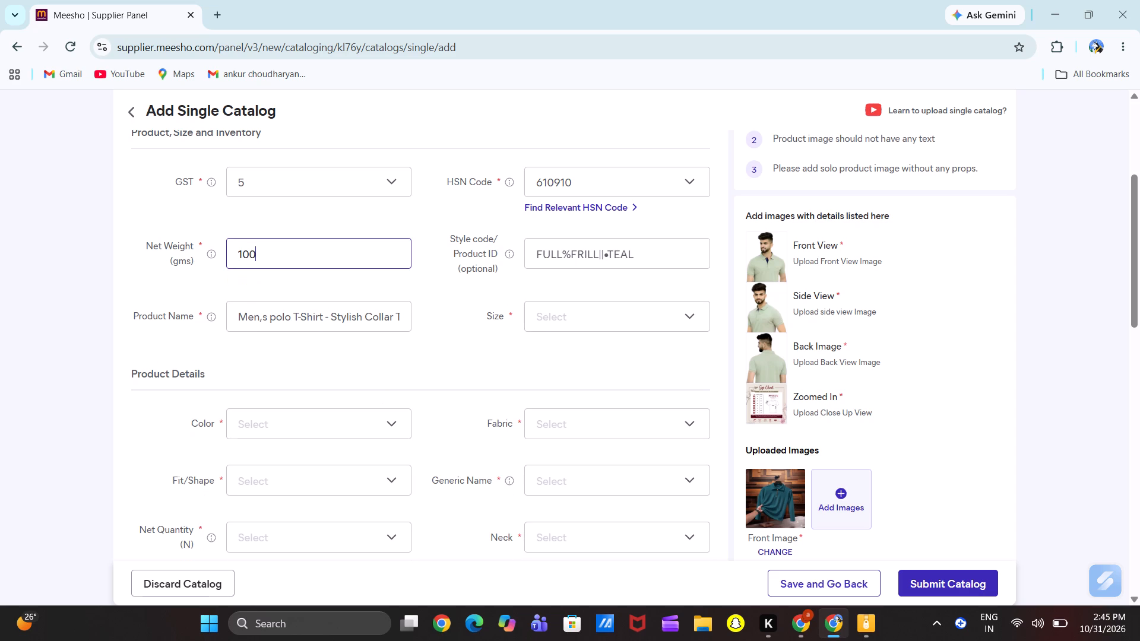
Select sizes S, M, L and XL for the teal polo T-shirt.
click(575, 322)
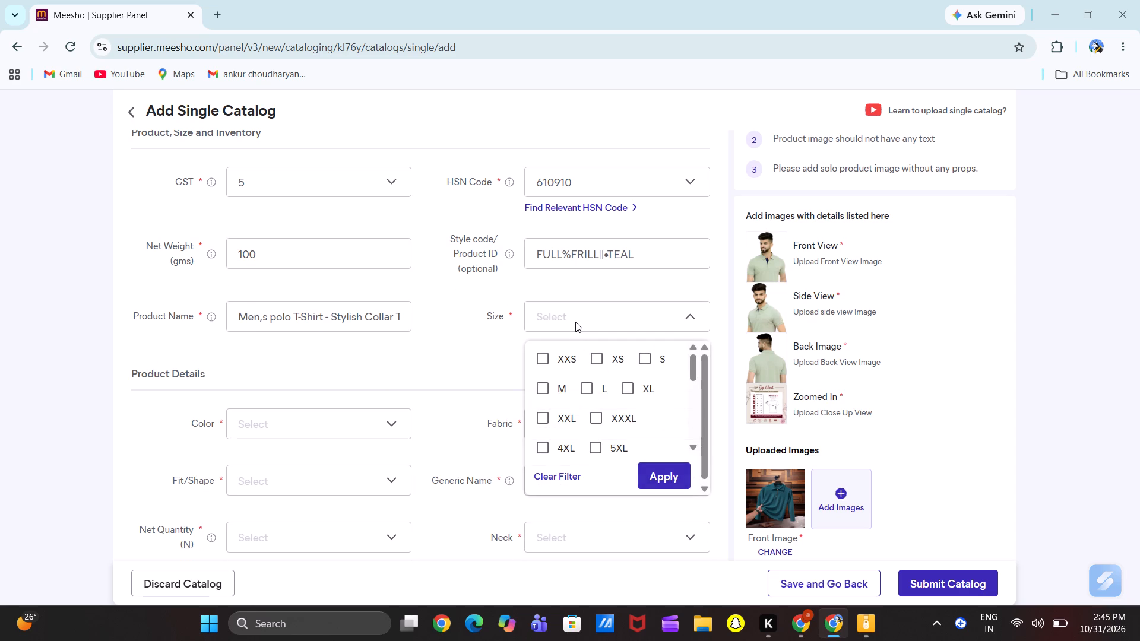
click(654, 360)
click(639, 361)
click(539, 387)
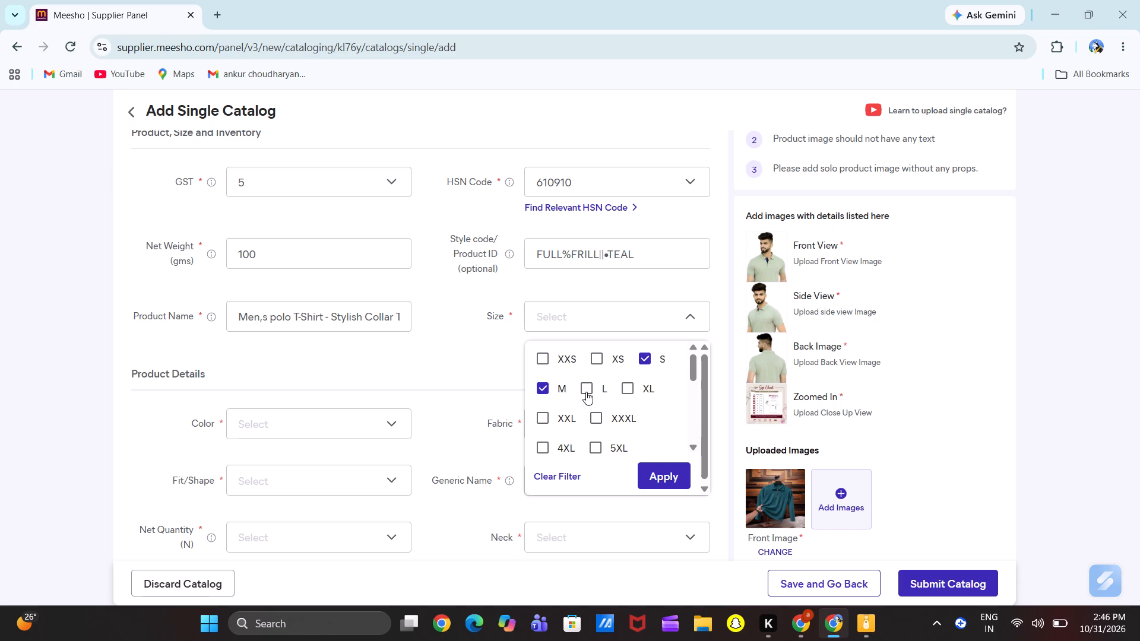
click(586, 392)
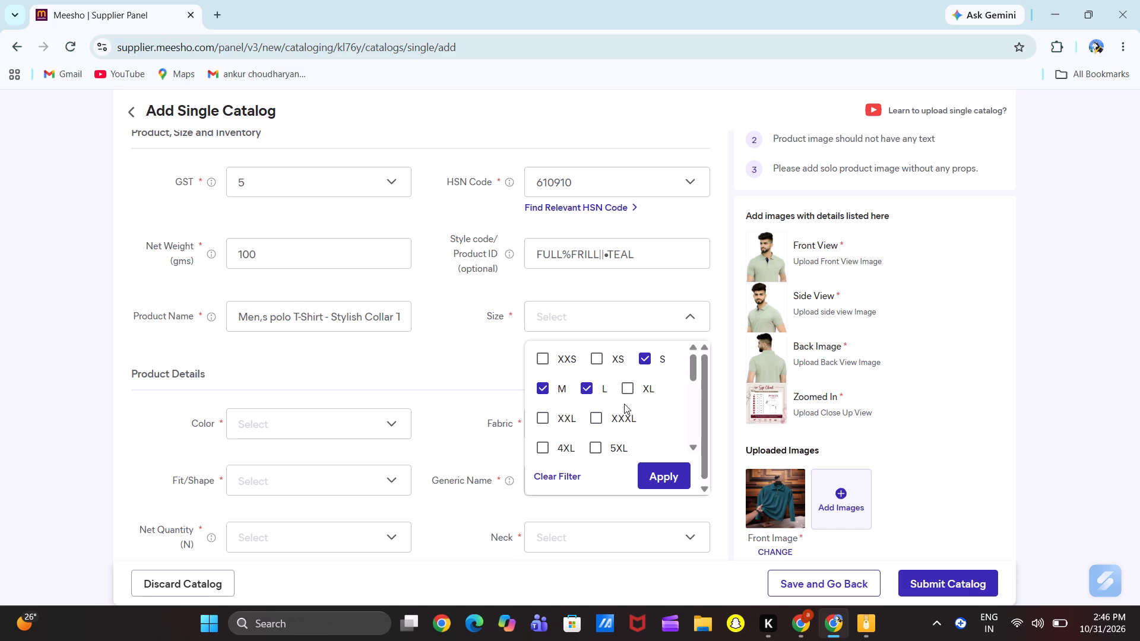
click(628, 390)
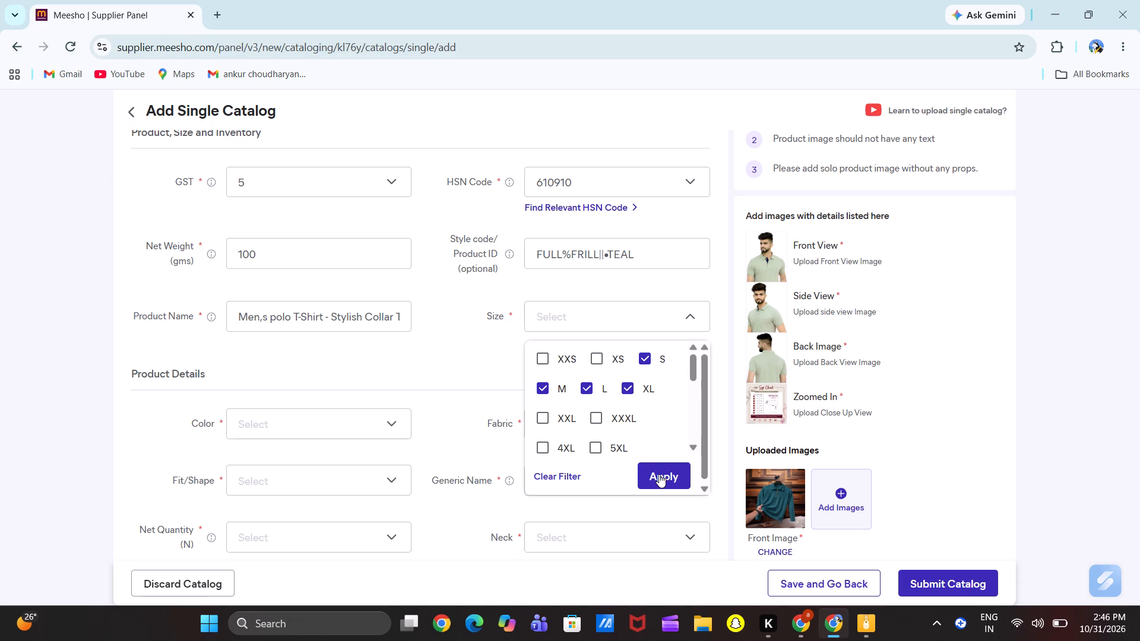
click(659, 474)
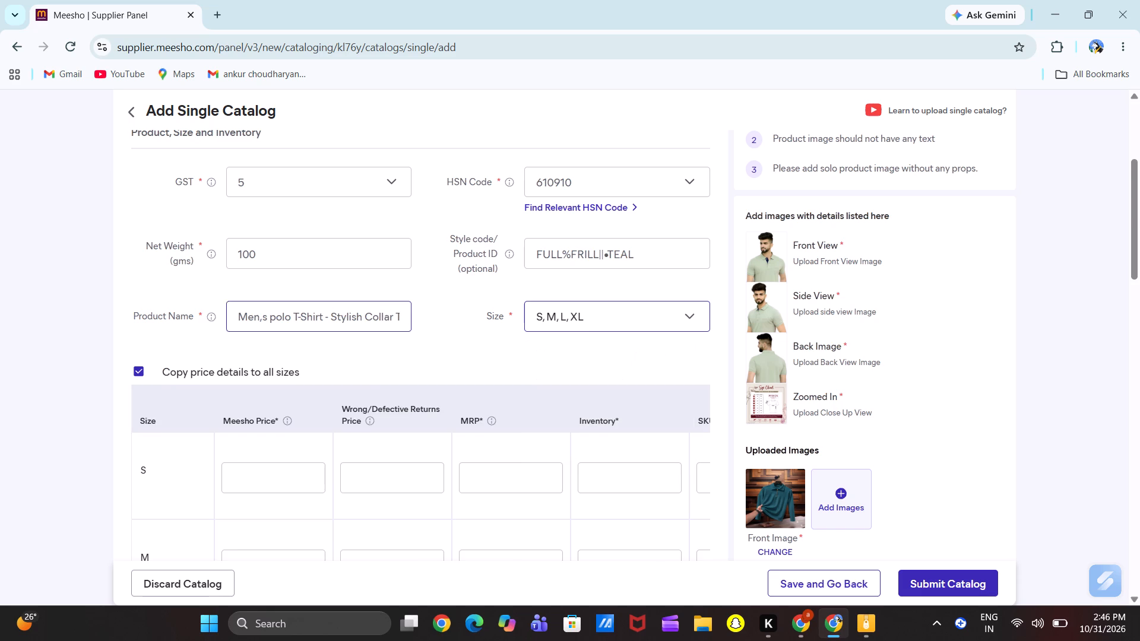
Set the Meesho price to 218, the wrong/defective returns price to 217 and the MRP to 799 for all sizes.
scroll(364, 376, down, 3)
click(256, 230)
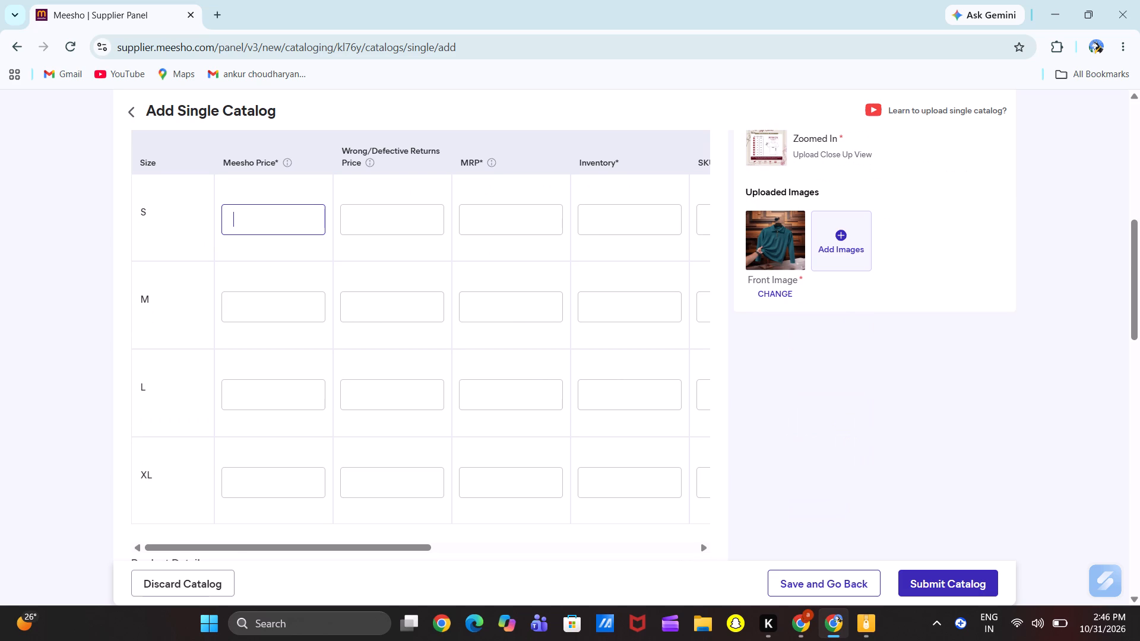
text(218)
click(365, 221)
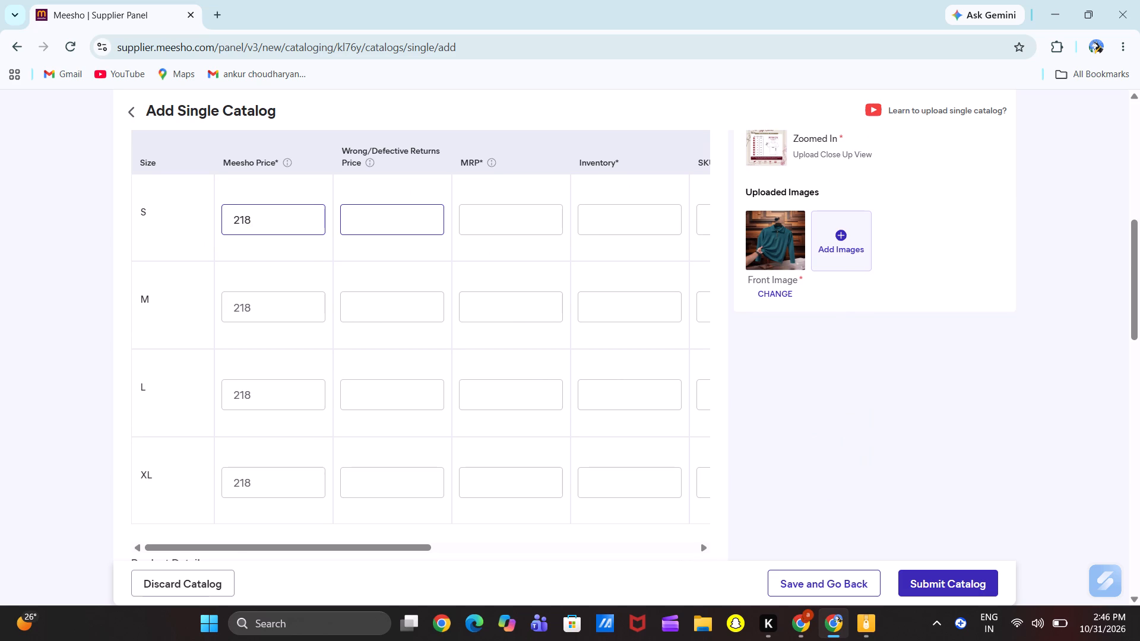
key(BackSpace)
key(BackSpace)
key(BackSpace)
key(BackSpace)
key(BackSpace)
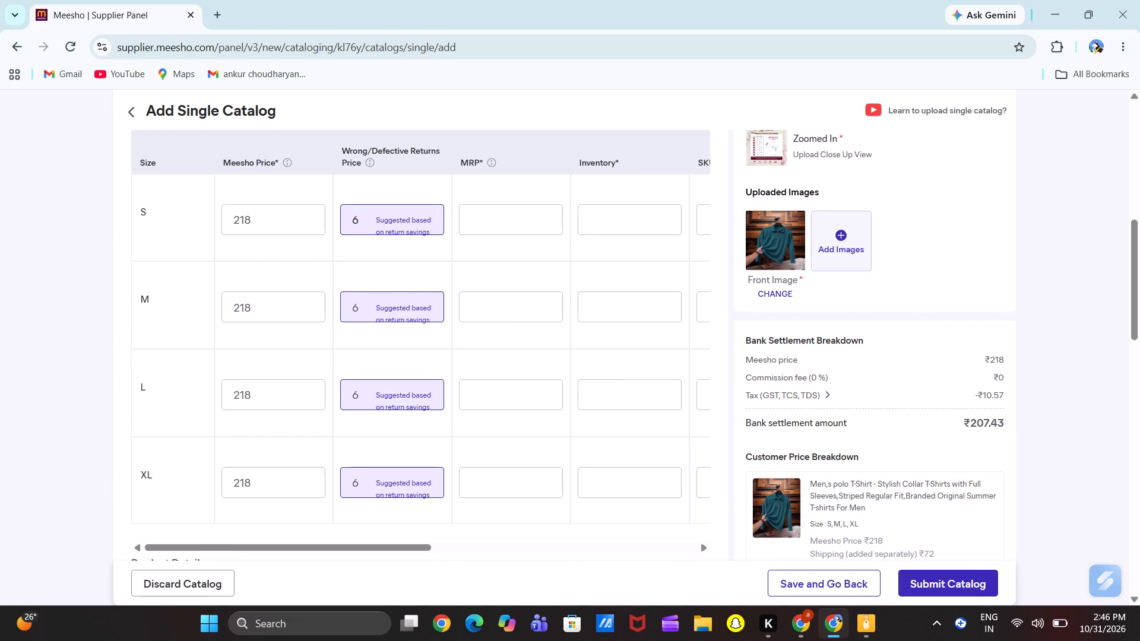
key(BackSpace)
click(364, 221)
key(BackSpace)
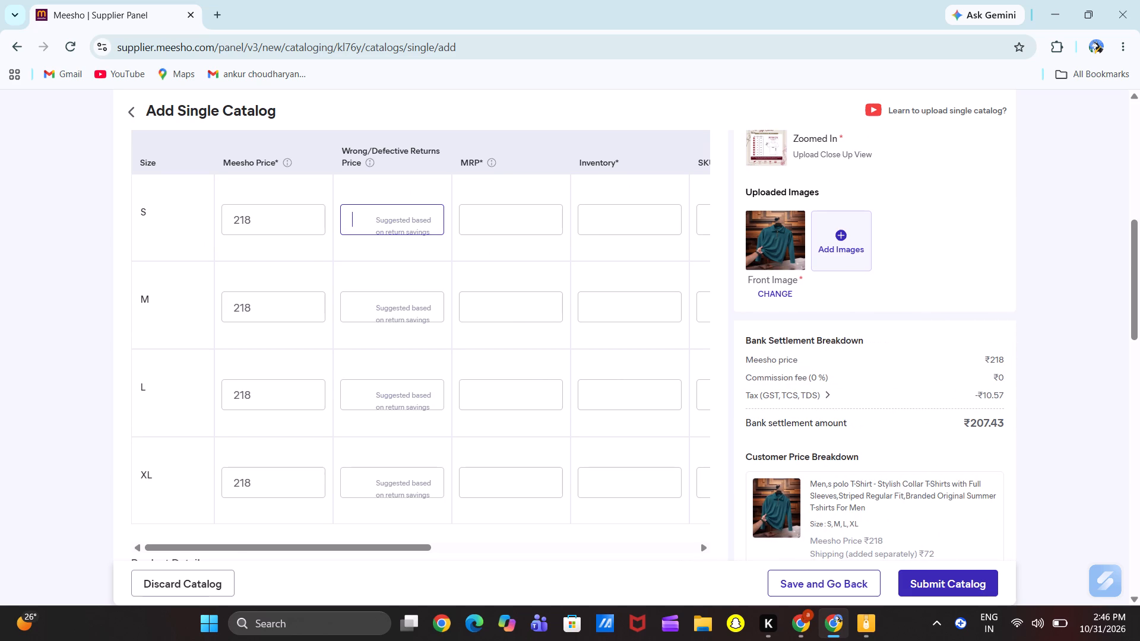
text(217)
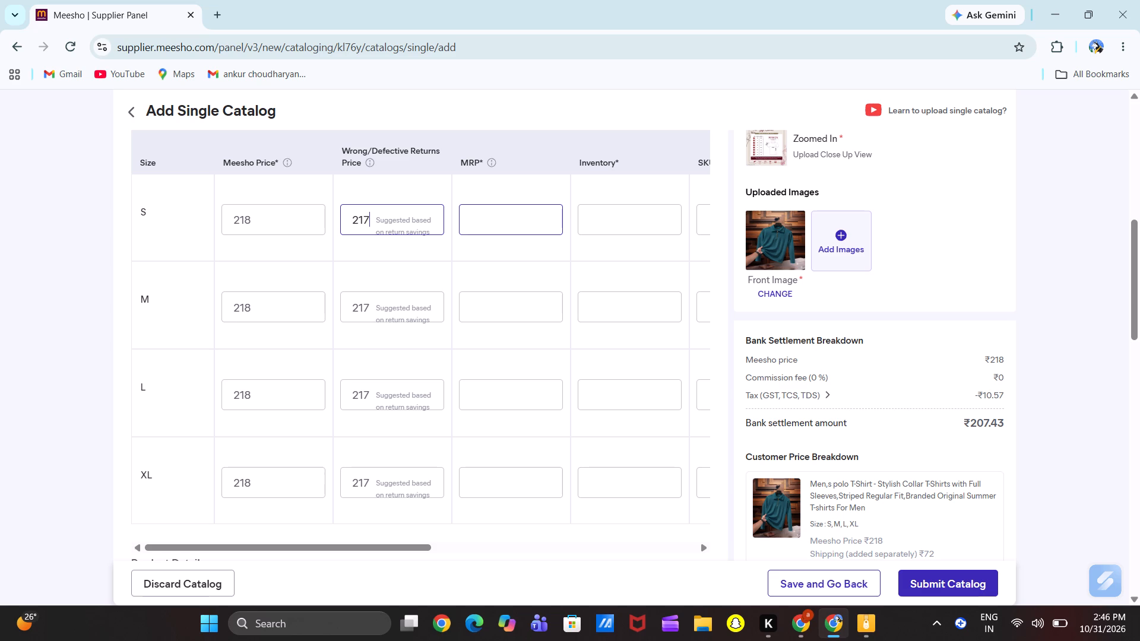
click(496, 221)
text(799)
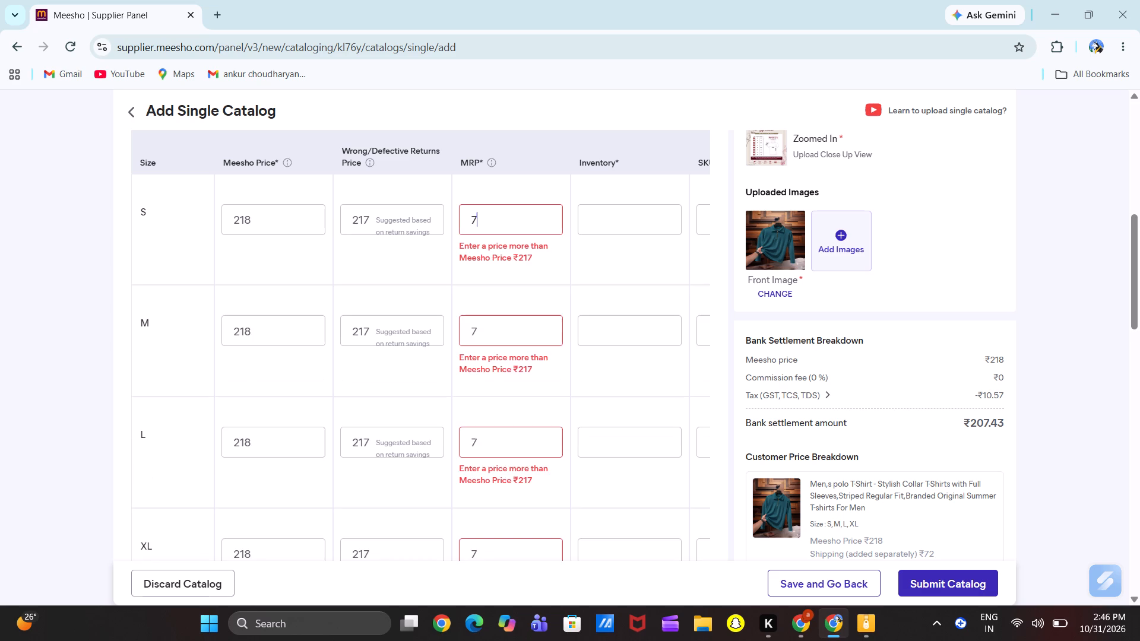
Set the inventory to 100 for each of the sizes S, M, L and XL.
click(595, 225)
text(100)
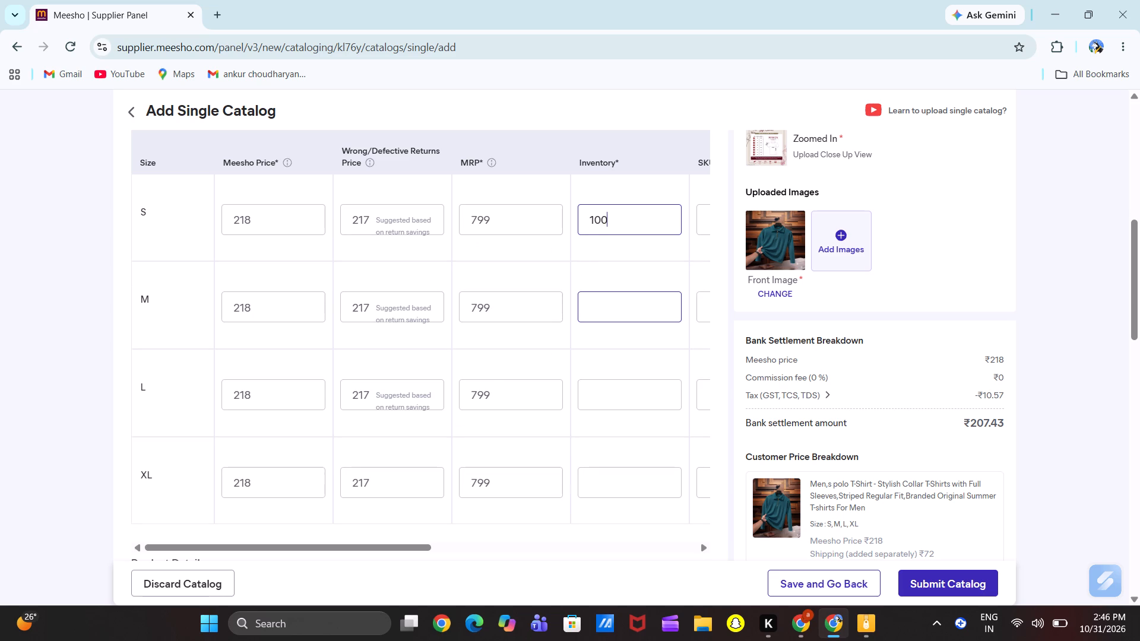
click(609, 301)
text(100)
click(625, 390)
text(100)
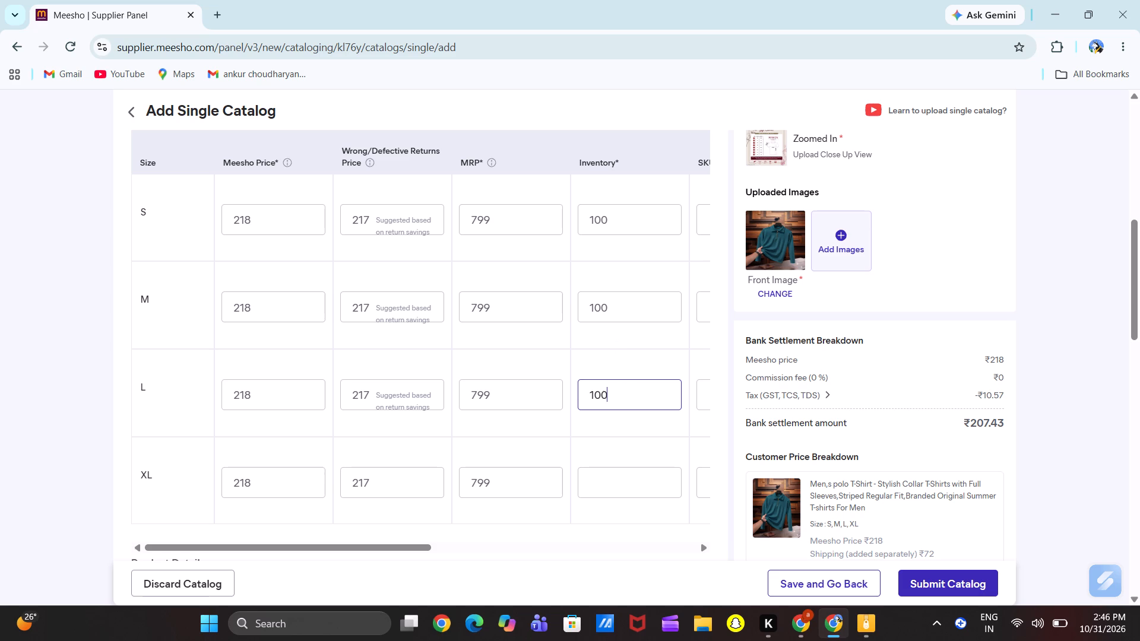
click(624, 480)
text(100)
Set the chest size to 36 inches for S and 38 inches for M.
scroll(644, 422, left, 4)
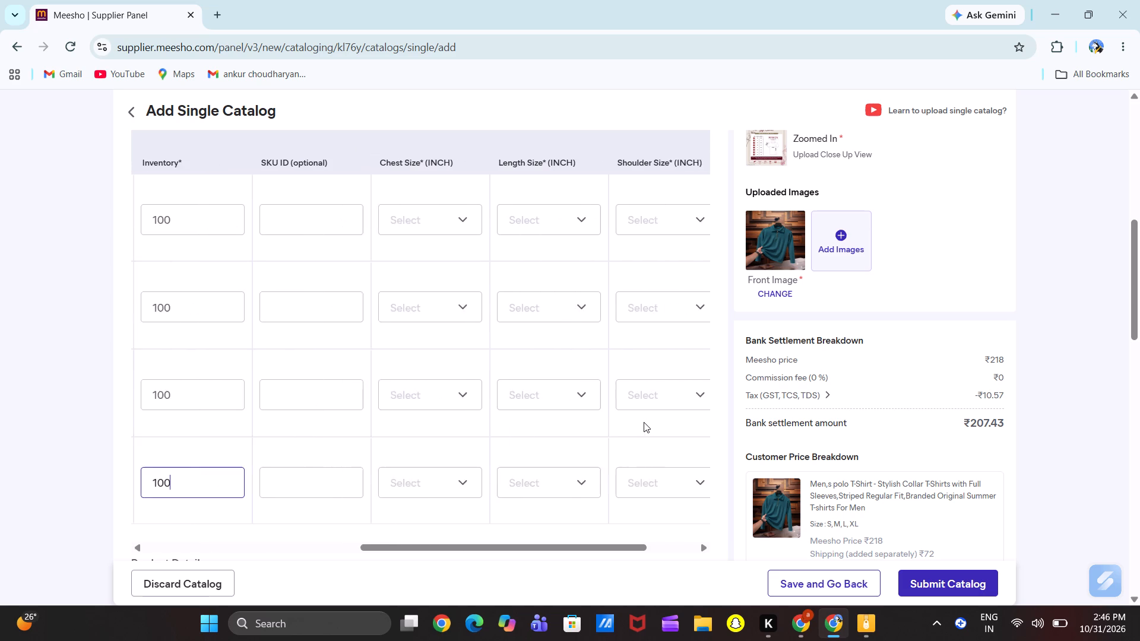
click(397, 223)
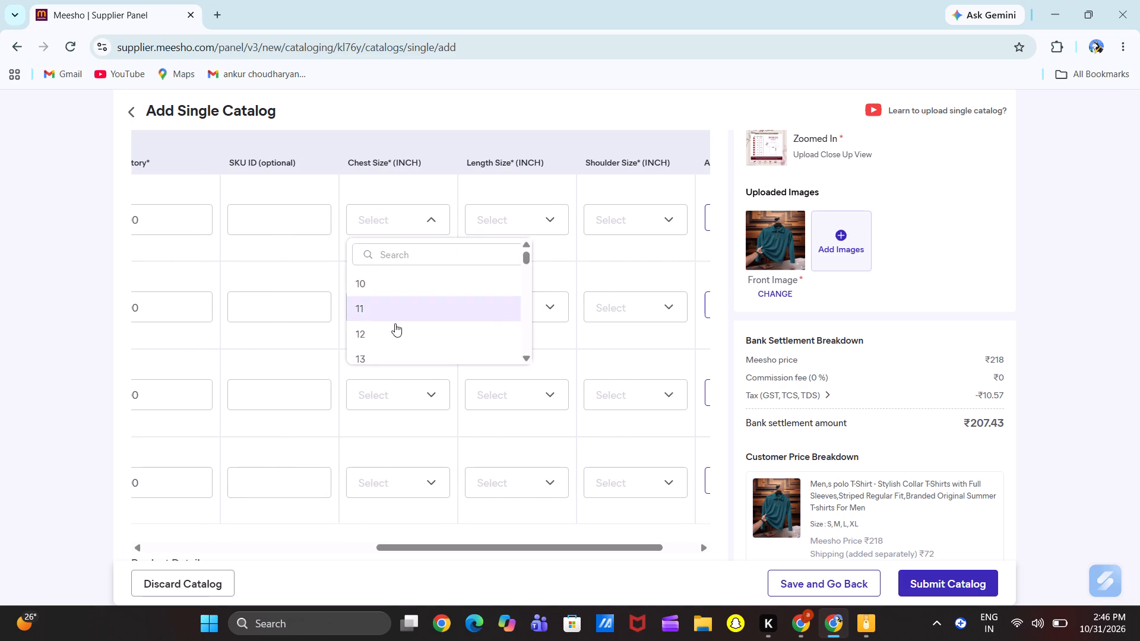
scroll(396, 331, down, 5)
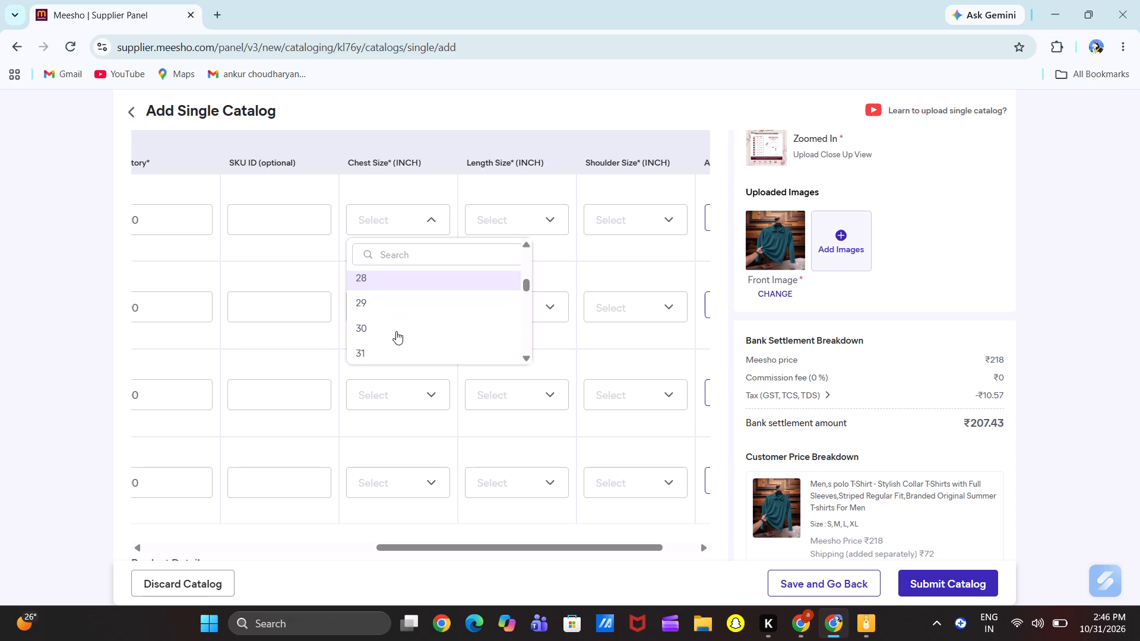
scroll(396, 331, down, 2)
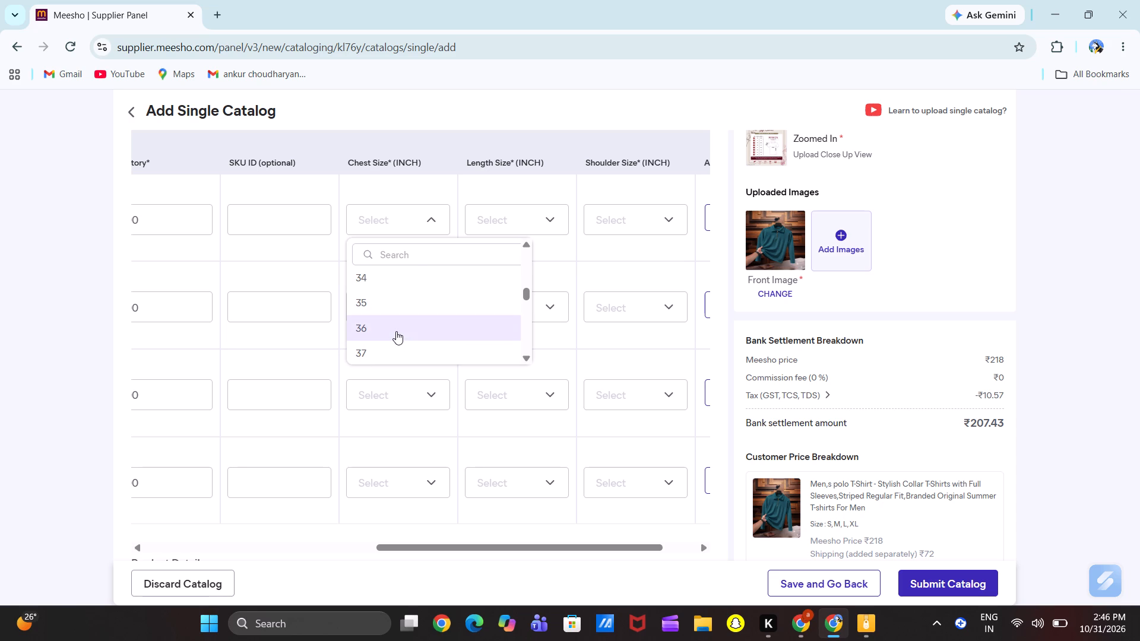
click(396, 331)
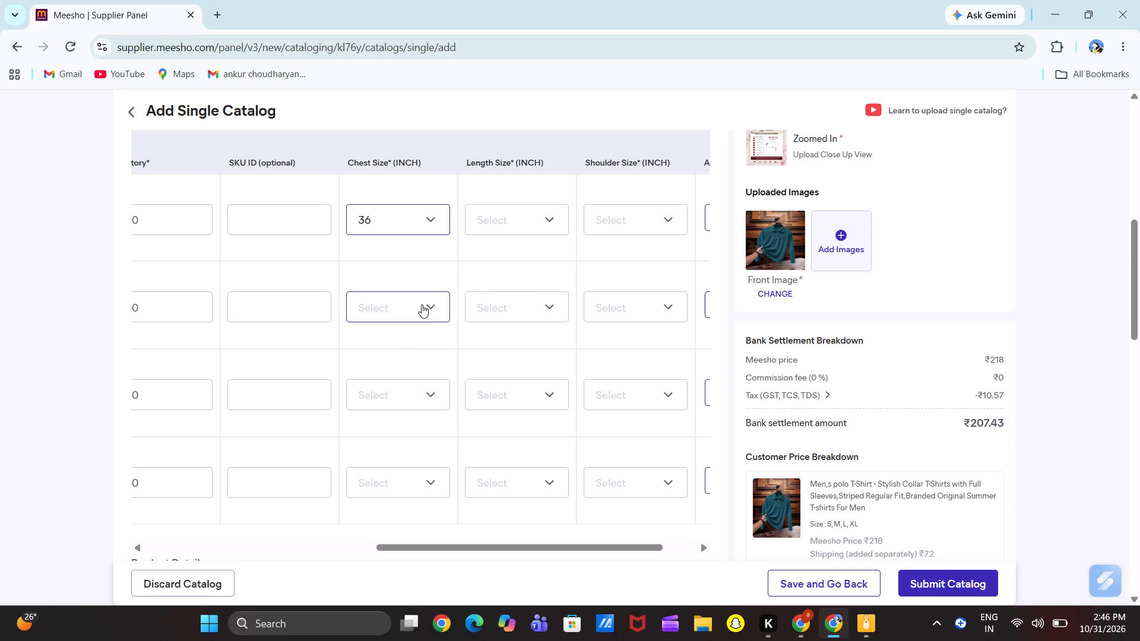
click(419, 306)
scroll(425, 398, down, 1)
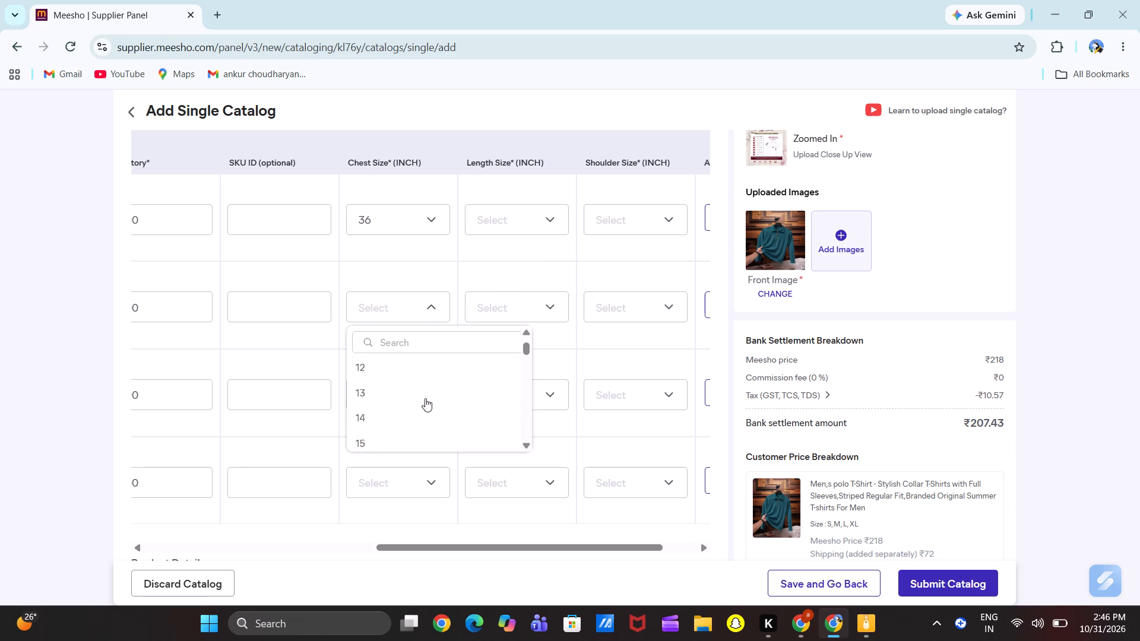
scroll(425, 398, down, 4)
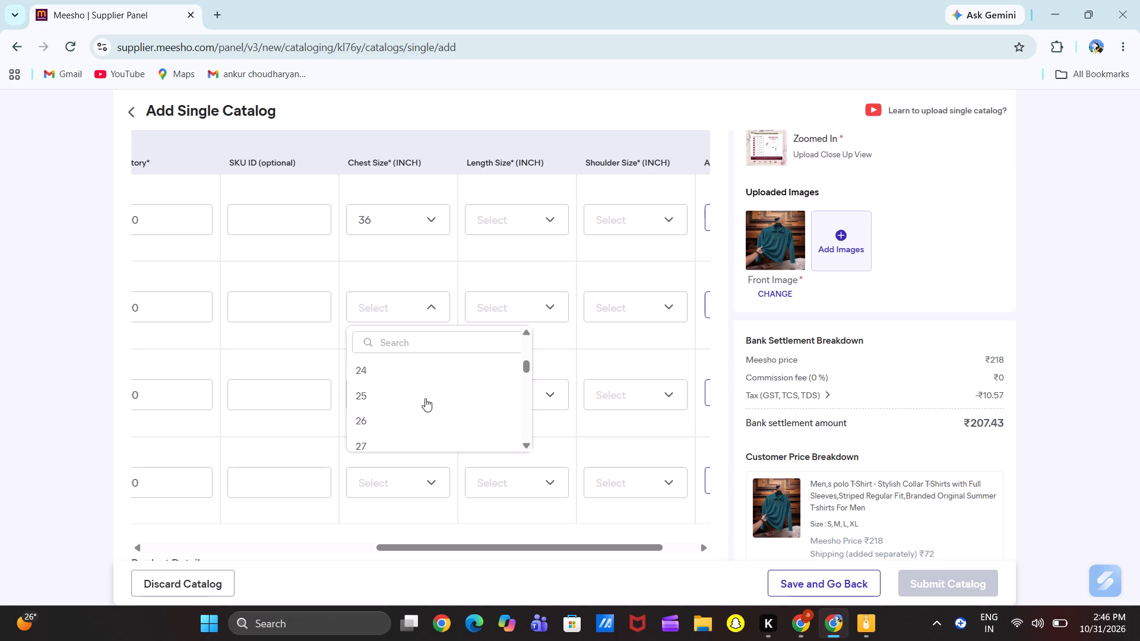
scroll(425, 398, down, 2)
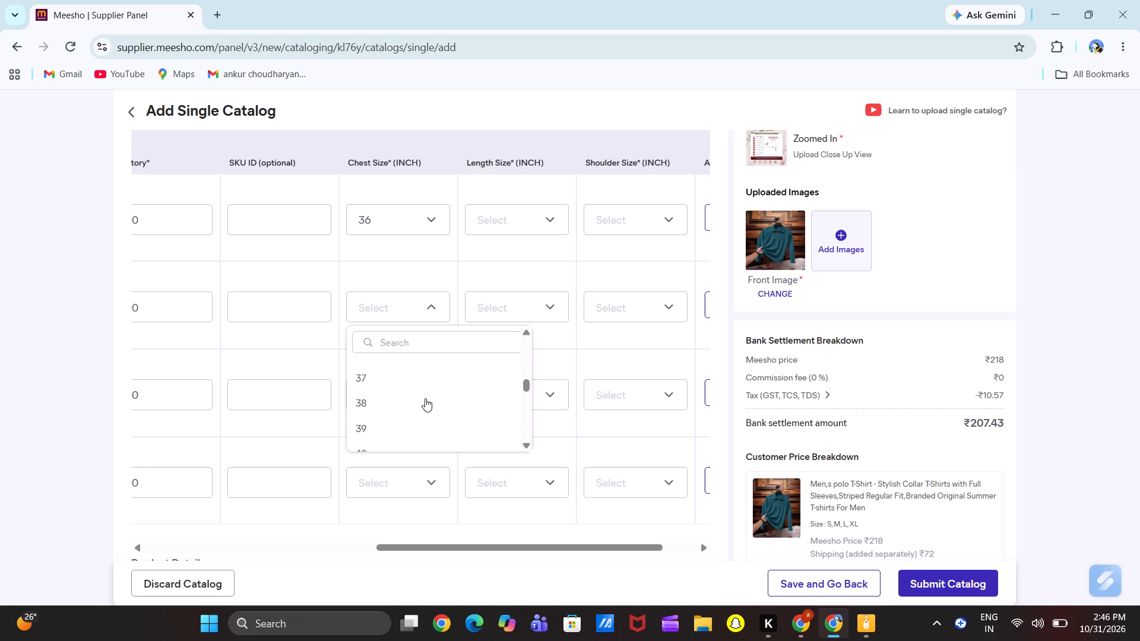
scroll(425, 398, down, 1)
click(425, 398)
Set the chest size to 40 inches for L and 42 inches for XL.
click(397, 383)
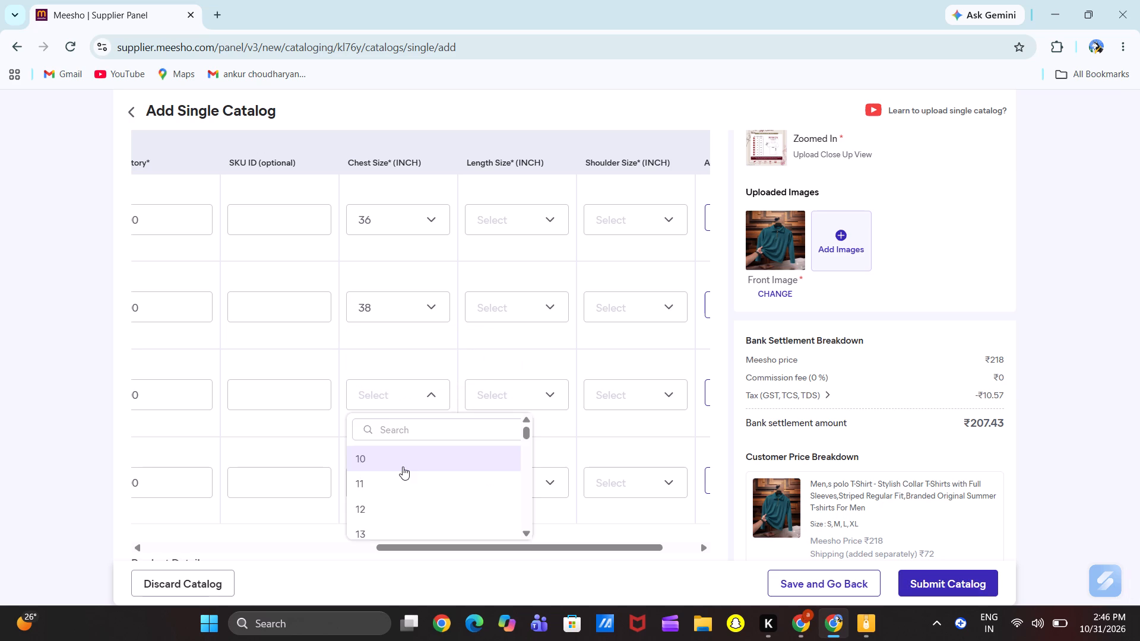
scroll(403, 467, down, 4)
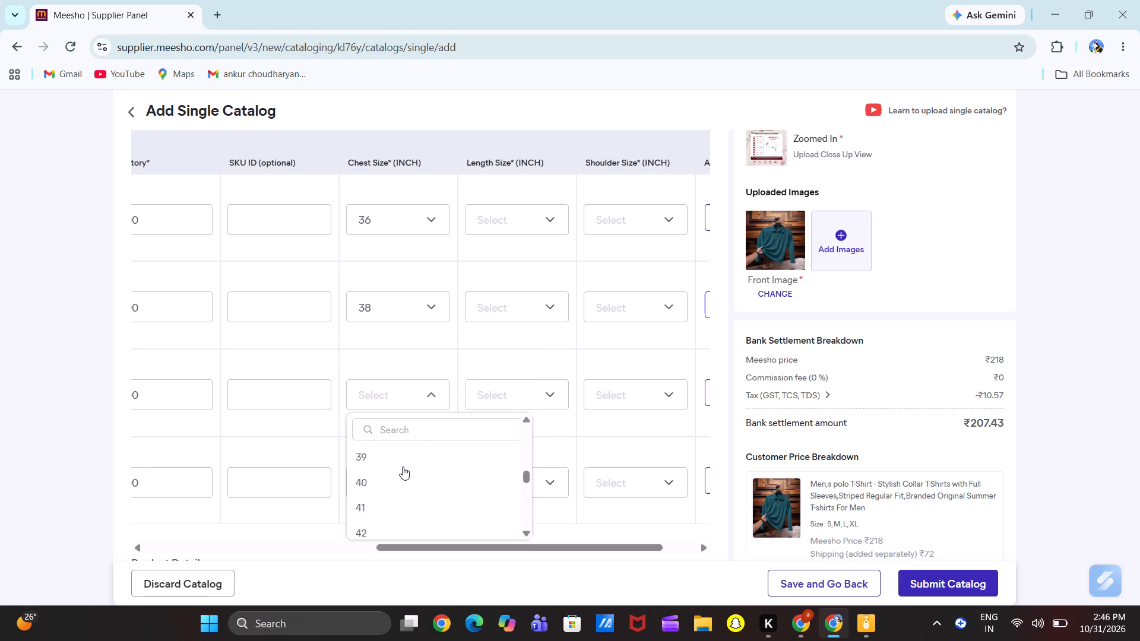
scroll(403, 467, down, 2)
click(389, 451)
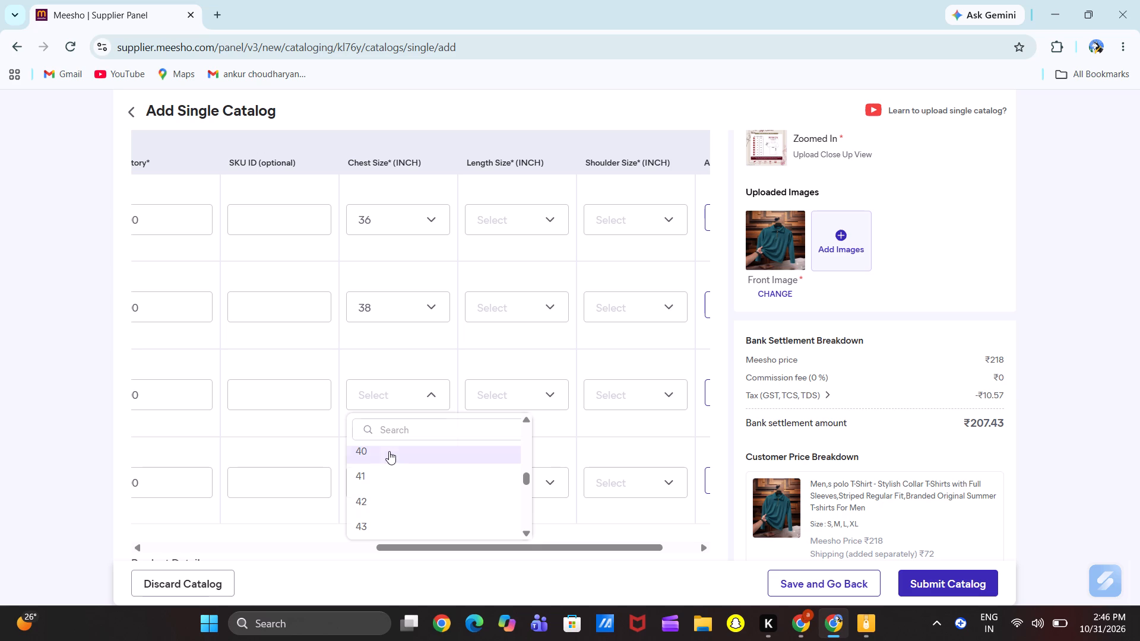
click(368, 485)
scroll(399, 537, down, 2)
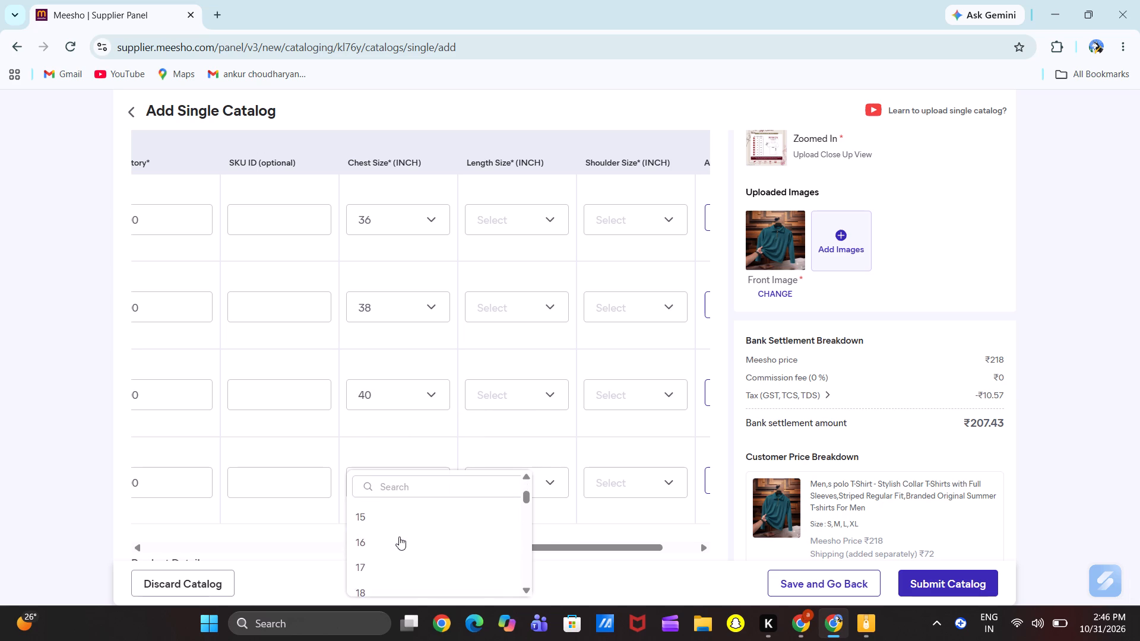
scroll(399, 537, down, 7)
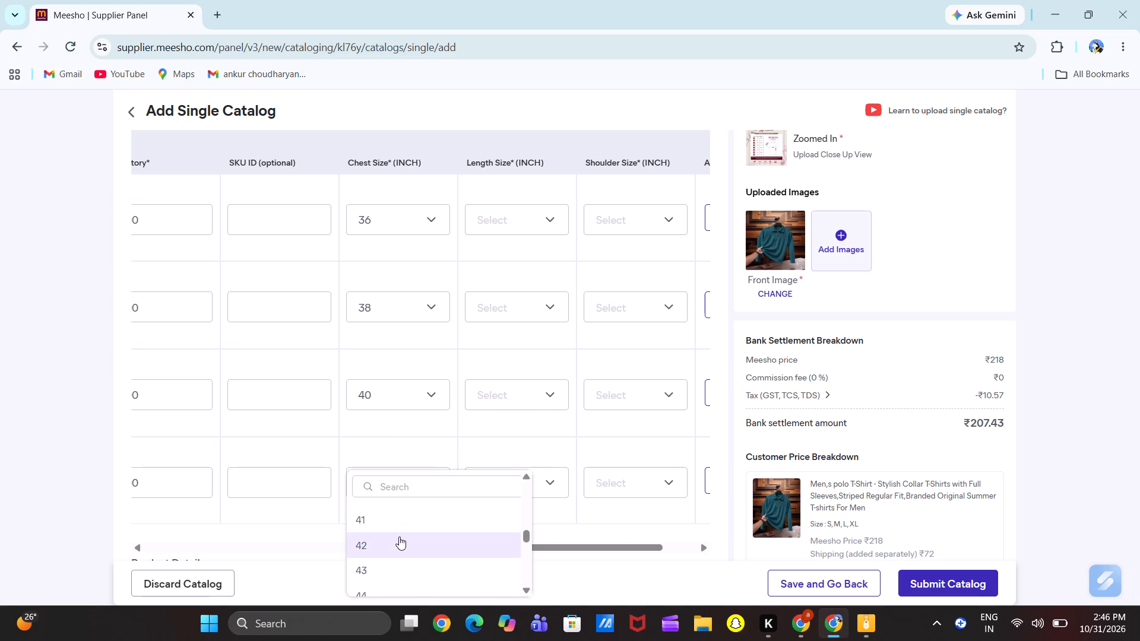
click(399, 537)
Set the length size to 24.5 inches for S and 25.5 inches for M.
click(547, 220)
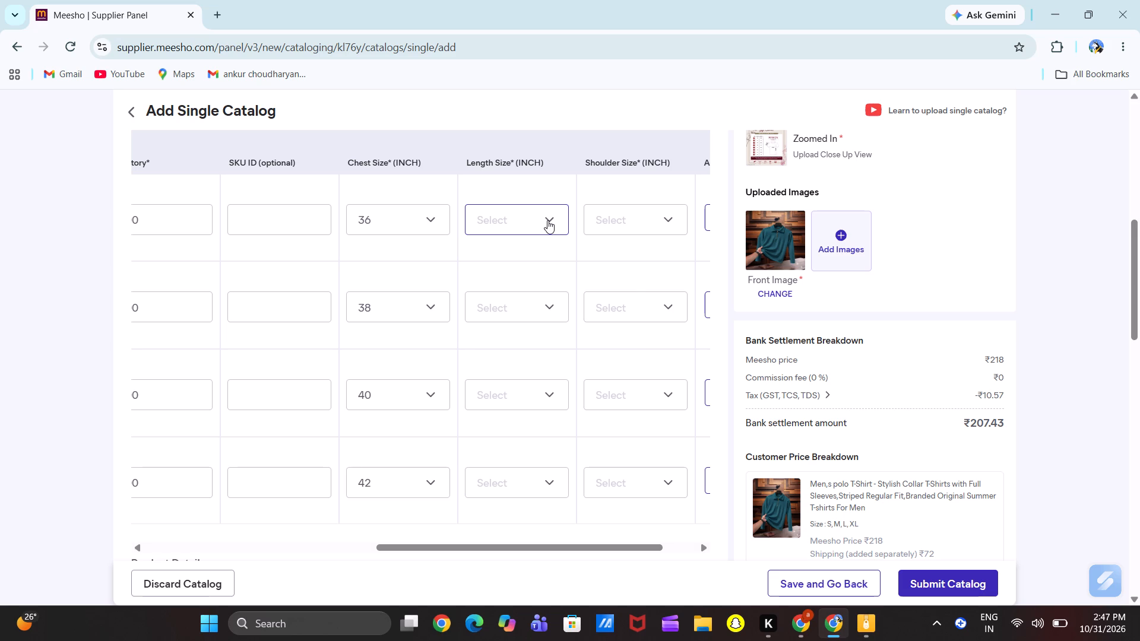
scroll(492, 331, down, 6)
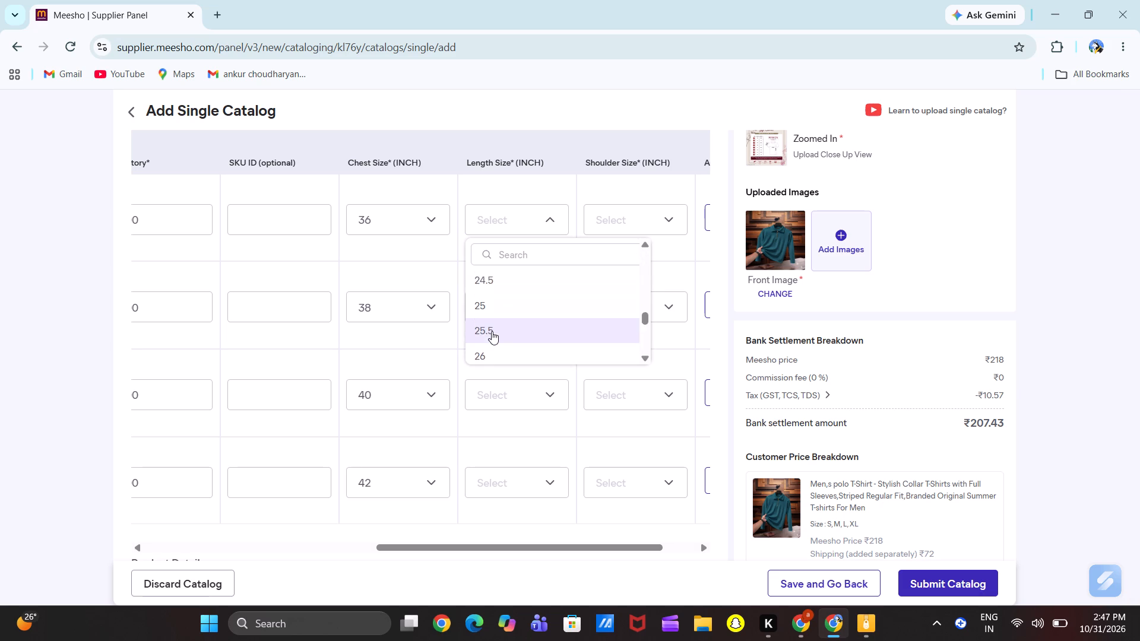
scroll(492, 331, down, 1)
scroll(492, 331, up, 1)
click(503, 305)
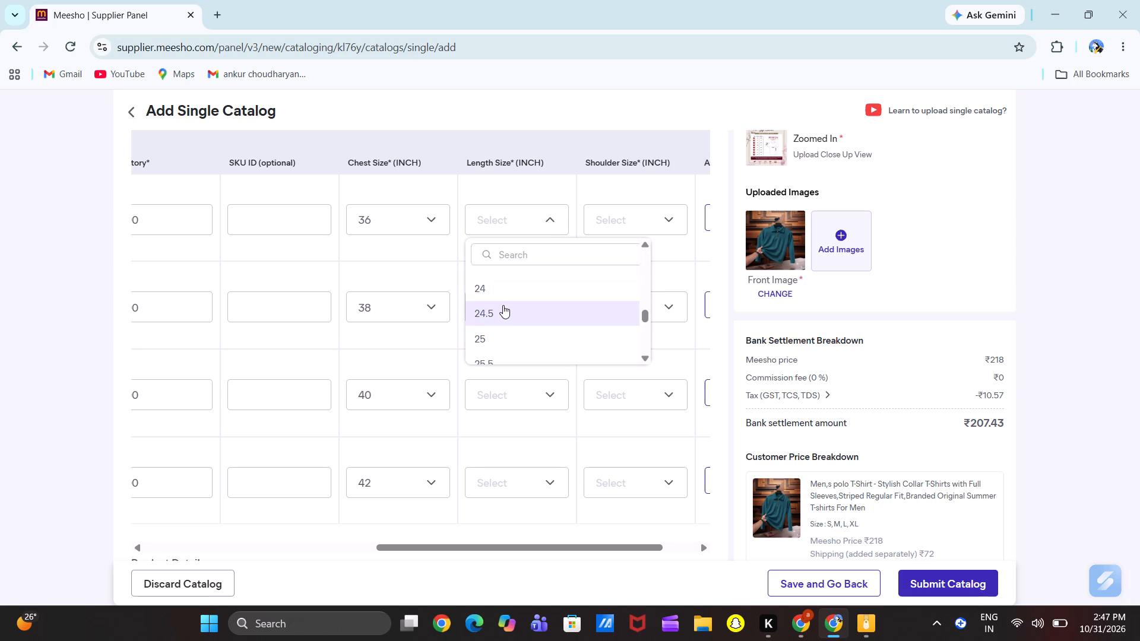
click(477, 313)
scroll(496, 402, down, 3)
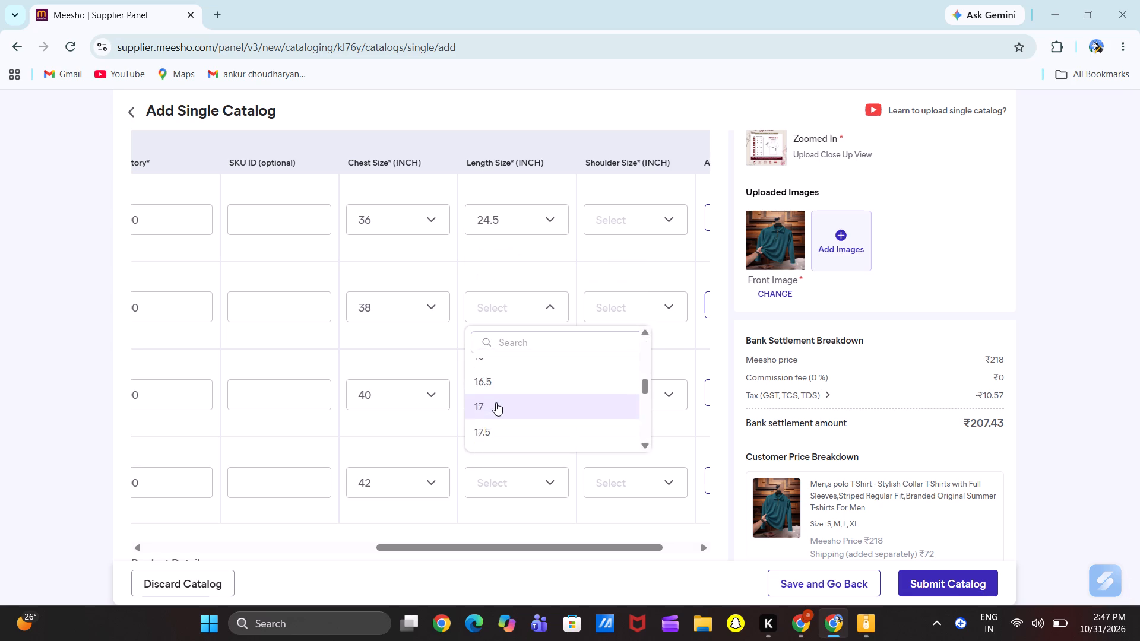
scroll(496, 402, down, 4)
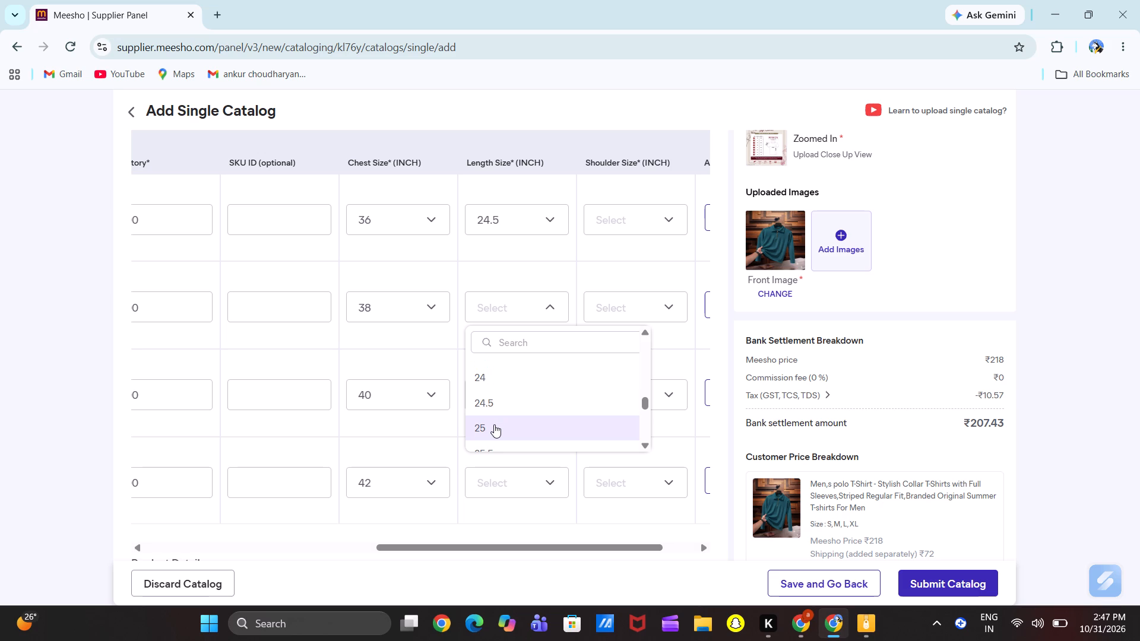
click(498, 443)
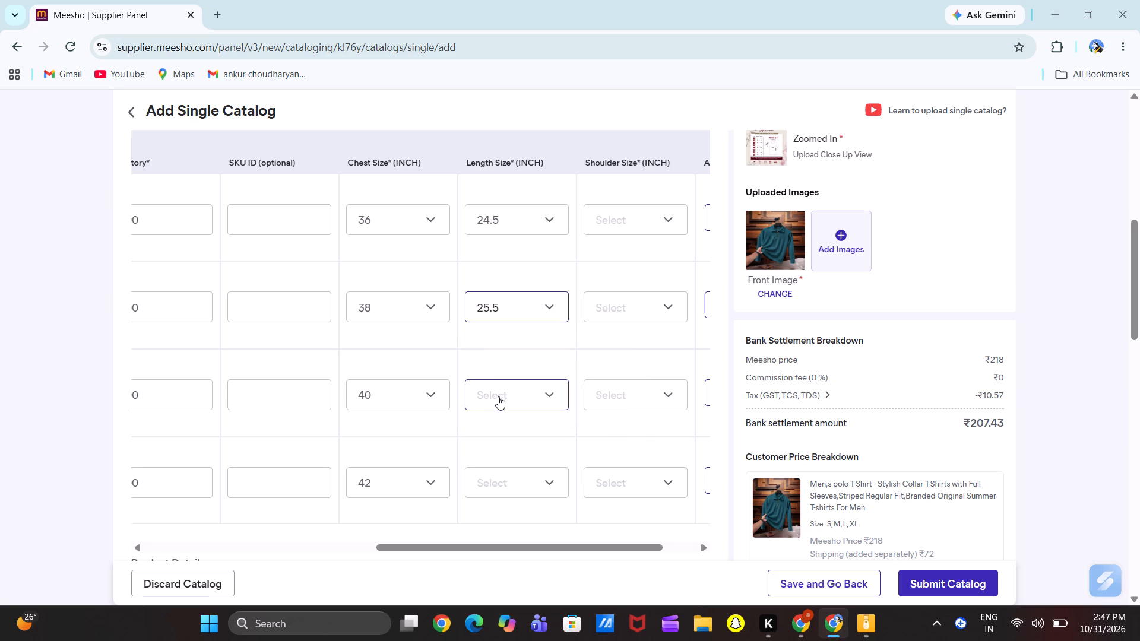
Set the length size to 26.5 inches for L and 27.5 inches for XL.
click(498, 396)
scroll(524, 459, down, 6)
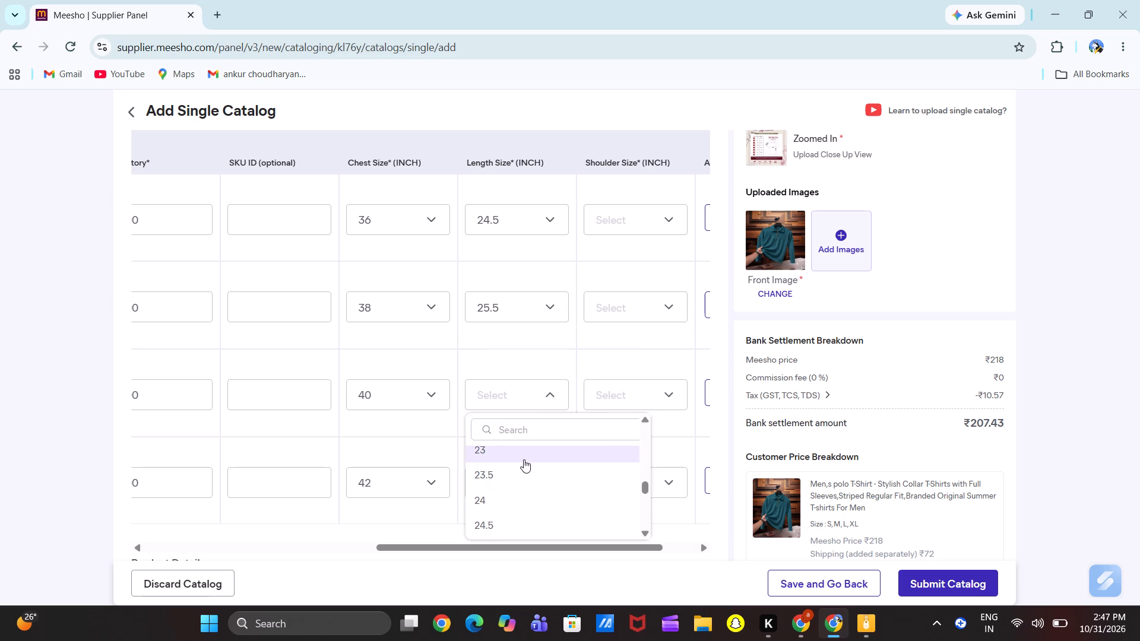
scroll(524, 459, down, 2)
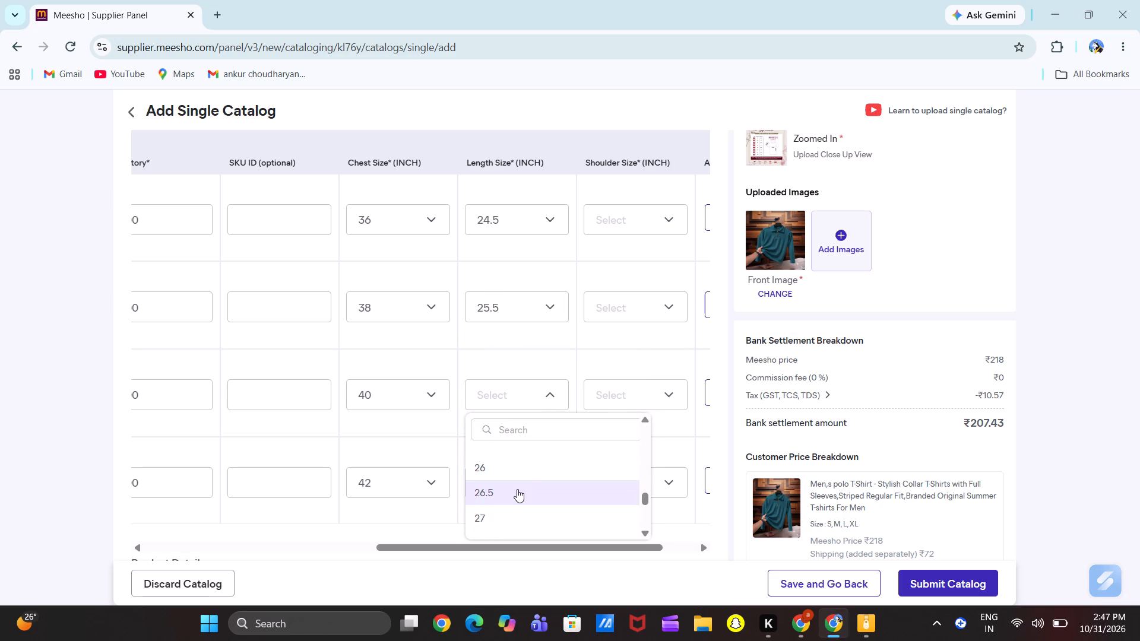
click(517, 489)
click(501, 489)
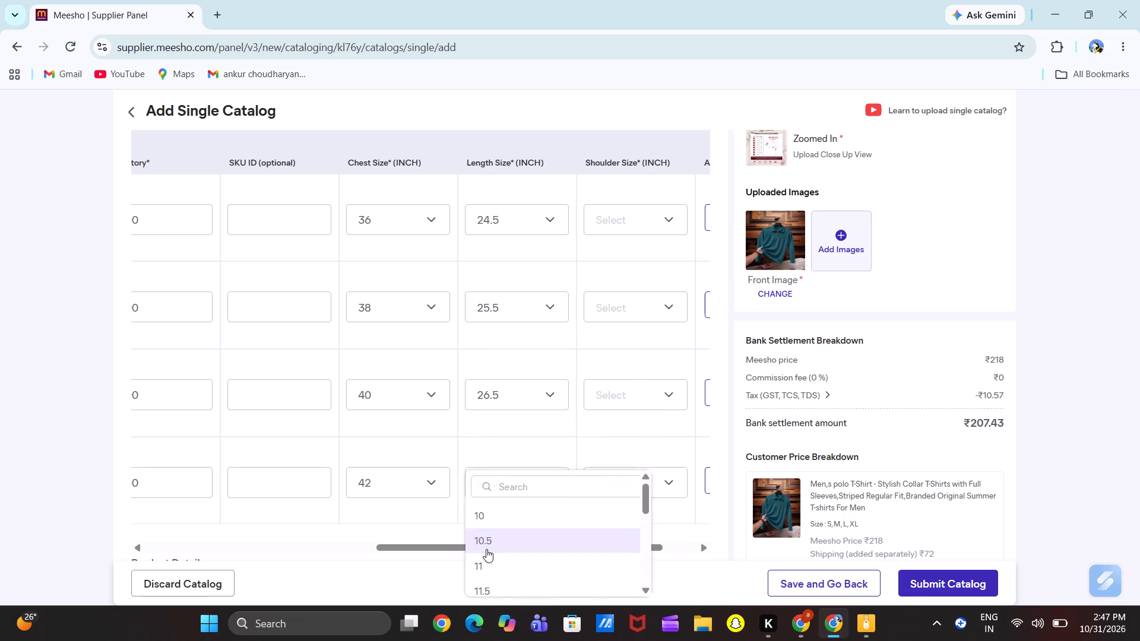
scroll(486, 549, down, 8)
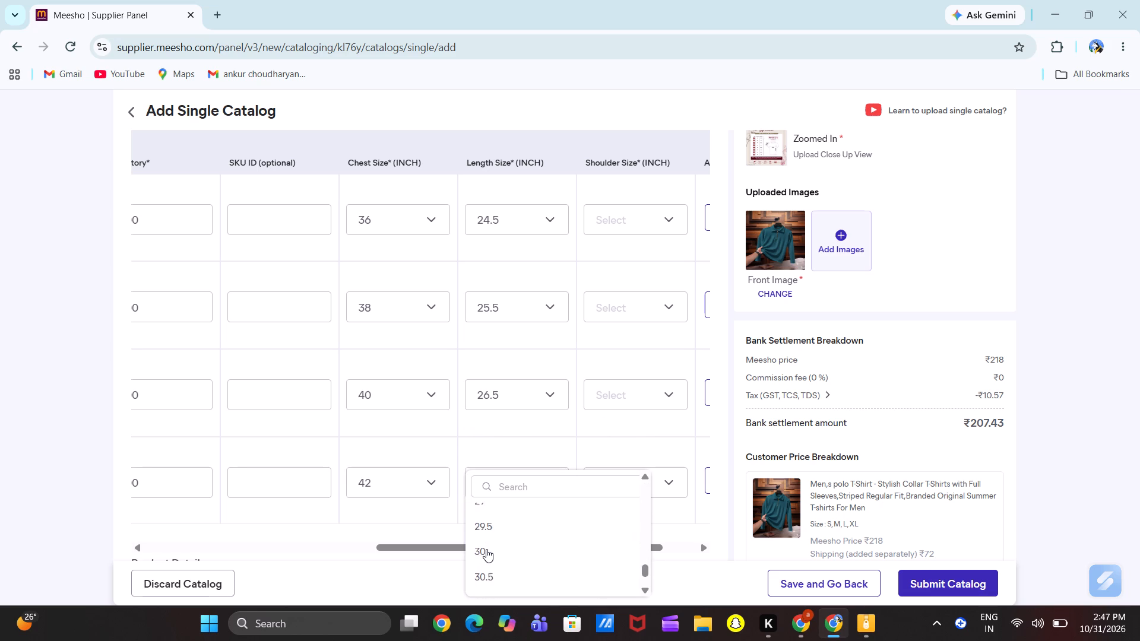
scroll(486, 549, down, 1)
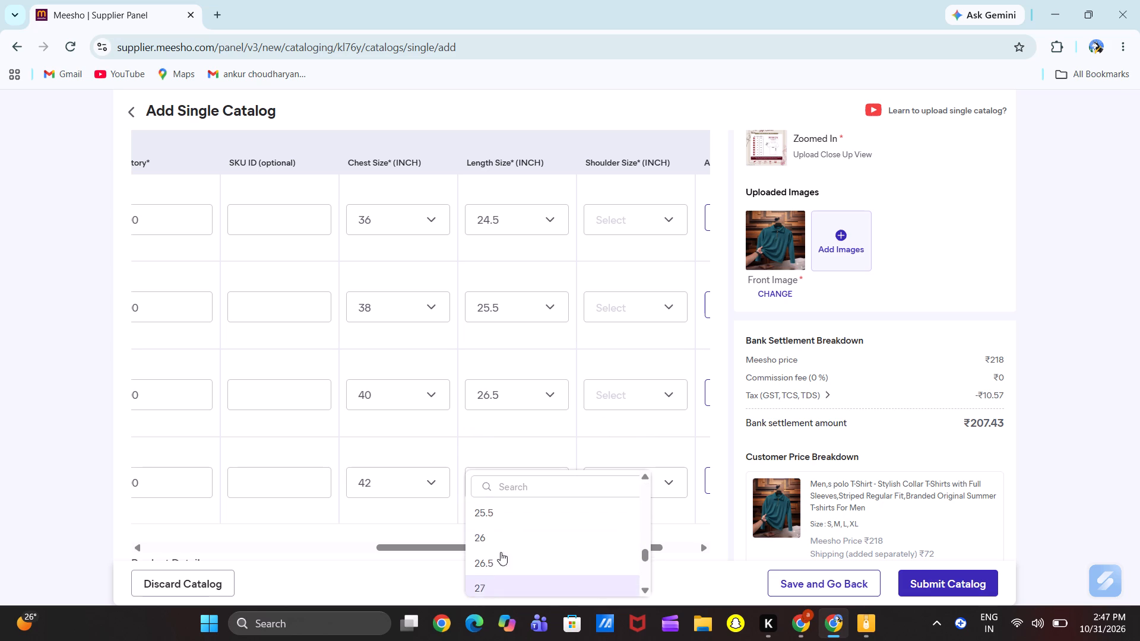
scroll(504, 544, down, 1)
click(506, 569)
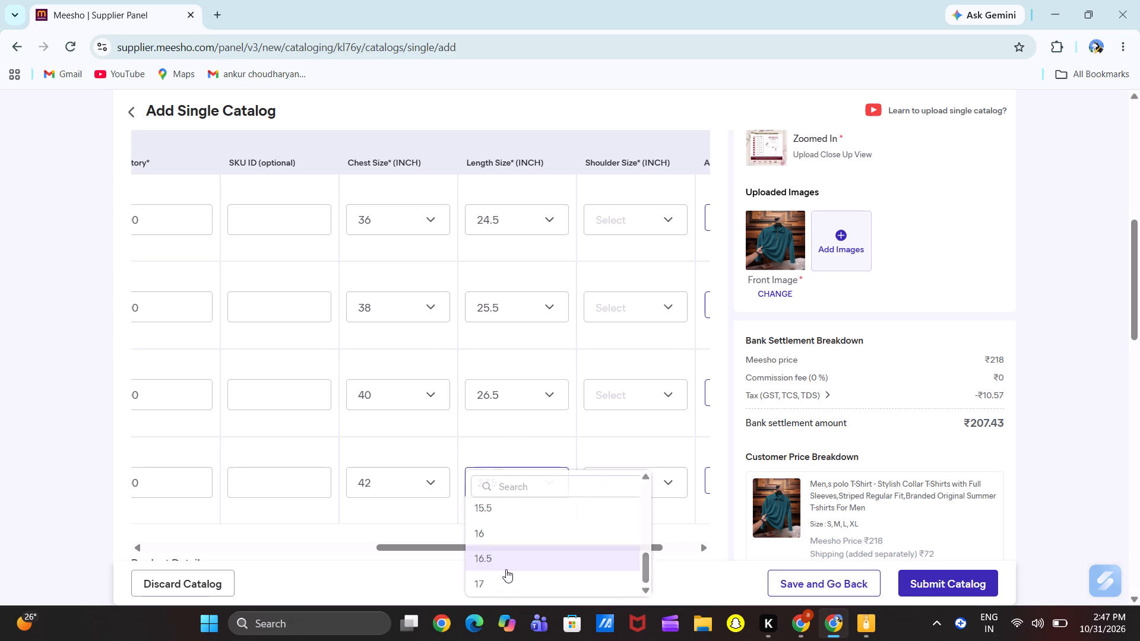
Set the shoulder size to 14.5 inches for S and 15.5 inches for M.
click(617, 239)
click(623, 224)
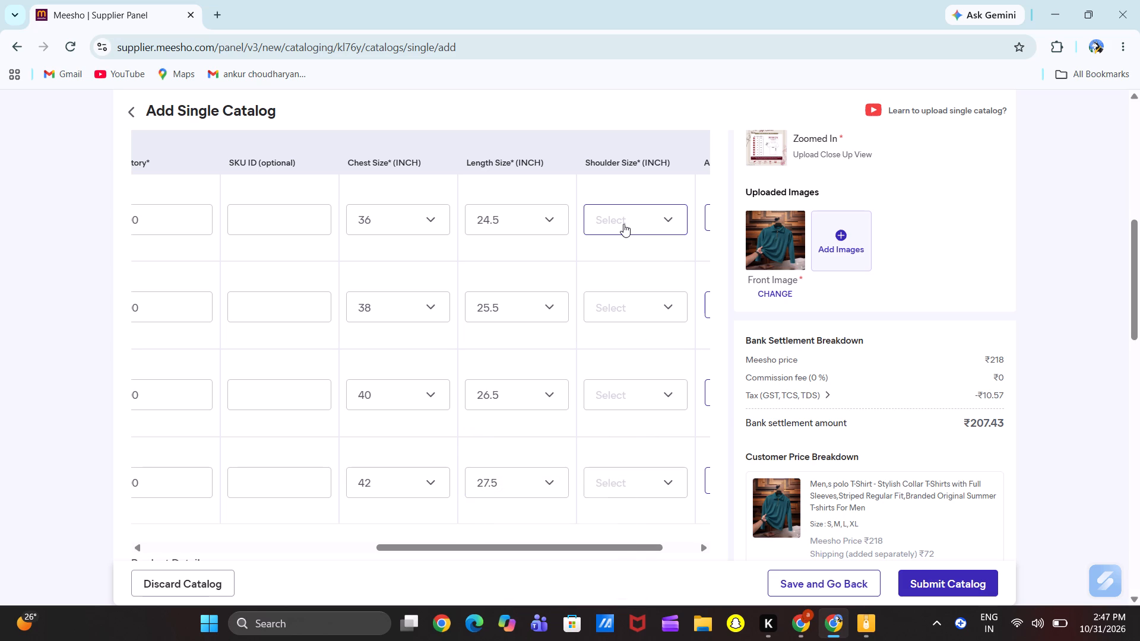
scroll(610, 347, down, 3)
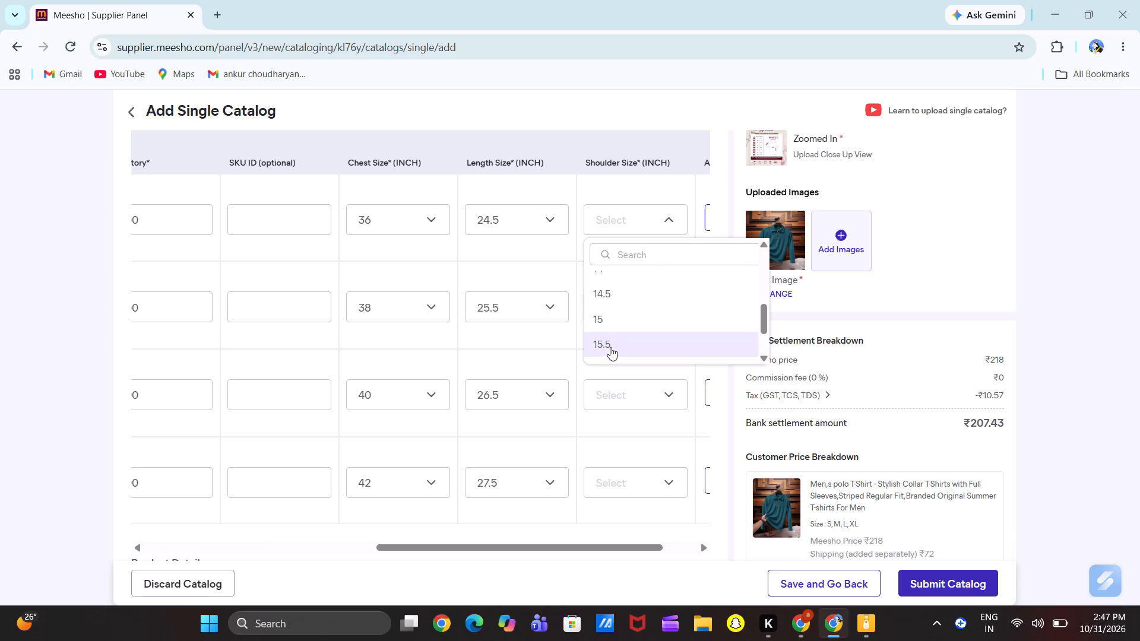
click(600, 299)
click(601, 301)
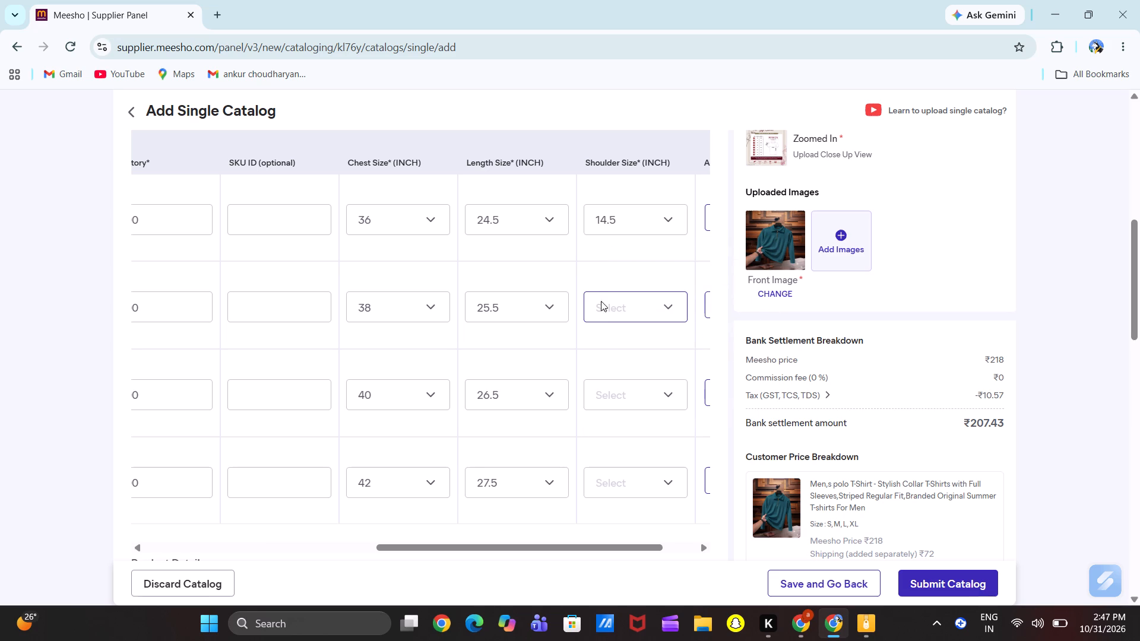
scroll(606, 379, down, 3)
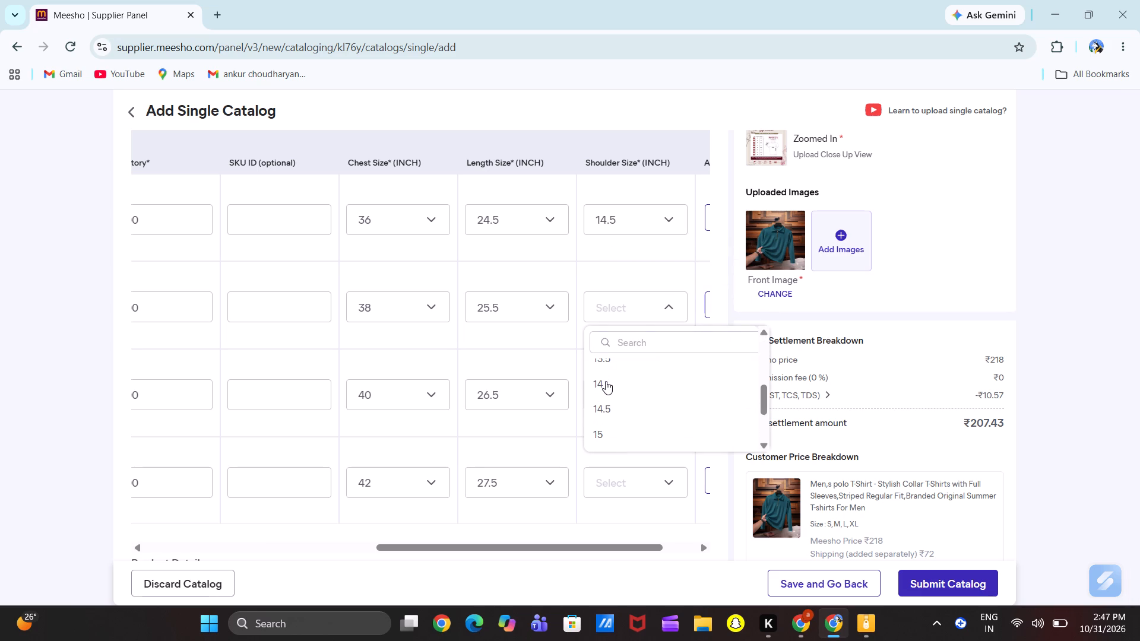
scroll(610, 408, down, 1)
click(610, 408)
Set the shoulder size to 16.5 inches for L and 17.5 inches for XL.
click(620, 387)
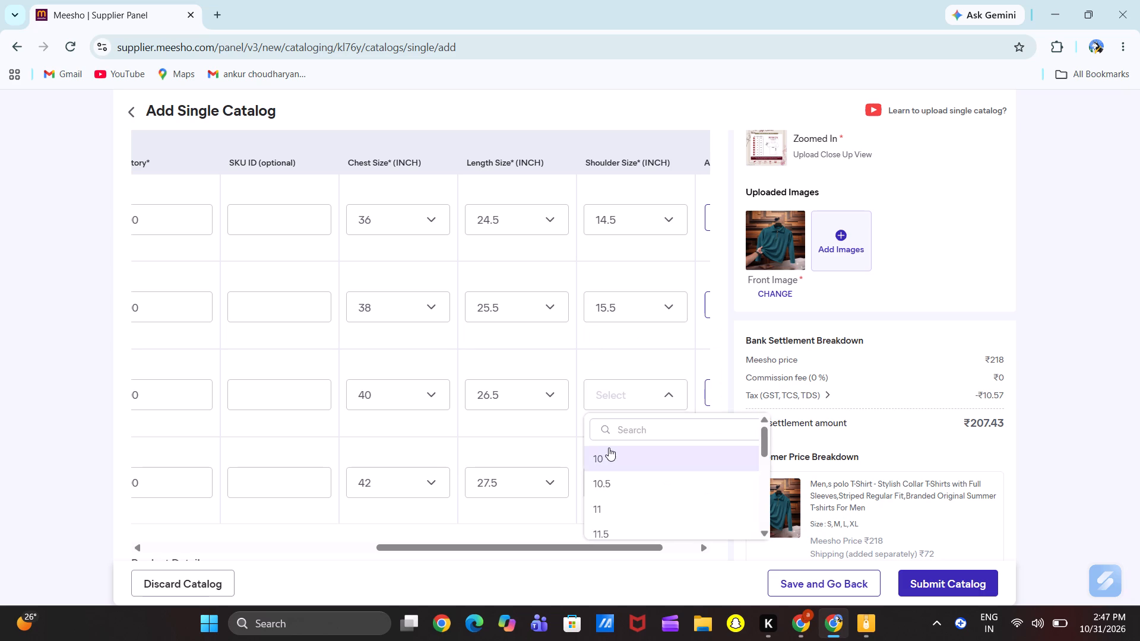
scroll(609, 448, down, 3)
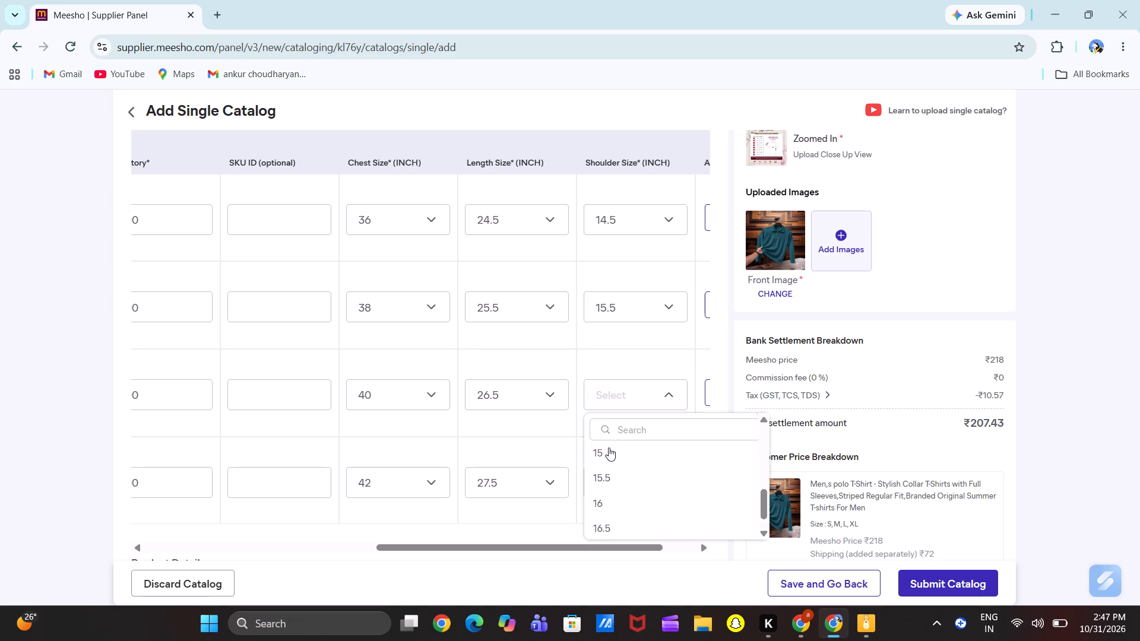
scroll(609, 448, down, 1)
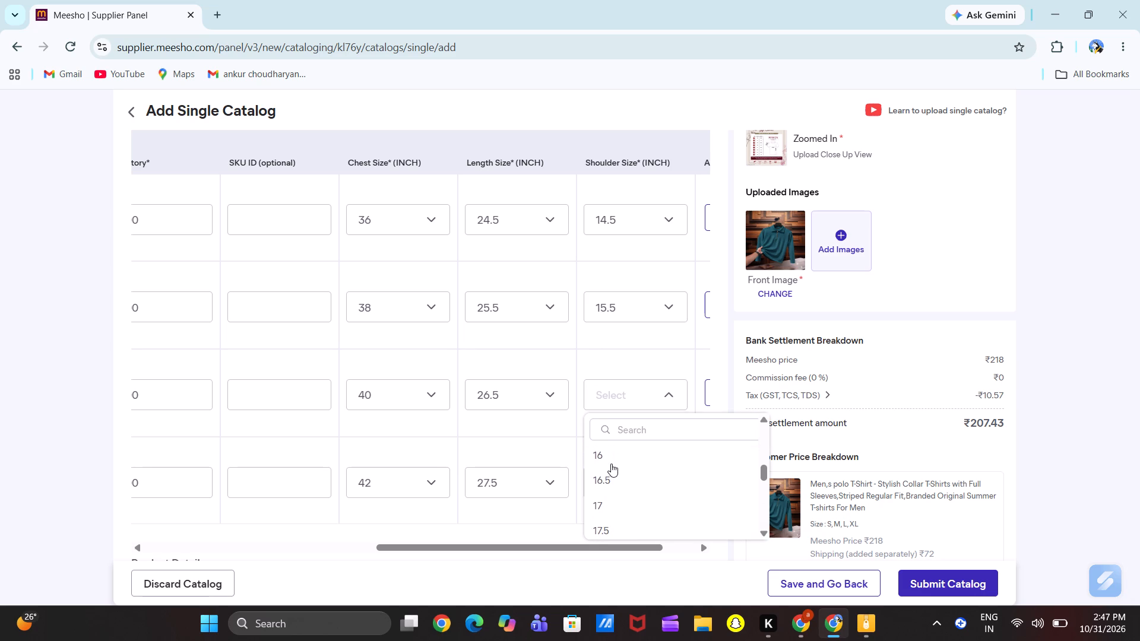
click(615, 483)
scroll(604, 468, down, 1)
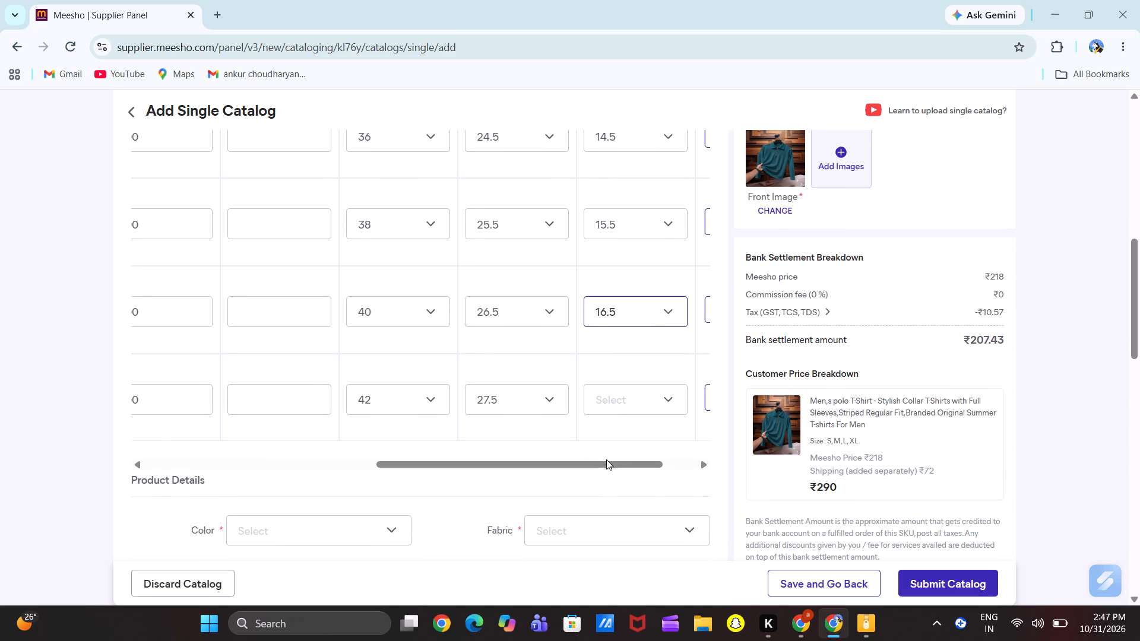
click(623, 412)
scroll(619, 517, down, 1)
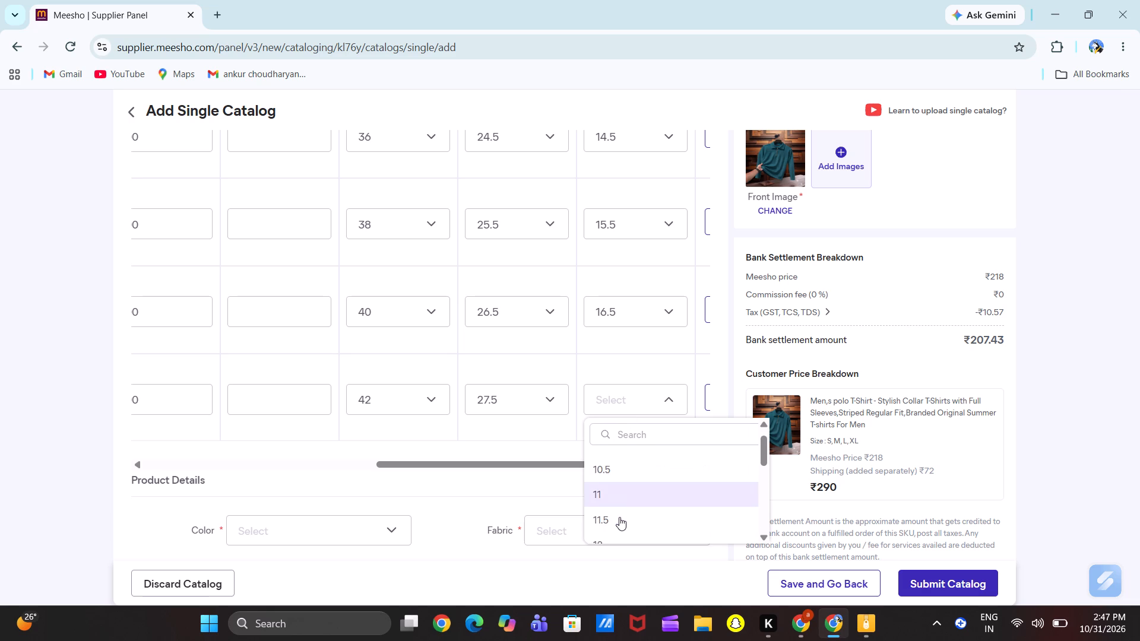
scroll(619, 517, down, 3)
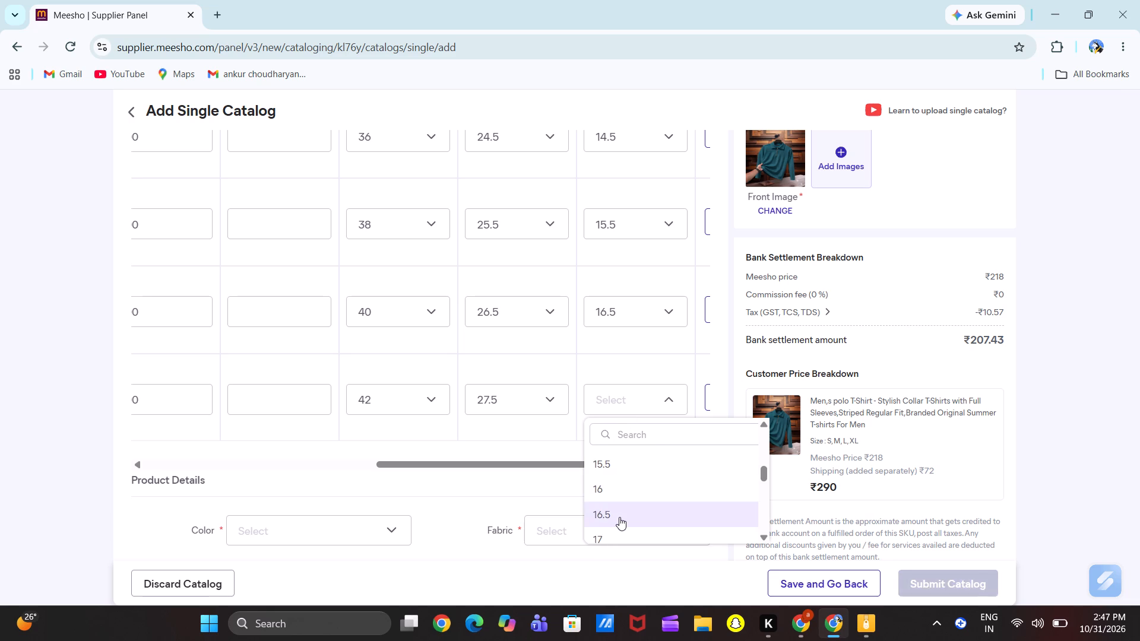
scroll(619, 517, down, 1)
click(619, 517)
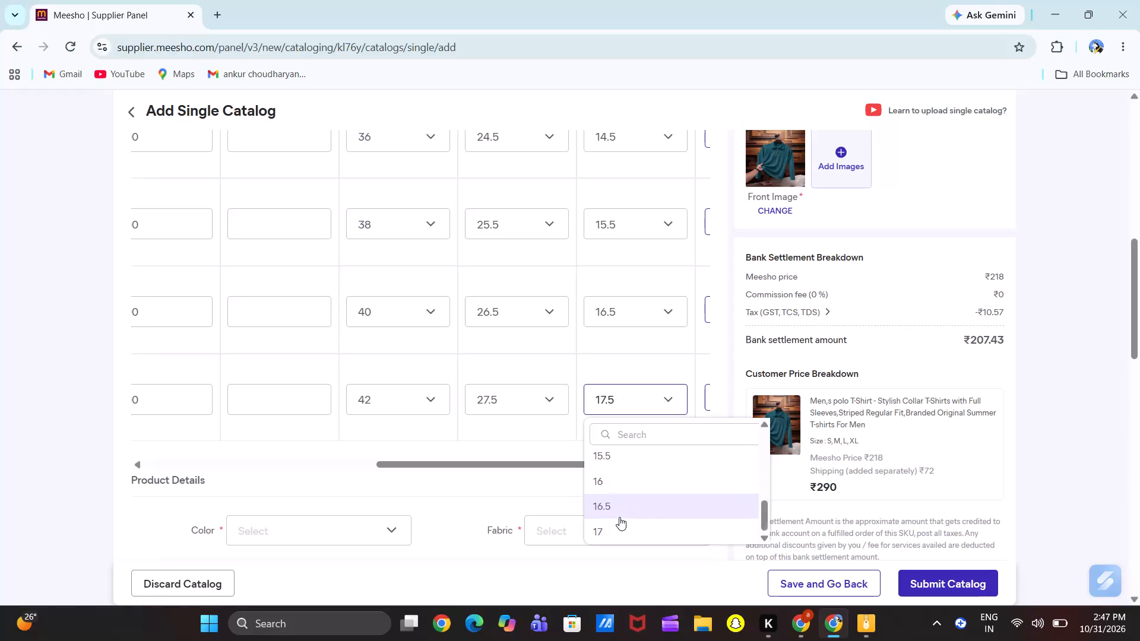
In the product details, set the color to Teal and the fabric to Cotton Blend.
scroll(612, 361, left, 6)
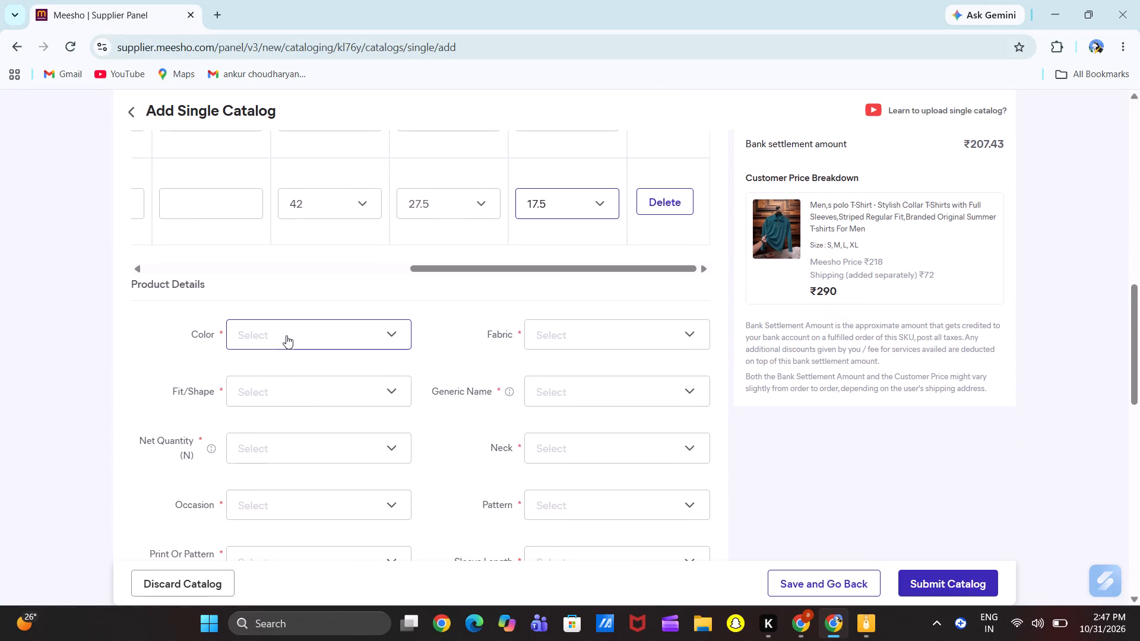
click(286, 335)
click(320, 366)
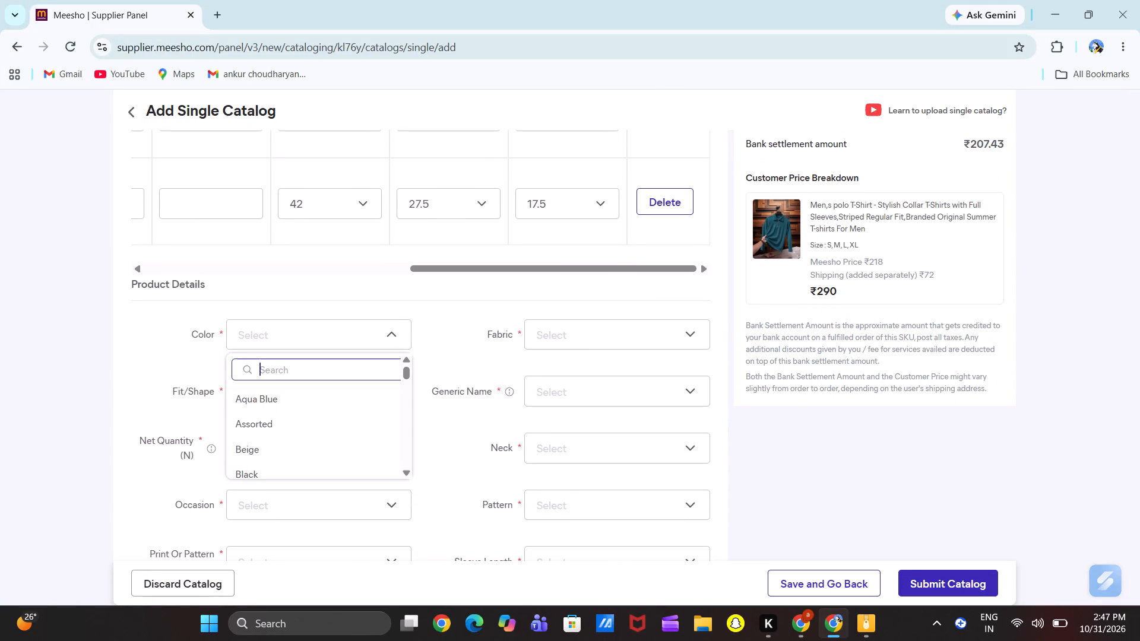
text(TEA)
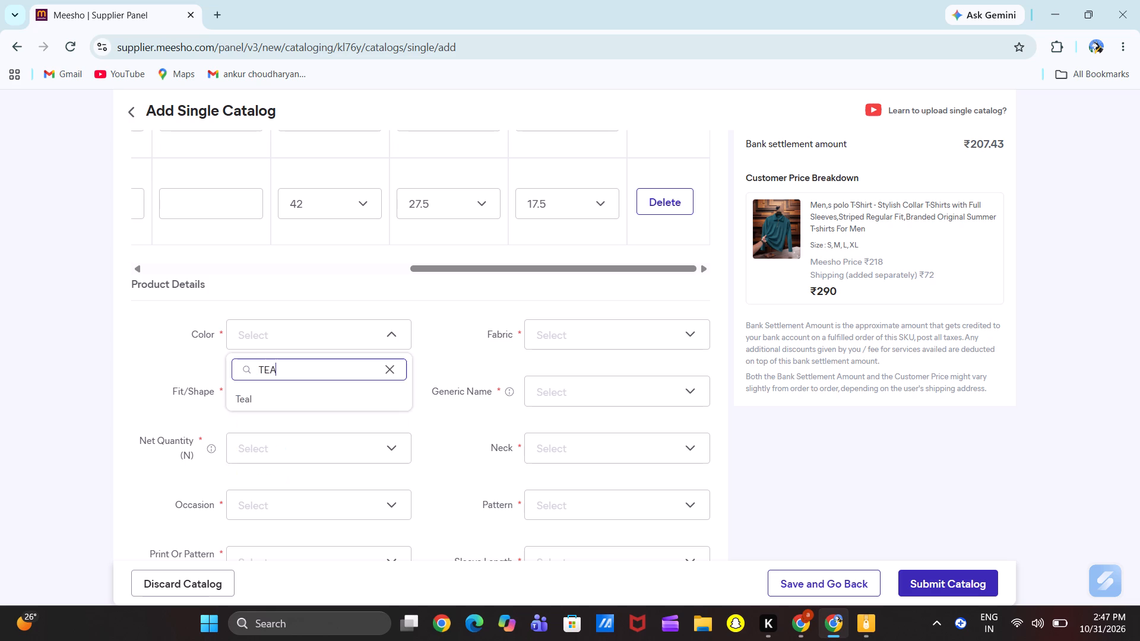
click(317, 399)
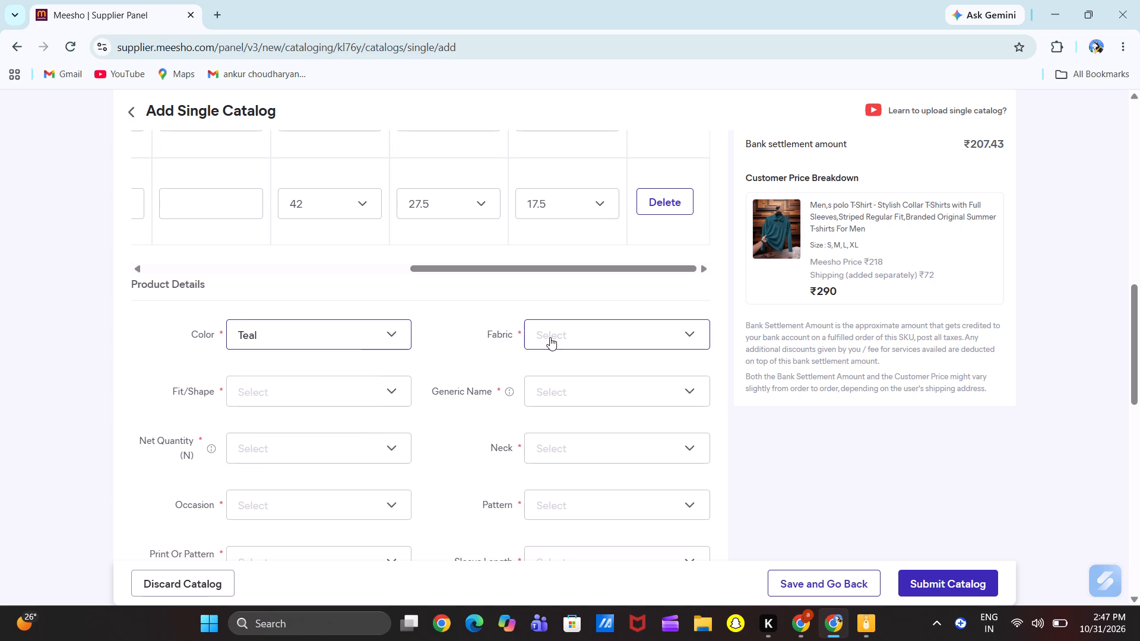
click(559, 335)
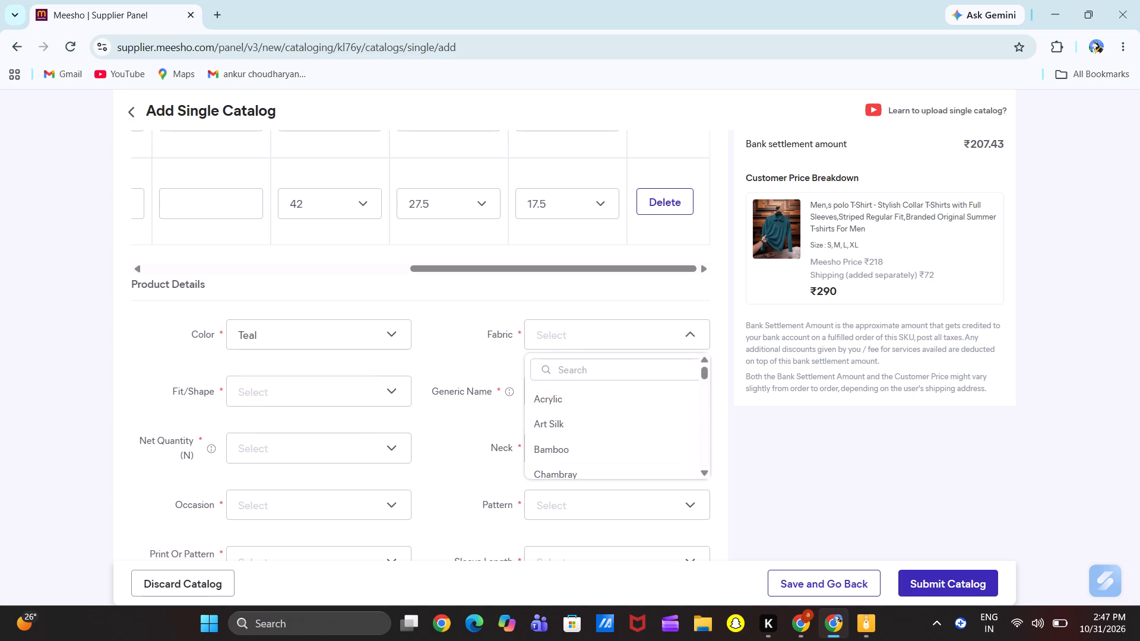
click(598, 373)
scroll(600, 434, down, 1)
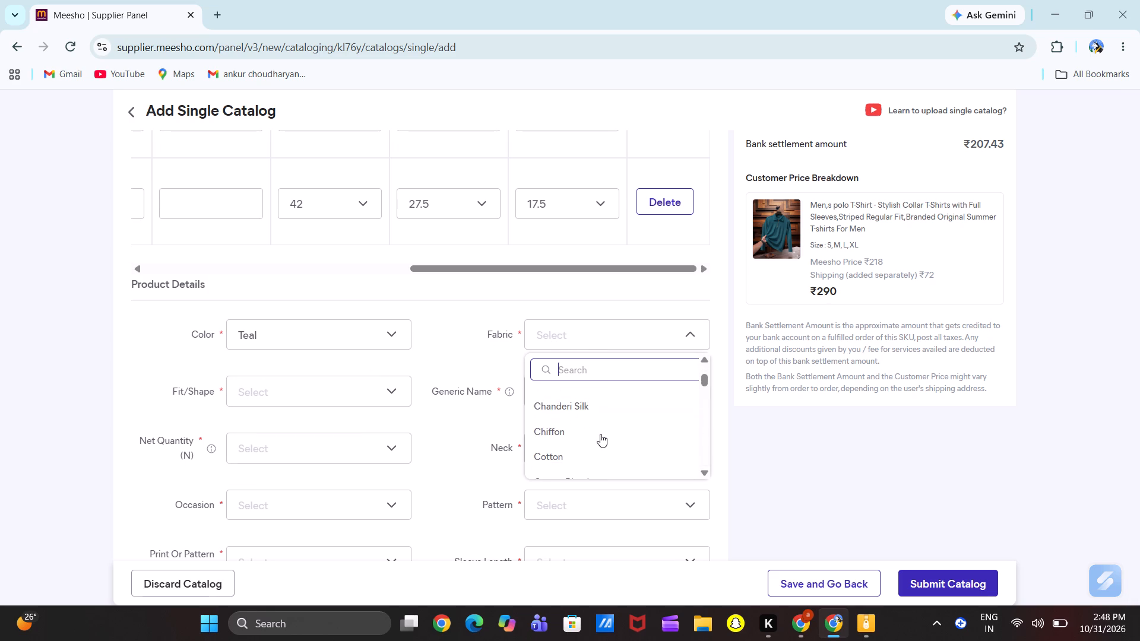
scroll(600, 434, down, 1)
click(600, 434)
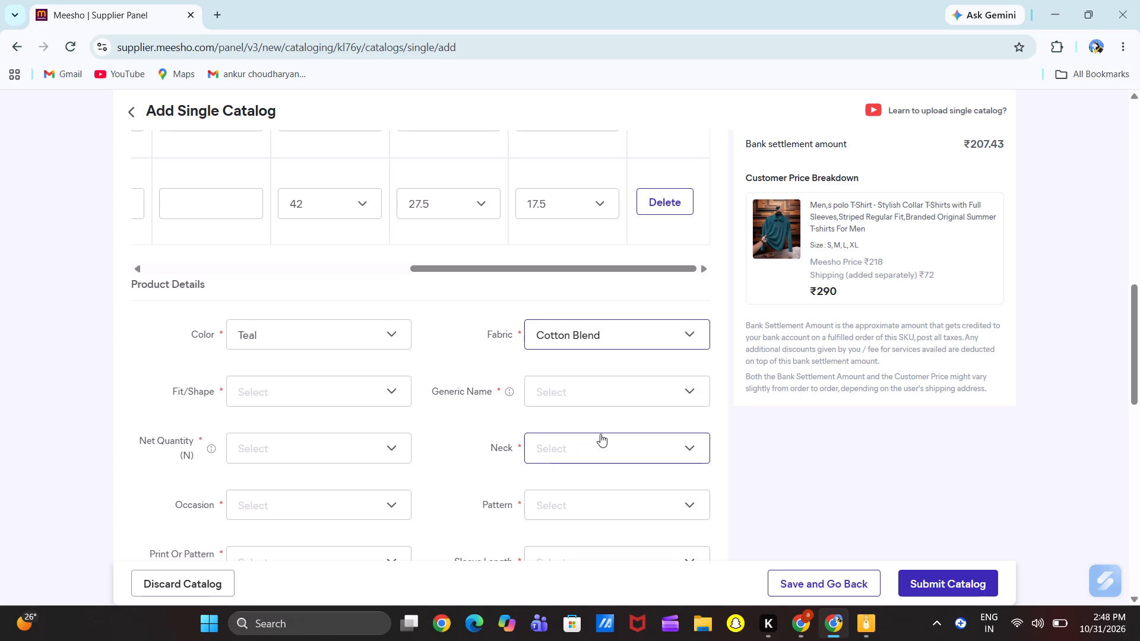
Set the product's fit/shape to Regular.
click(277, 364)
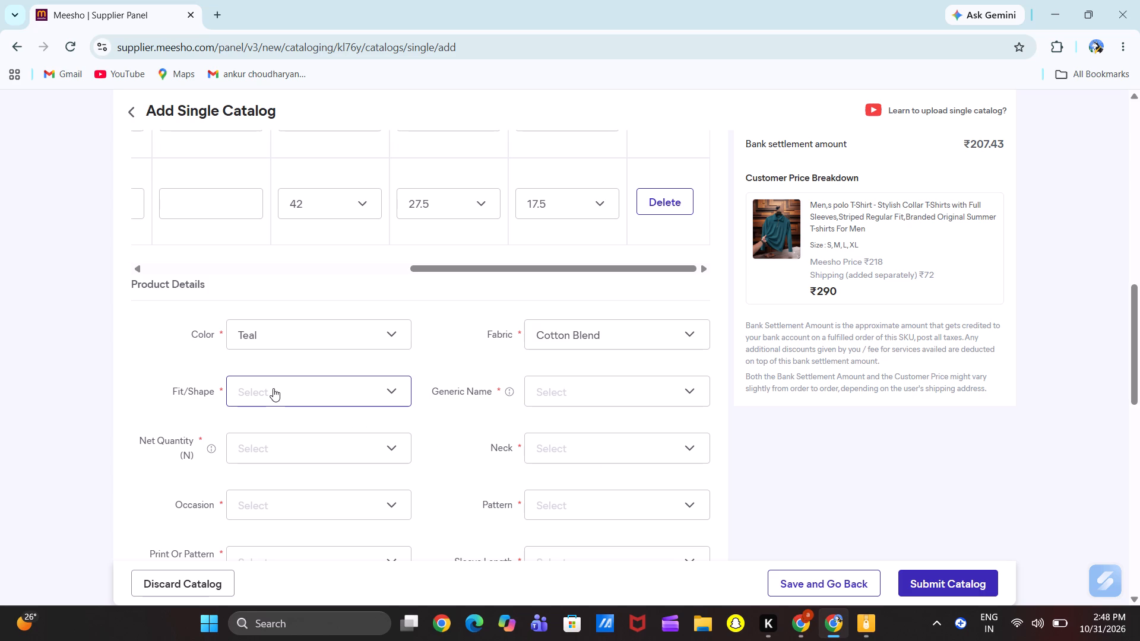
click(273, 388)
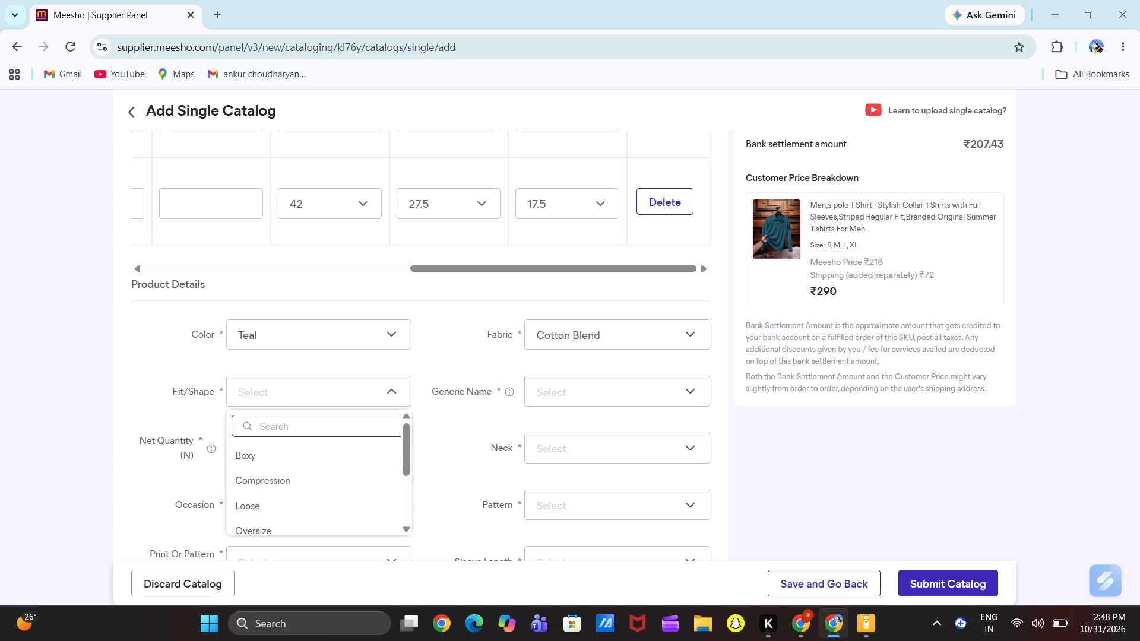
click(314, 430)
scroll(271, 497, down, 1)
click(271, 497)
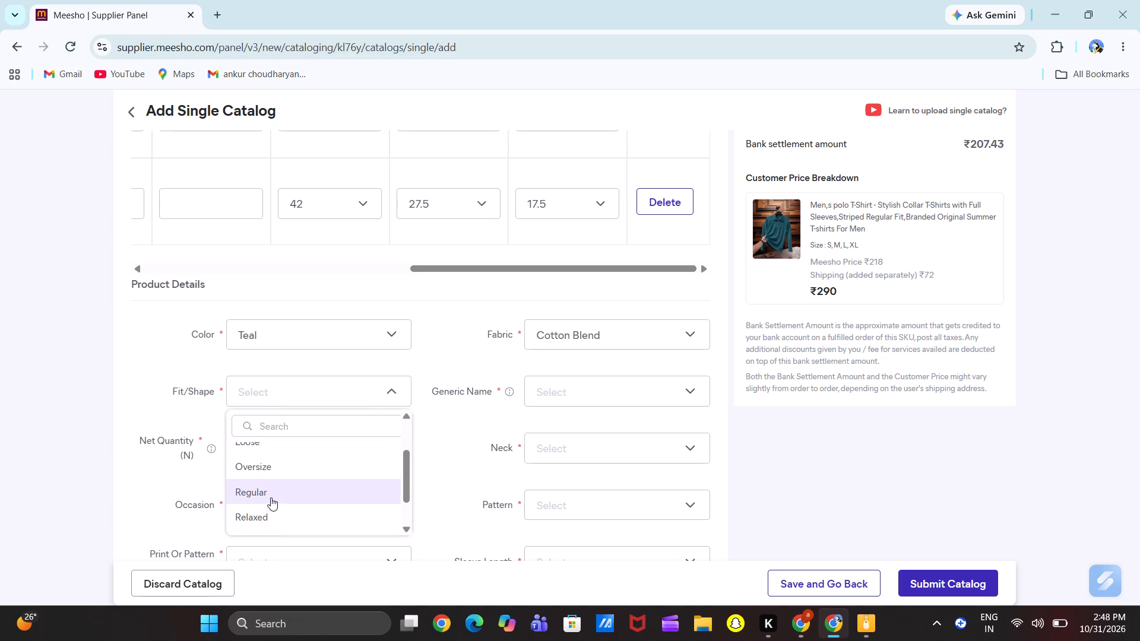
Set the generic name to Tshirts and the net quantity to 1.
click(598, 376)
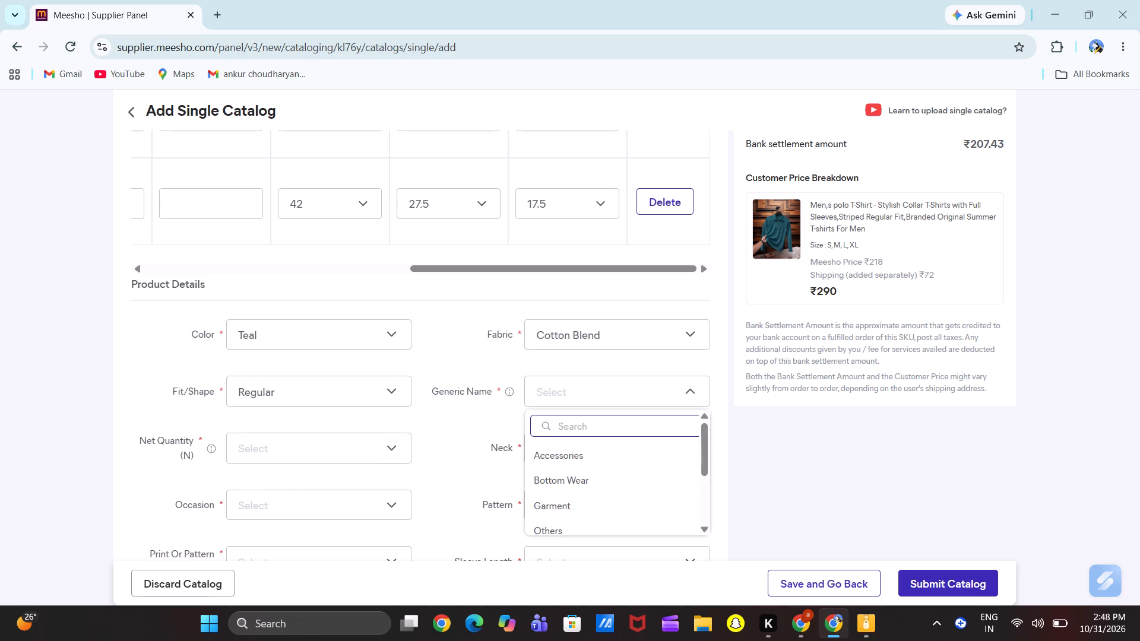
scroll(588, 444, down, 2)
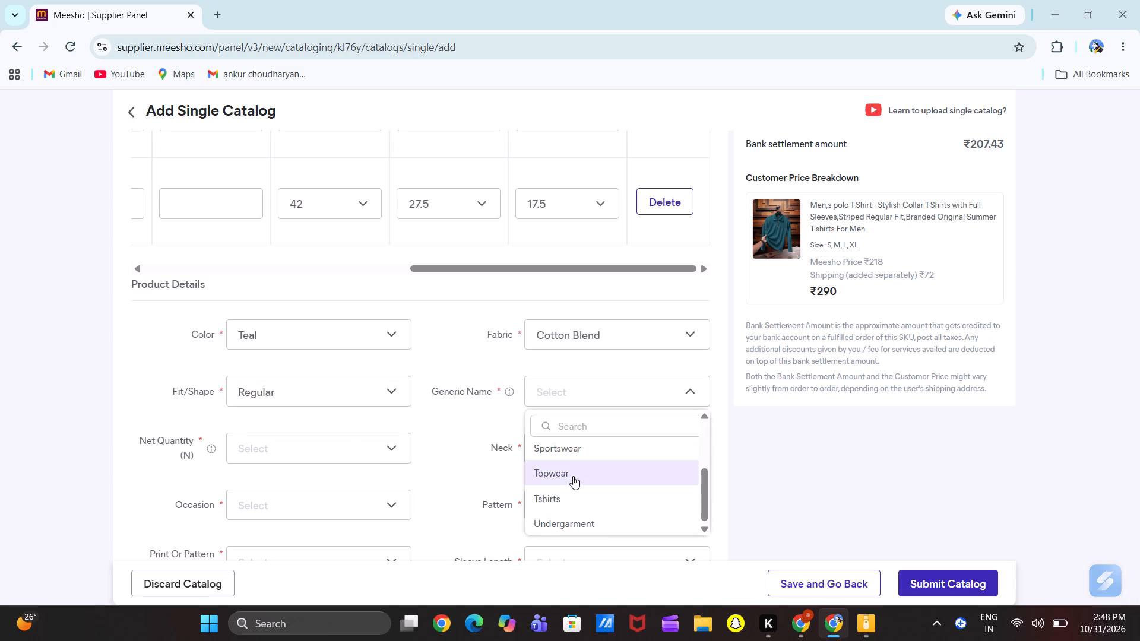
click(571, 503)
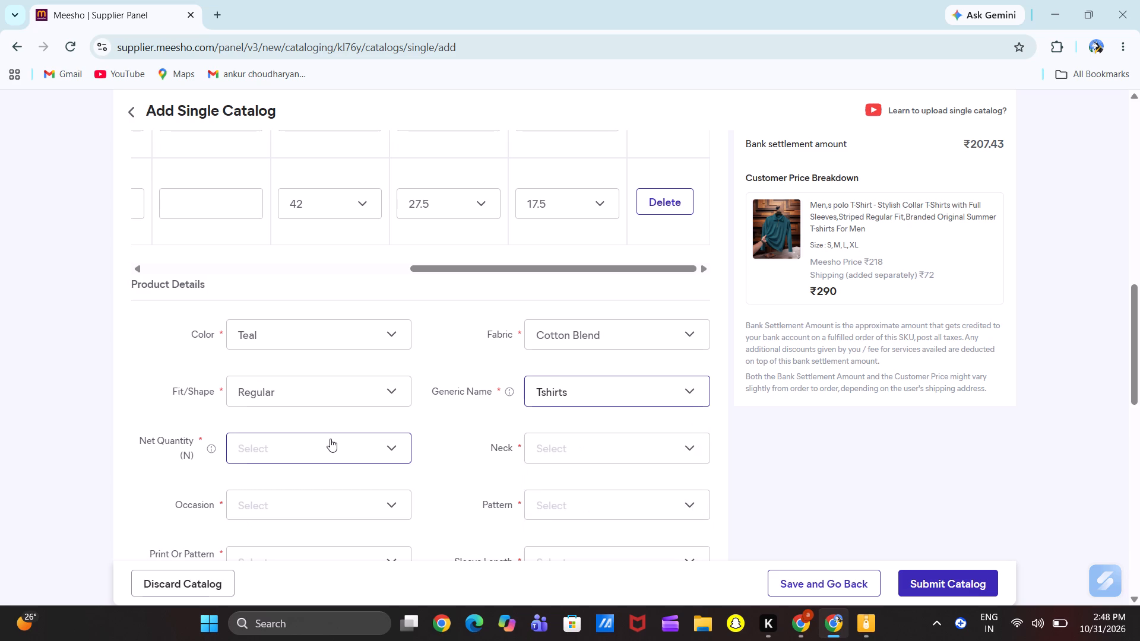
click(330, 439)
click(275, 507)
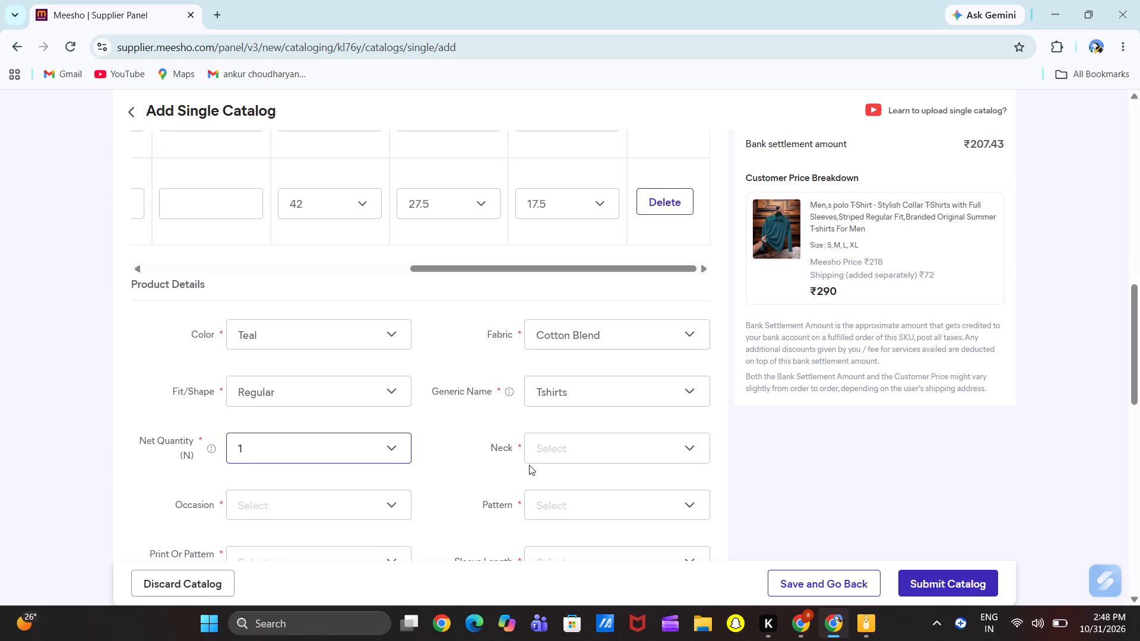
Set the product's neck to Polo and the occasion to Casual.
click(560, 458)
scroll(582, 516, down, 2)
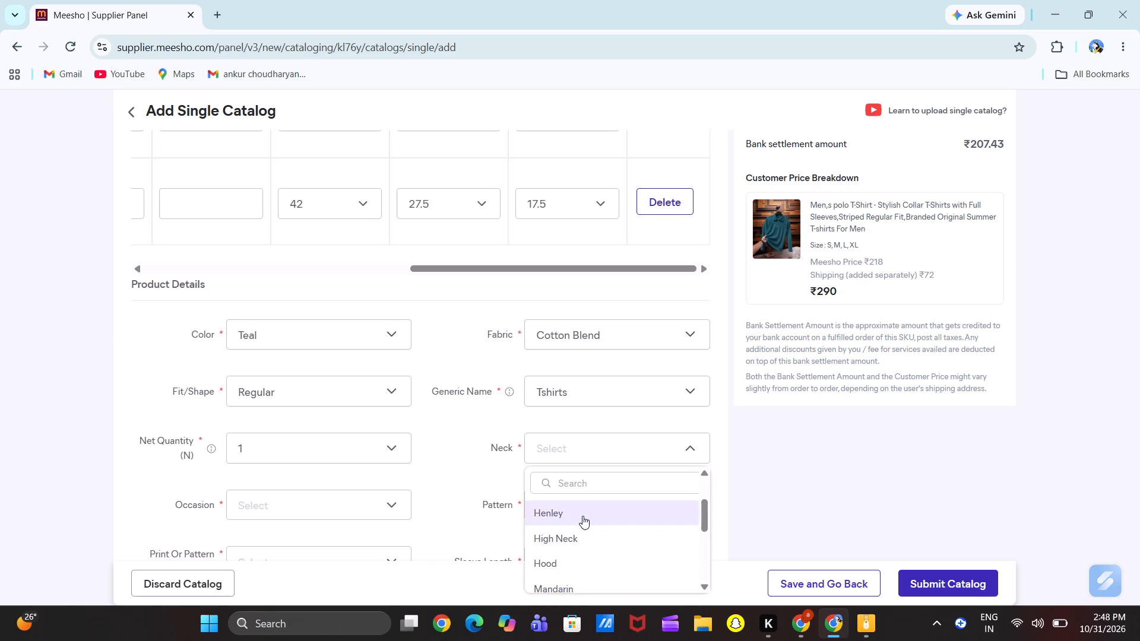
scroll(582, 516, down, 2)
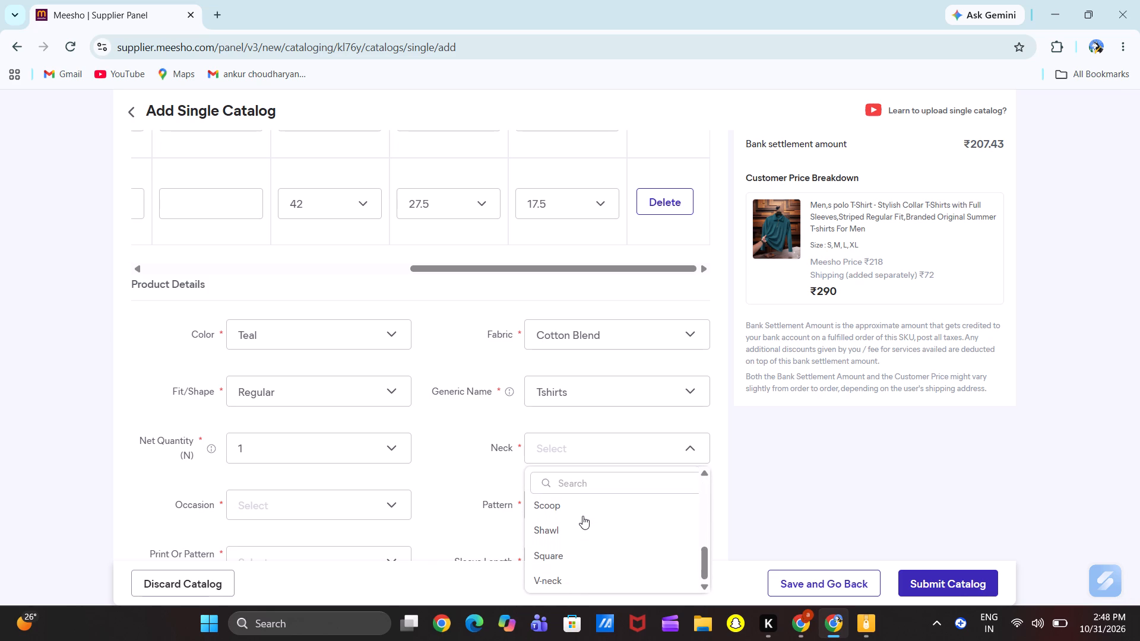
scroll(582, 516, down, 1)
scroll(582, 516, up, 2)
click(582, 516)
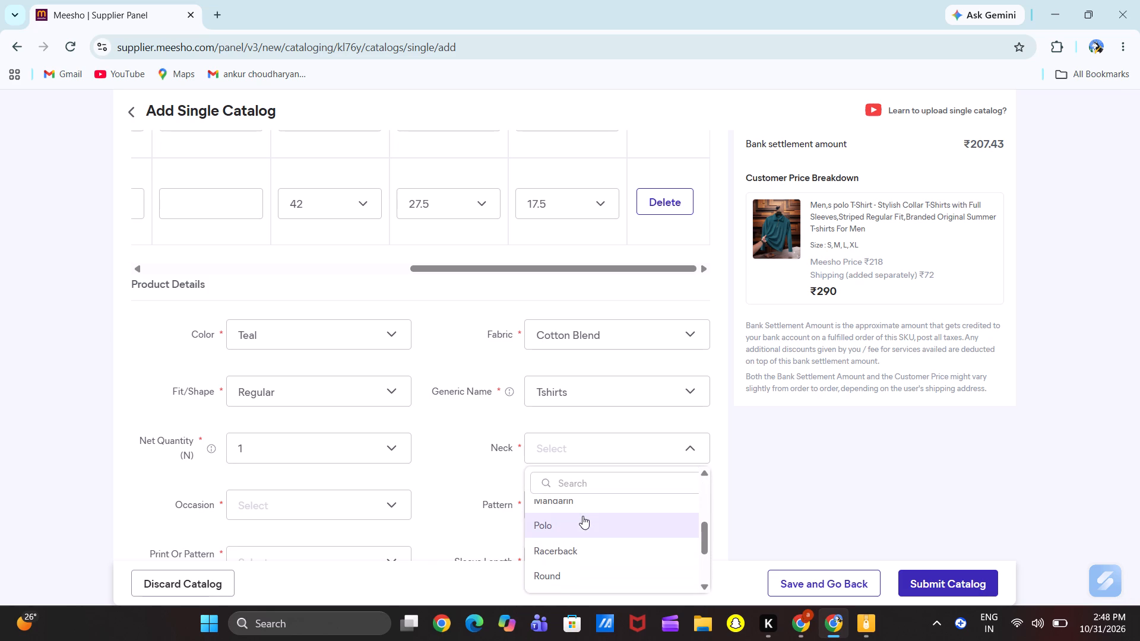
click(312, 494)
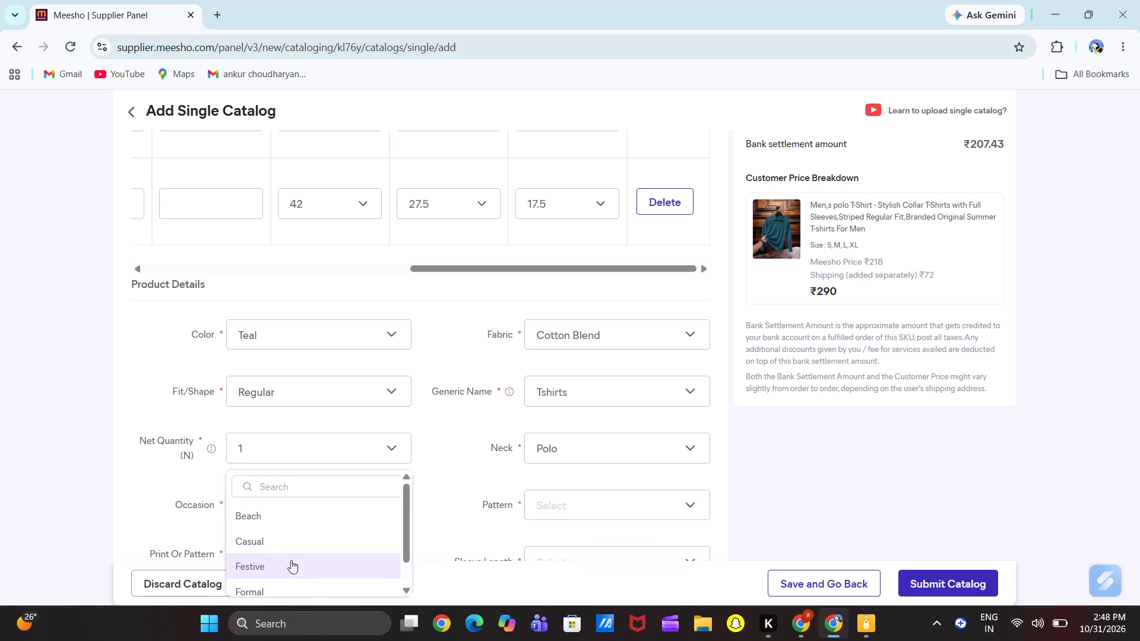
click(259, 537)
Set both the pattern and the print or pattern type to Solid.
scroll(491, 521, down, 3)
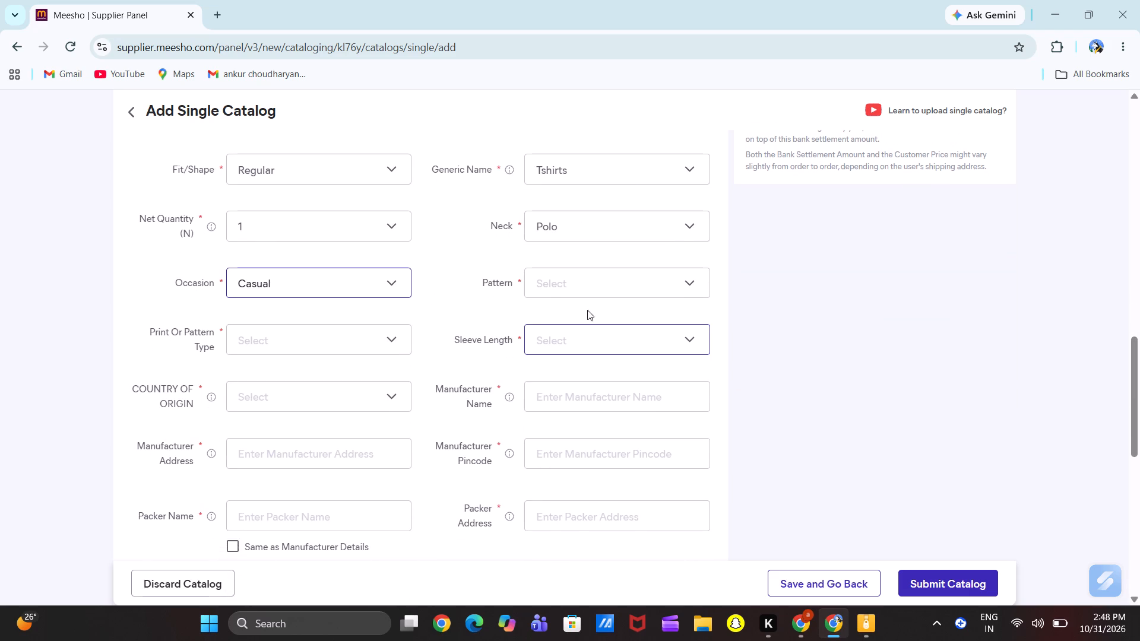
click(601, 288)
scroll(630, 442, down, 1)
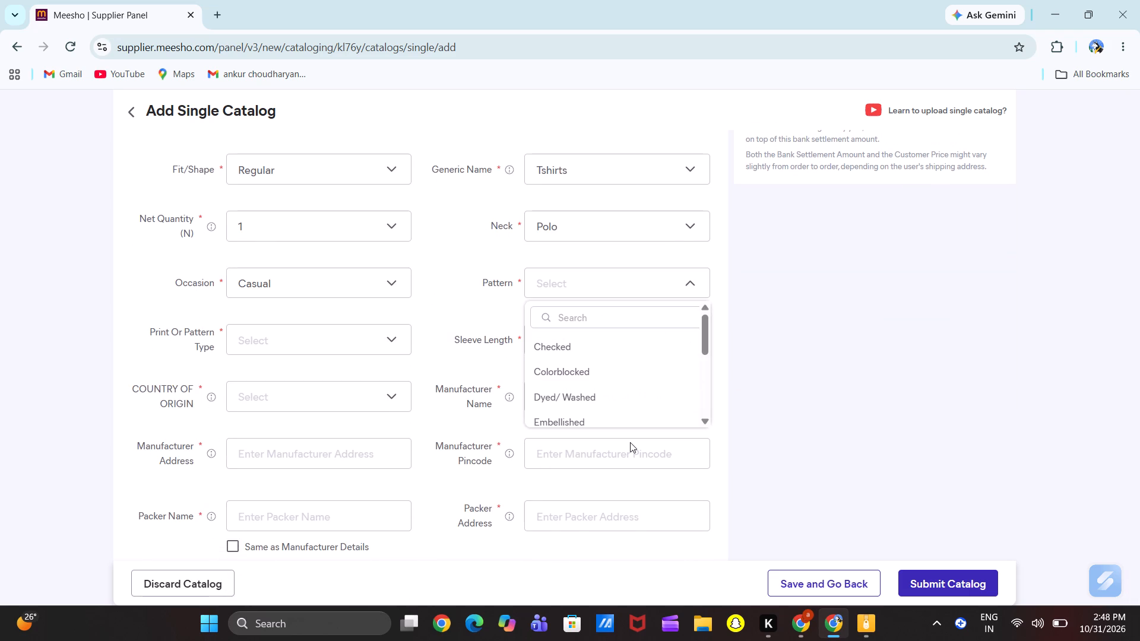
scroll(630, 442, down, 1)
scroll(606, 384, down, 2)
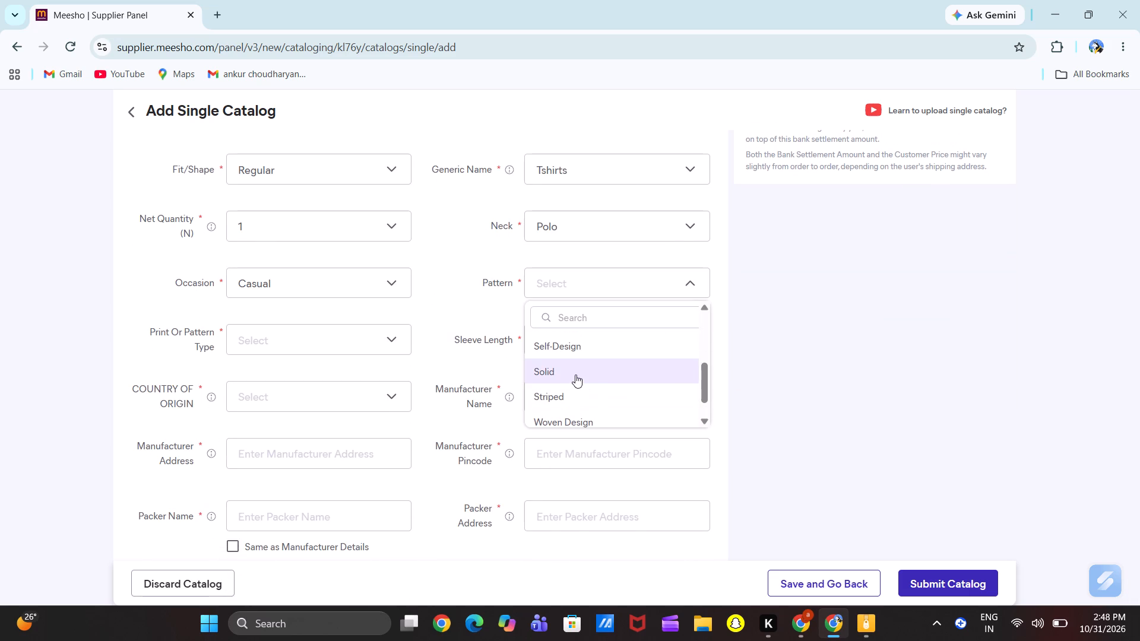
click(575, 375)
click(279, 342)
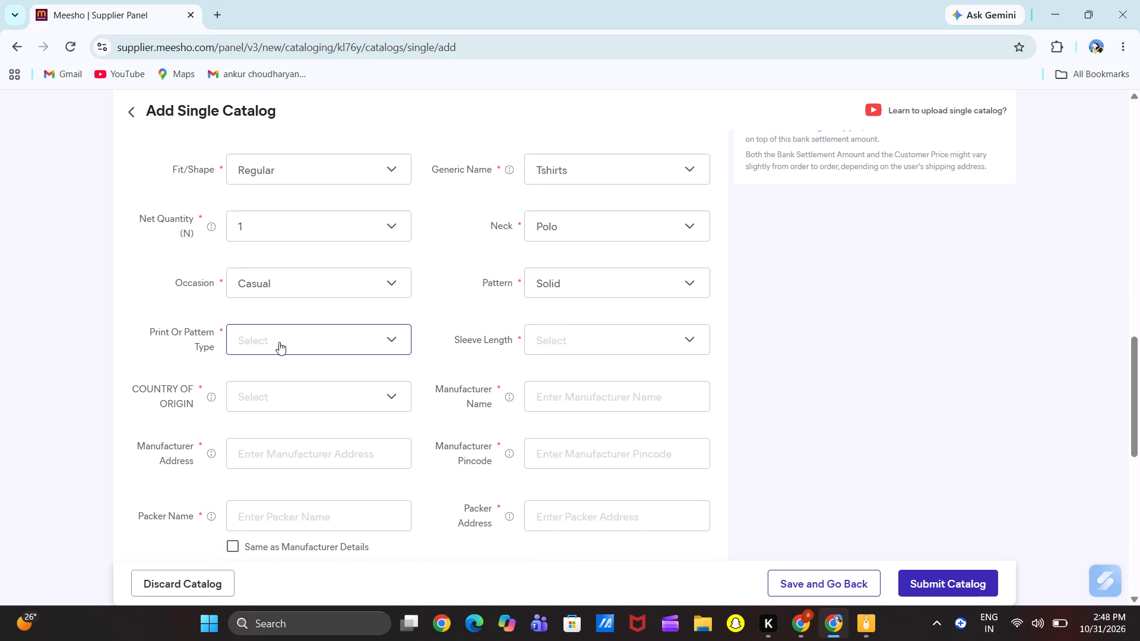
click(313, 377)
text(SO)
click(318, 404)
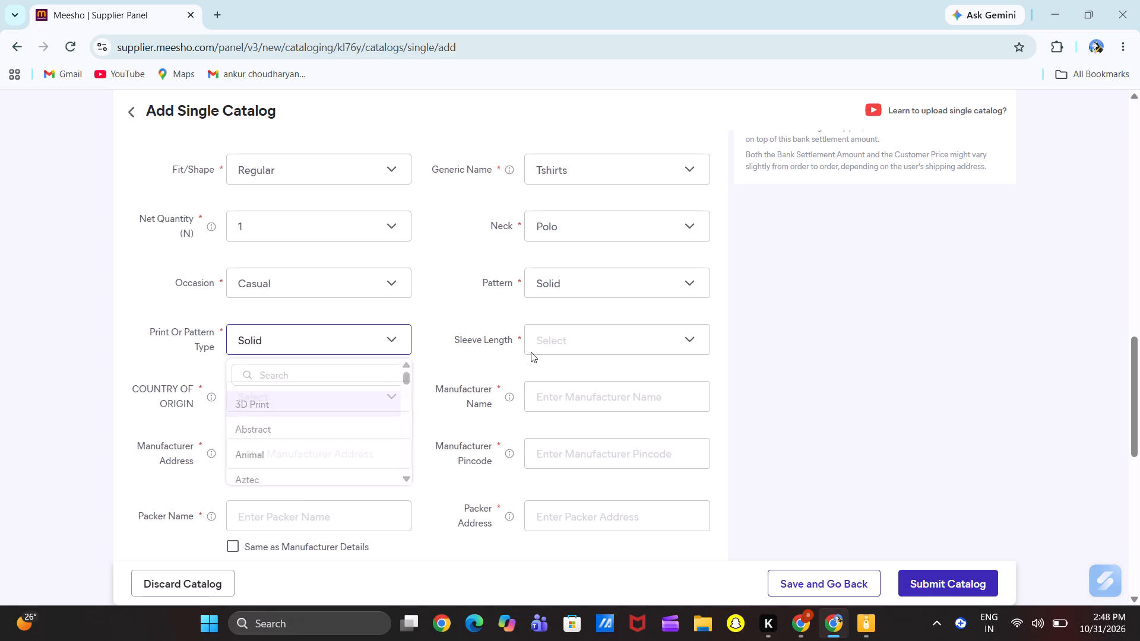
Set the sleeve length to Long Sleeves and the country of origin to India.
click(560, 339)
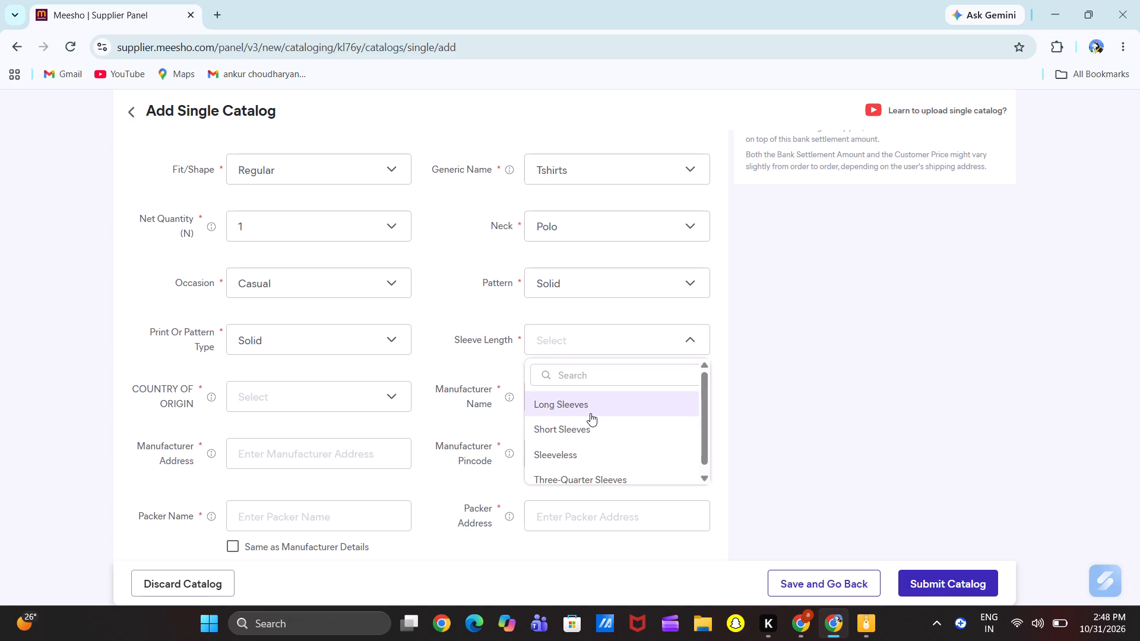
click(590, 413)
click(319, 393)
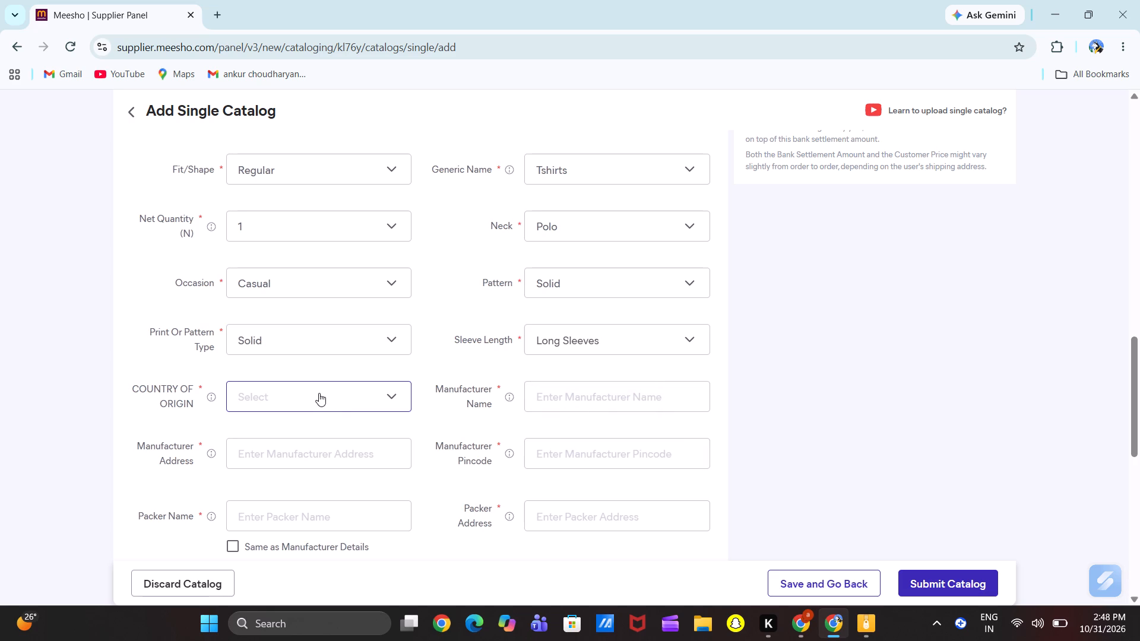
click(287, 451)
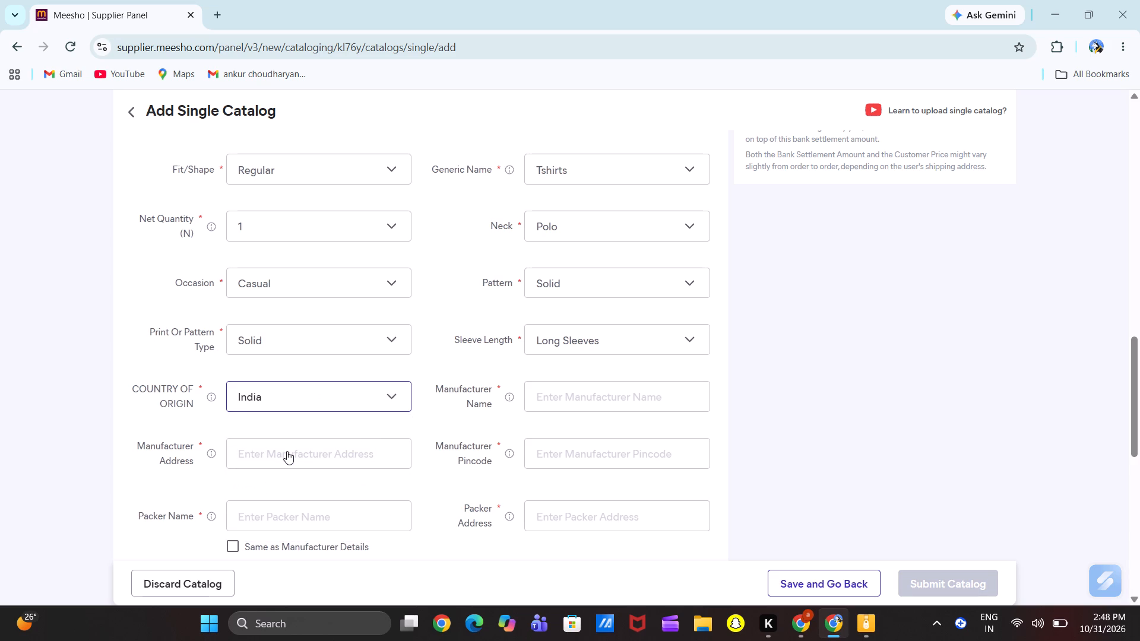
Fill in the manufacturer details with the manufacturer's name, address and pincode.
click(580, 388)
click(635, 436)
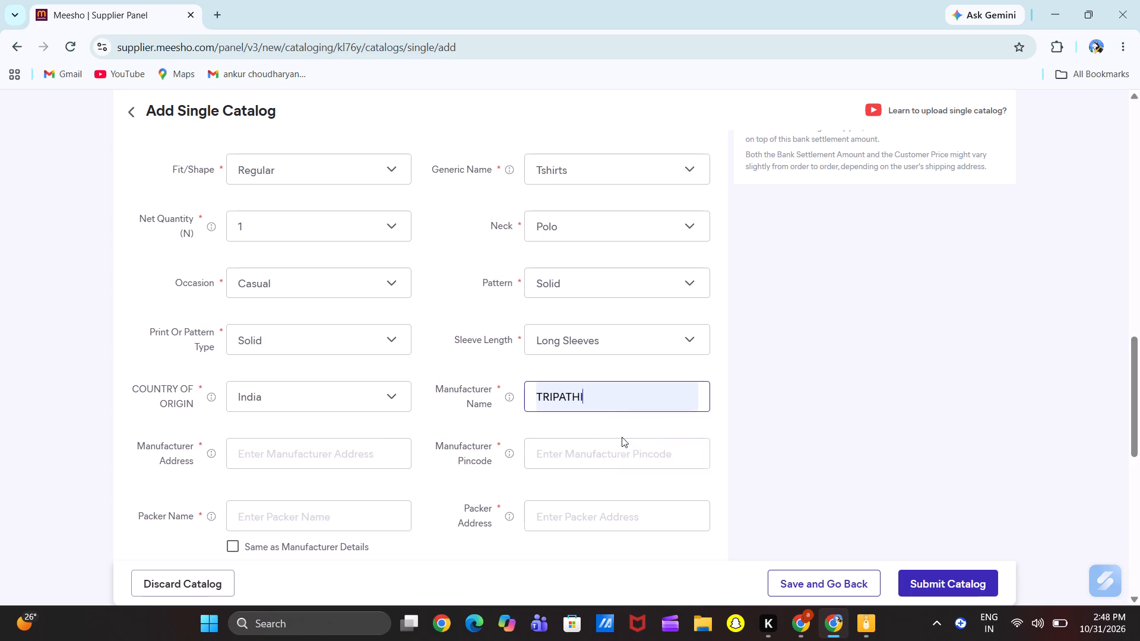
click(340, 439)
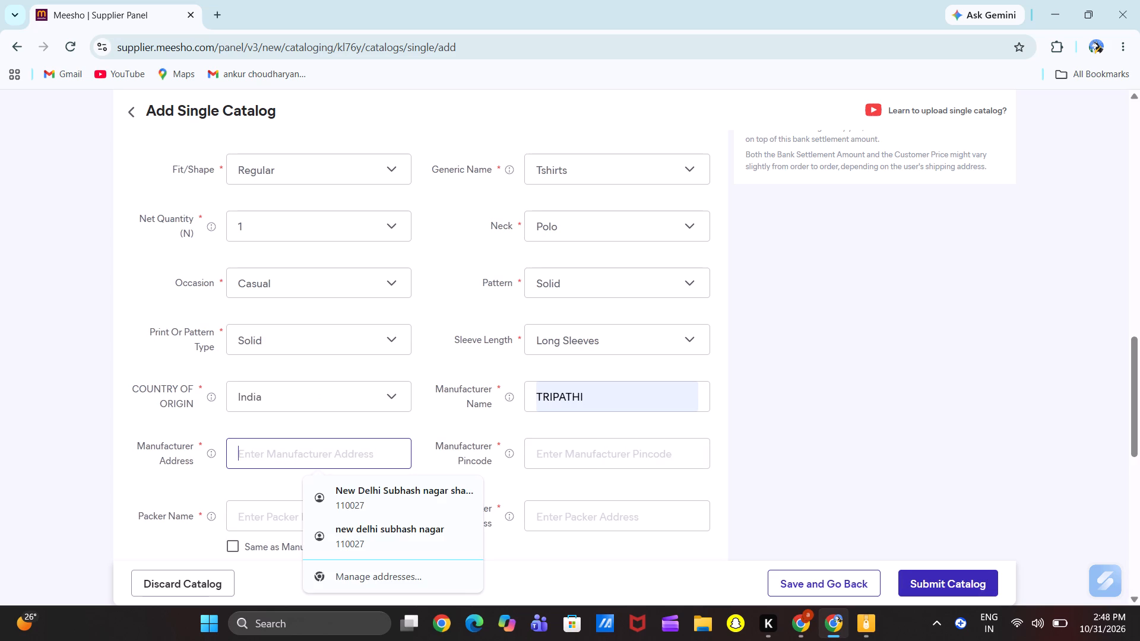
key(s)
click(352, 500)
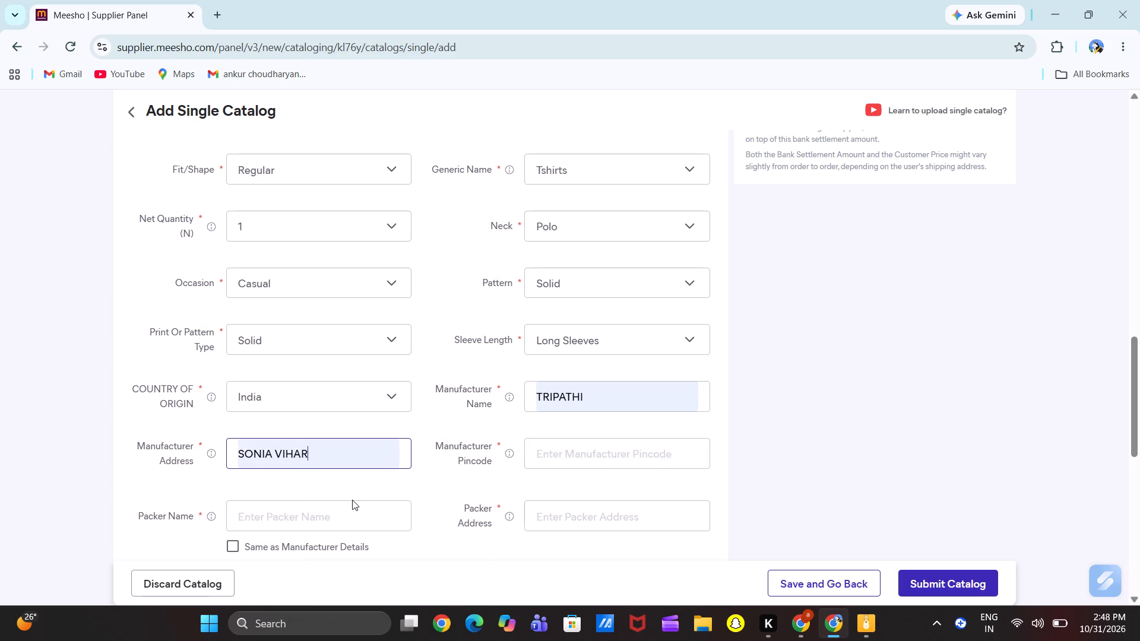
drag(582, 438, 600, 455)
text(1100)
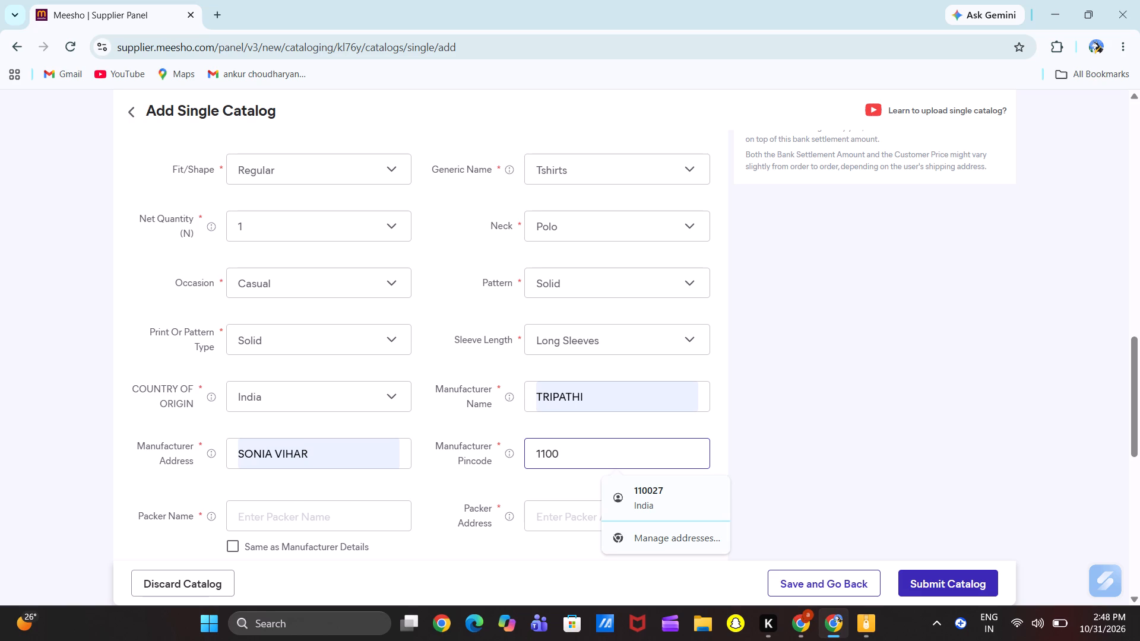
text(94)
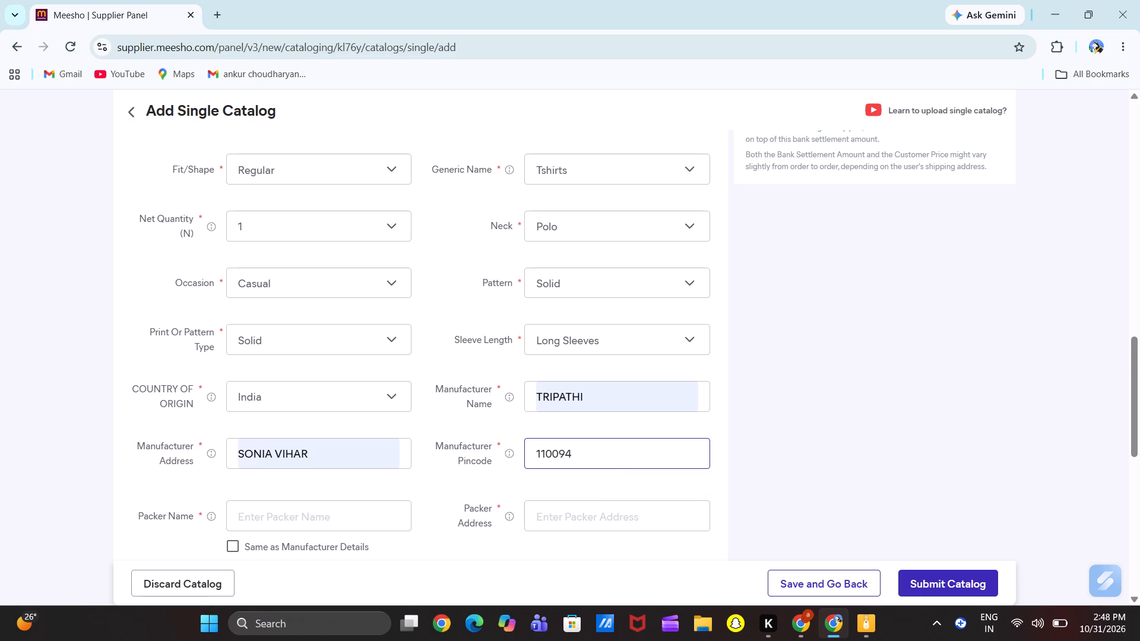
Fill in the packer details with the same name, address and pincode as the manufacturer.
scroll(482, 507, down, 2)
click(305, 356)
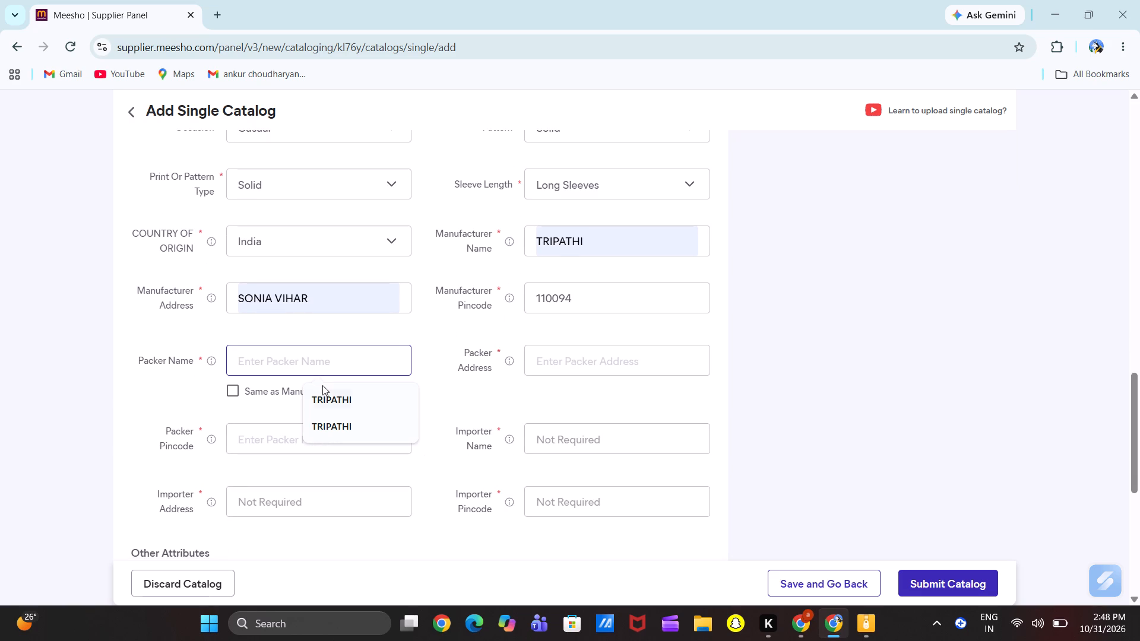
click(324, 386)
click(552, 363)
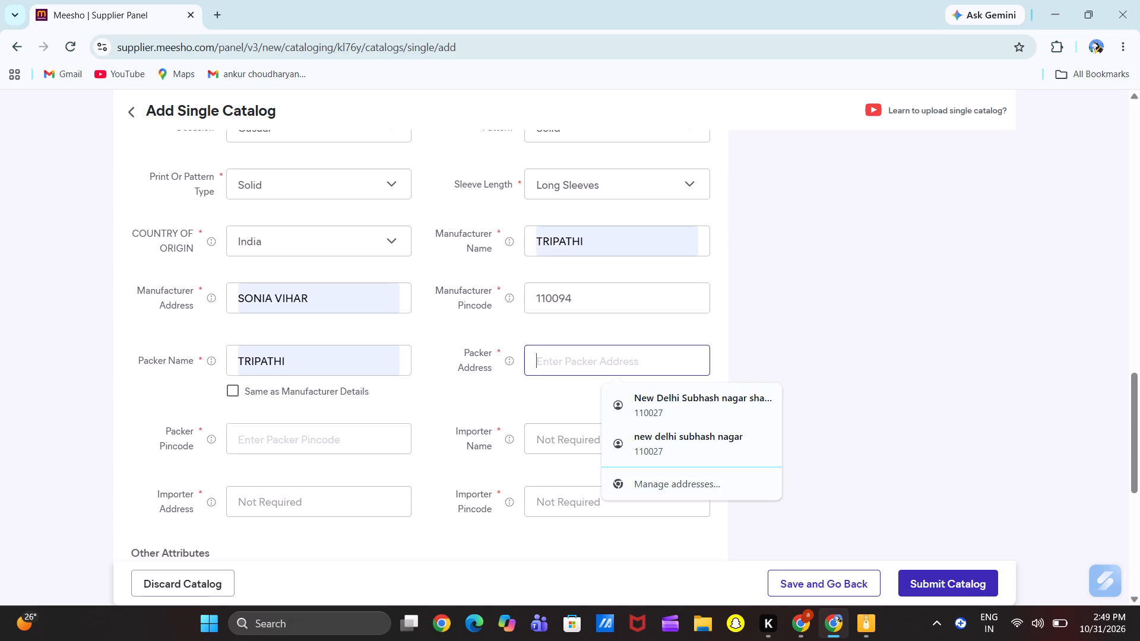
key(s)
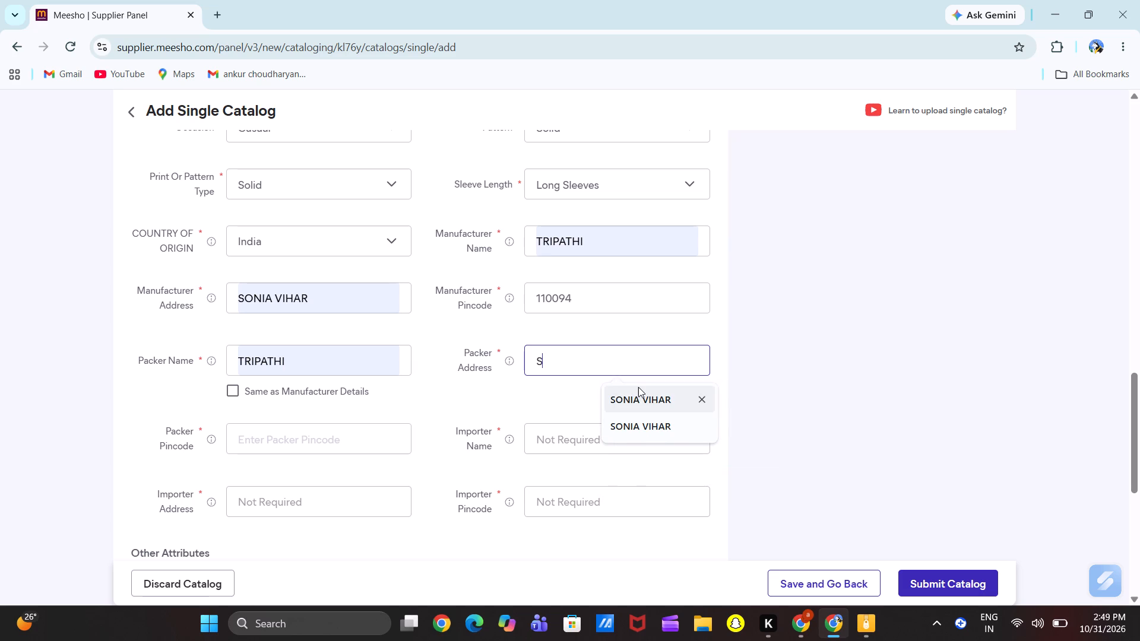
click(638, 387)
scroll(484, 407, down, 2)
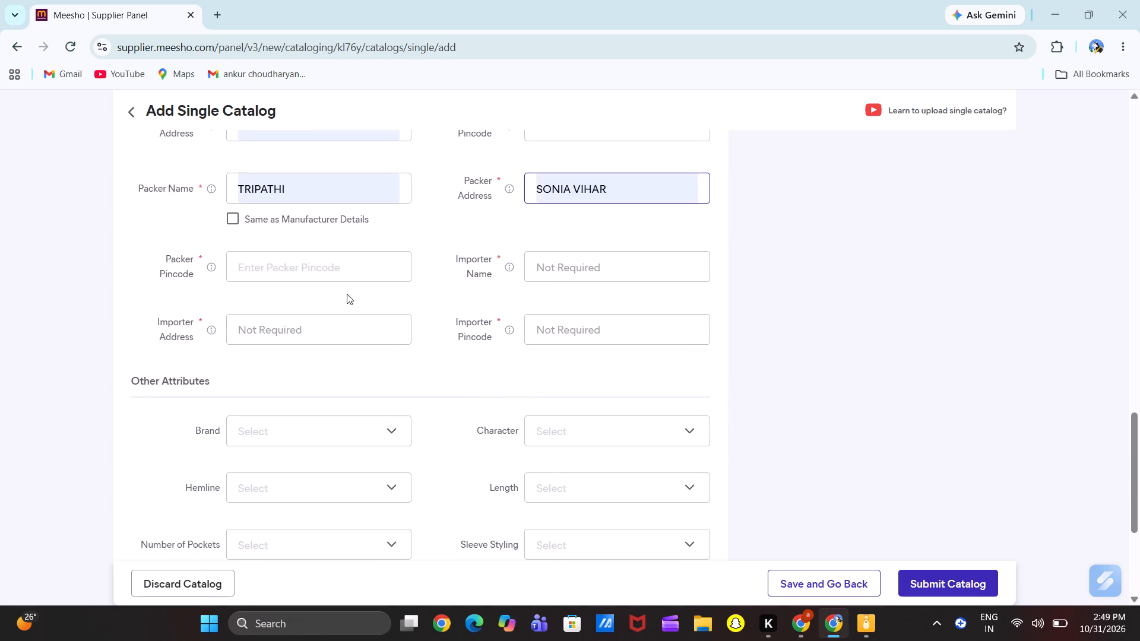
click(300, 255)
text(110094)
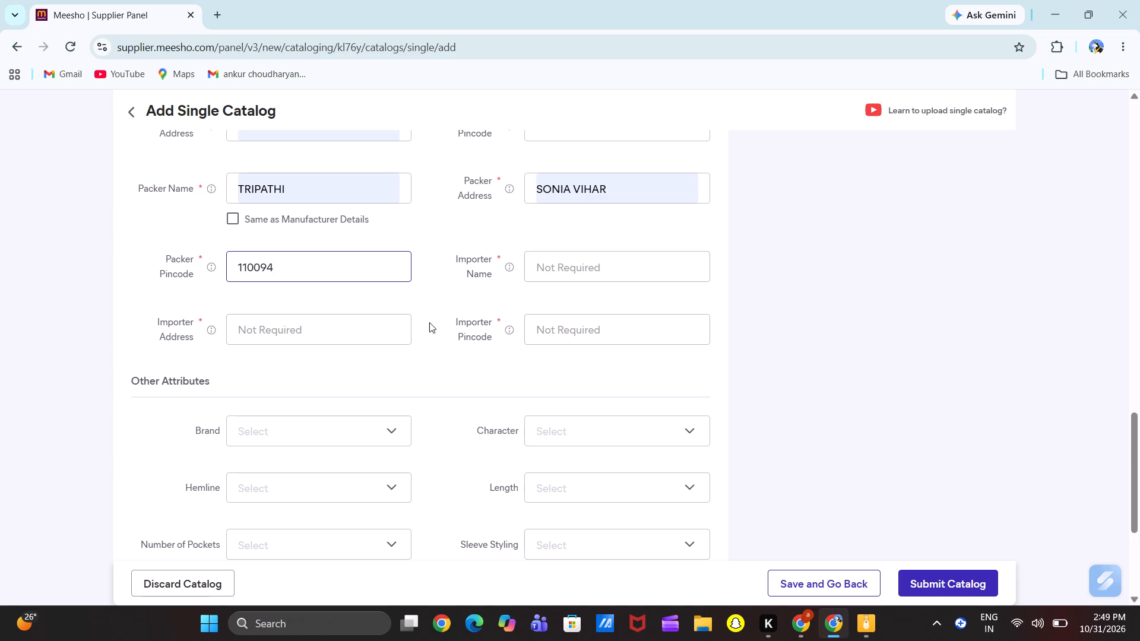
In the other attributes, set the length to Regular, the style to Korean and the number of pockets to No Pocket.
scroll(429, 322, down, 3)
click(579, 278)
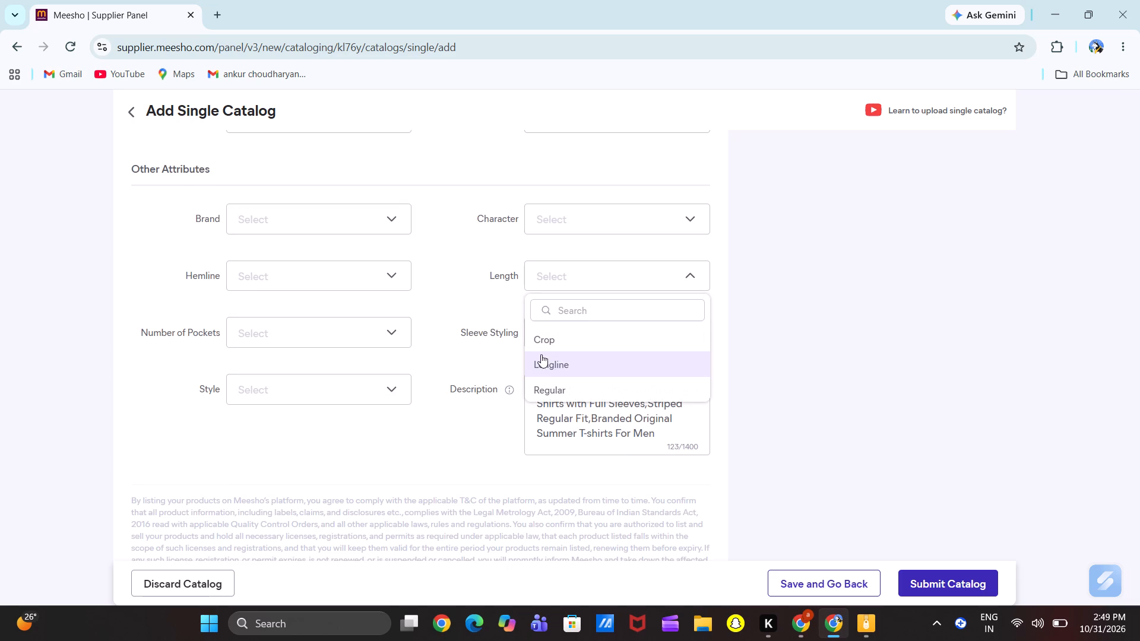
click(577, 380)
click(351, 384)
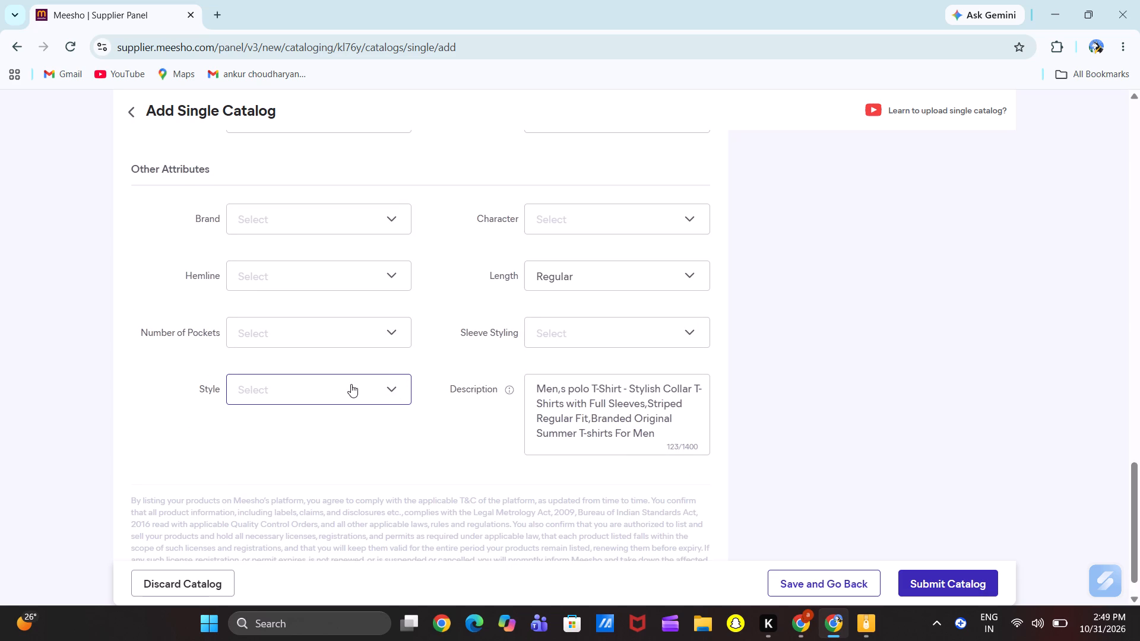
click(300, 475)
click(334, 332)
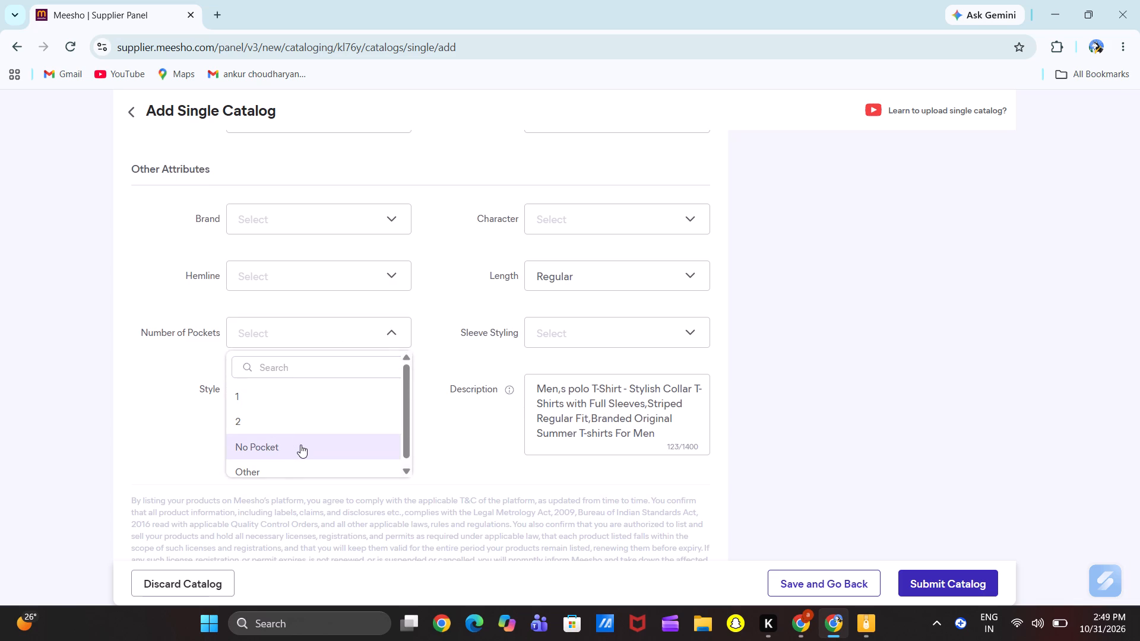
click(300, 445)
For Product 2, enter the style code FULL=KARARA;/.,'[MAROON].
scroll(477, 353, up, 10)
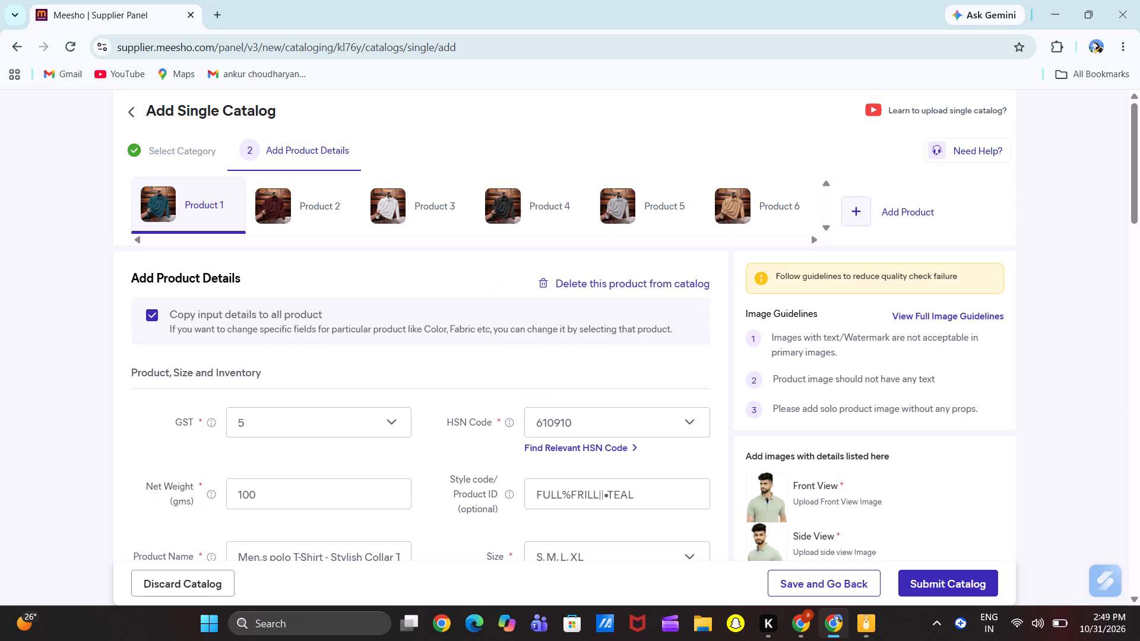
click(265, 204)
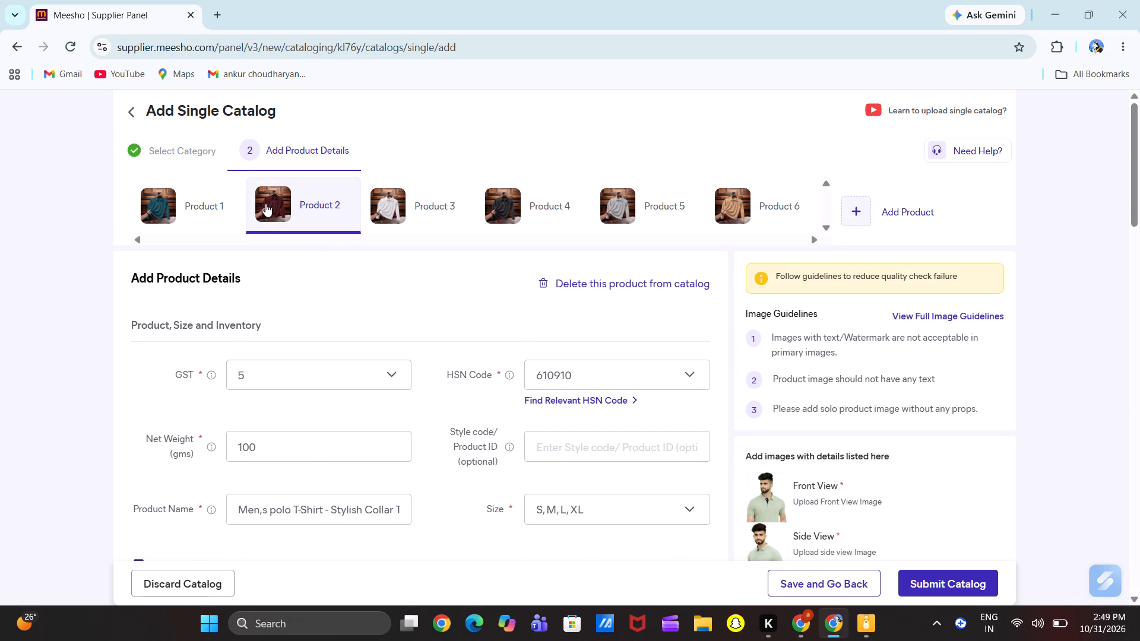
click(552, 442)
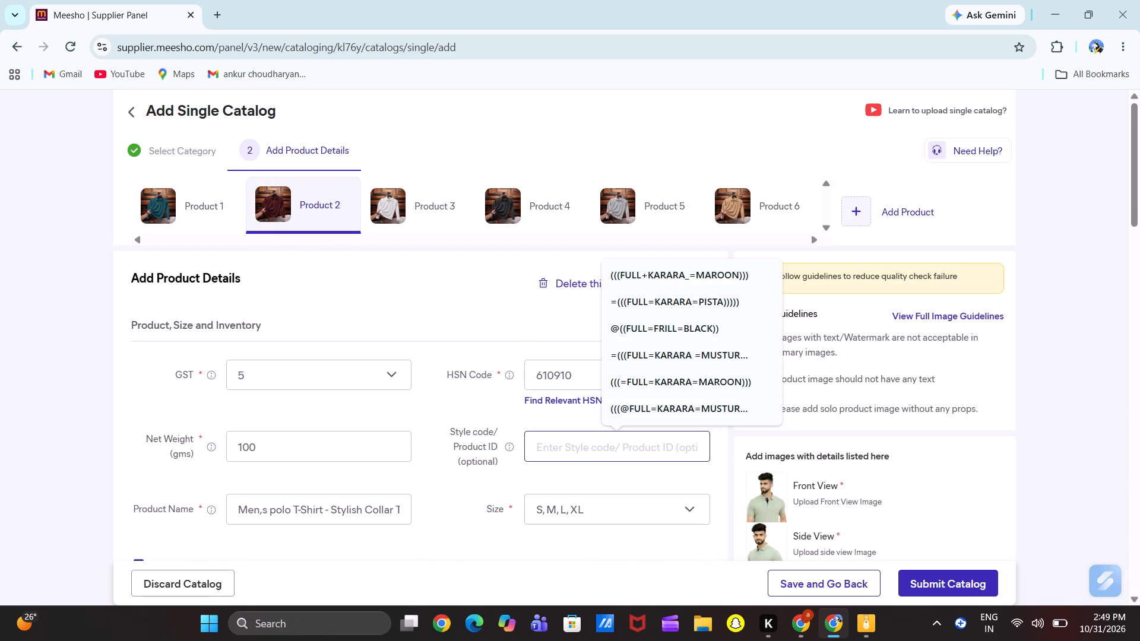
text(FULL)
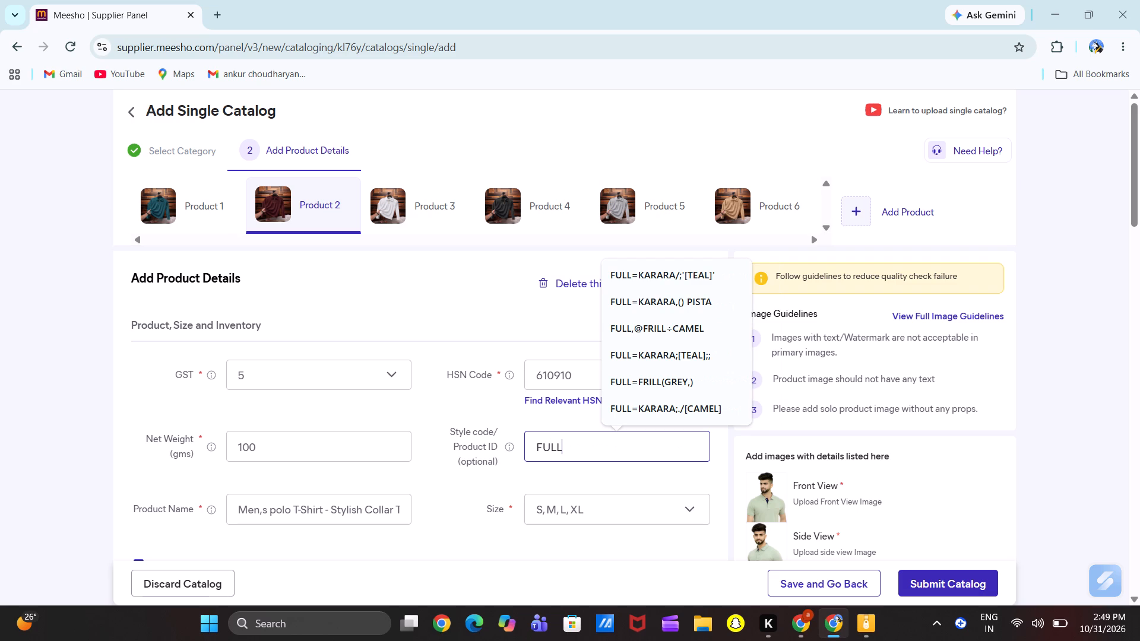
key(minus)
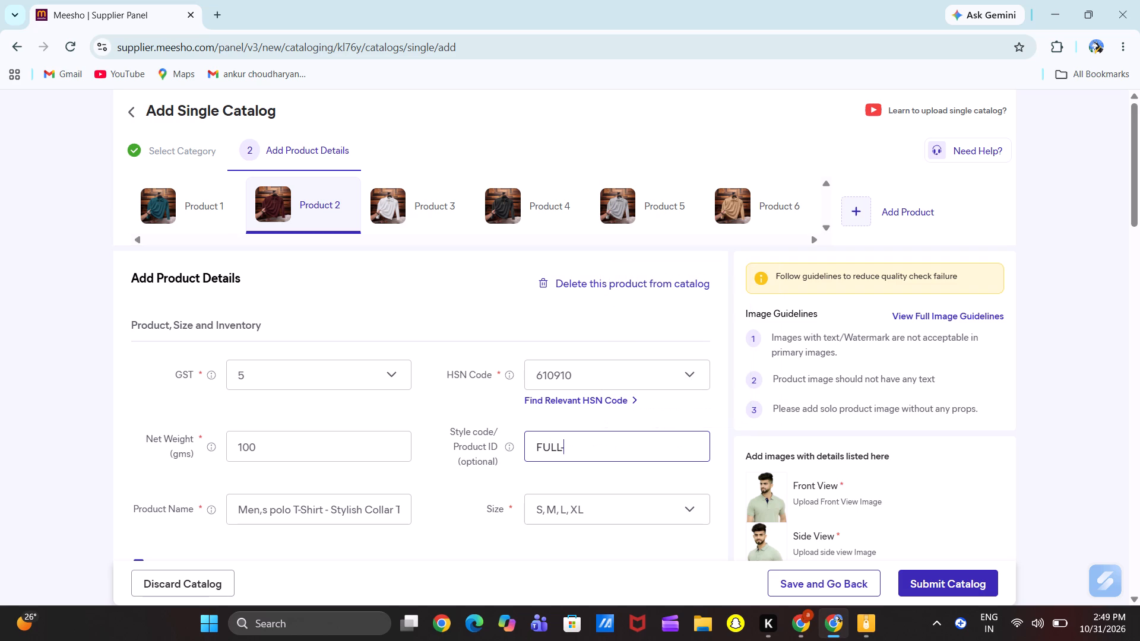
key(BackSpace)
key(equal)
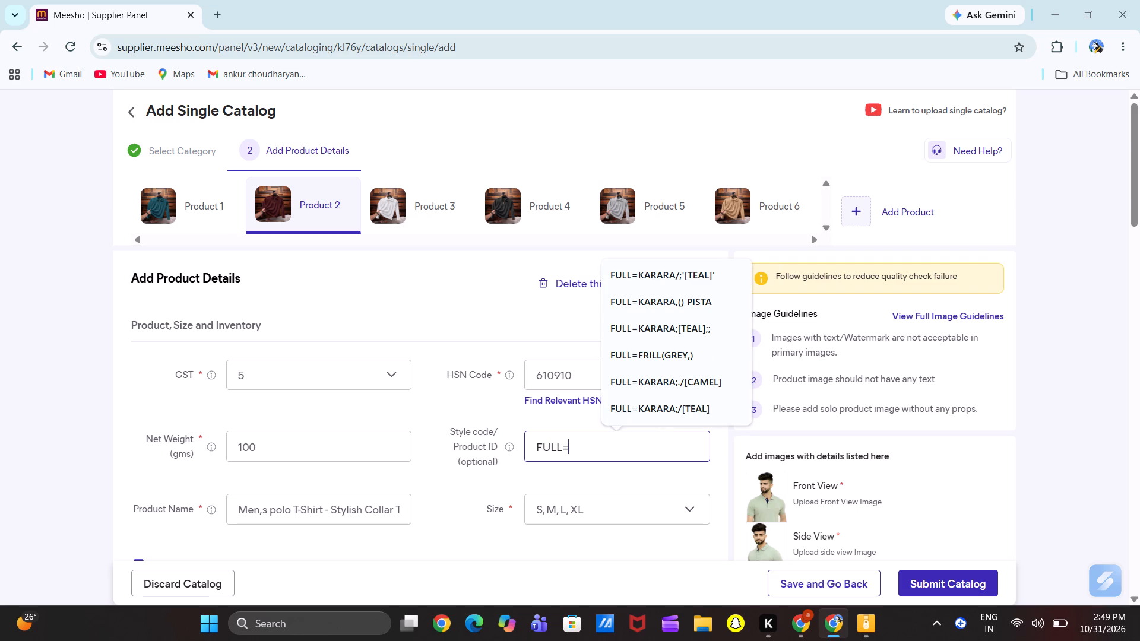
text(KARARA)
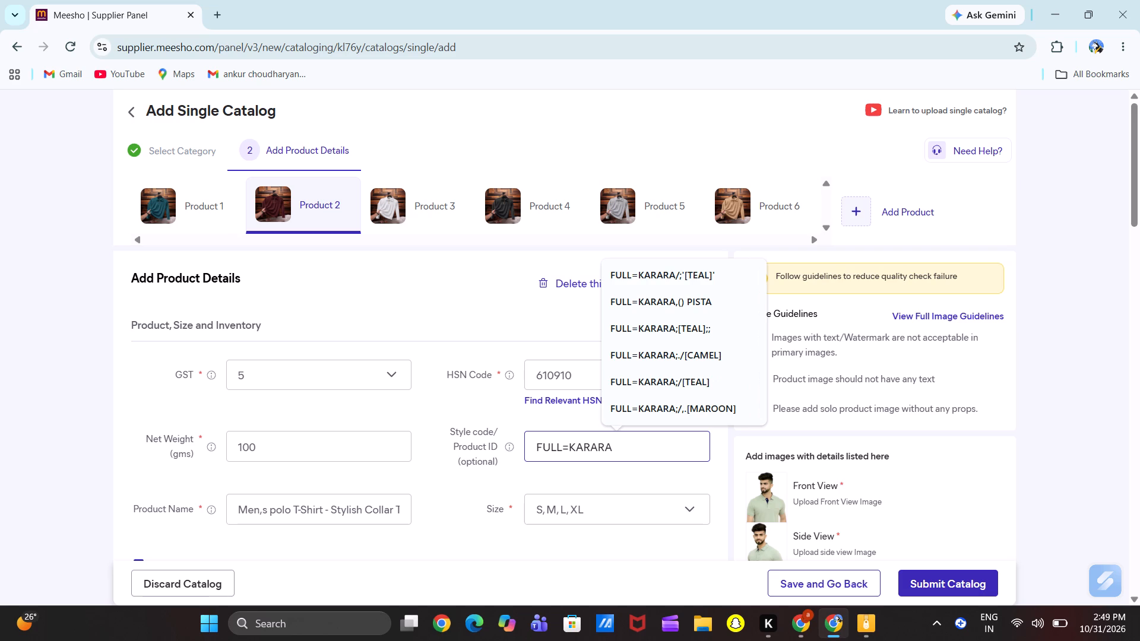
text(;/)
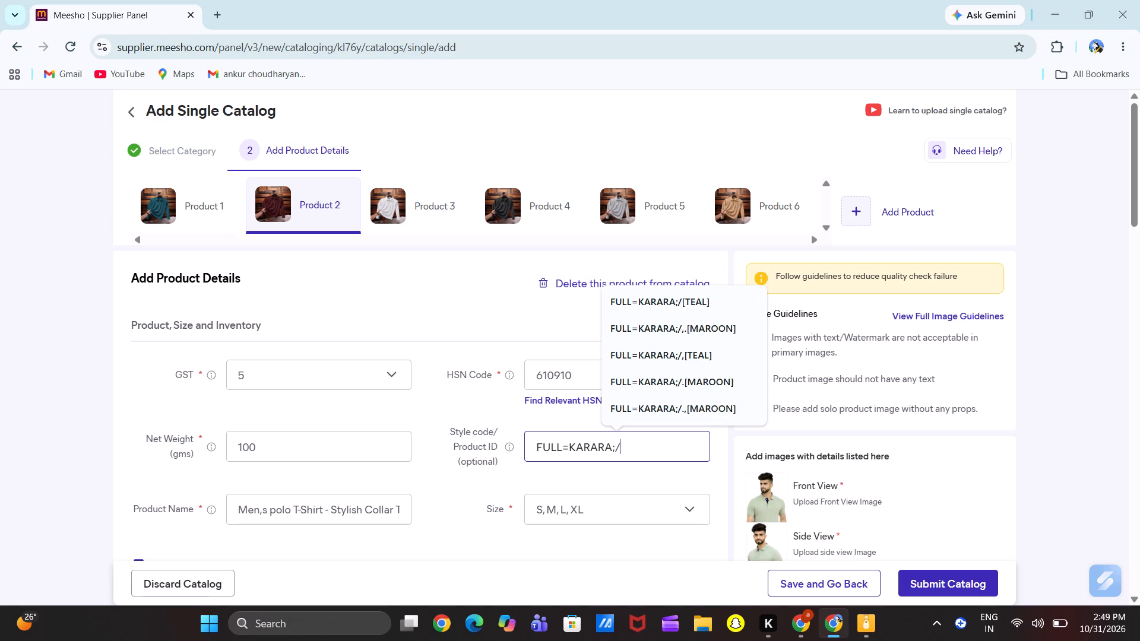
text(.,)
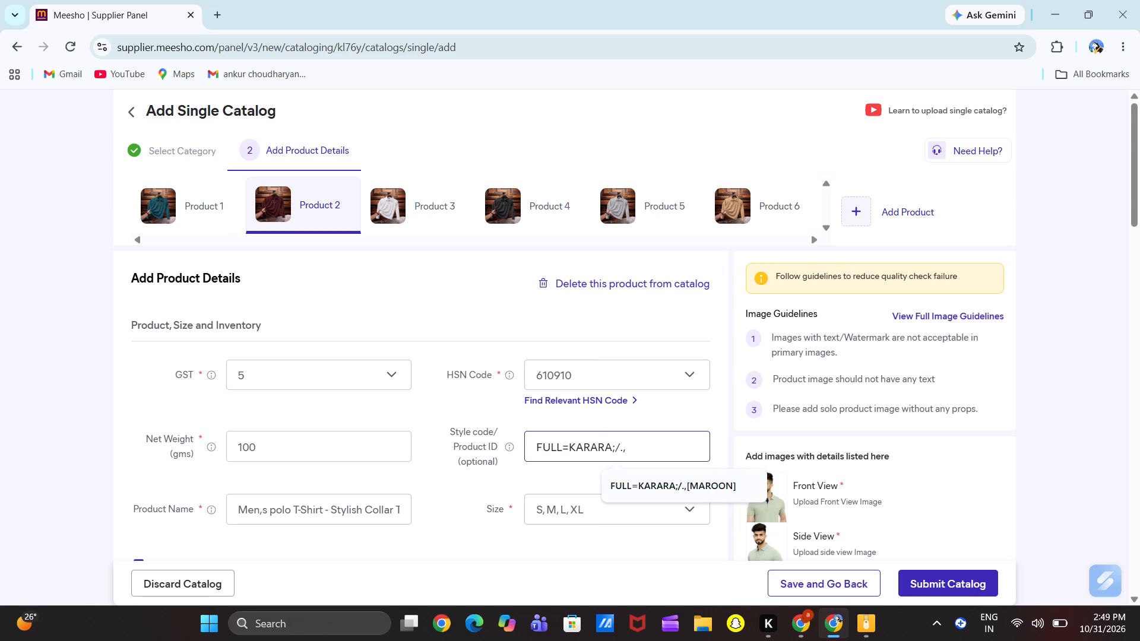
key(apostrophe)
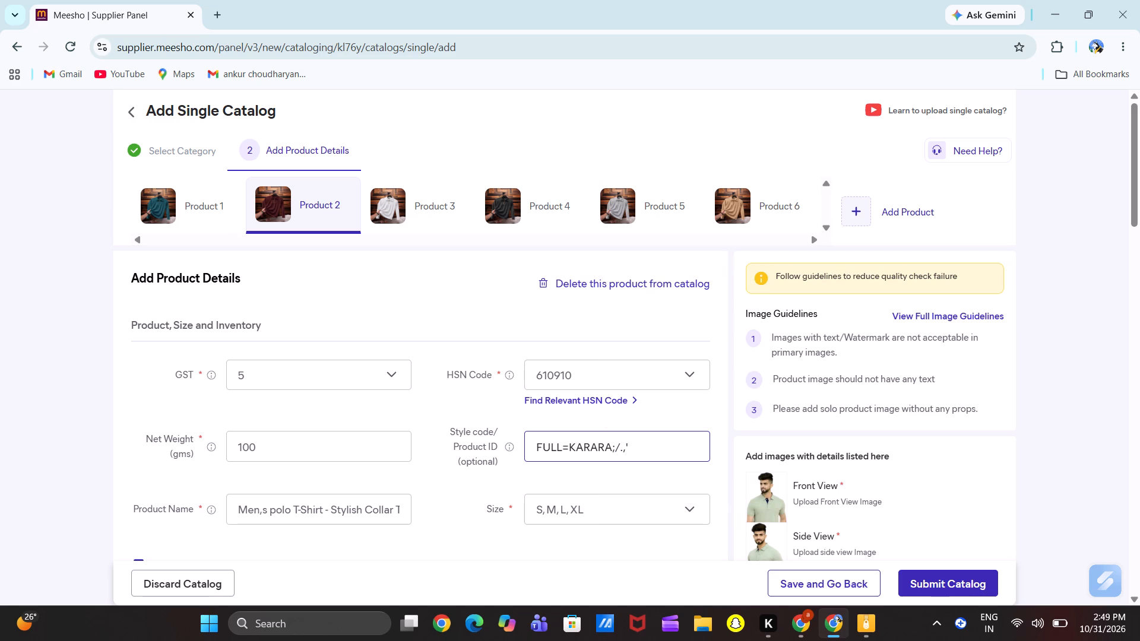
key(bracketleft)
text(MAROON)
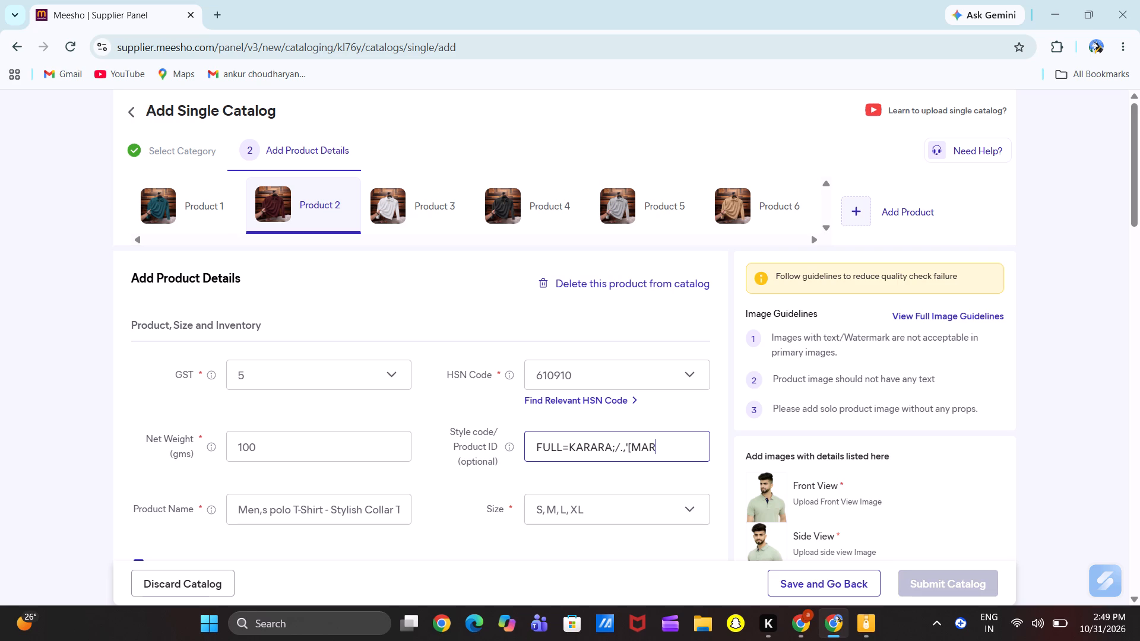
key(bracketright)
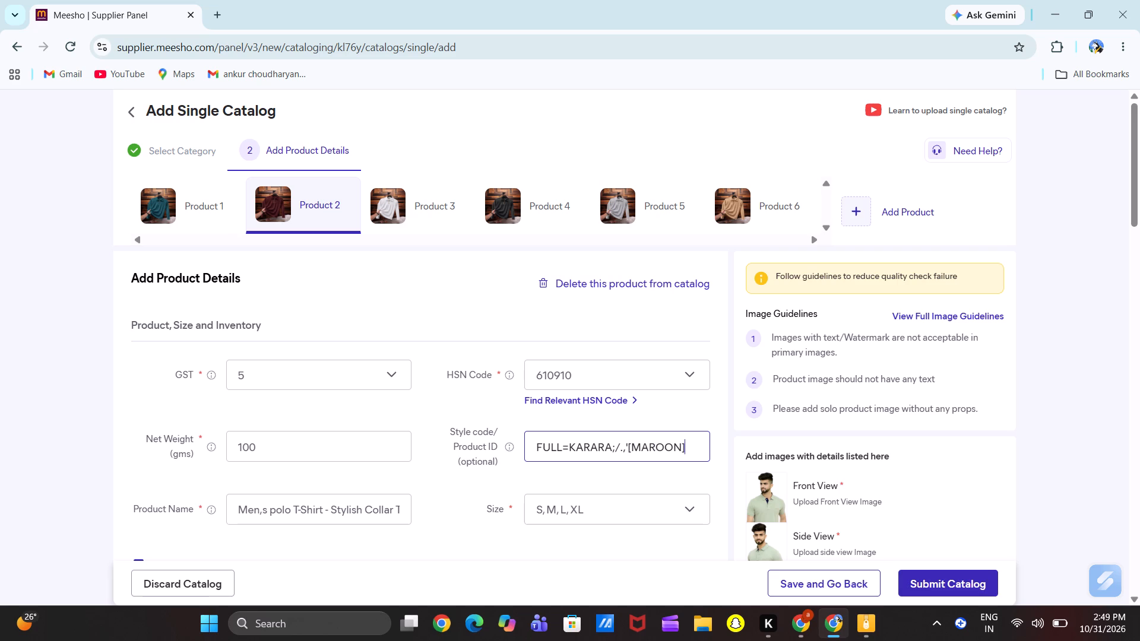
Set Product 2's Meesho price to 218 for the S size, with price details copied to all sizes.
scroll(419, 413, down, 4)
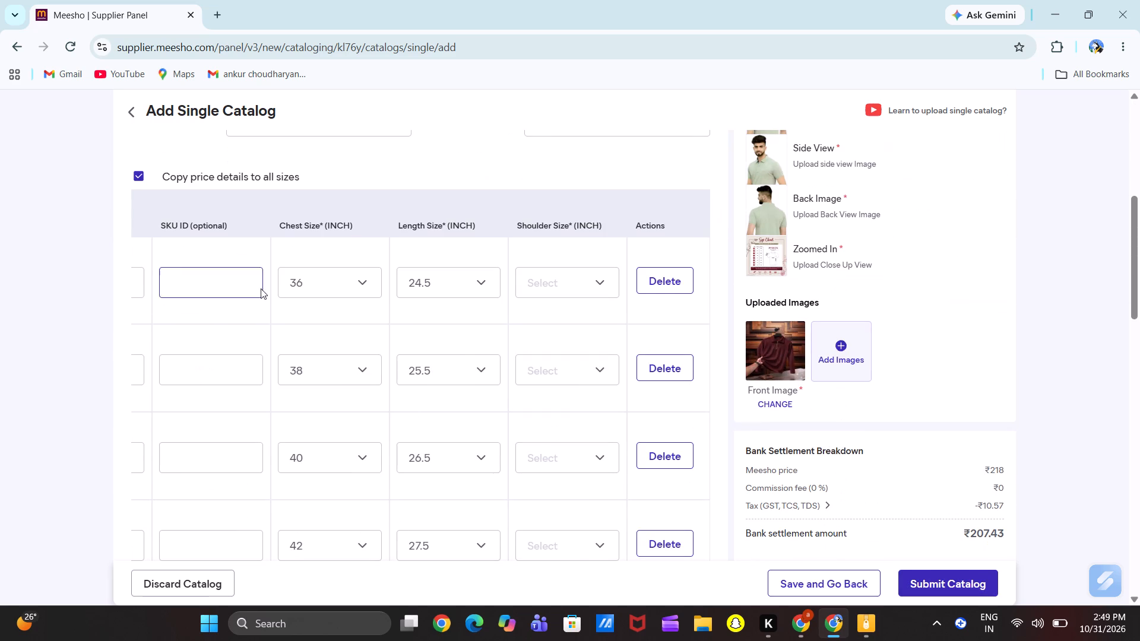
scroll(243, 299, right, 7)
scroll(243, 299, up, 3)
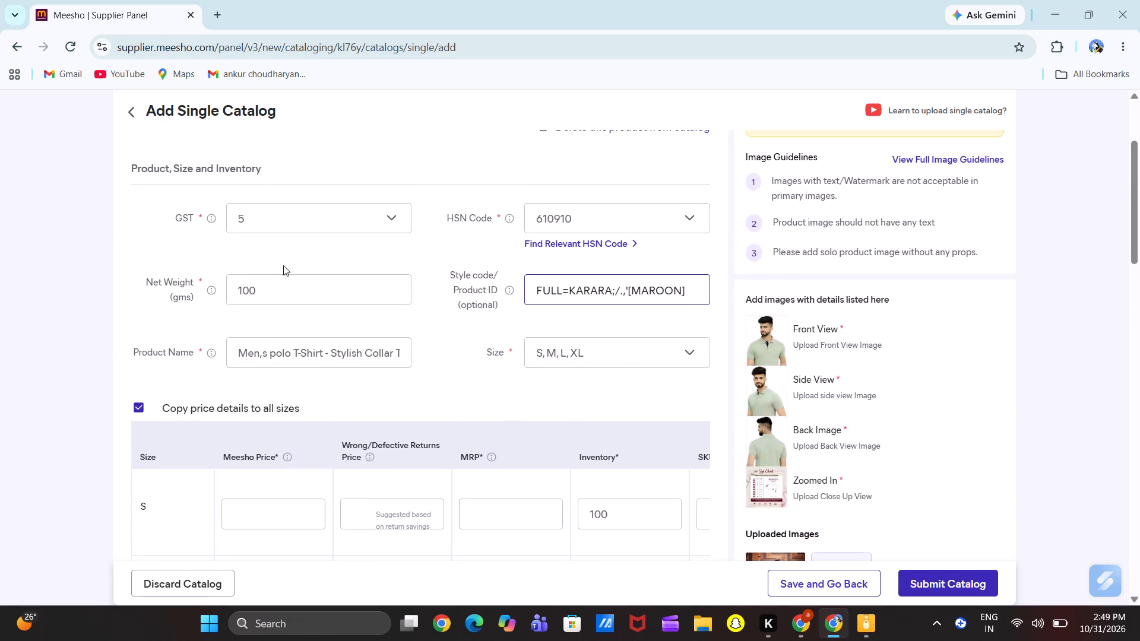
scroll(319, 306, up, 3)
click(177, 208)
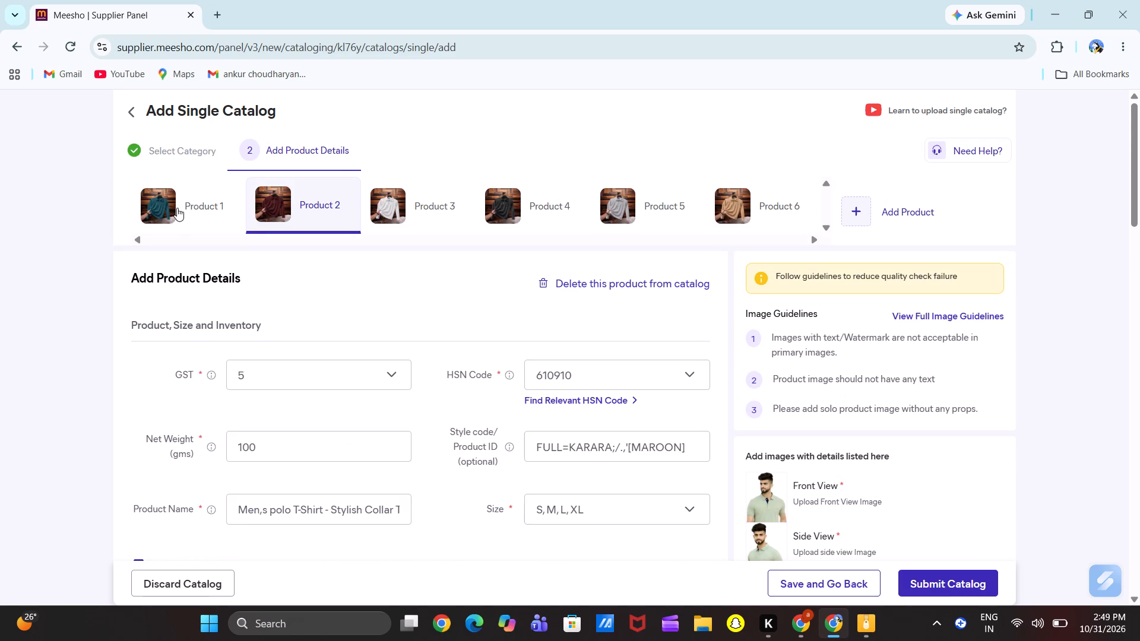
scroll(433, 332, down, 1)
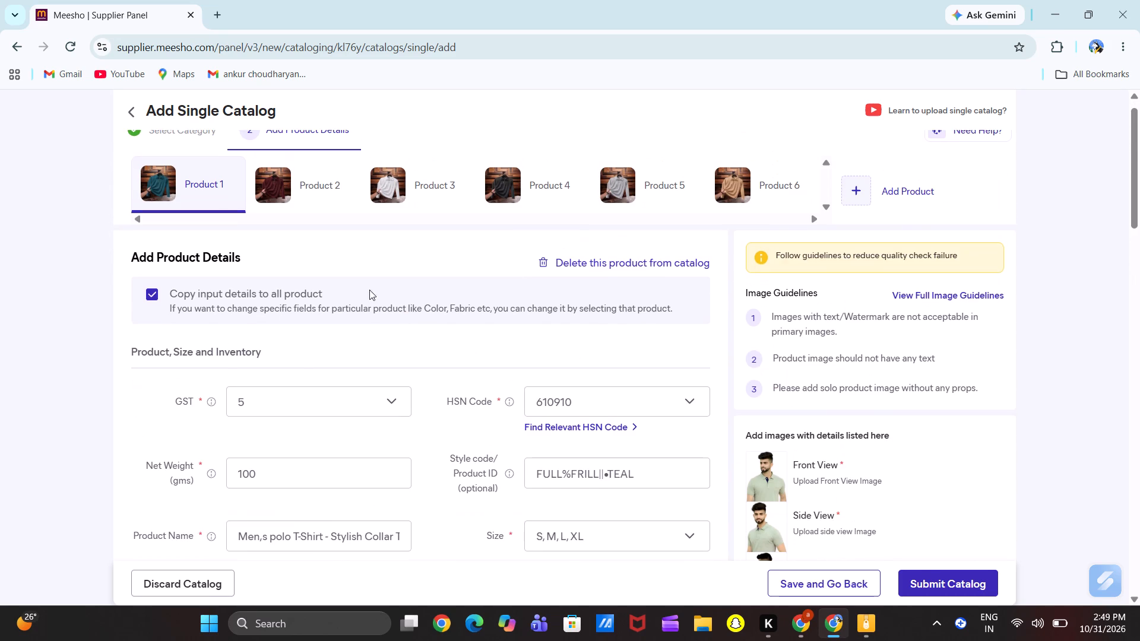
click(264, 188)
scroll(237, 361, down, 2)
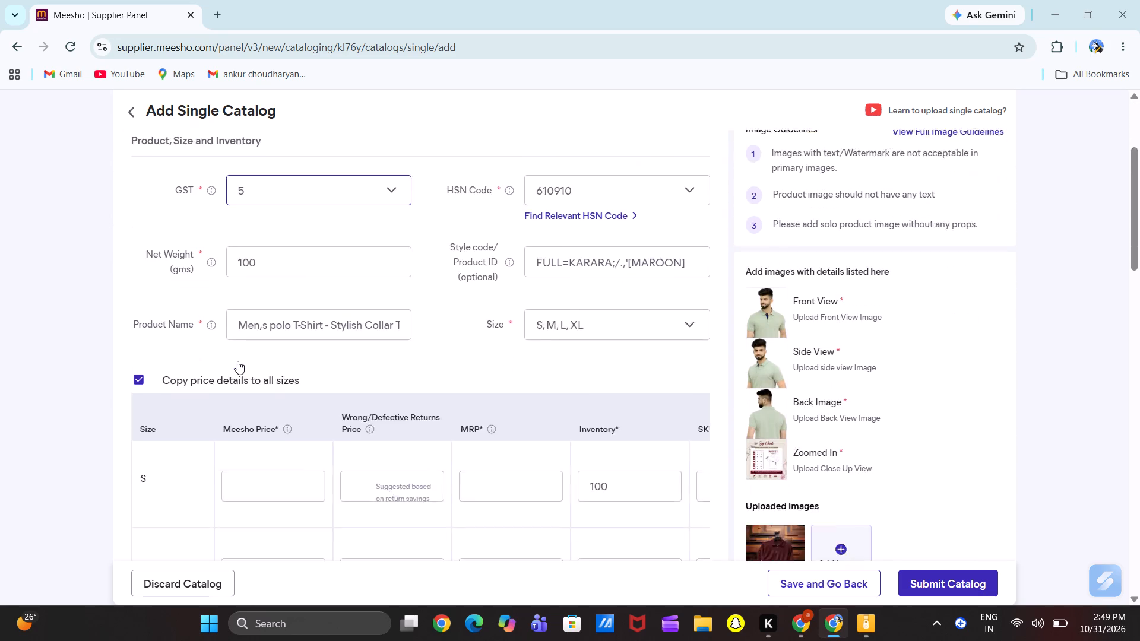
scroll(237, 361, down, 1)
click(271, 434)
text(218)
Set Product 2's wrong/defective returns price to 217 and its MRP to 799.
click(348, 453)
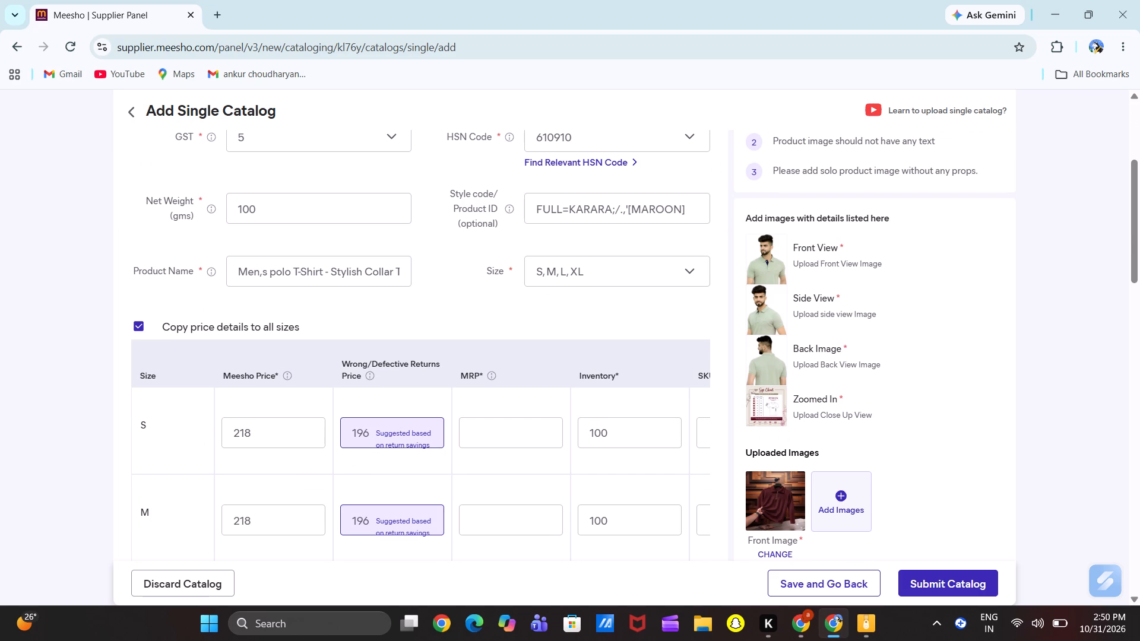
click(369, 437)
key(BackSpace)
key(BackSpace)
key(BackSpace)
key(BackSpace)
key(BackSpace)
key(BackSpace)
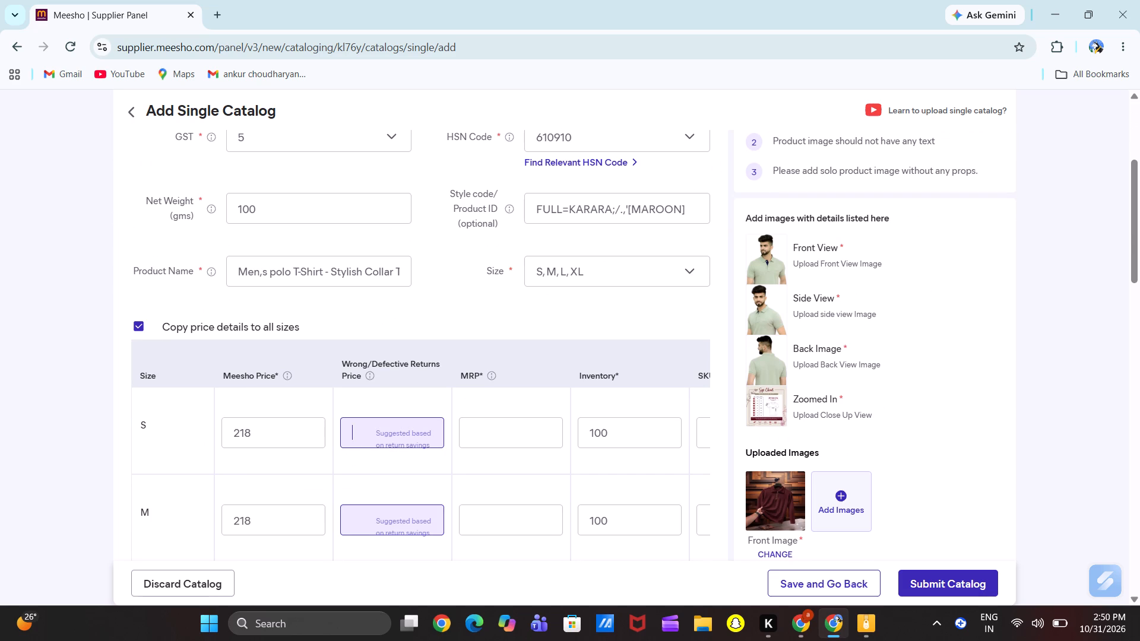
text(217)
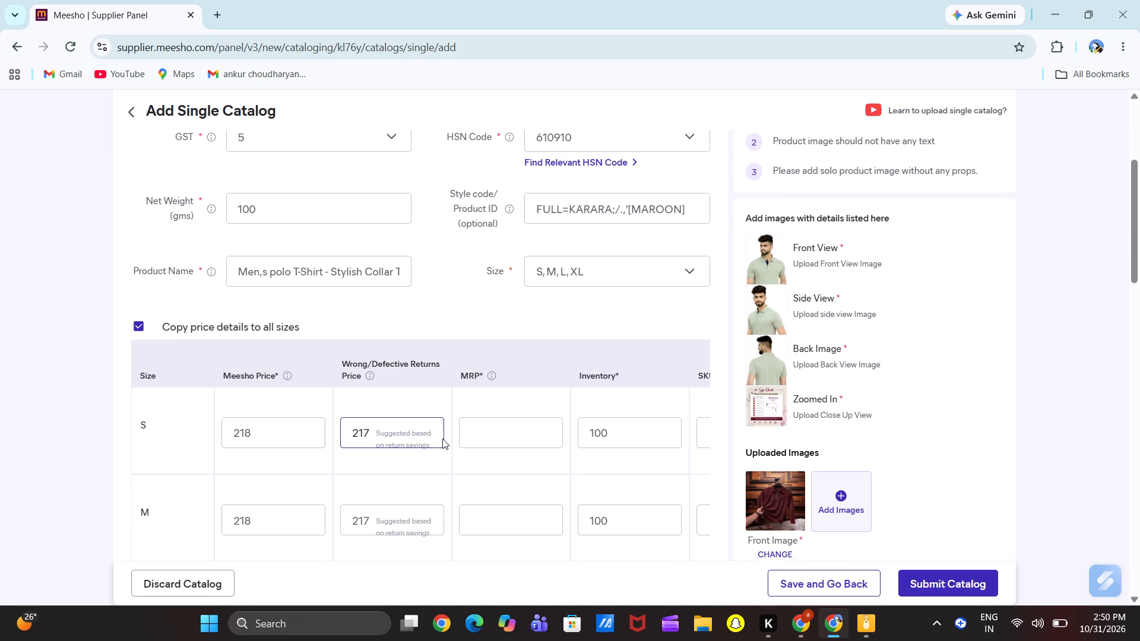
click(477, 437)
text(799)
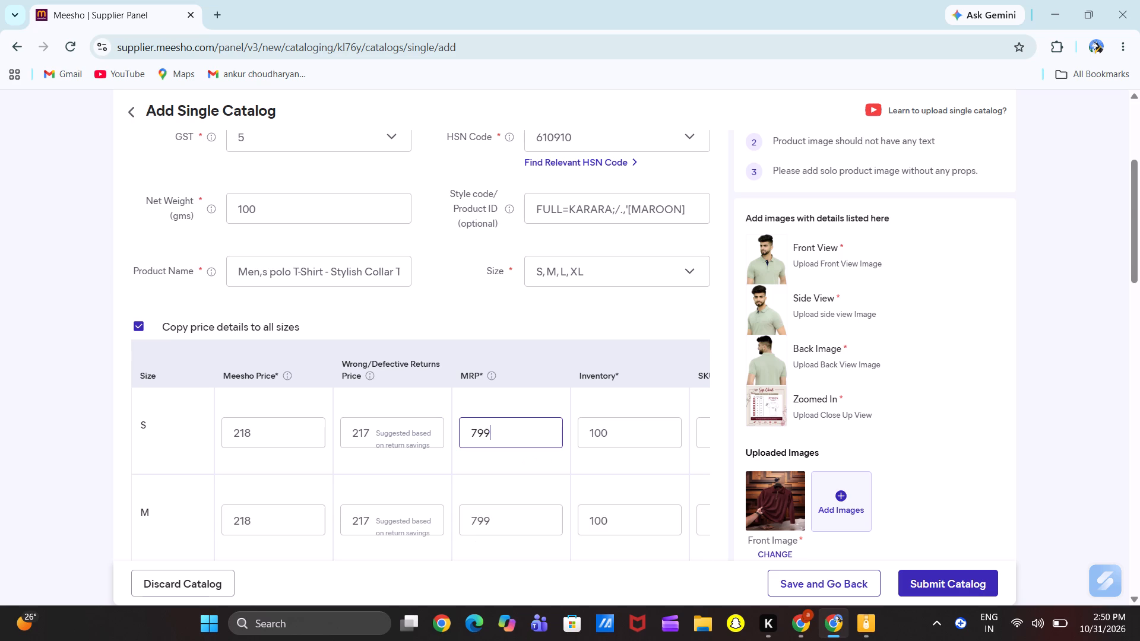
Set Product 2's shoulder sizes to 14.5 inches for S, 15.5 for M and 16.5 for L.
scroll(516, 347, up, 4)
click(183, 196)
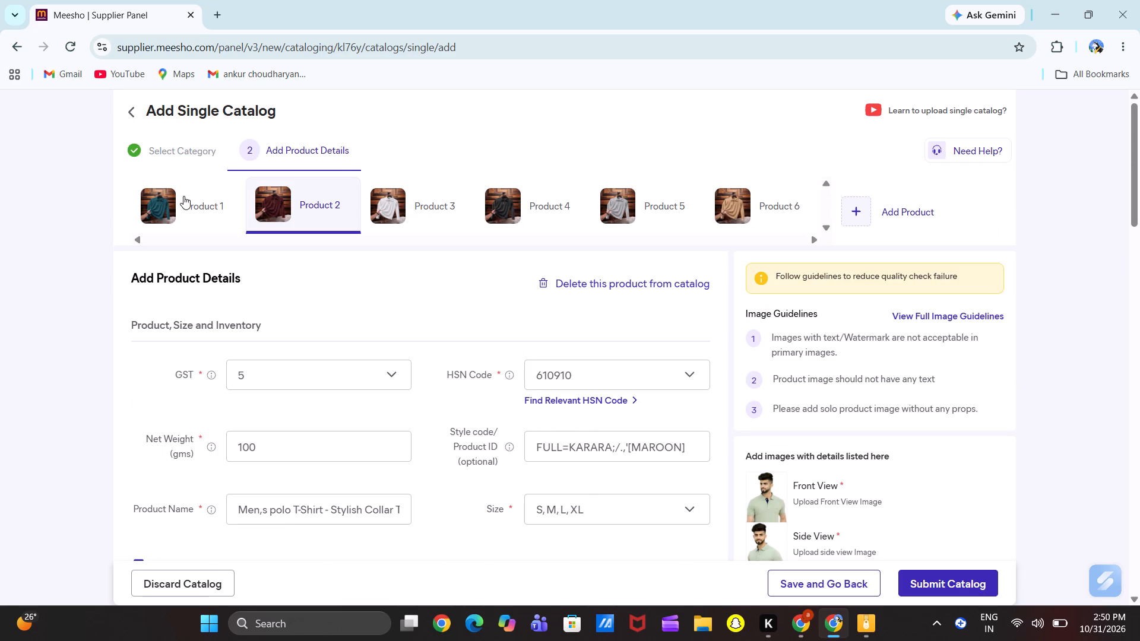
scroll(387, 294, down, 1)
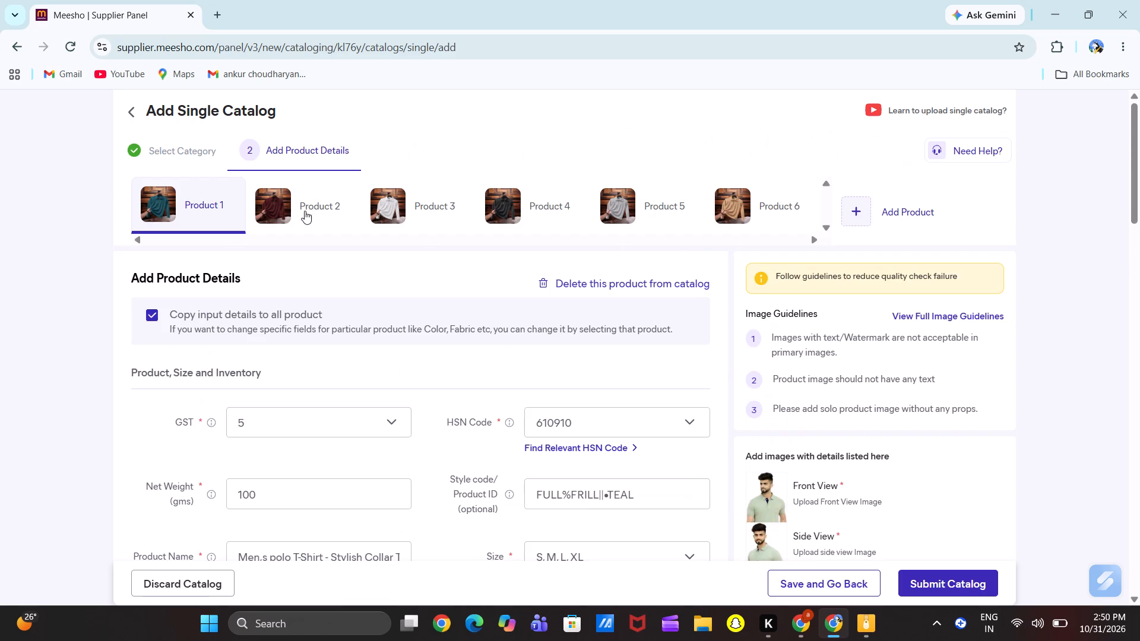
click(301, 208)
scroll(442, 422, down, 4)
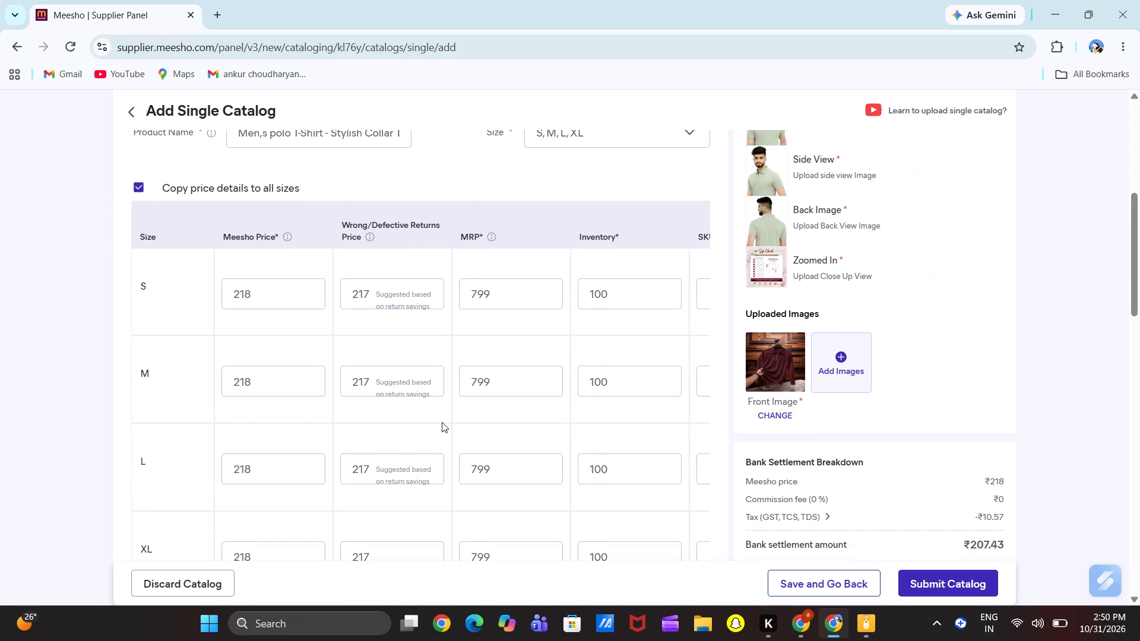
scroll(442, 422, left, 7)
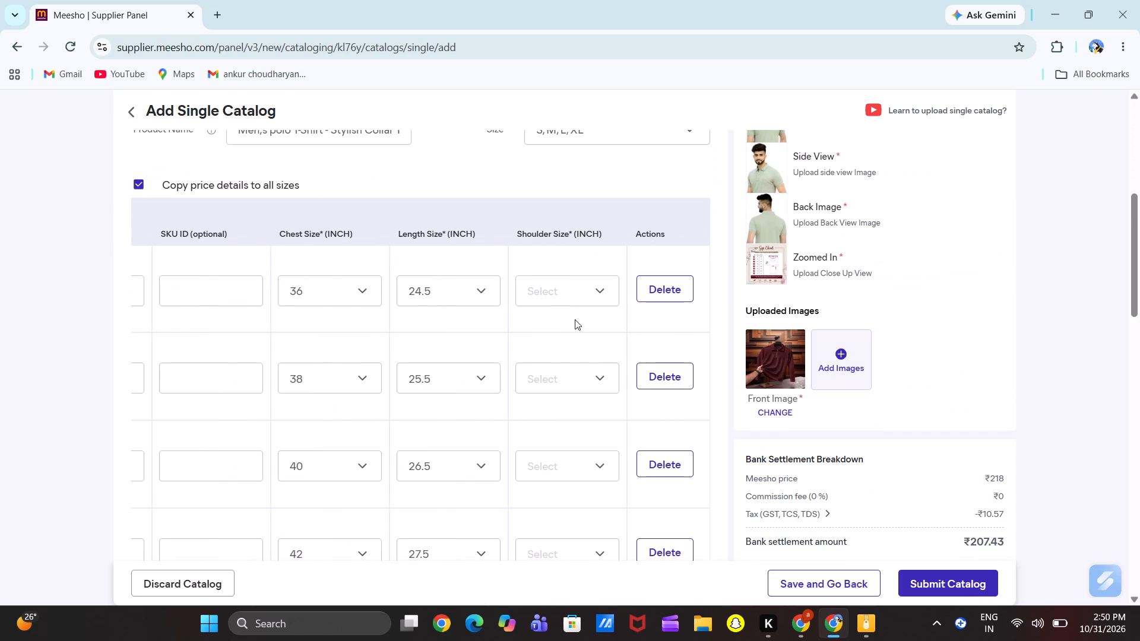
click(585, 299)
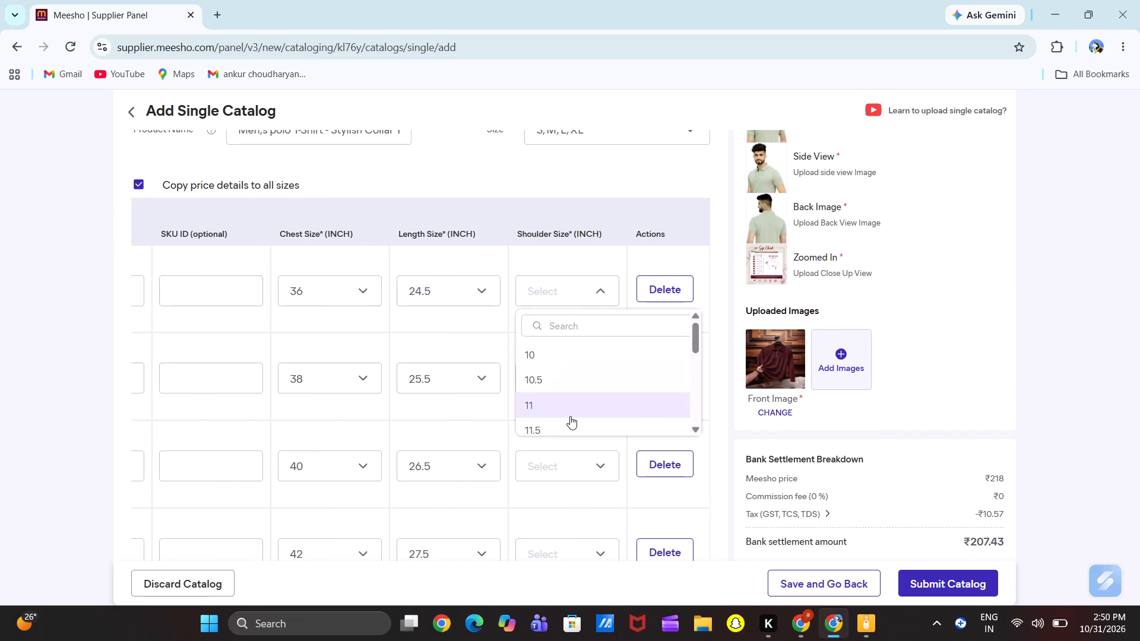
scroll(570, 416, down, 3)
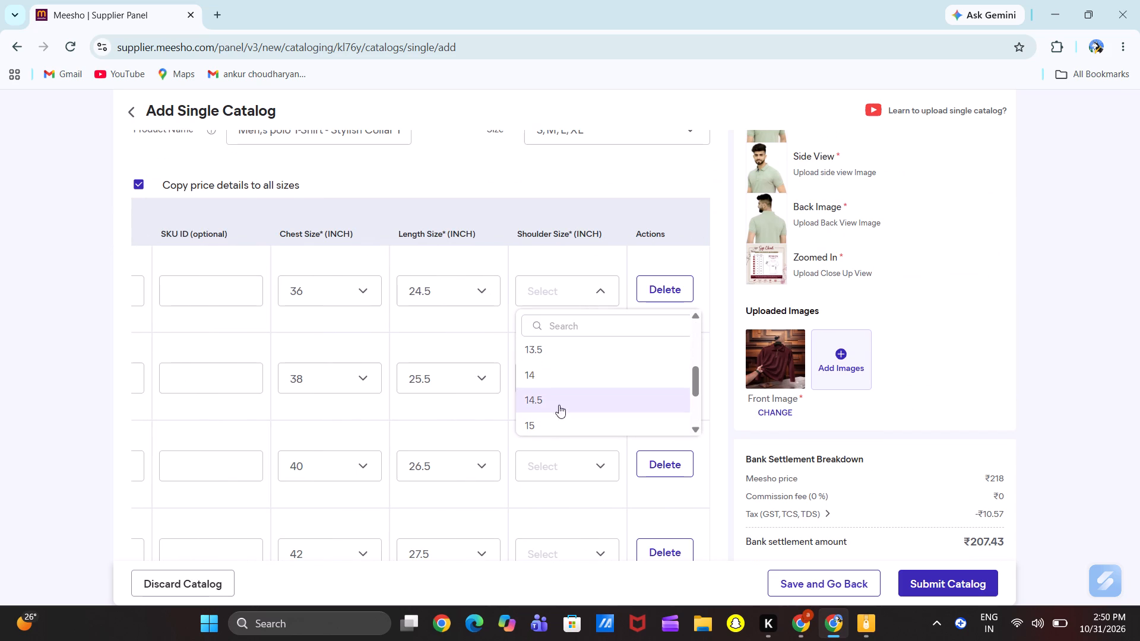
click(556, 403)
click(554, 378)
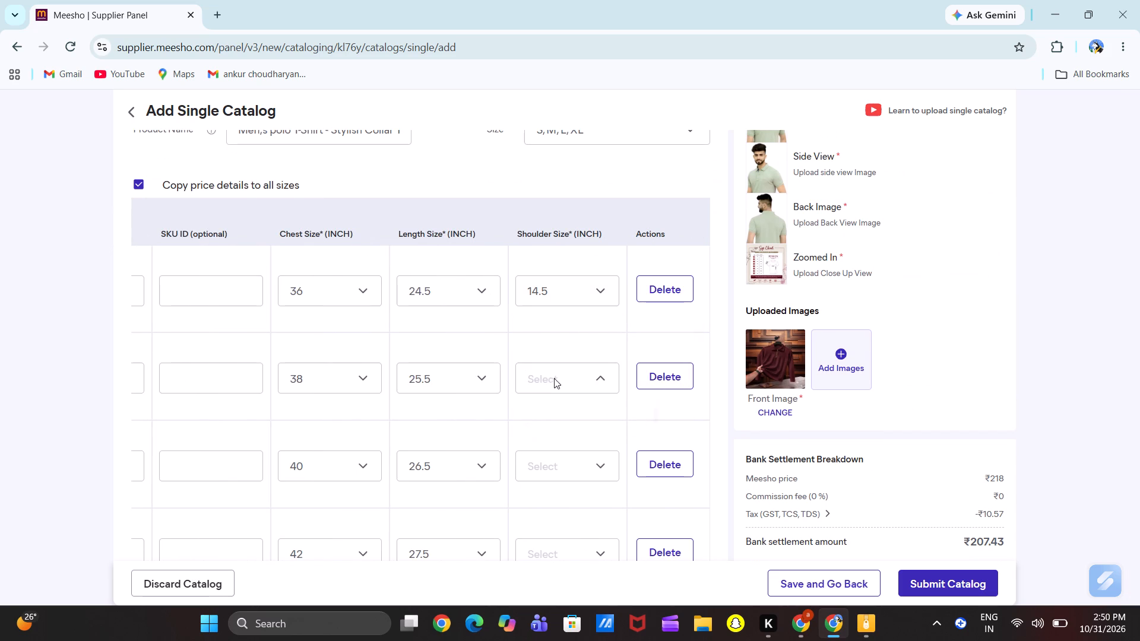
scroll(551, 476, down, 3)
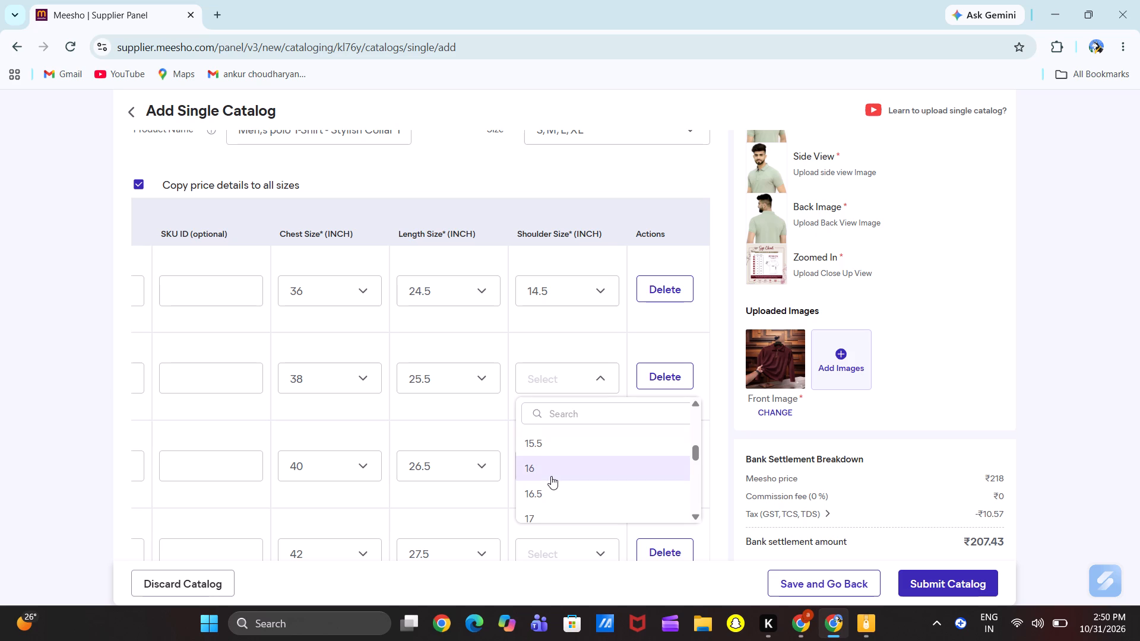
click(542, 449)
click(562, 458)
scroll(537, 544, down, 1)
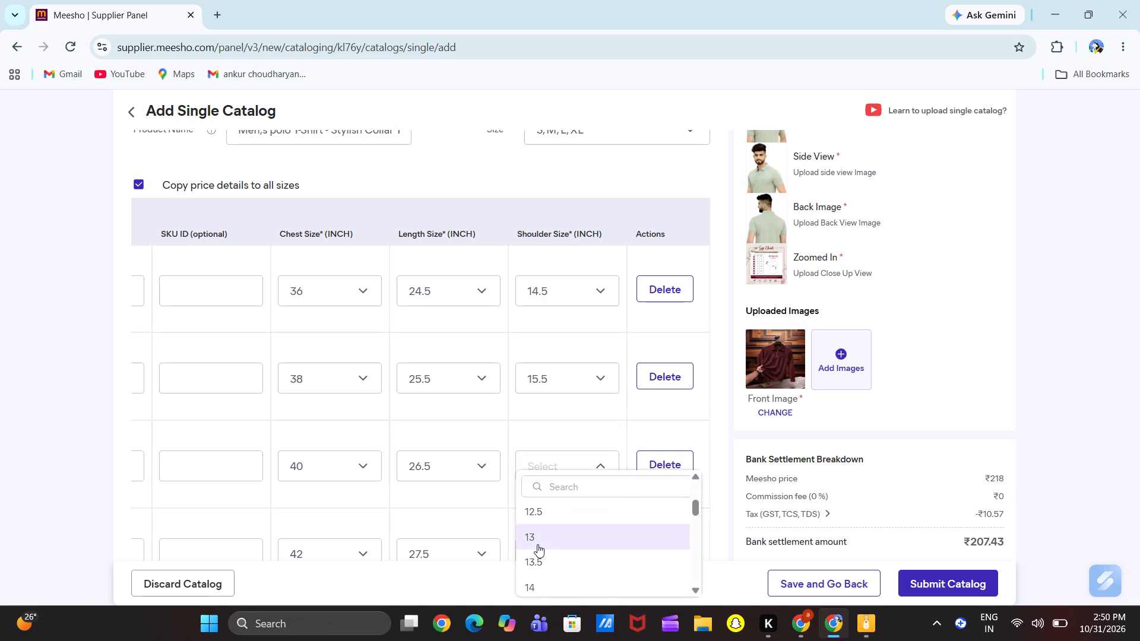
scroll(537, 544, down, 2)
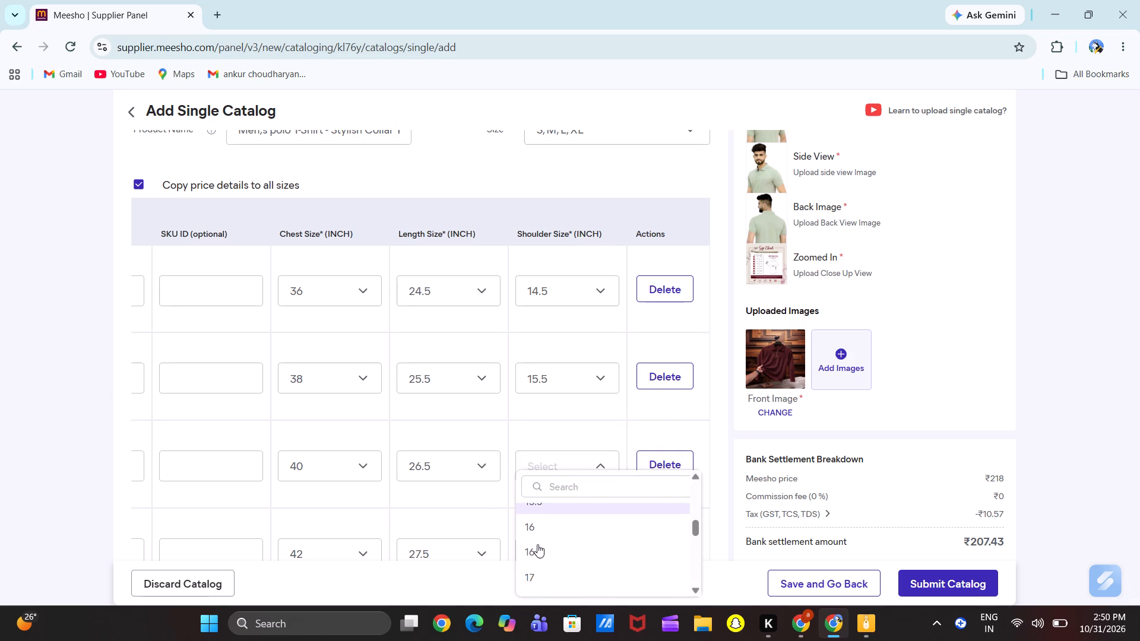
scroll(537, 544, down, 1)
click(537, 544)
Set Product 2's shoulder size for XL to 17.5 inches.
scroll(552, 534, down, 2)
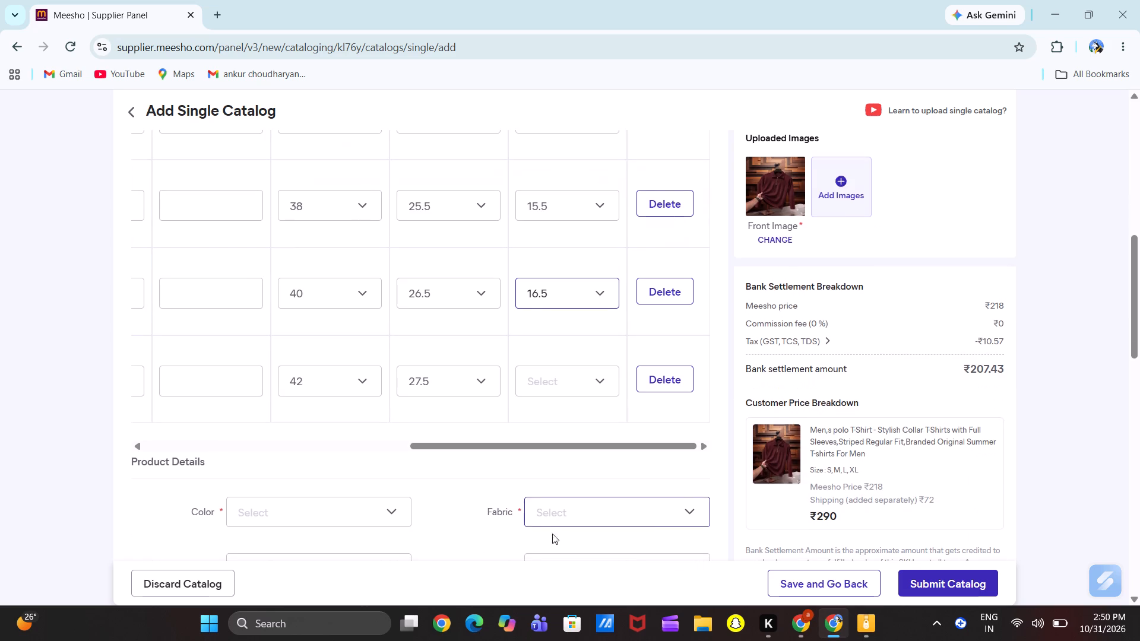
click(547, 379)
scroll(548, 468, down, 1)
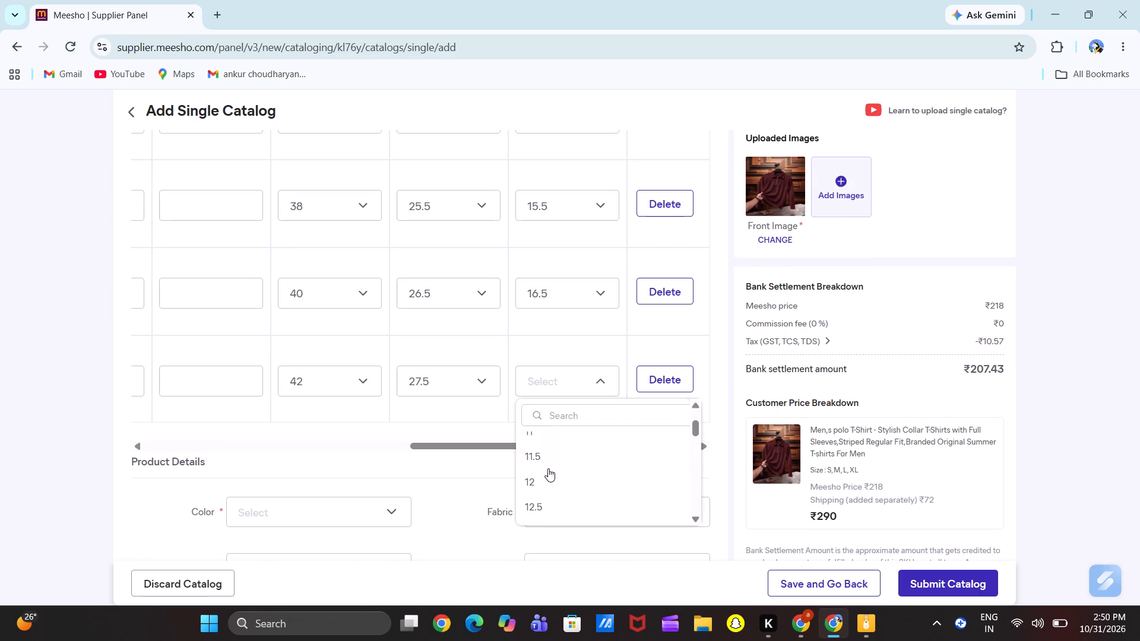
scroll(548, 468, down, 5)
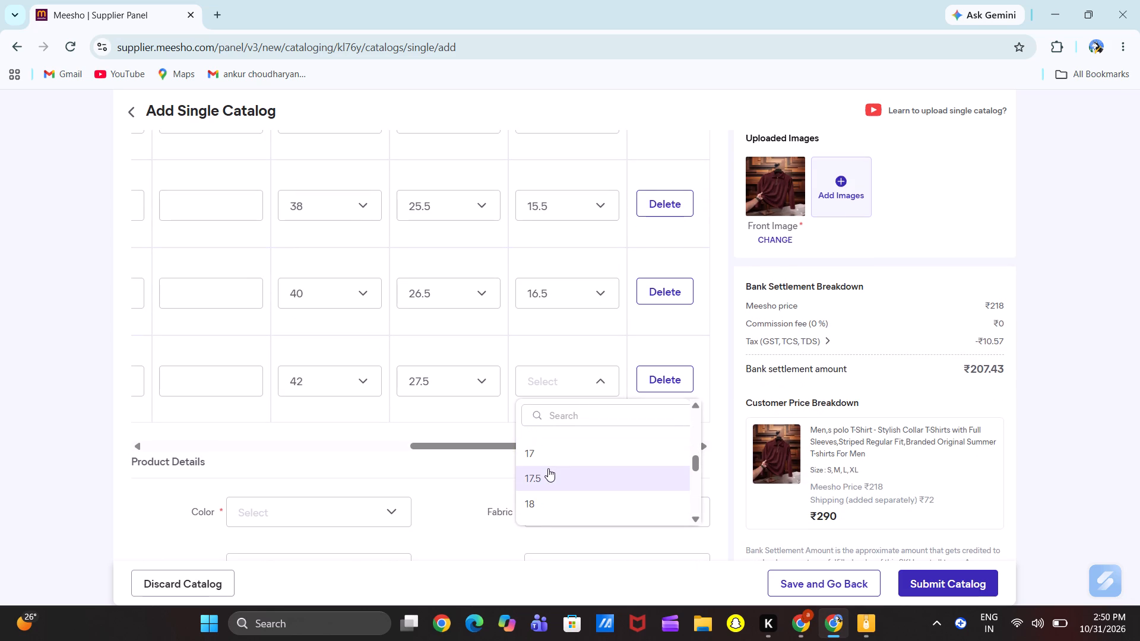
click(548, 468)
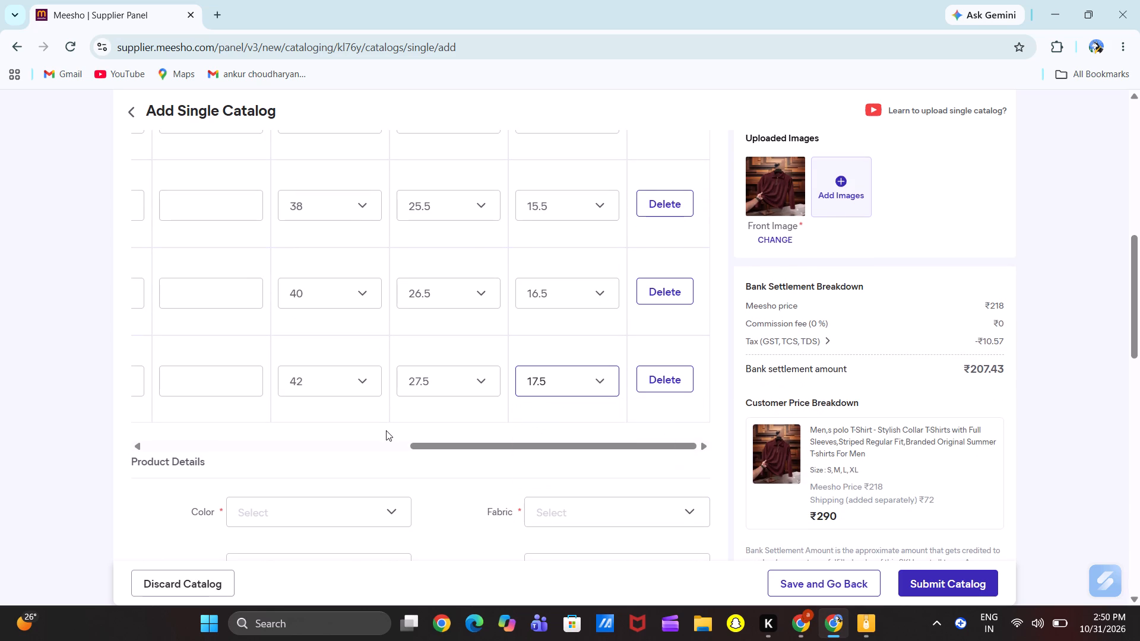
Set Product 2's color to Maroon in the product details.
scroll(386, 430, down, 2)
click(301, 373)
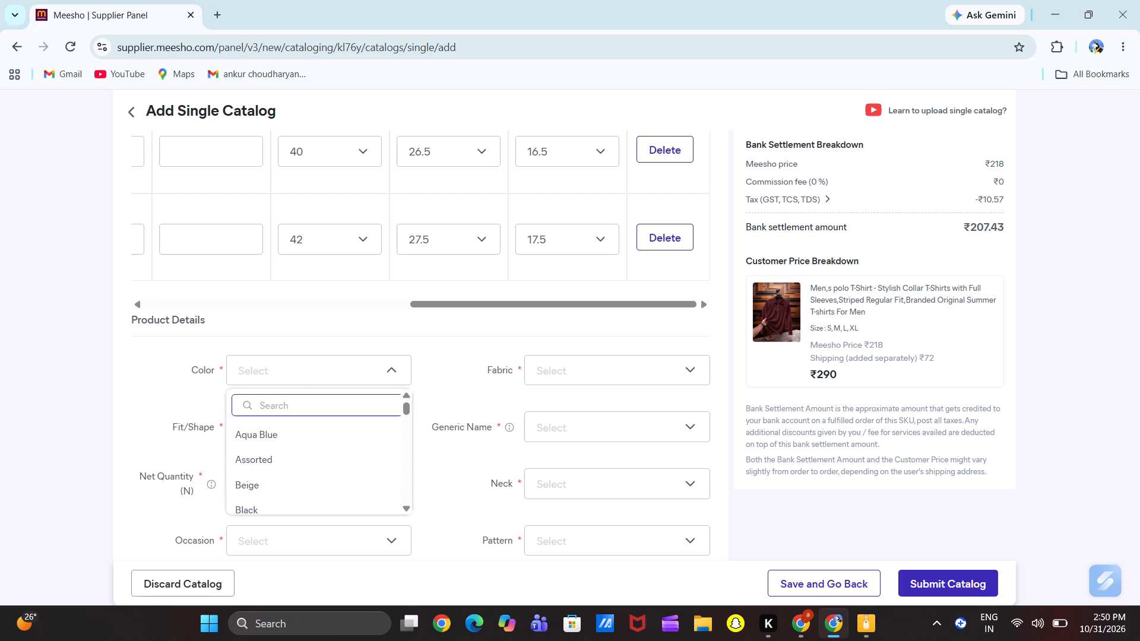
click(301, 405)
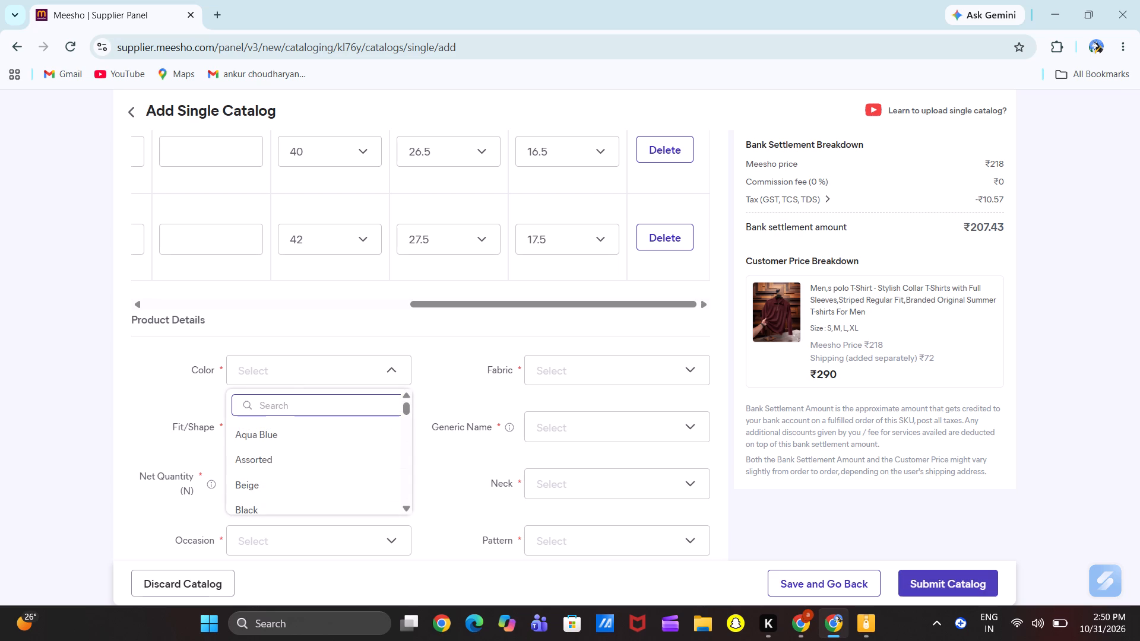
text(MARR)
key(BackSpace)
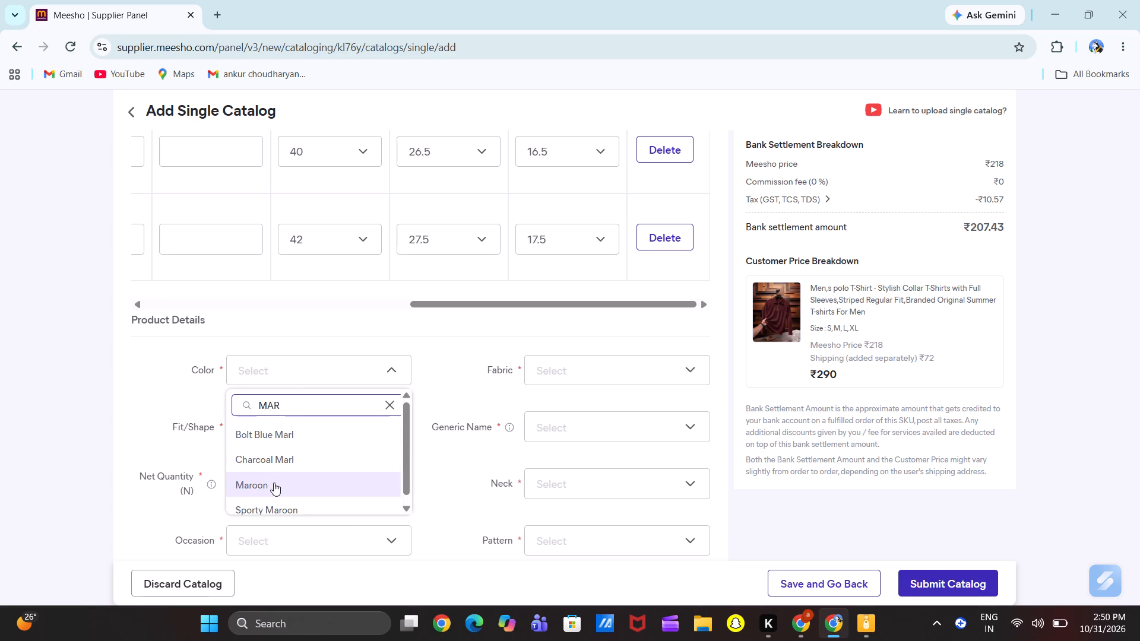
click(274, 483)
Set Product 2's fabric to Cotton Blend and its fit/shape to Regular.
click(560, 373)
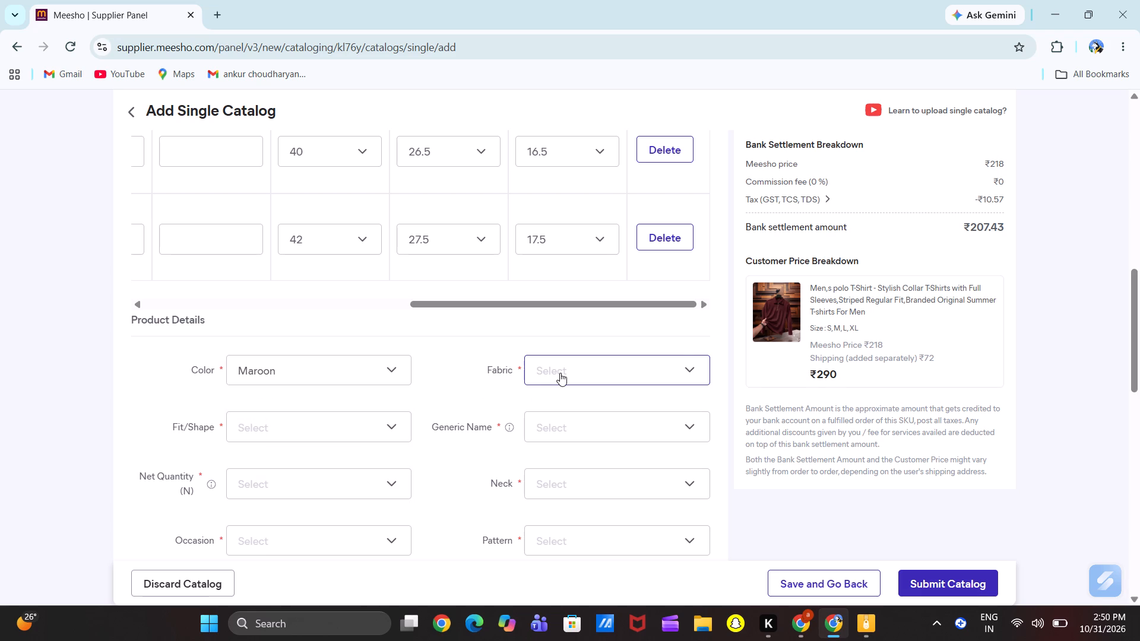
scroll(581, 458, down, 2)
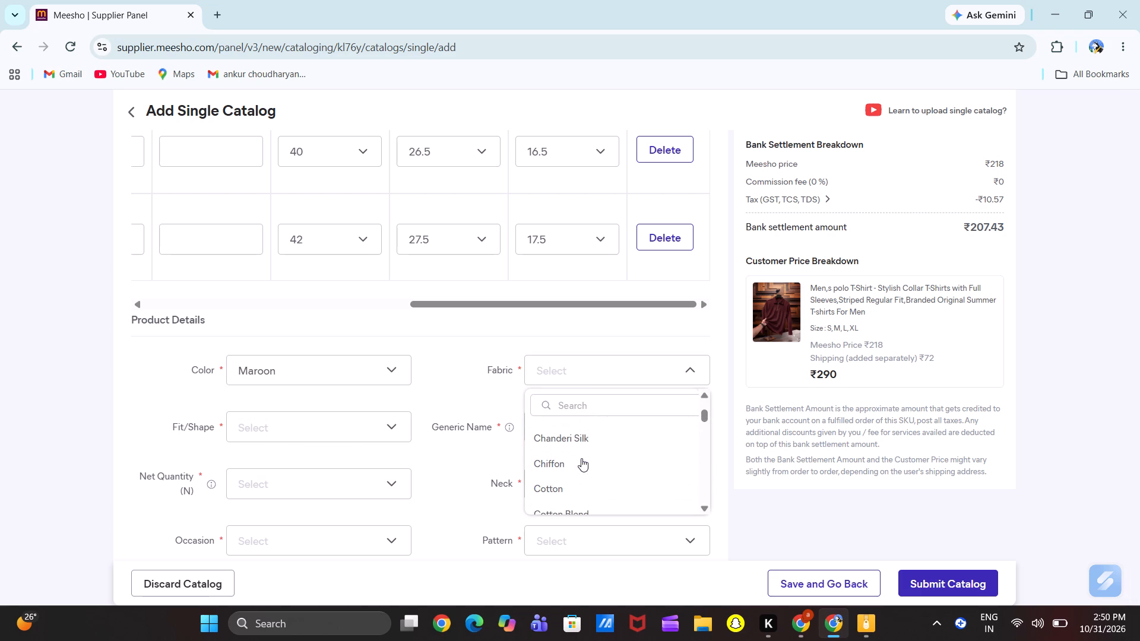
scroll(581, 458, down, 1)
click(576, 474)
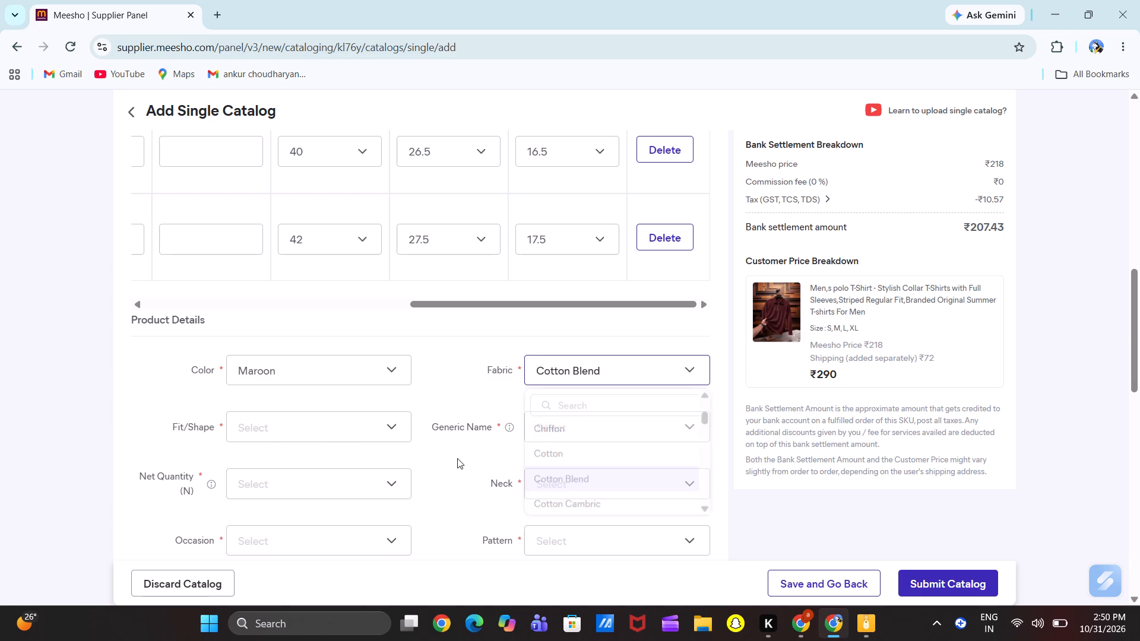
click(323, 426)
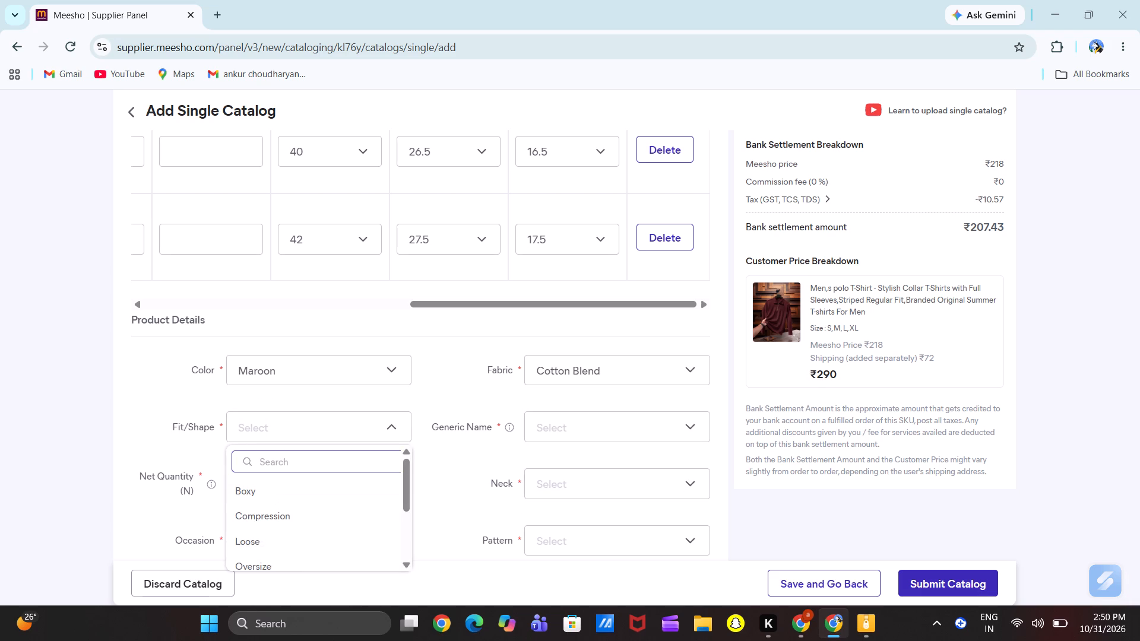
click(305, 462)
scroll(290, 542, down, 1)
drag(290, 542, 259, 518)
click(259, 518)
Set Product 2's generic name to Tshirts and its net quantity to 1.
click(577, 431)
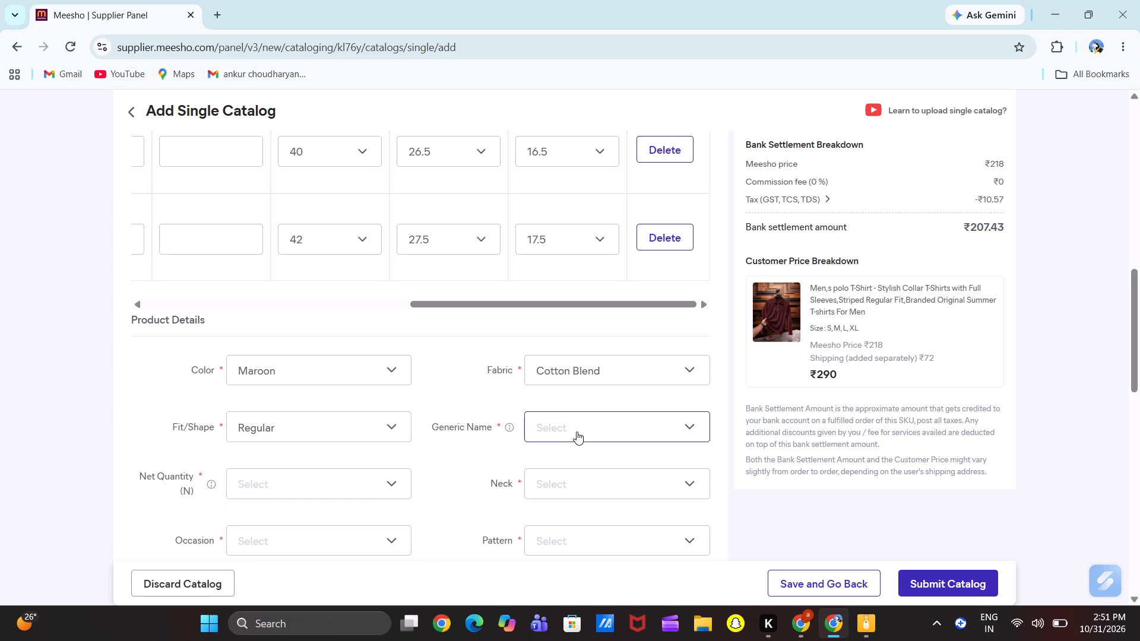
scroll(616, 552, down, 2)
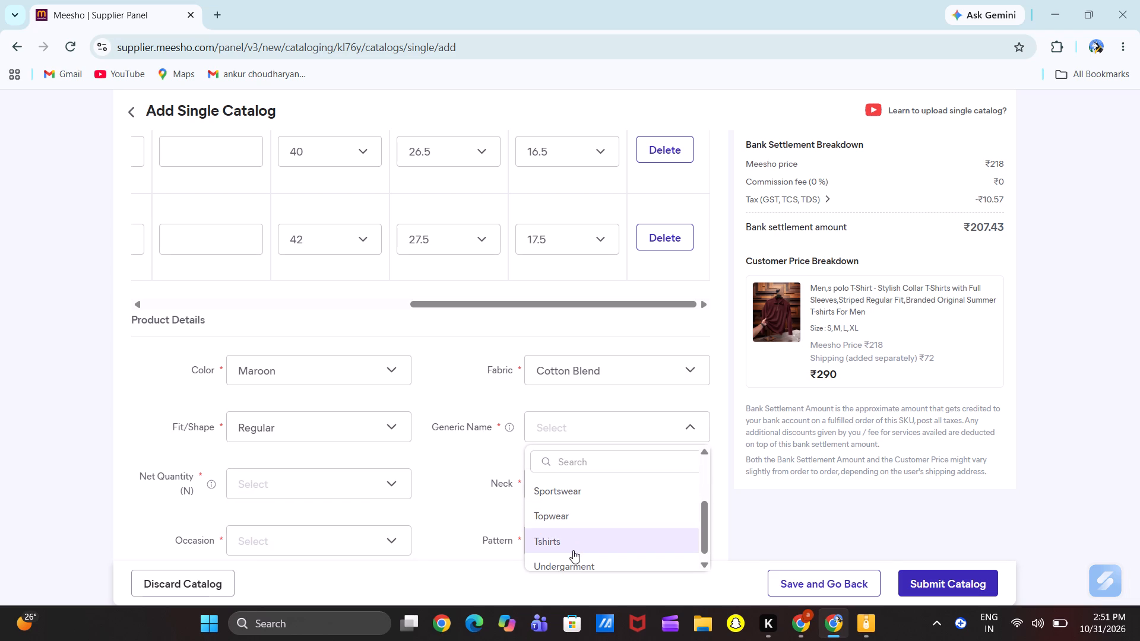
click(573, 550)
click(339, 483)
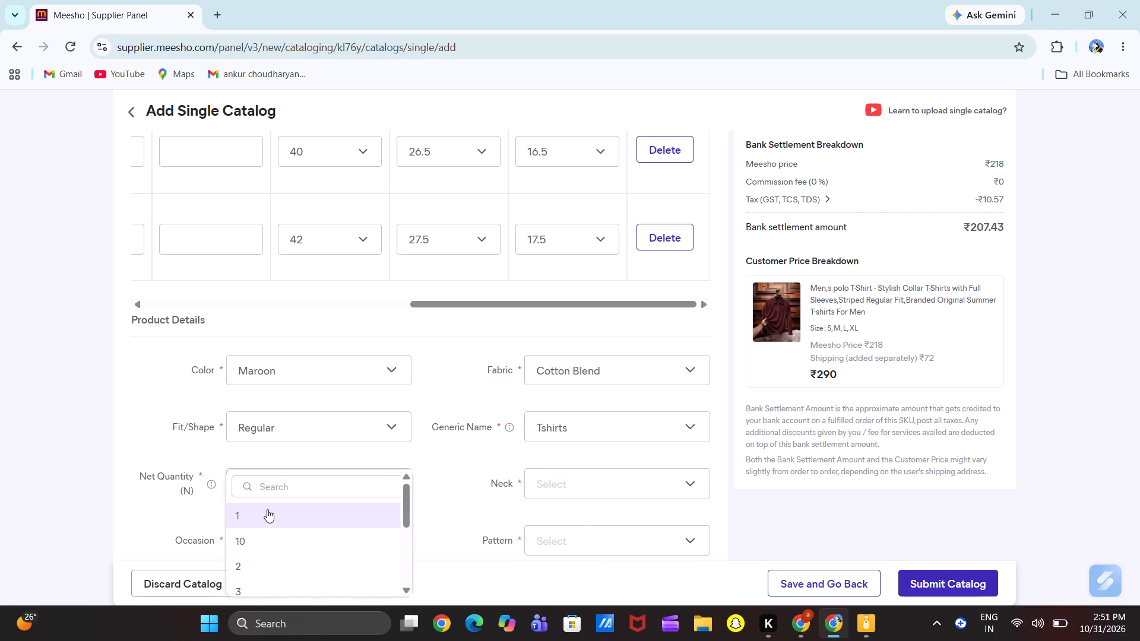
click(267, 509)
Set Product 2's neck to Polo and its occasion to Casual.
scroll(575, 507, down, 1)
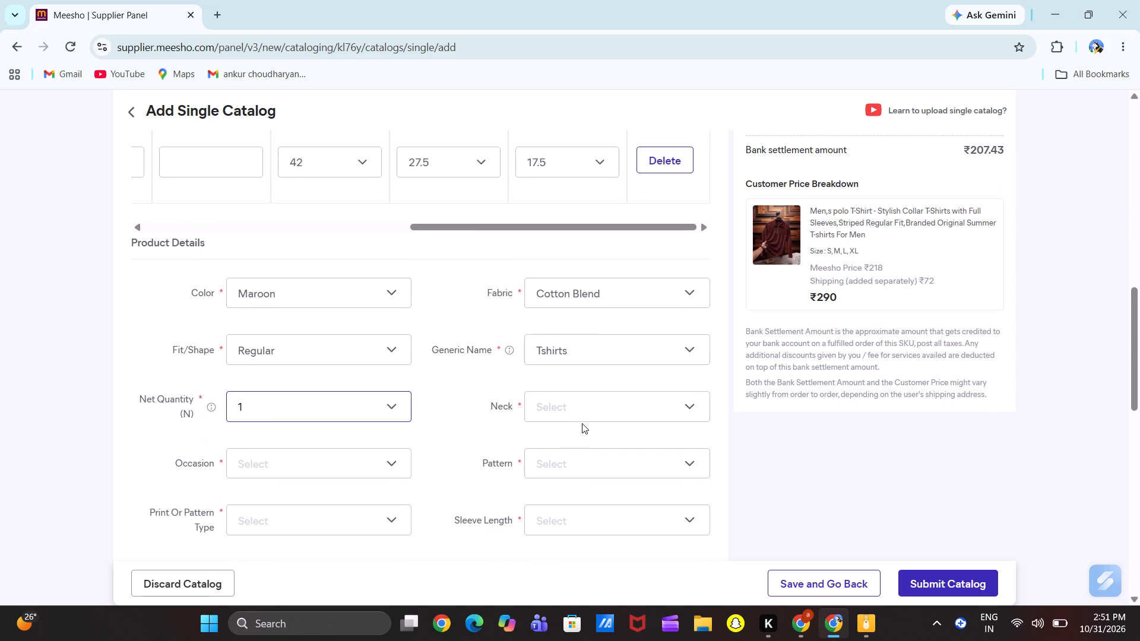
click(582, 423)
click(603, 414)
scroll(571, 474, down, 1)
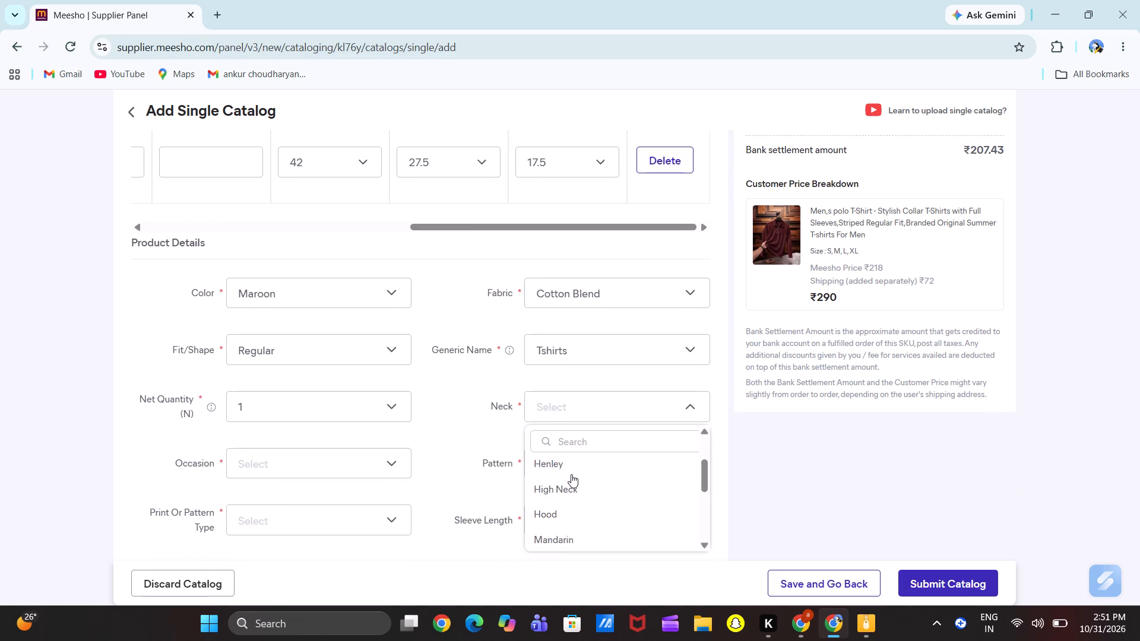
scroll(571, 474, down, 1)
click(571, 478)
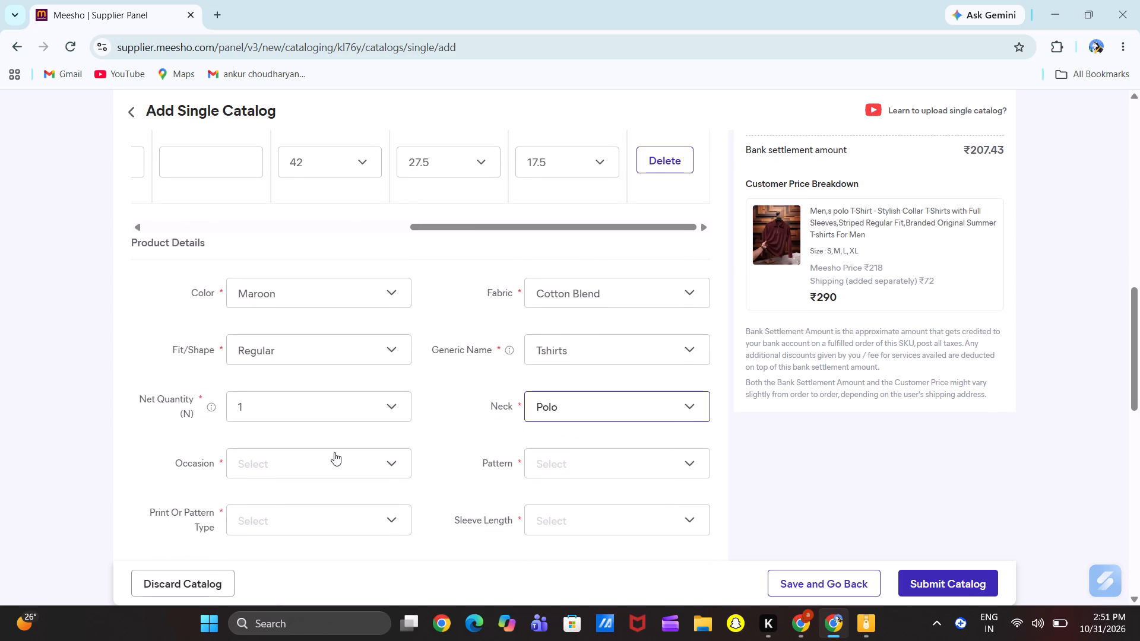
click(334, 452)
click(262, 543)
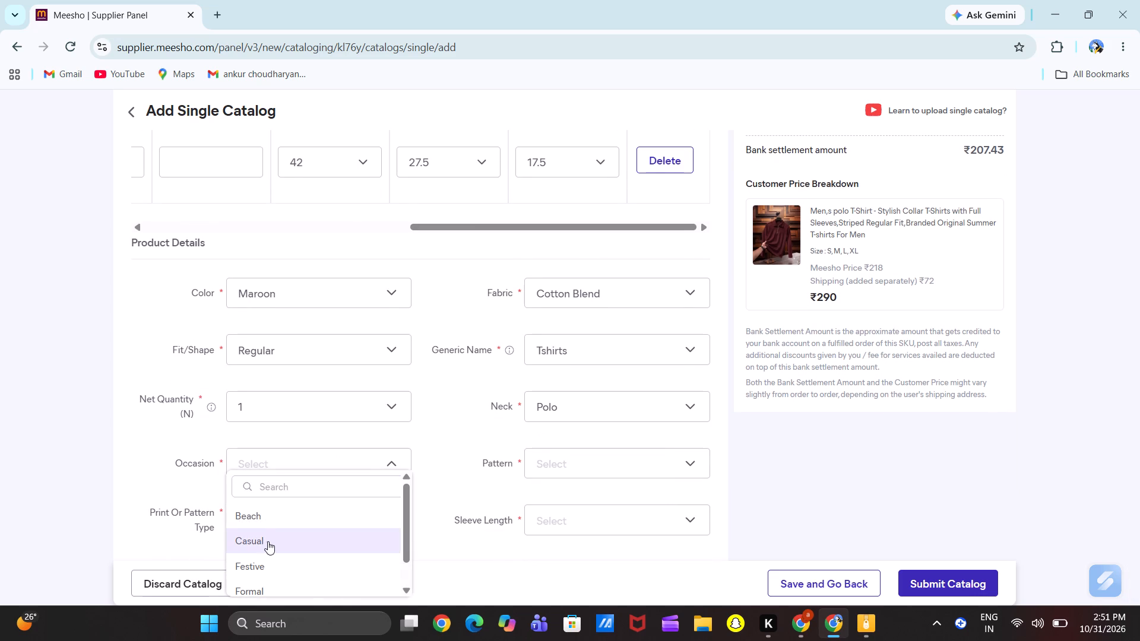
Set both the pattern and the print or pattern type of Product 2 to Solid.
scroll(435, 496, down, 1)
click(587, 342)
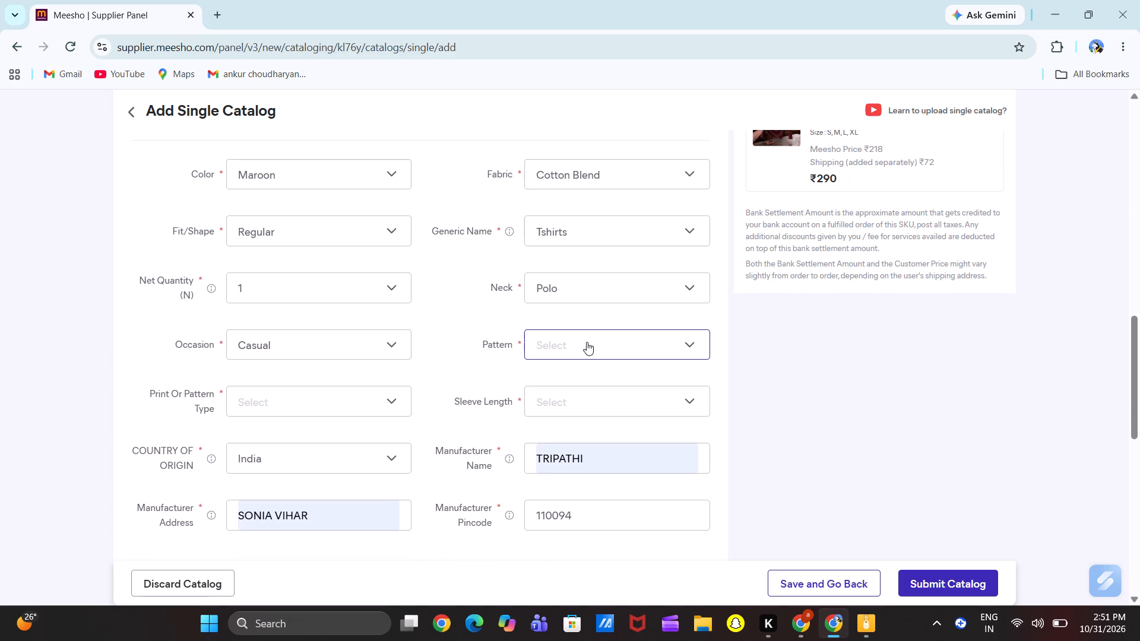
scroll(578, 439, down, 3)
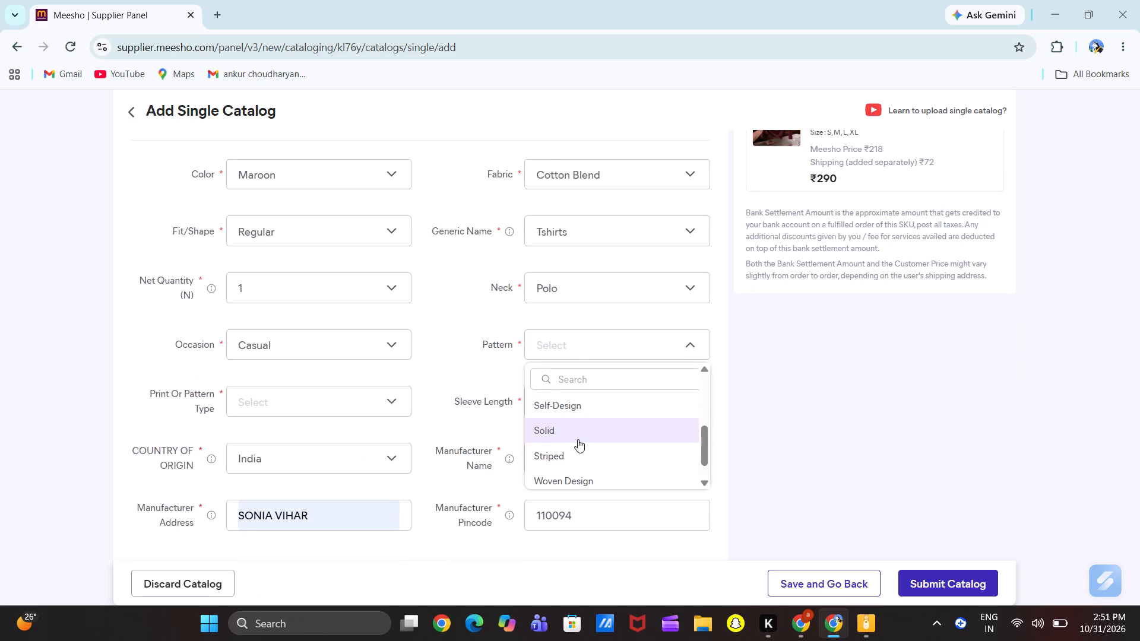
click(578, 439)
click(314, 407)
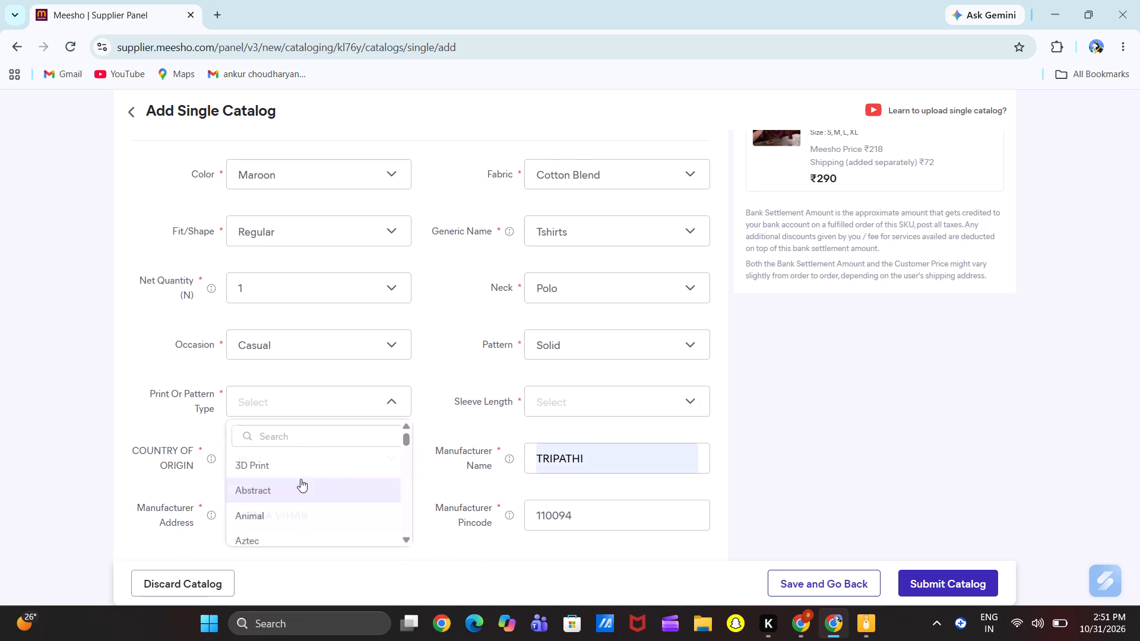
click(341, 448)
text(SO)
click(281, 443)
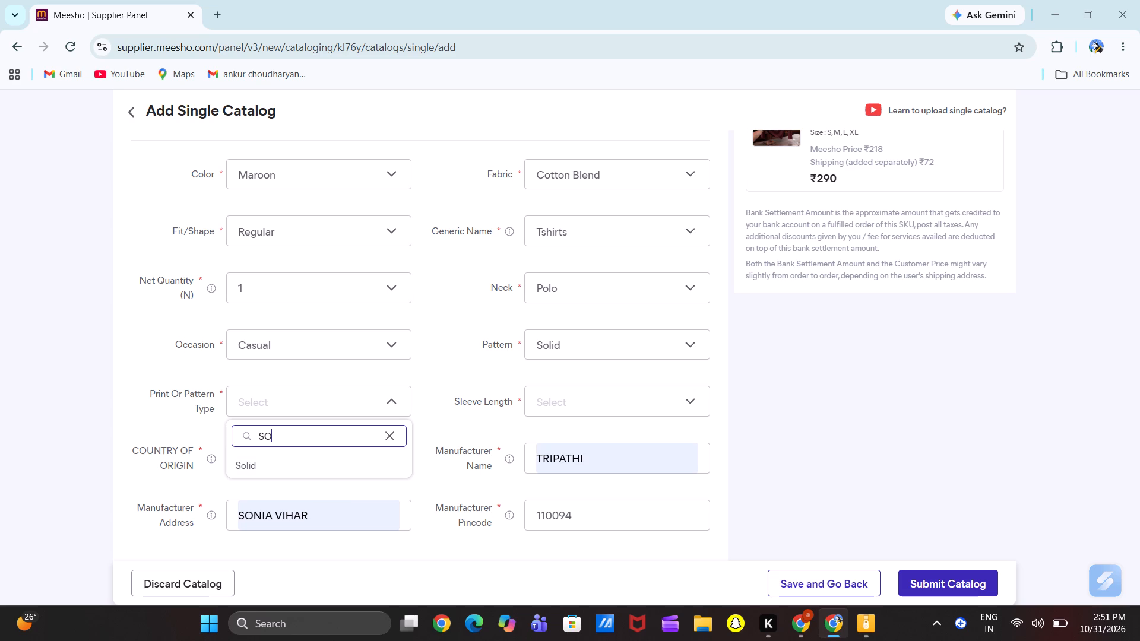
click(258, 464)
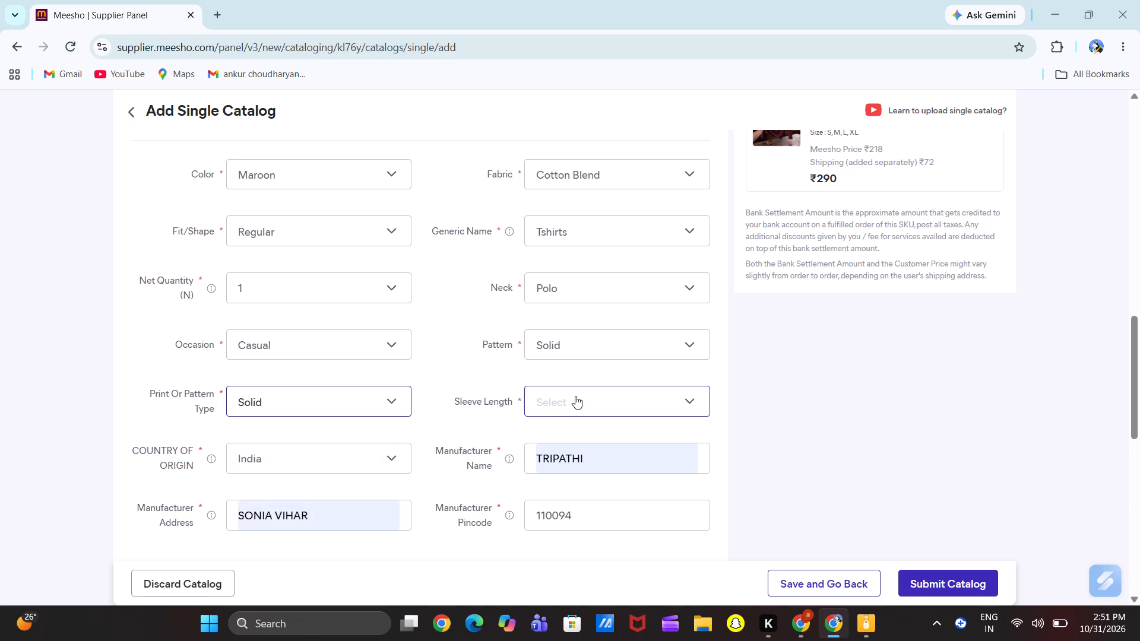
Set Product 2's sleeve length to Long Sleeves.
click(575, 396)
click(583, 458)
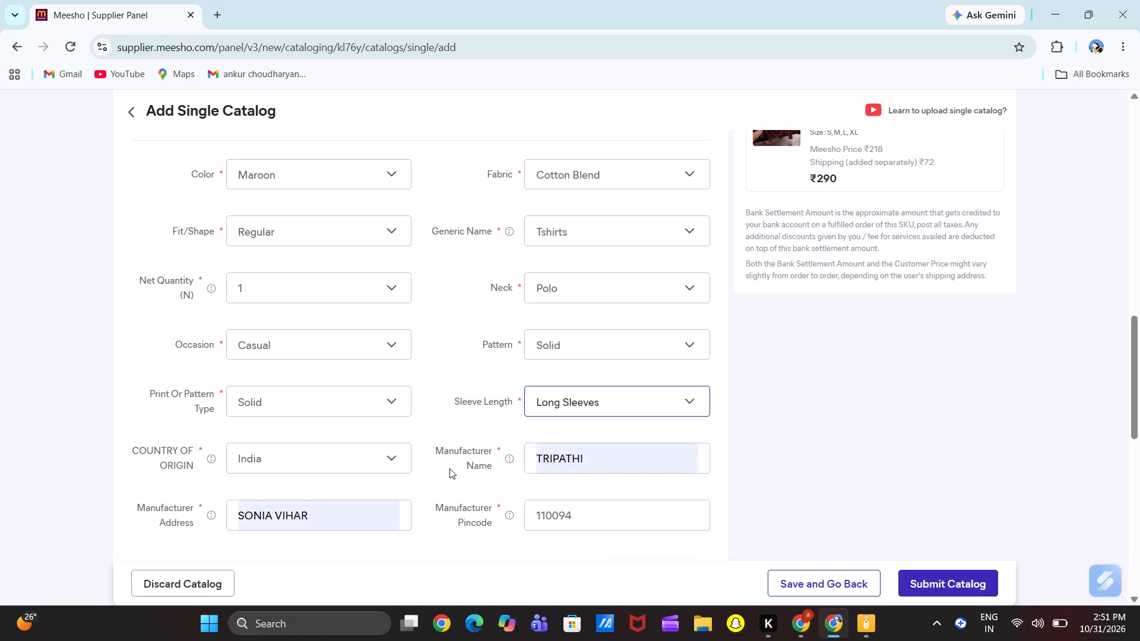
Set Product 2's length to Regular in the other attributes.
scroll(449, 468, down, 4)
scroll(505, 296, left, 1)
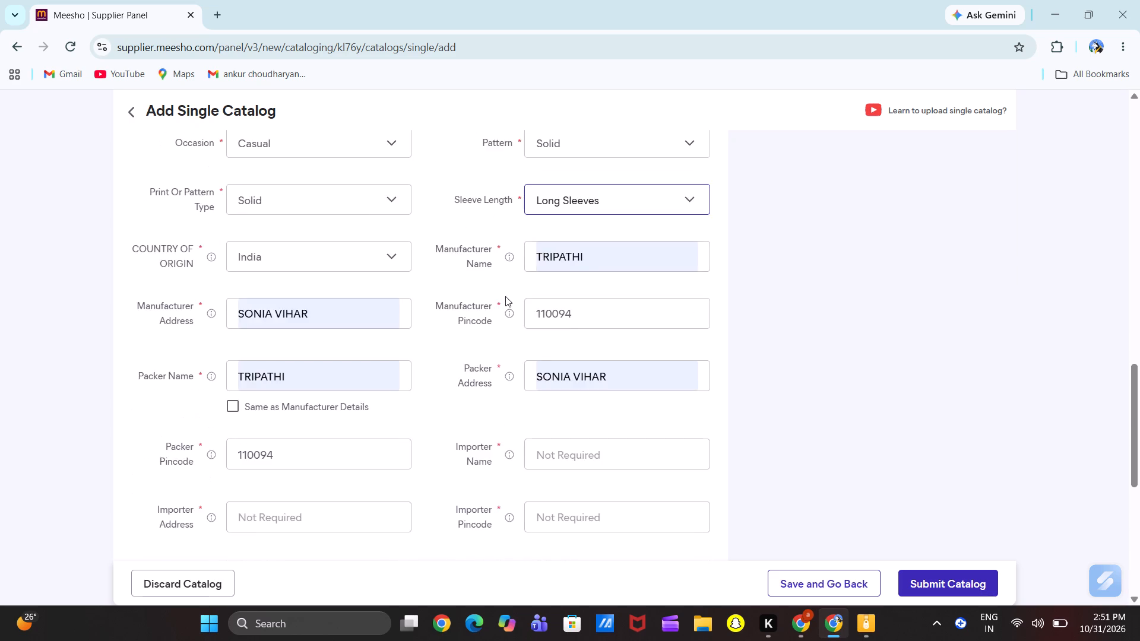
scroll(505, 296, left, 1)
click(601, 448)
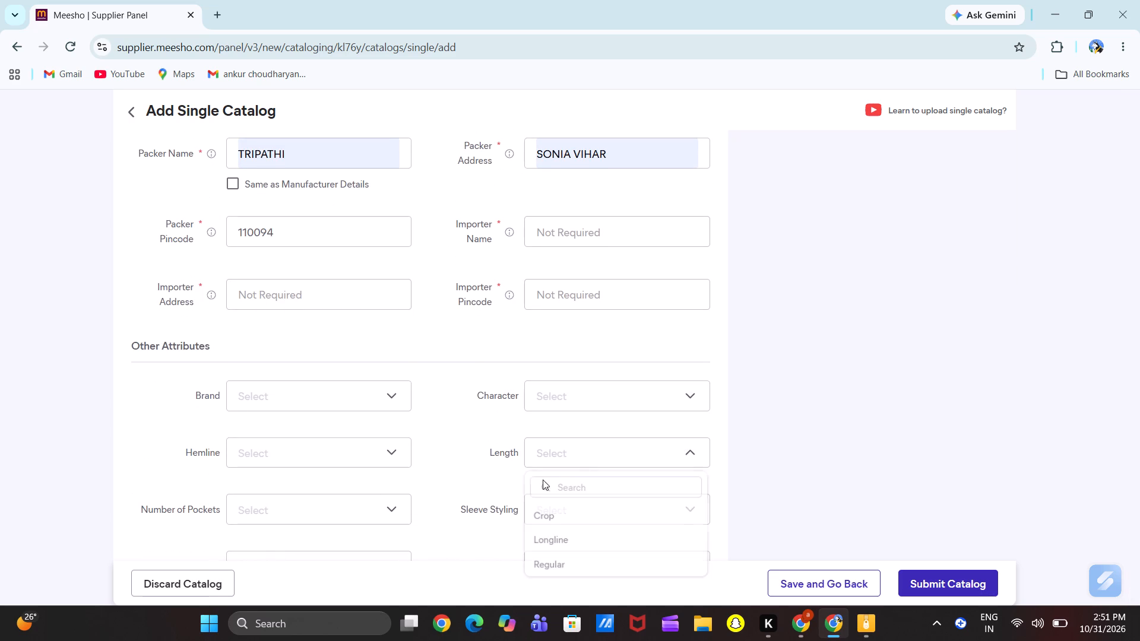
click(612, 573)
Set Product 2's style to Korean and its number of pockets to No Pocket.
scroll(487, 550, down, 2)
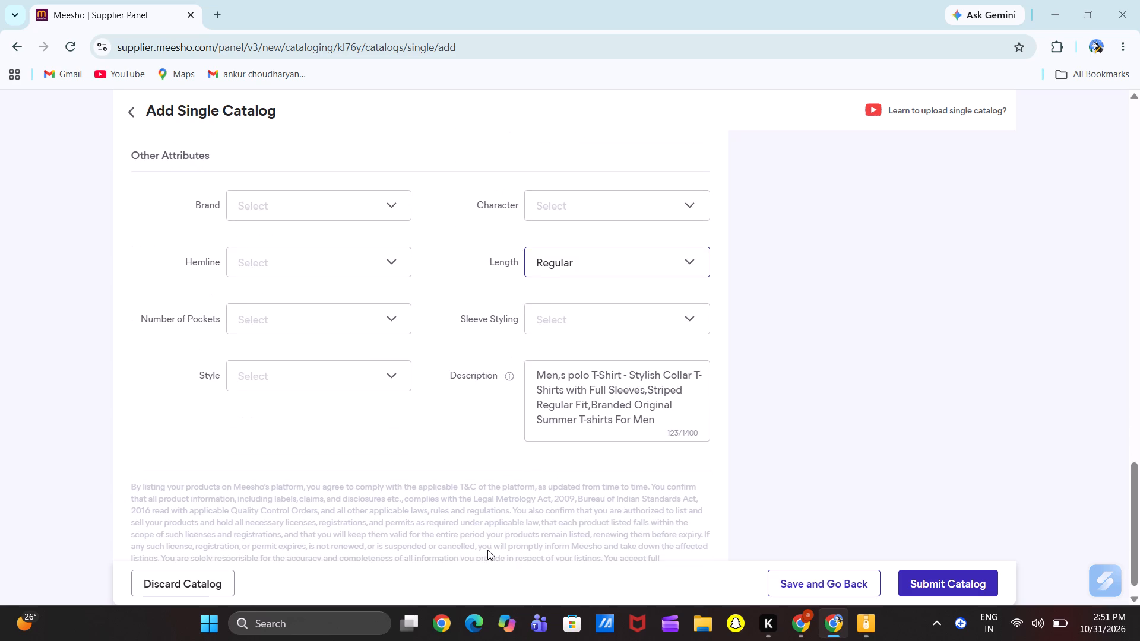
click(327, 389)
click(297, 369)
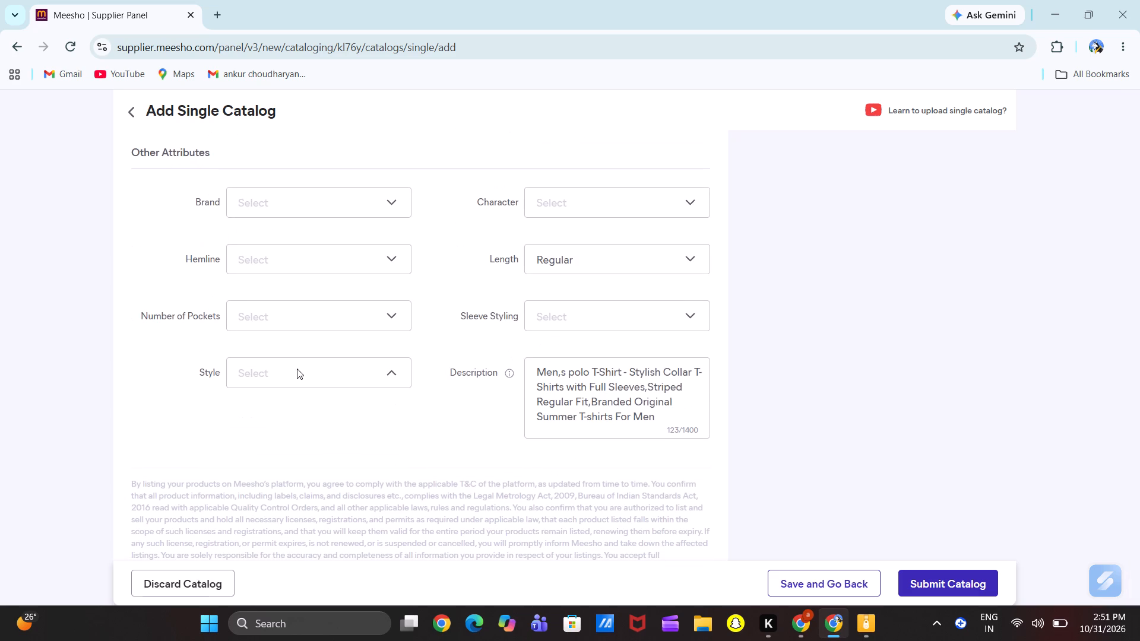
click(301, 462)
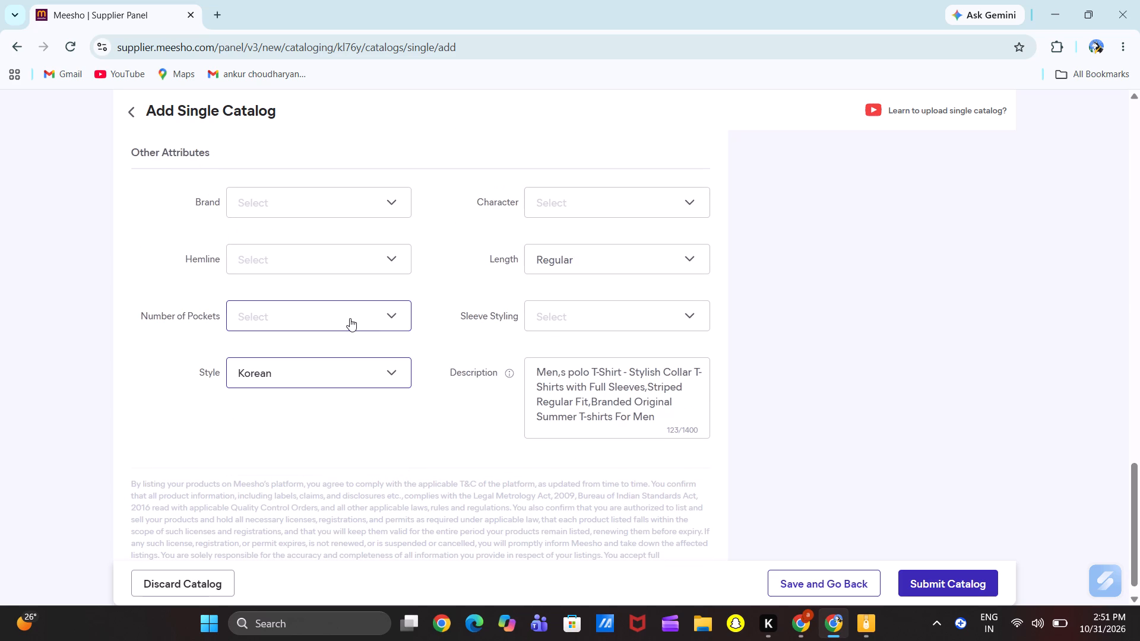
click(350, 318)
click(329, 418)
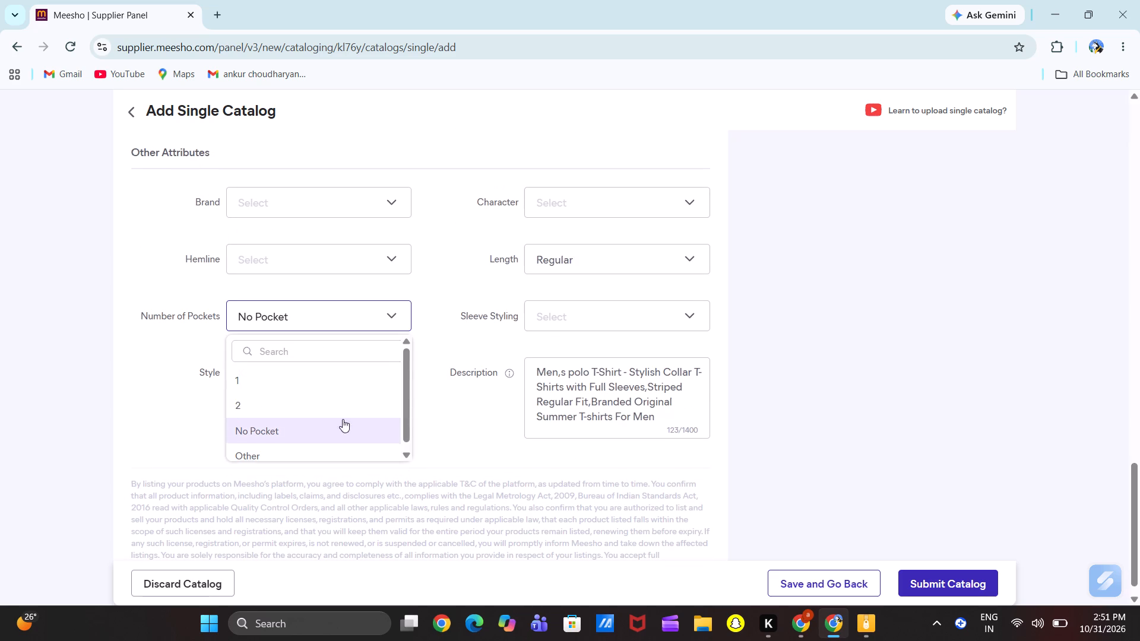
Switch to Product 3 and enter FULL=KARARA;/.,';[WHITE] as its style code.
scroll(463, 331, up, 9)
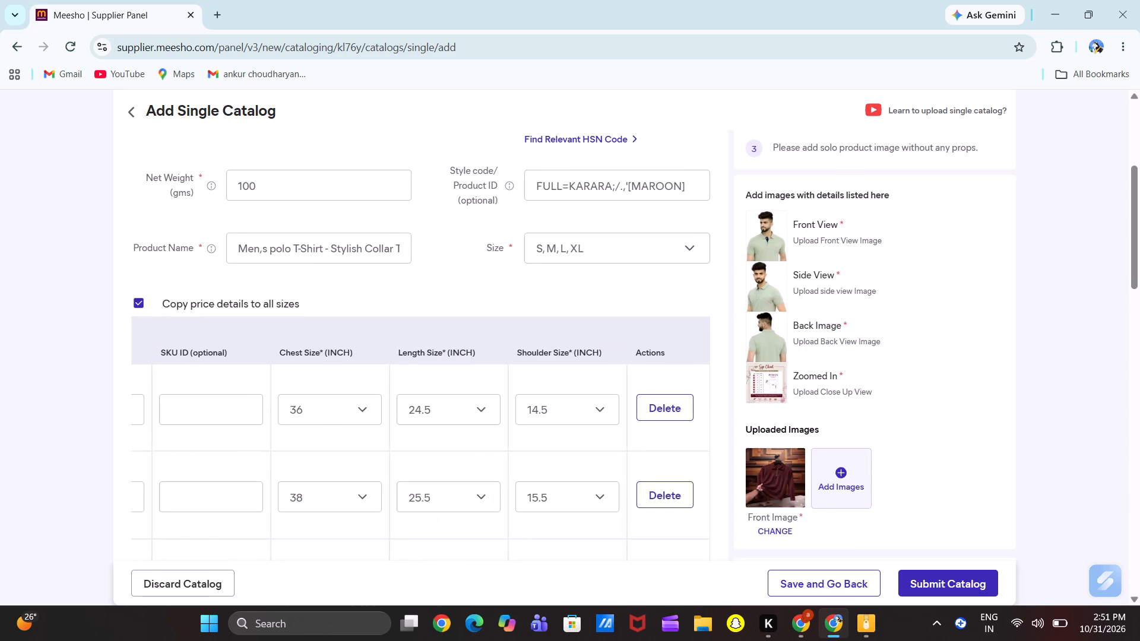
scroll(463, 331, up, 3)
click(398, 221)
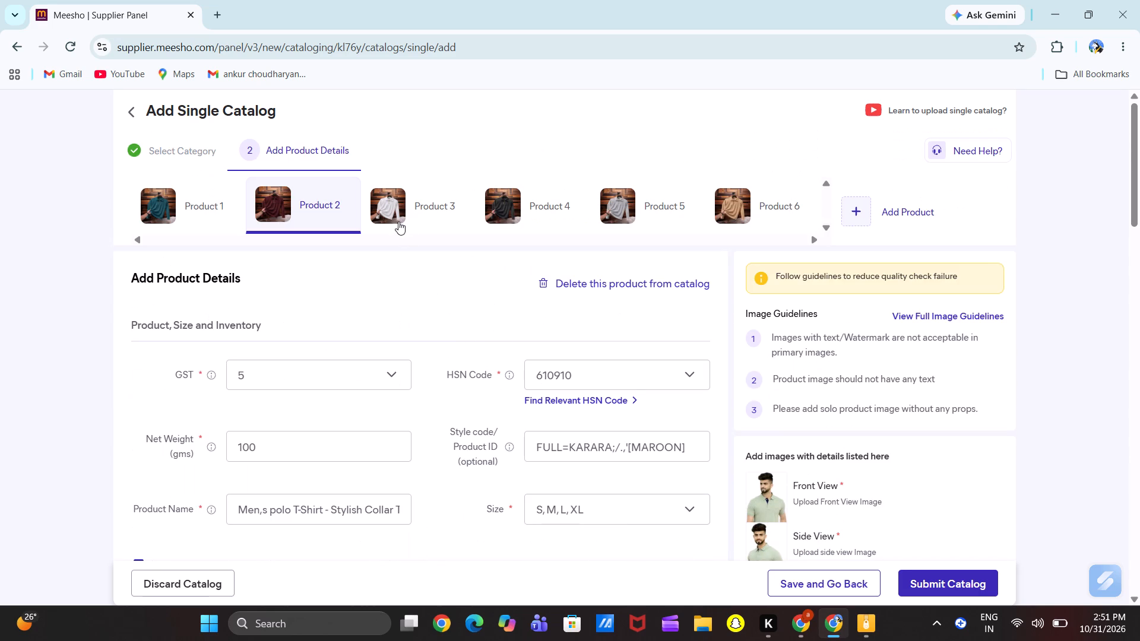
scroll(459, 390, down, 2)
click(554, 322)
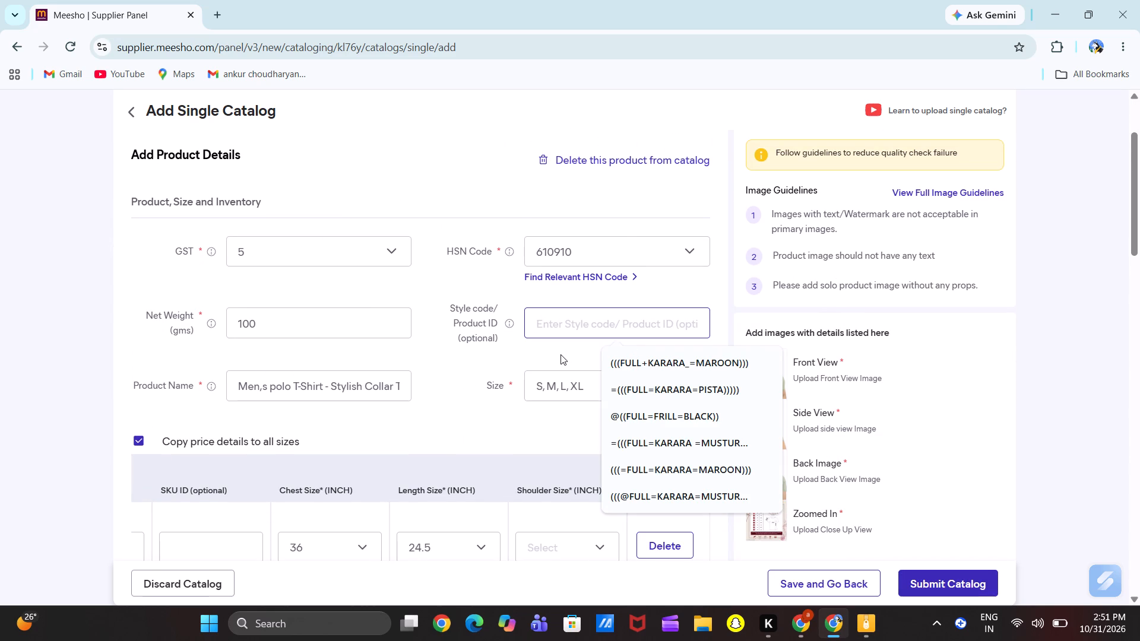
text(FULL)
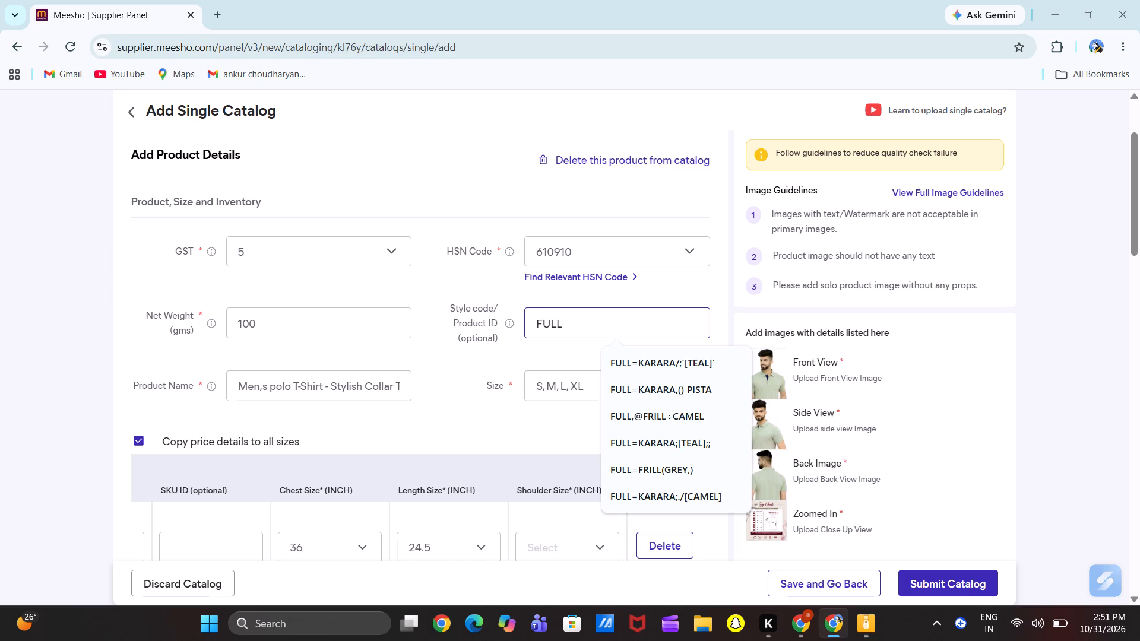
key(equal)
text(KARARS)
key(BackSpace)
key(a)
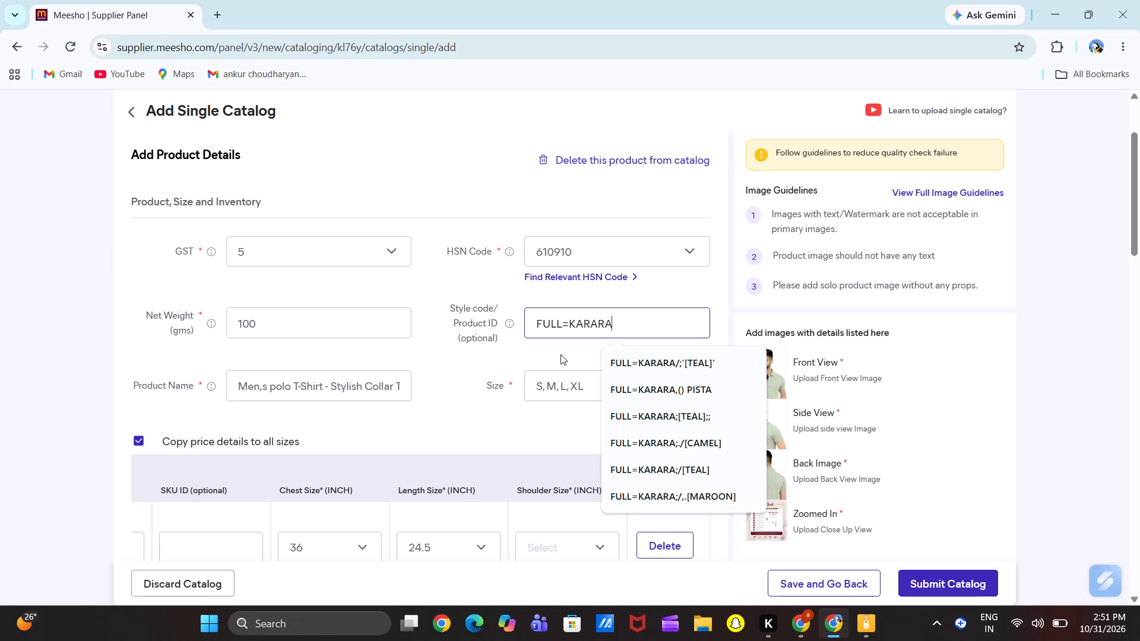
text(;/.)
key(comma)
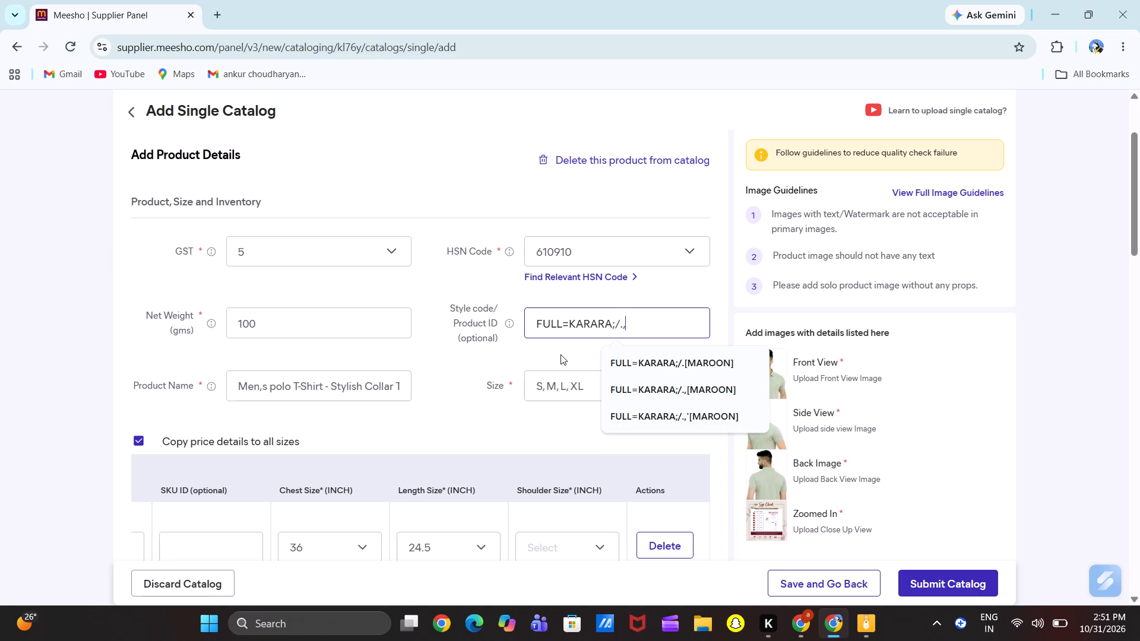
key(apostrophe)
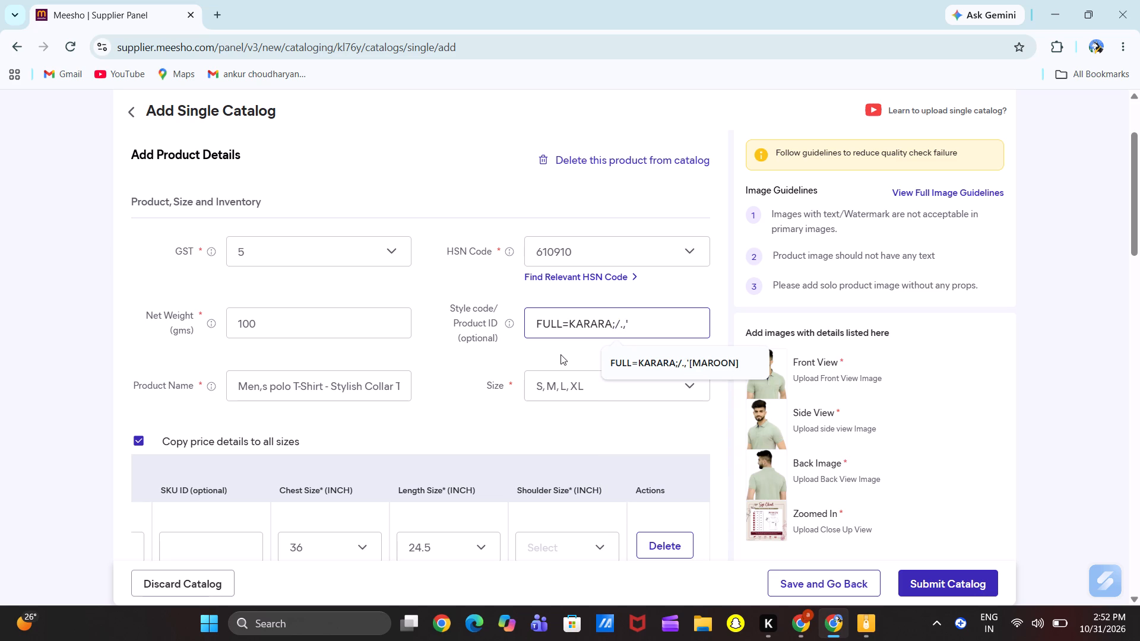
key(semicolon)
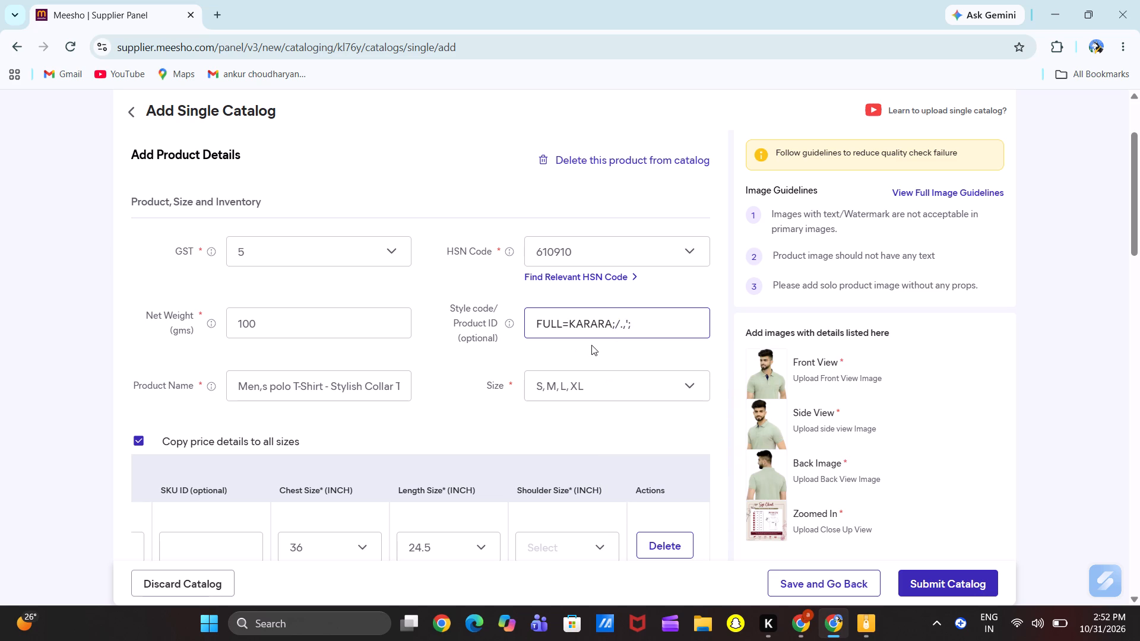
key(bracketleft)
text(WHITE)
key(bracketright)
Set Product 3's Meesho price to 218 for all sizes.
scroll(584, 301, down, 3)
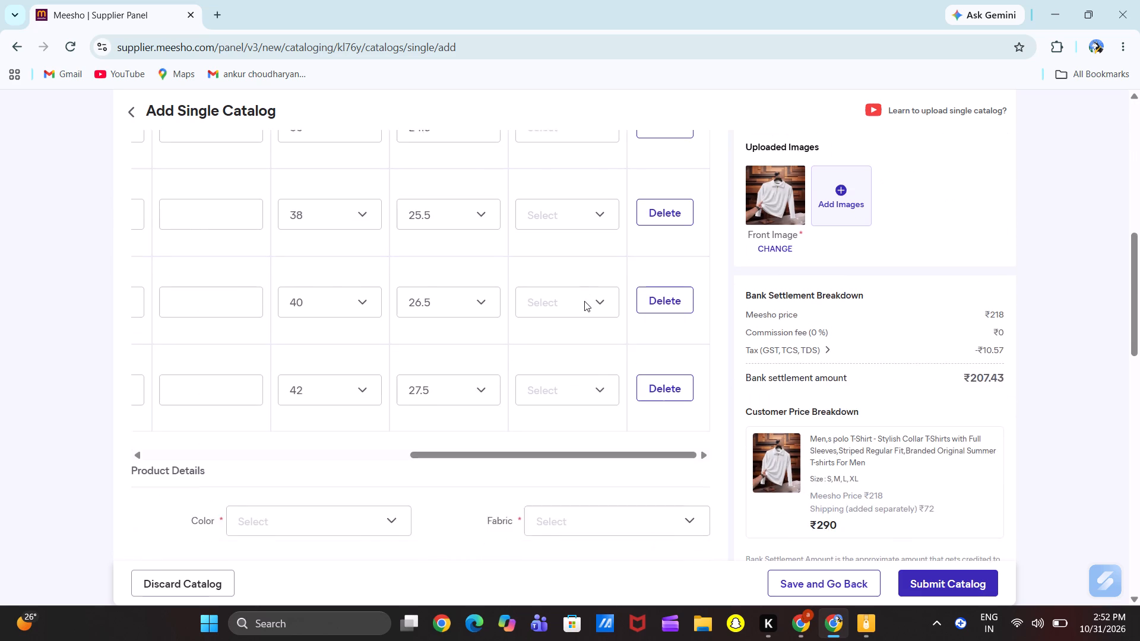
scroll(287, 250, right, 6)
scroll(287, 250, up, 2)
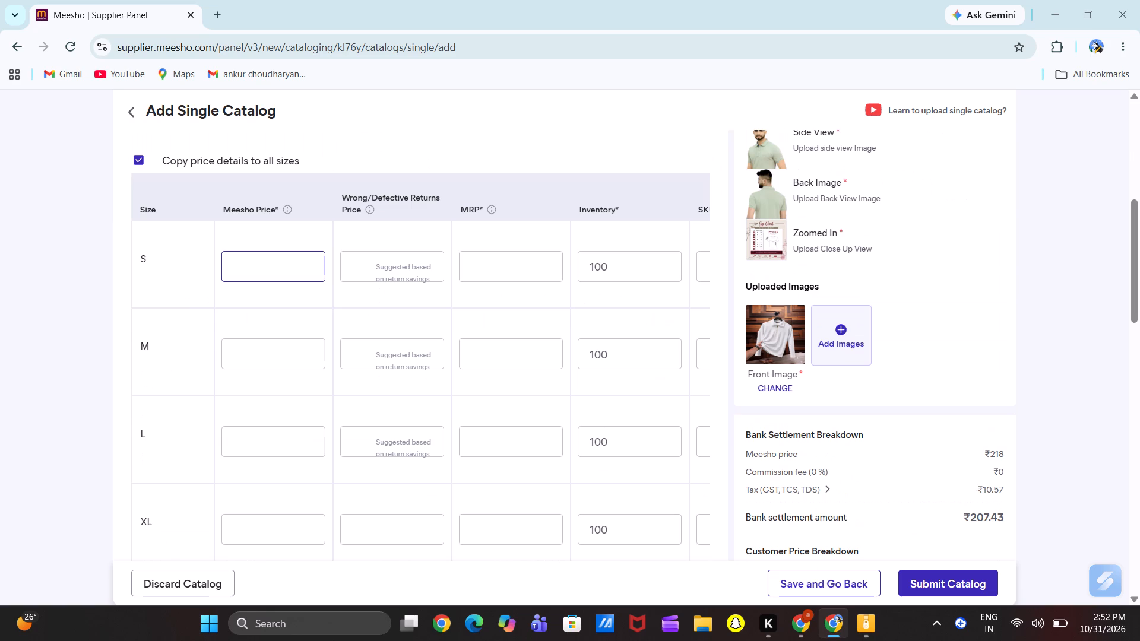
click(268, 254)
key(1)
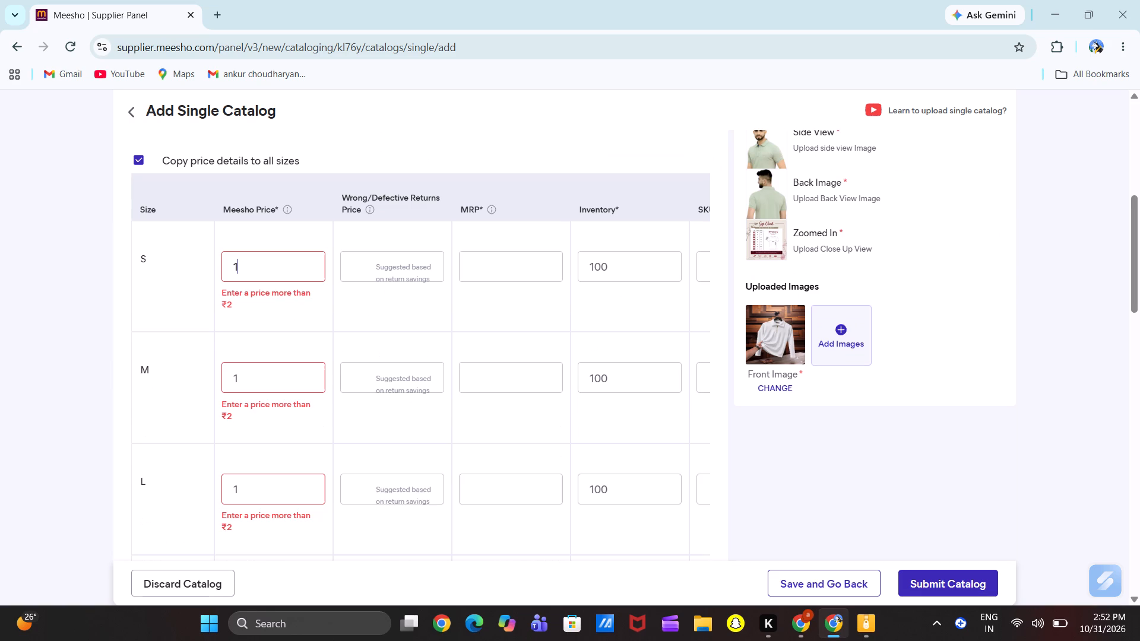
key(BackSpace)
text(218)
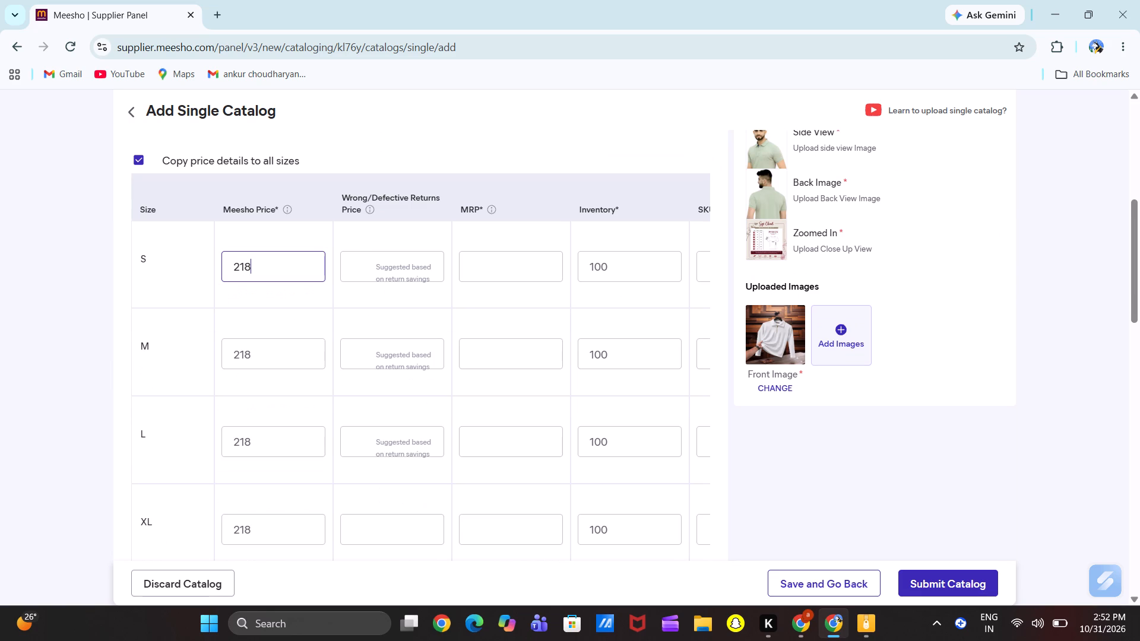
Set Product 3's wrong/defective returns price to 217 for all sizes.
click(360, 249)
click(371, 263)
key(BackSpace)
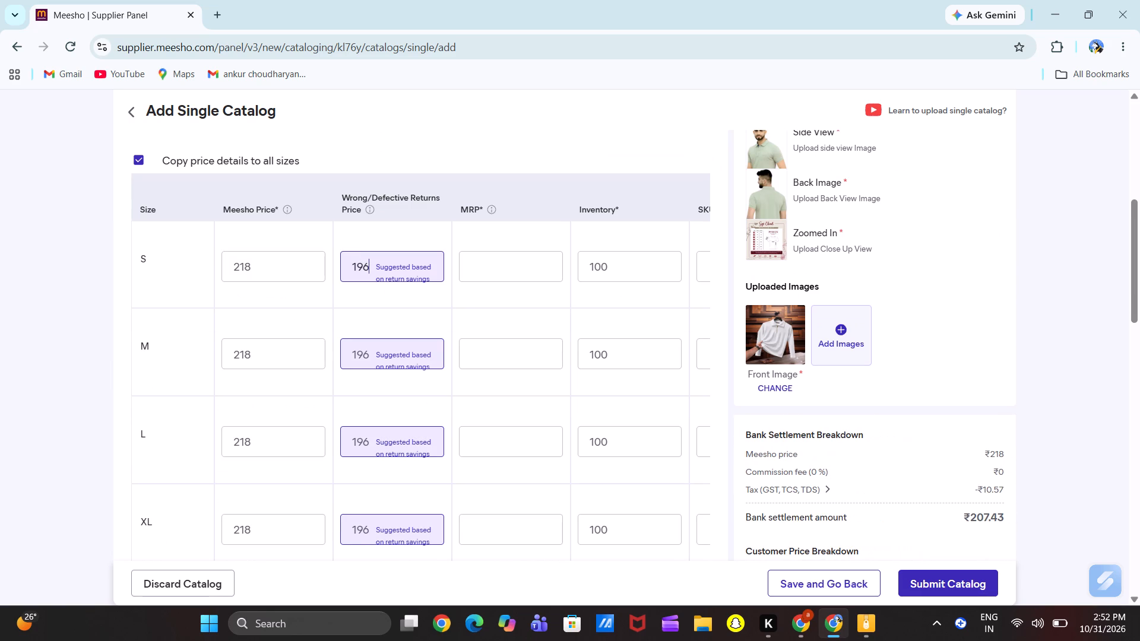
key(BackSpace)
key(BackSpace)
text(217)
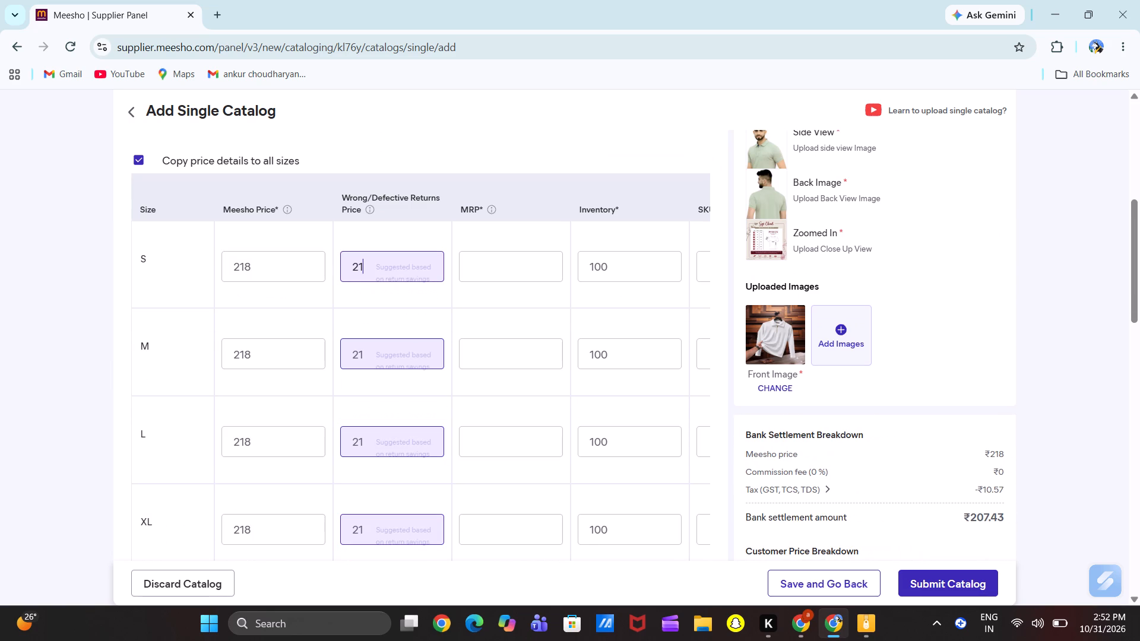
Set Product 3's MRP to 799 for all sizes.
click(478, 267)
key(8)
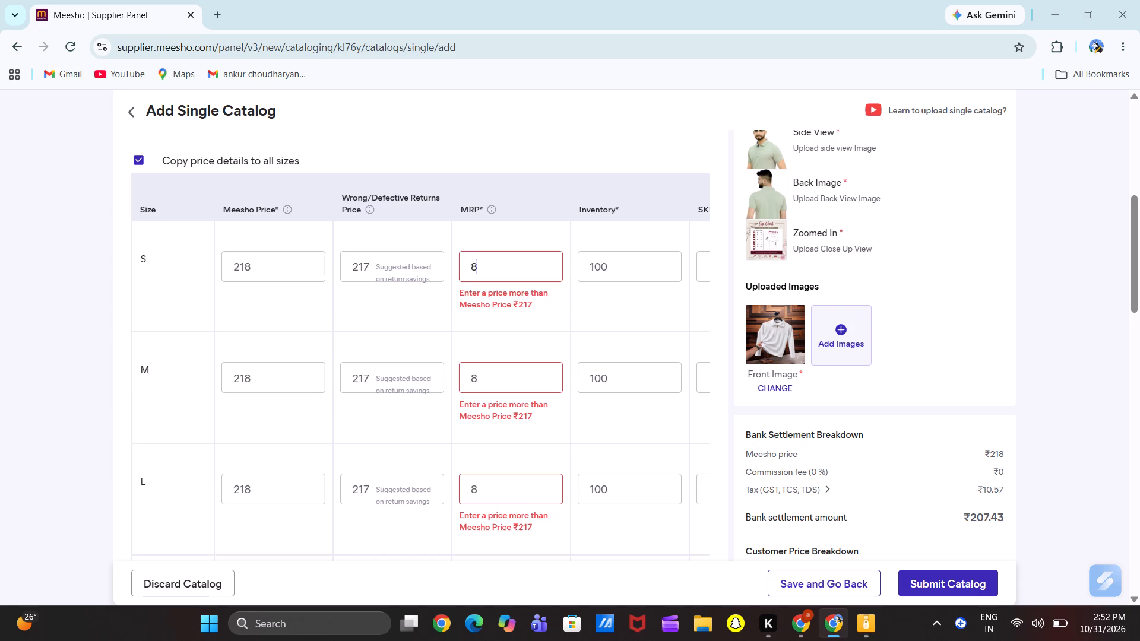
key(BackSpace)
text(799)
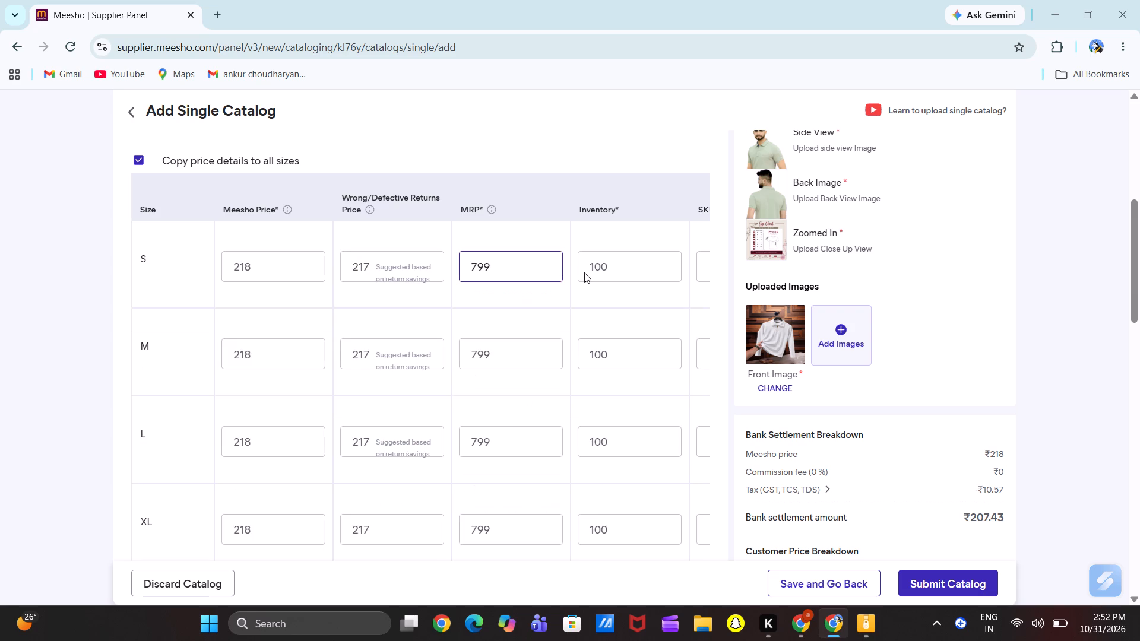
Set Product 3's shoulder size to 14.5 inches for size S and 15.5 inches for size M.
scroll(587, 277, left, 5)
click(555, 264)
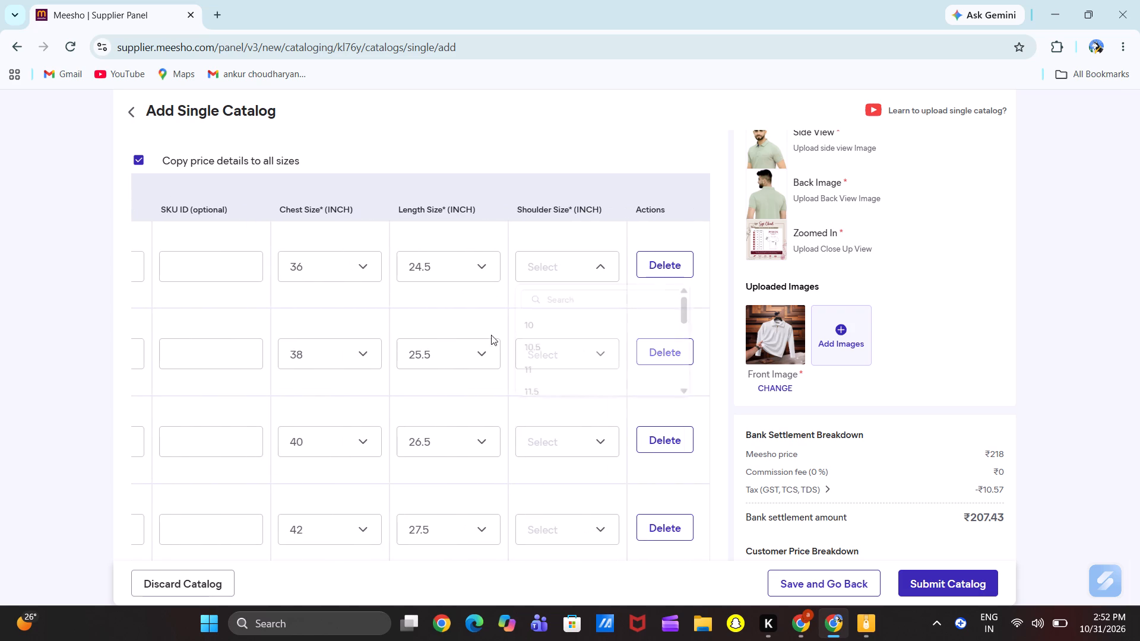
scroll(571, 376, down, 3)
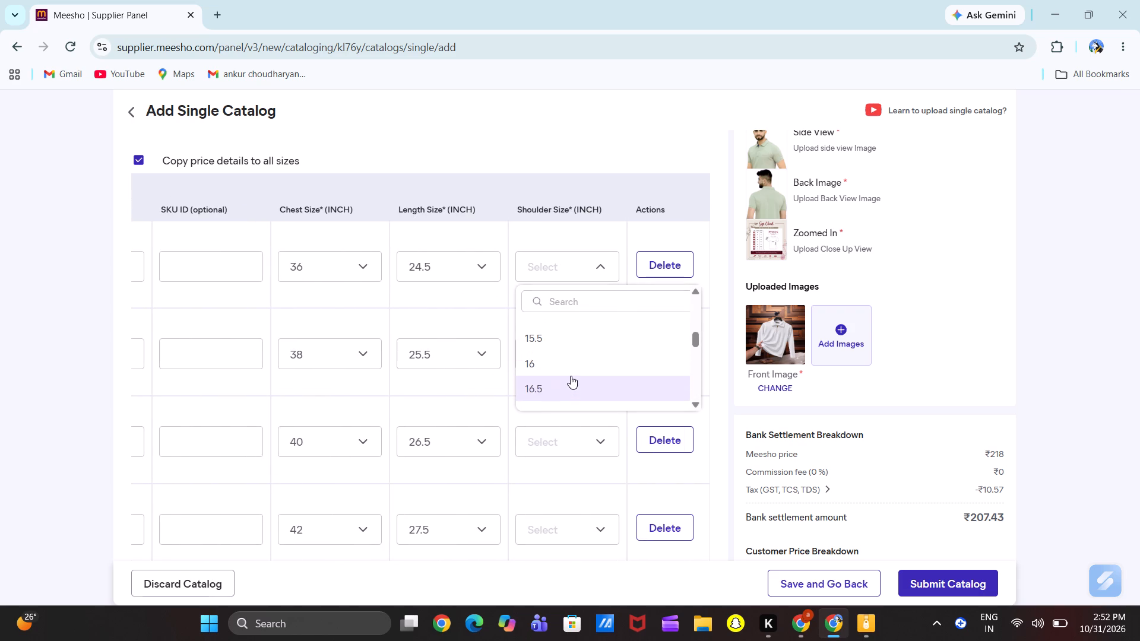
scroll(571, 376, down, 1)
scroll(571, 376, up, 1)
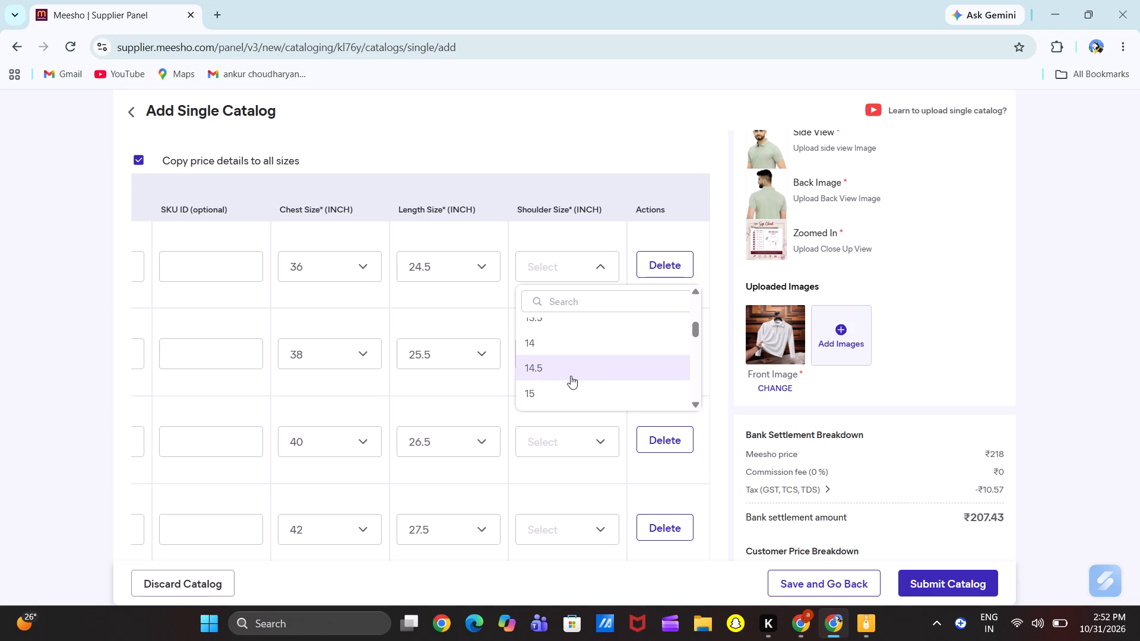
click(571, 376)
click(564, 356)
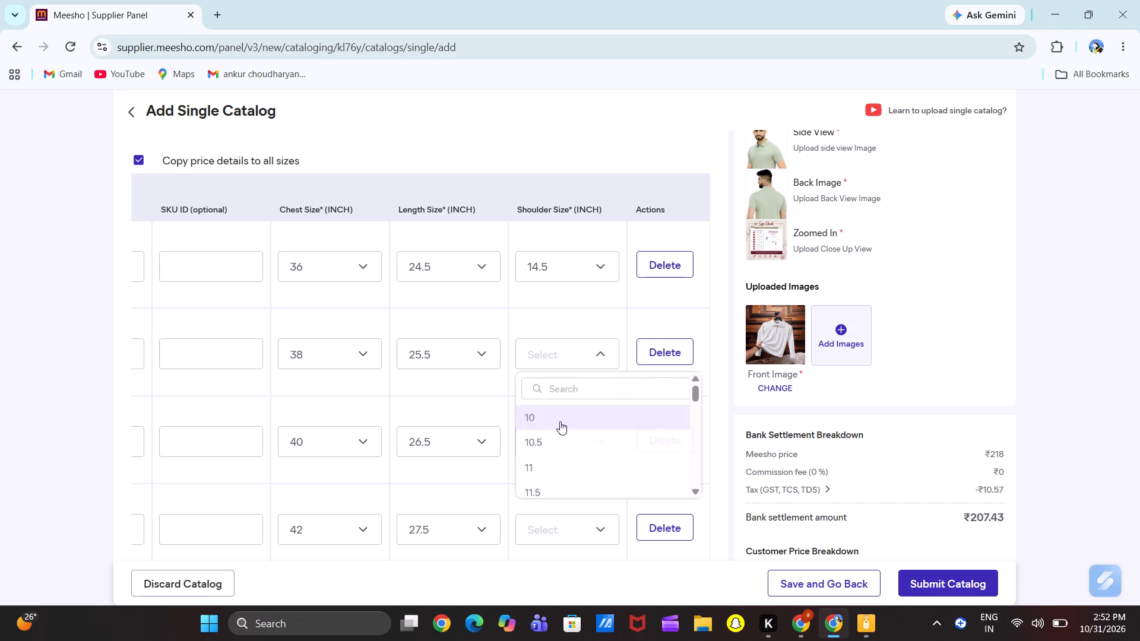
scroll(586, 433, down, 3)
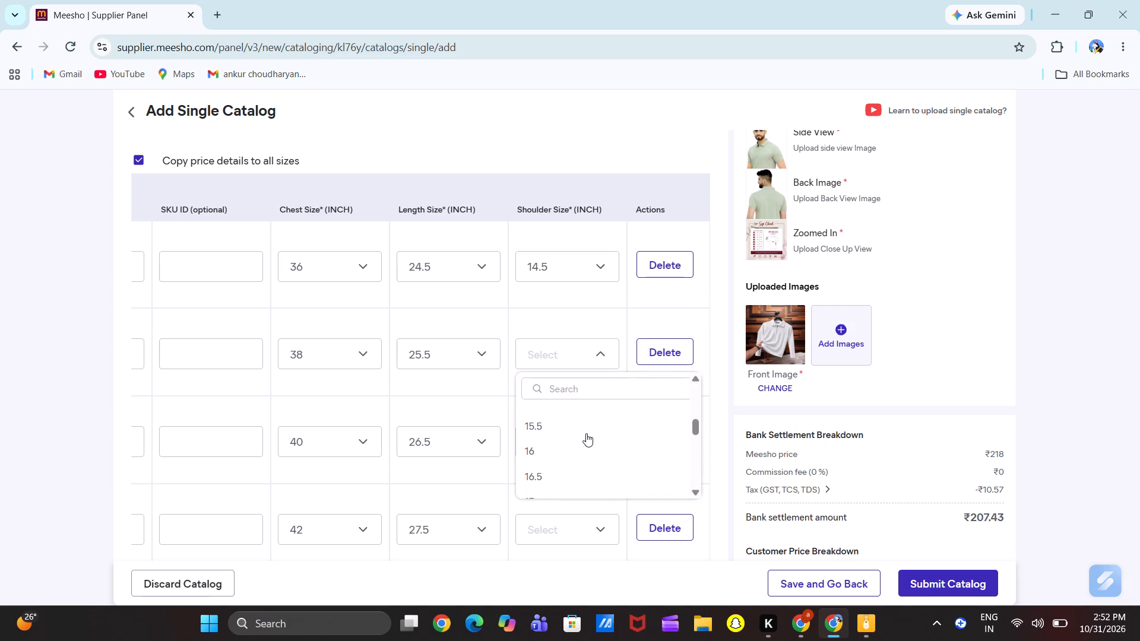
click(586, 433)
Set Product 3's shoulder size to 16.5 inches for size L and 17.5 inches for size XL.
click(550, 442)
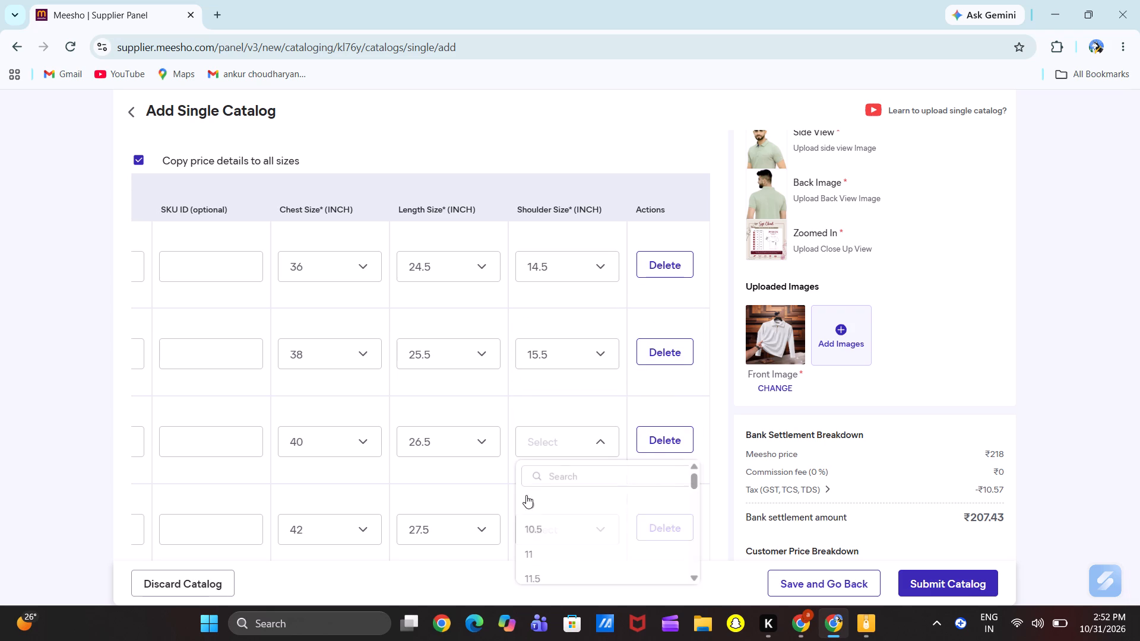
scroll(552, 510, down, 5)
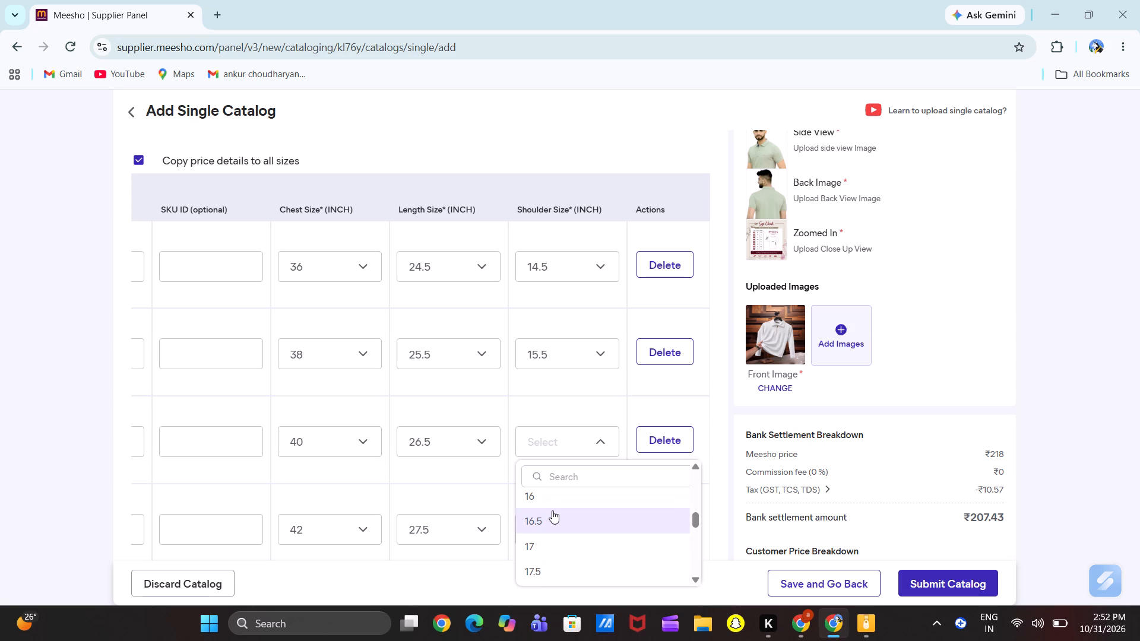
click(552, 510)
scroll(533, 483, down, 1)
click(557, 418)
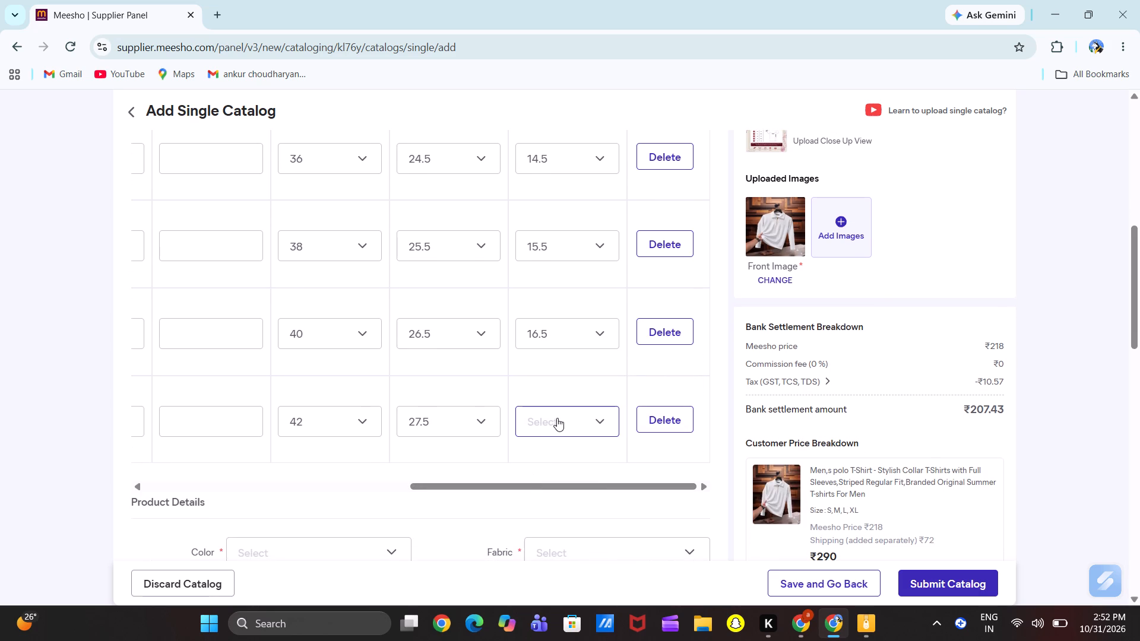
scroll(555, 520, down, 4)
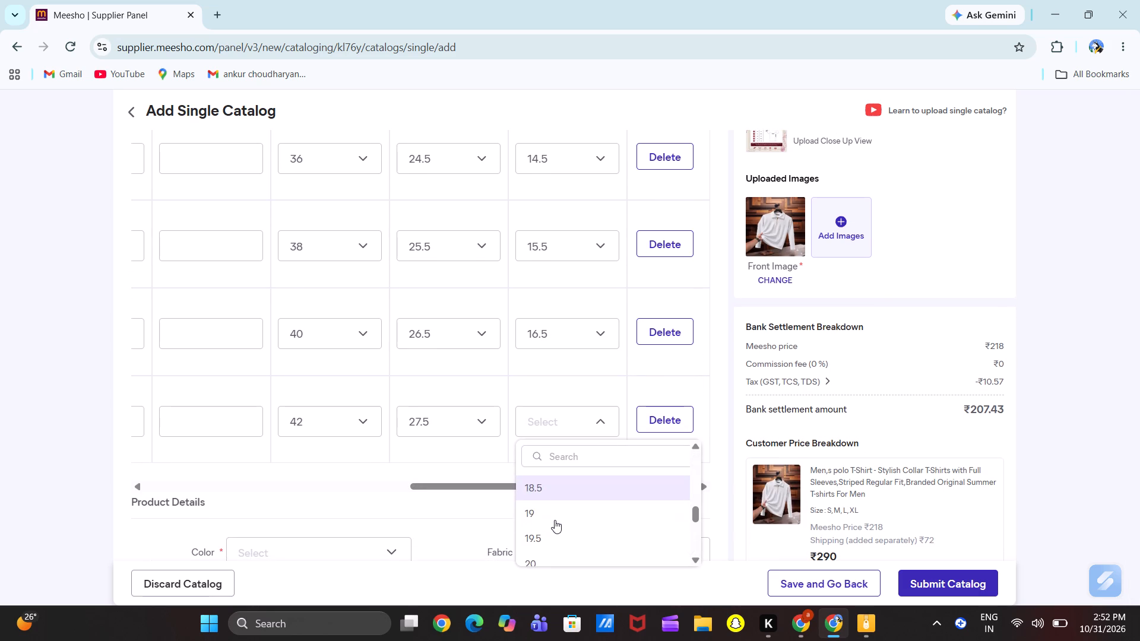
scroll(555, 520, up, 1)
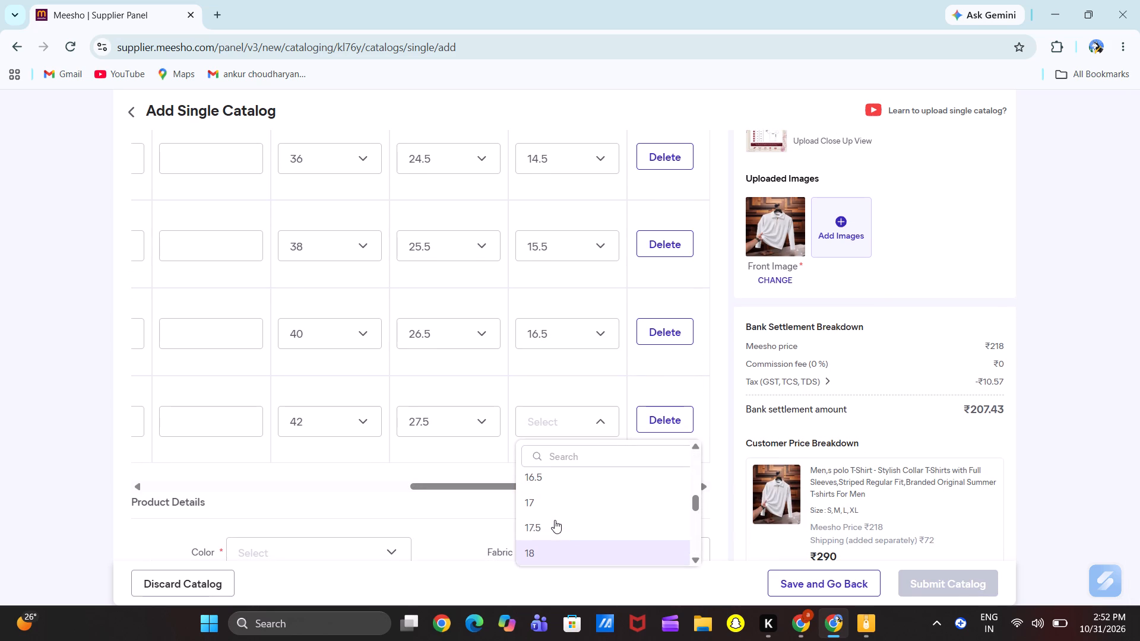
scroll(555, 520, up, 1)
click(555, 520)
Set Product 3's color to White in the product details.
scroll(373, 474, down, 2)
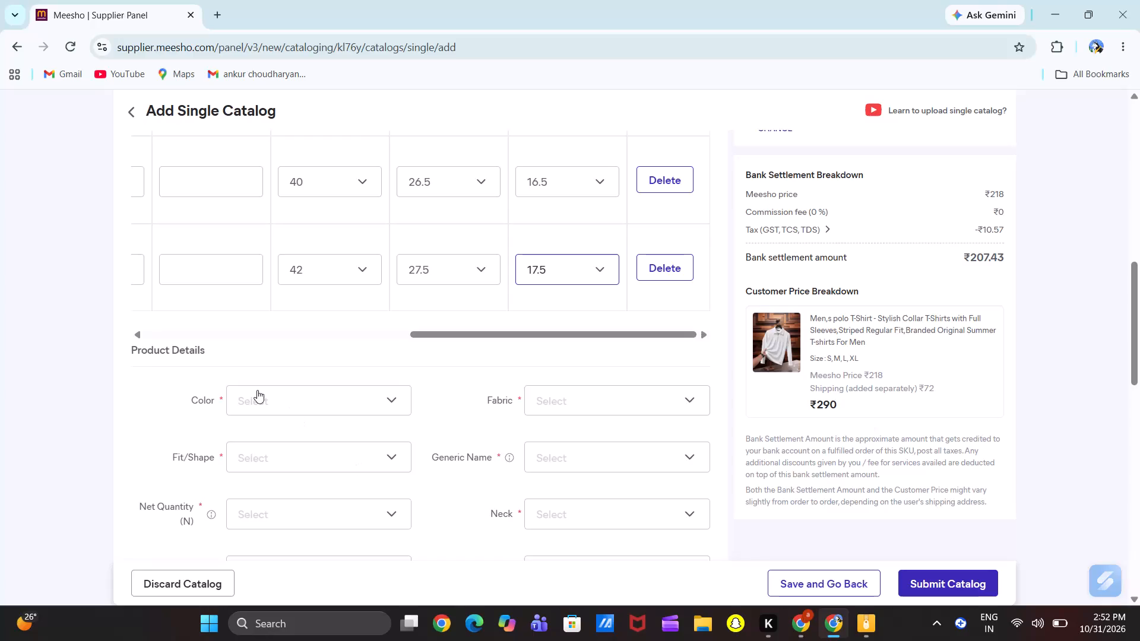
click(257, 390)
click(317, 432)
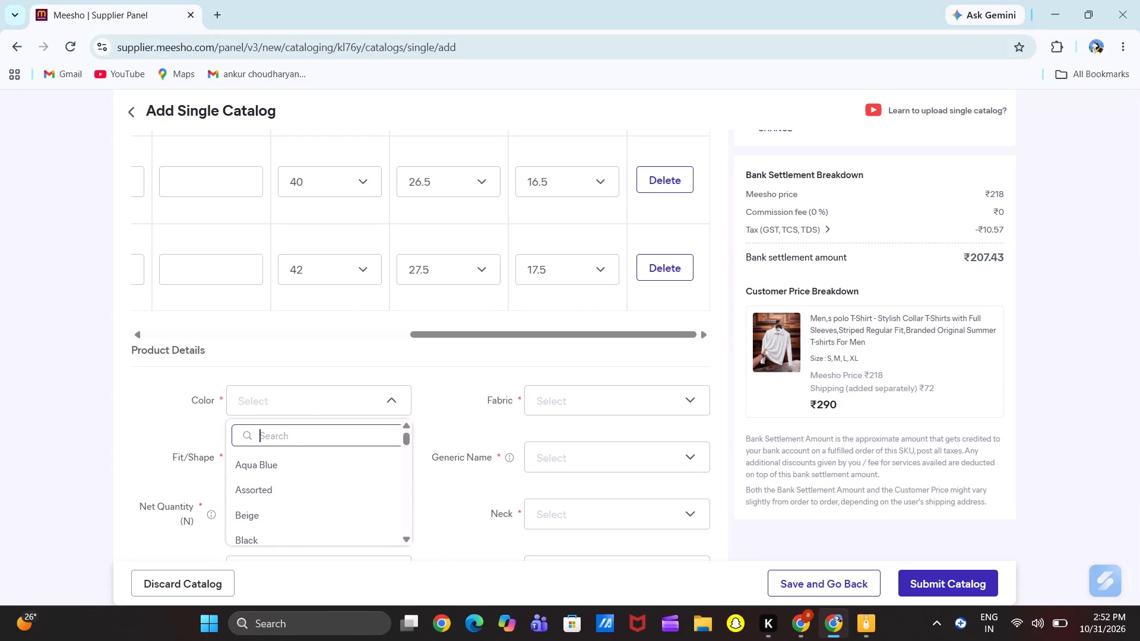
text(WHI)
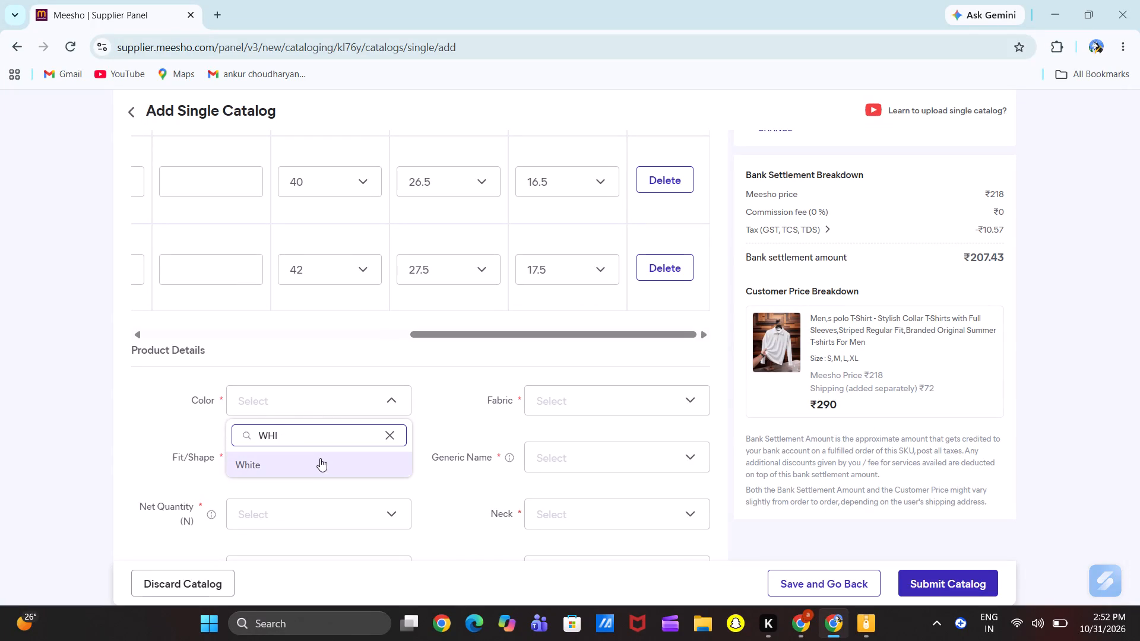
click(320, 465)
Set Product 3's fabric to Cotton Blend and its fit/shape to Regular.
click(593, 406)
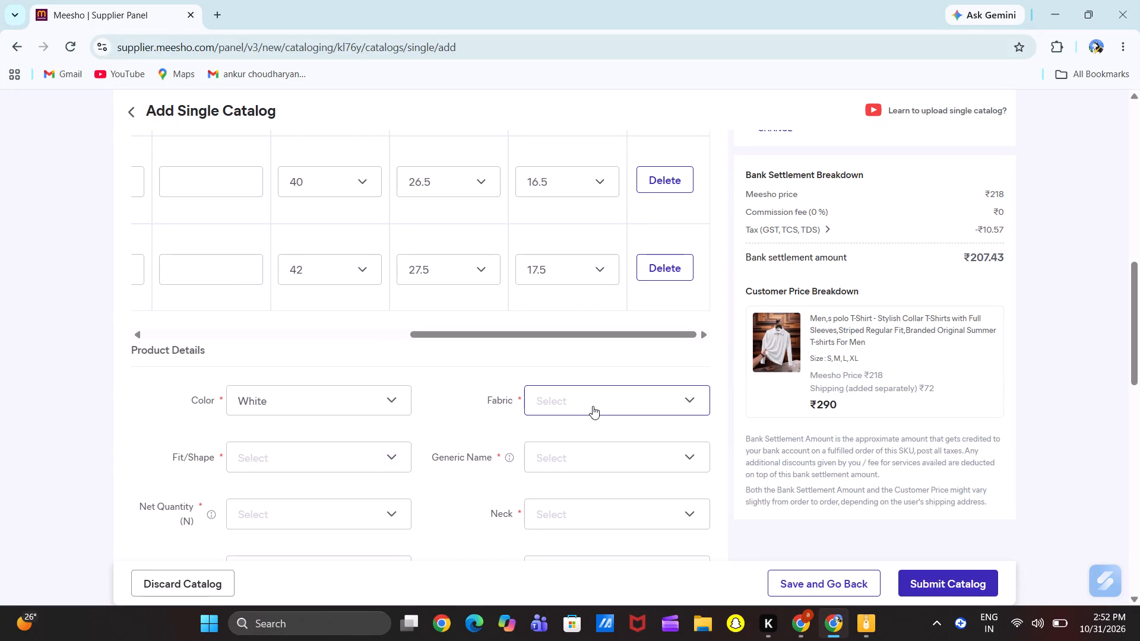
scroll(603, 478, down, 2)
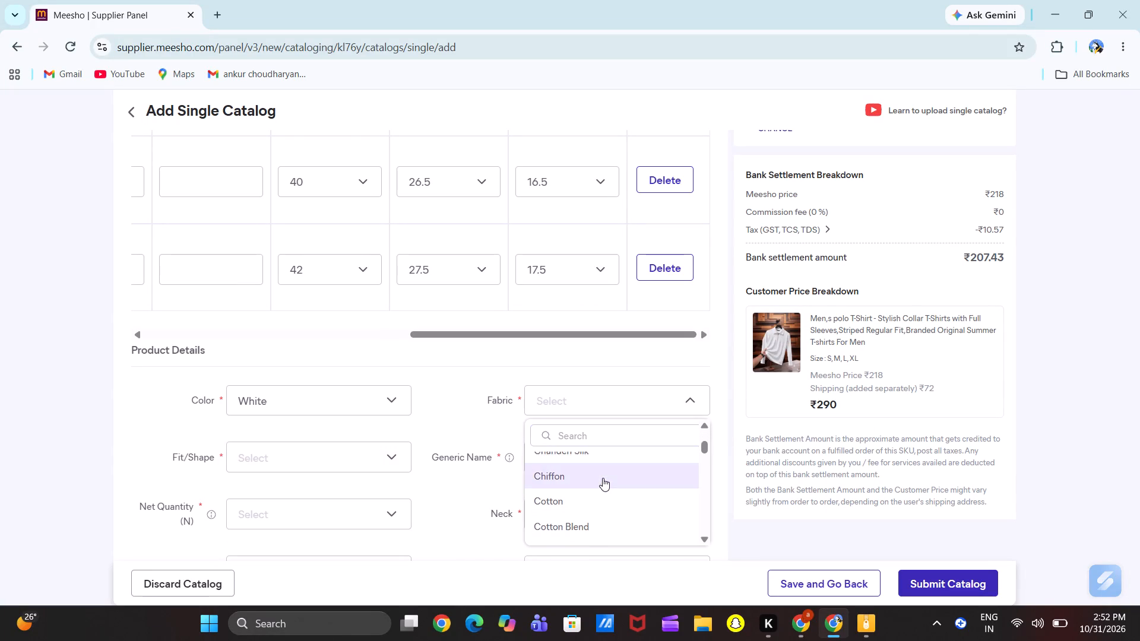
scroll(603, 478, down, 1)
click(603, 478)
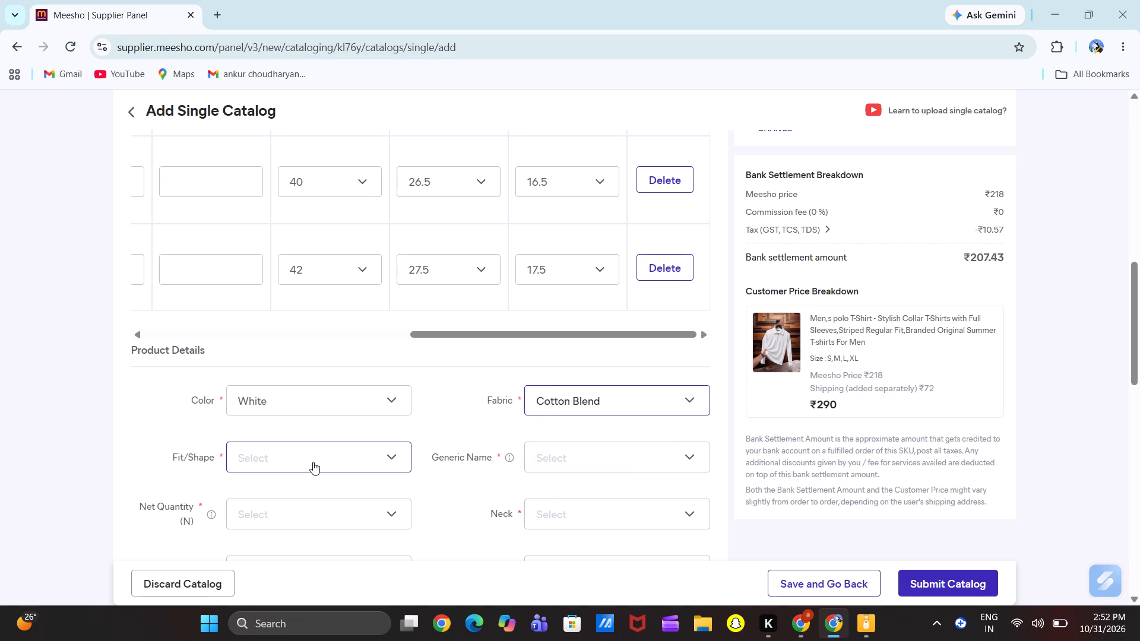
click(313, 462)
click(302, 478)
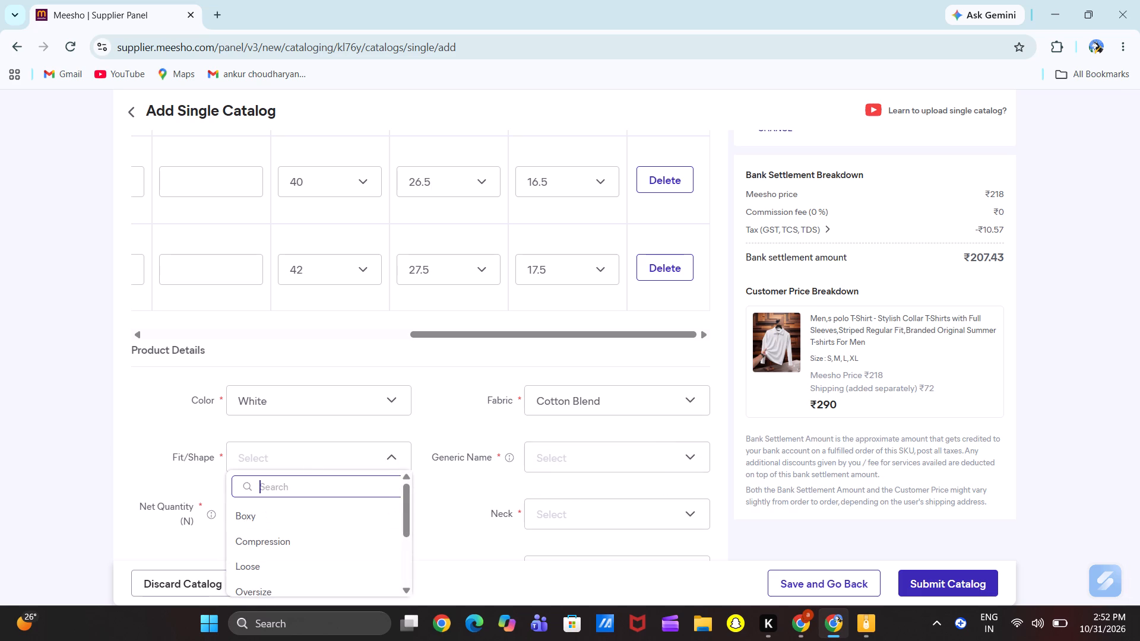
scroll(272, 560, down, 1)
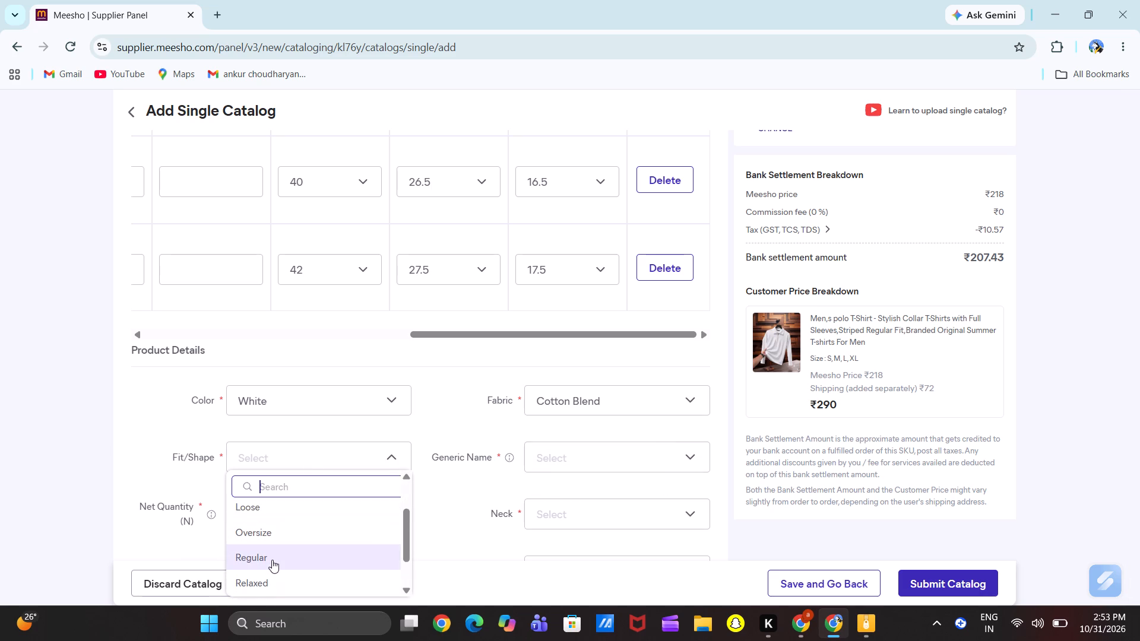
click(272, 560)
Set Product 3's generic name to Tshirts and its net quantity to 1.
click(591, 465)
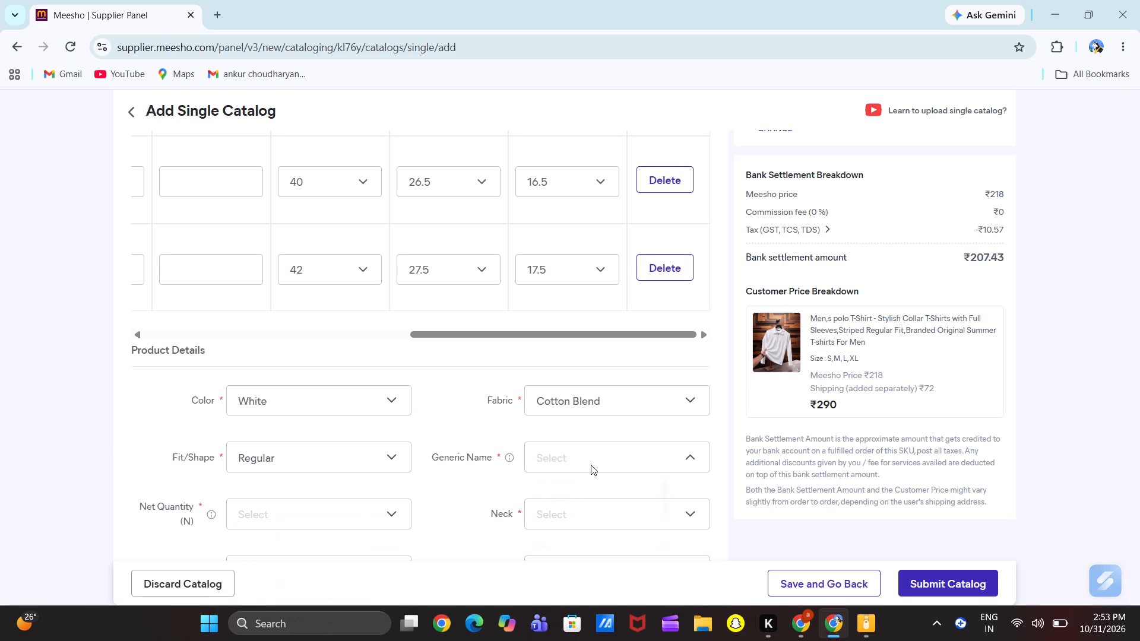
scroll(579, 561, down, 1)
click(573, 575)
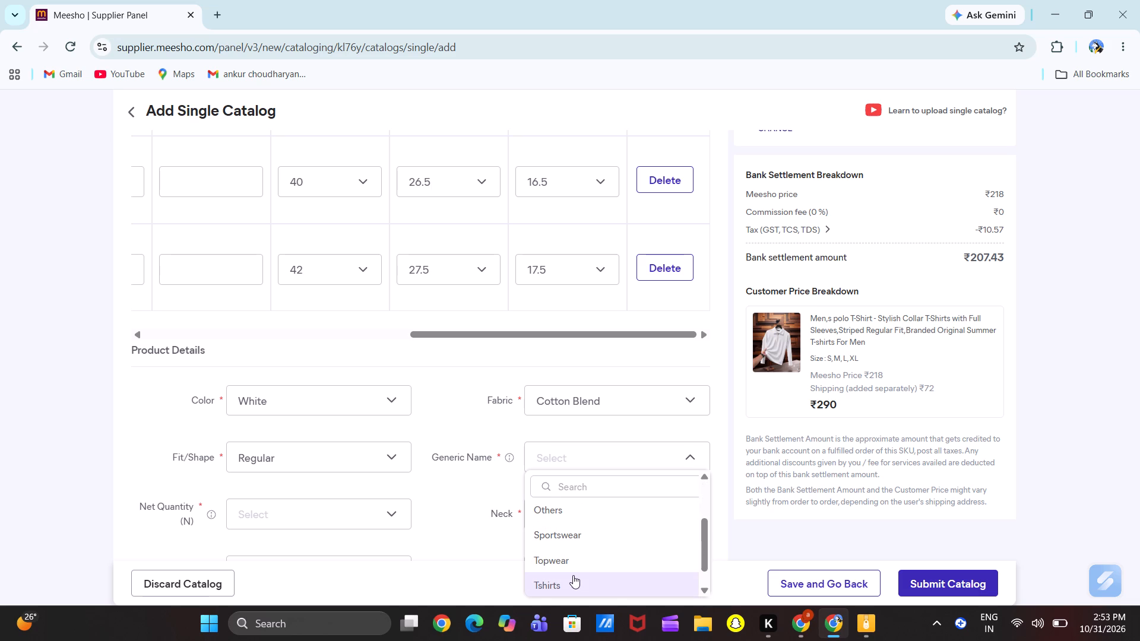
click(273, 506)
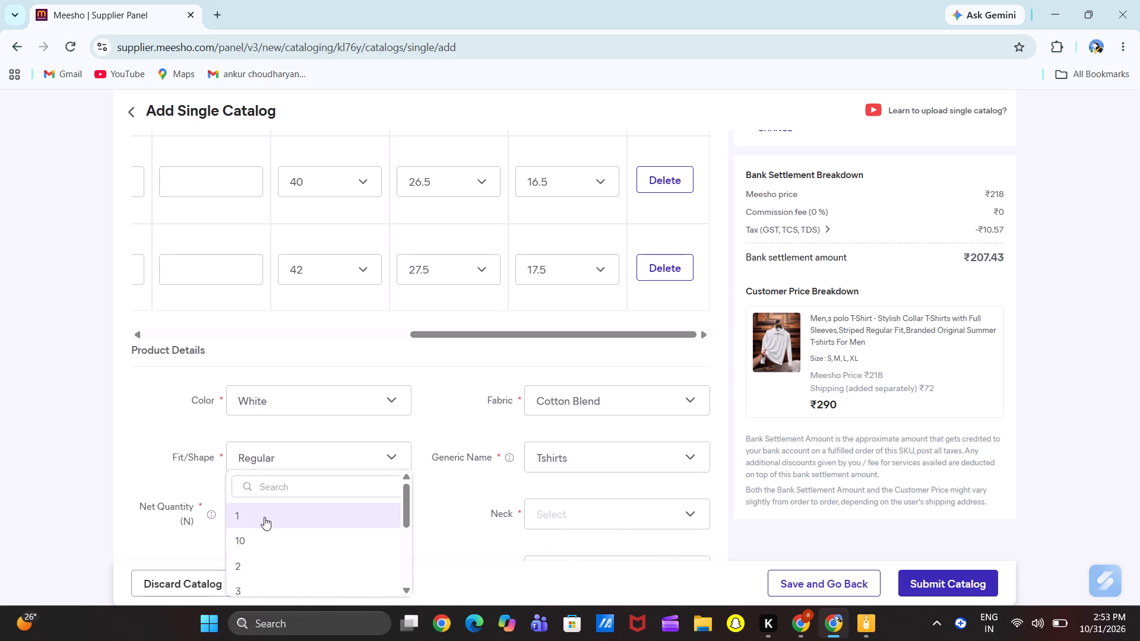
click(265, 516)
Set Product 3's neck to Polo and its occasion to Casual.
scroll(394, 513, down, 2)
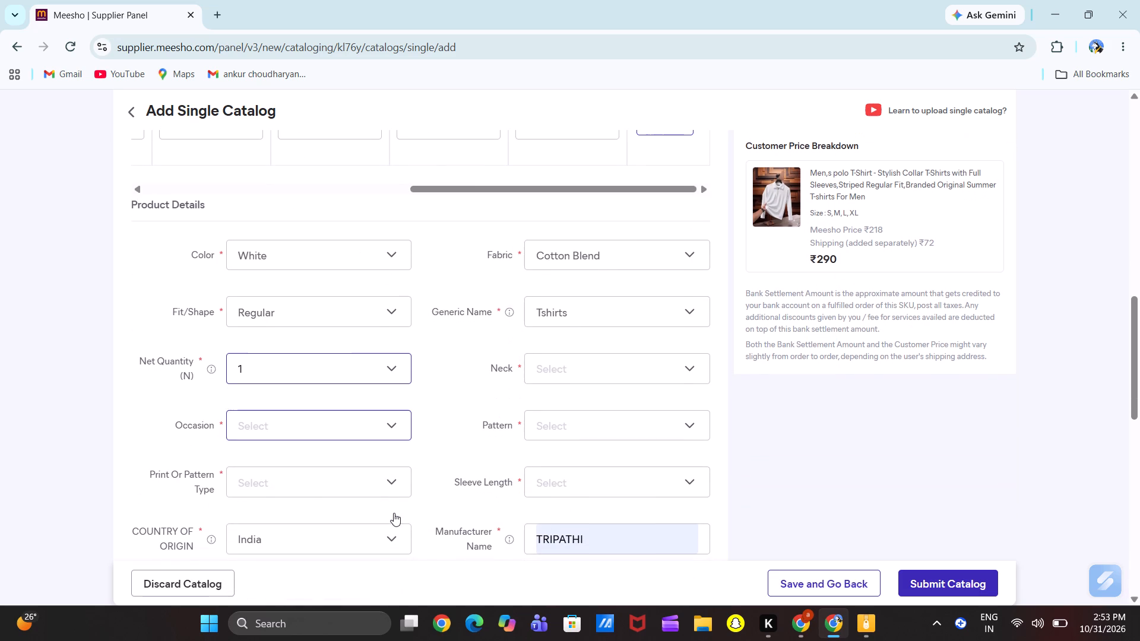
click(589, 360)
scroll(606, 475, down, 1)
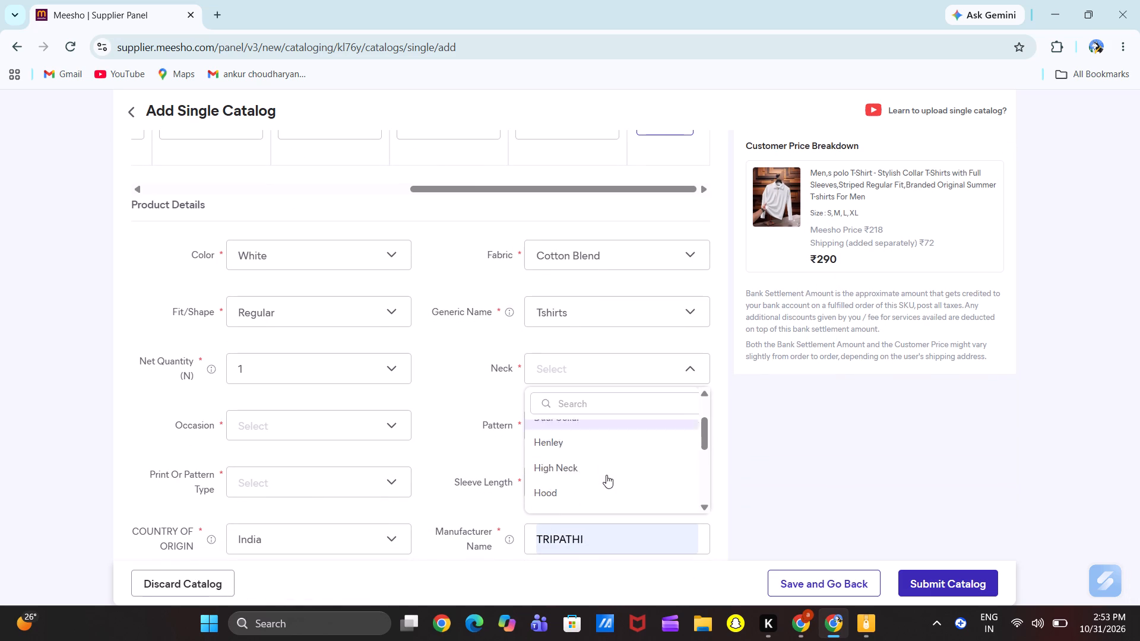
scroll(606, 475, down, 2)
click(606, 475)
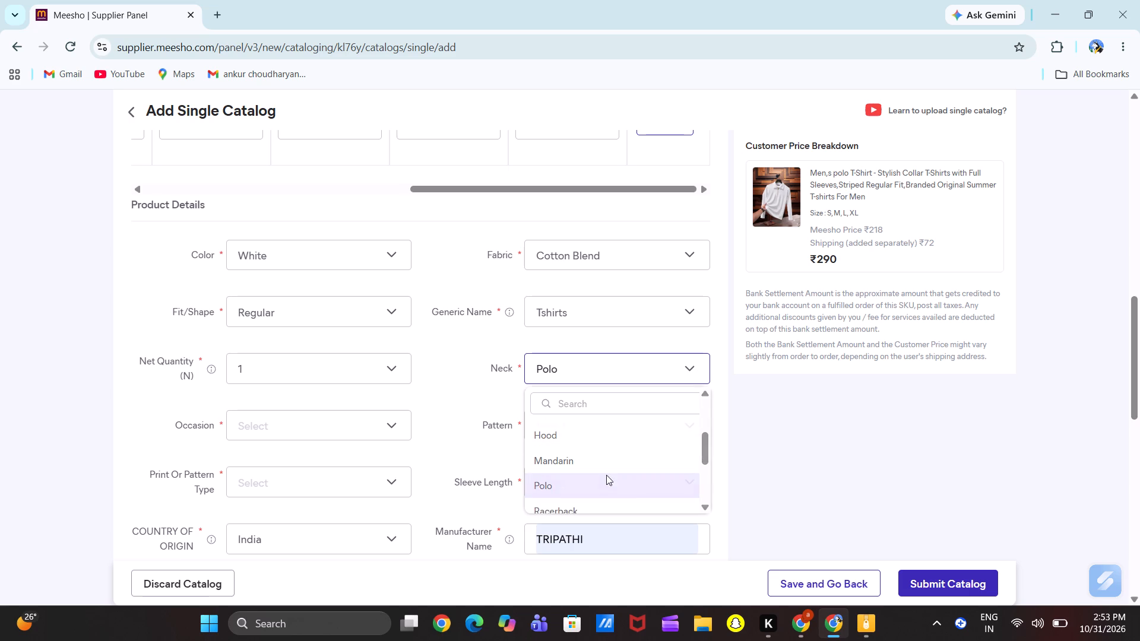
click(268, 430)
click(258, 518)
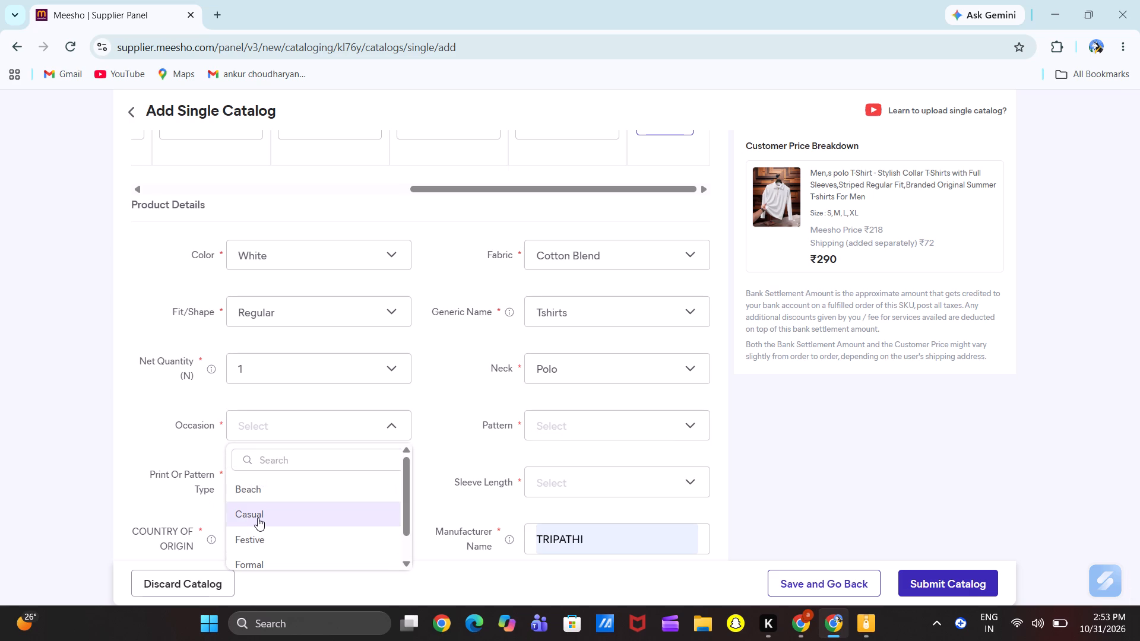
Set both the pattern and the print or pattern type of Product 3 to Solid.
click(575, 435)
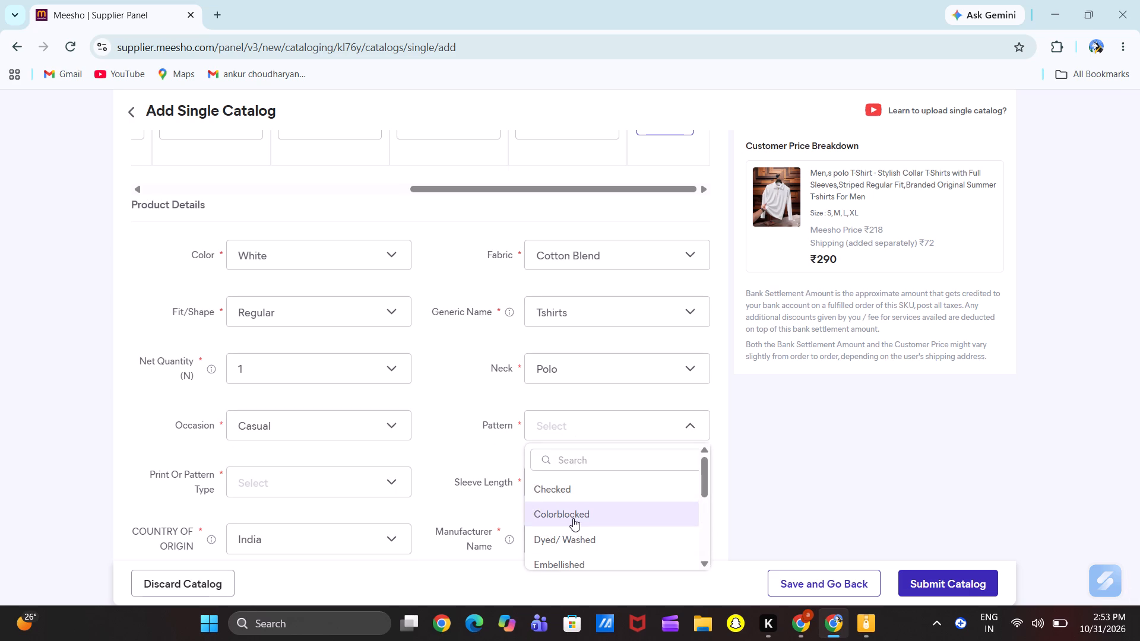
scroll(573, 518, down, 2)
click(567, 542)
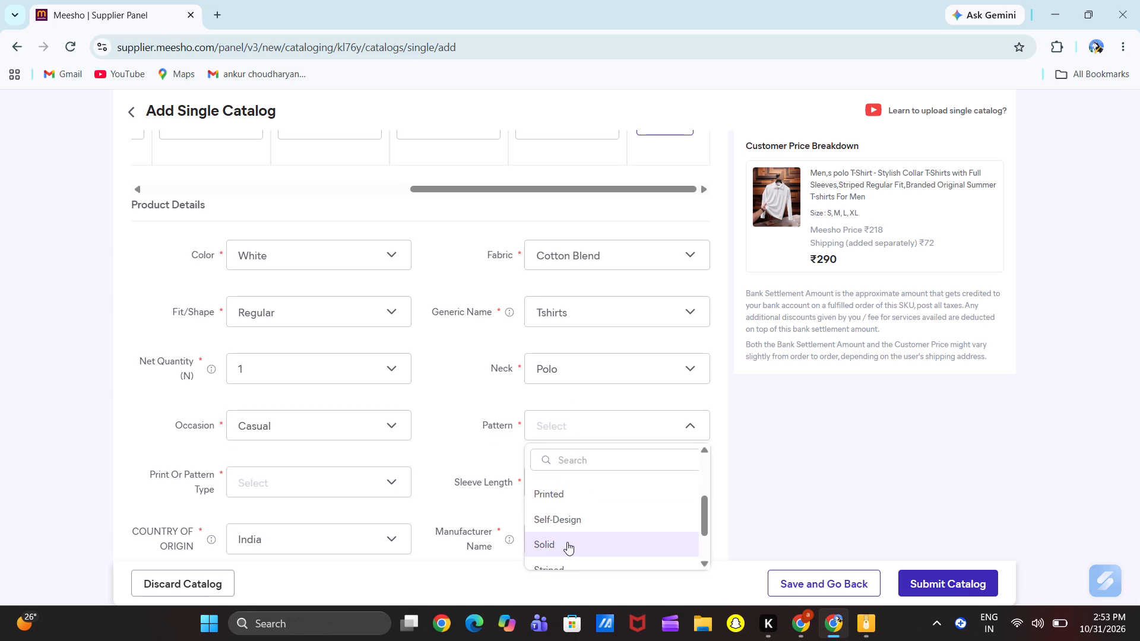
click(300, 477)
scroll(276, 558, down, 1)
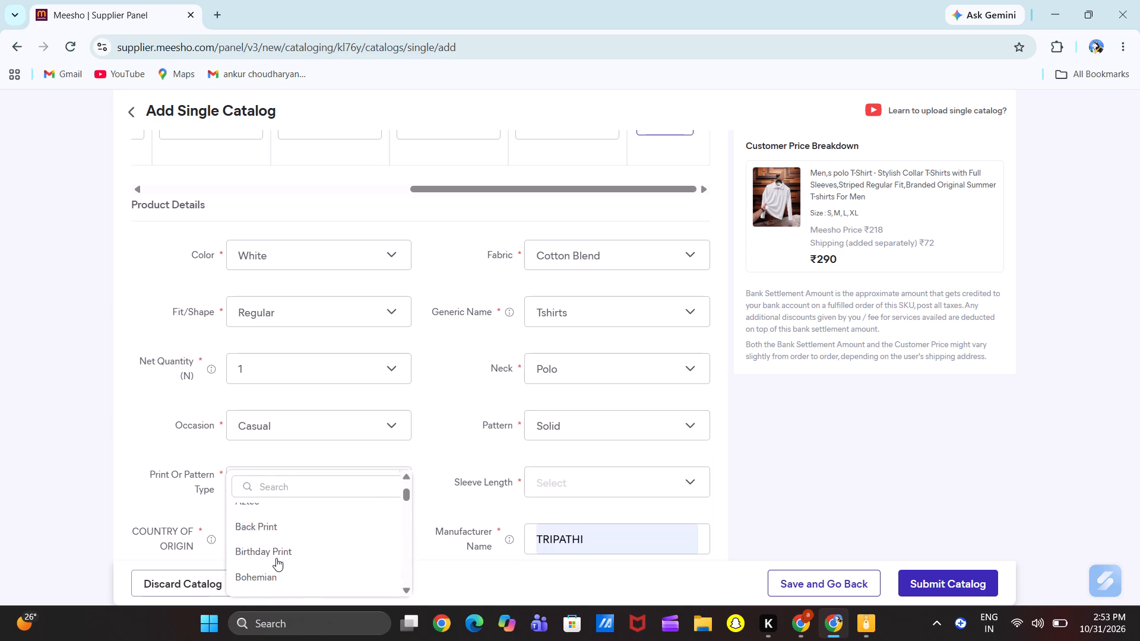
scroll(276, 558, down, 1)
click(298, 494)
text(SO)
click(306, 555)
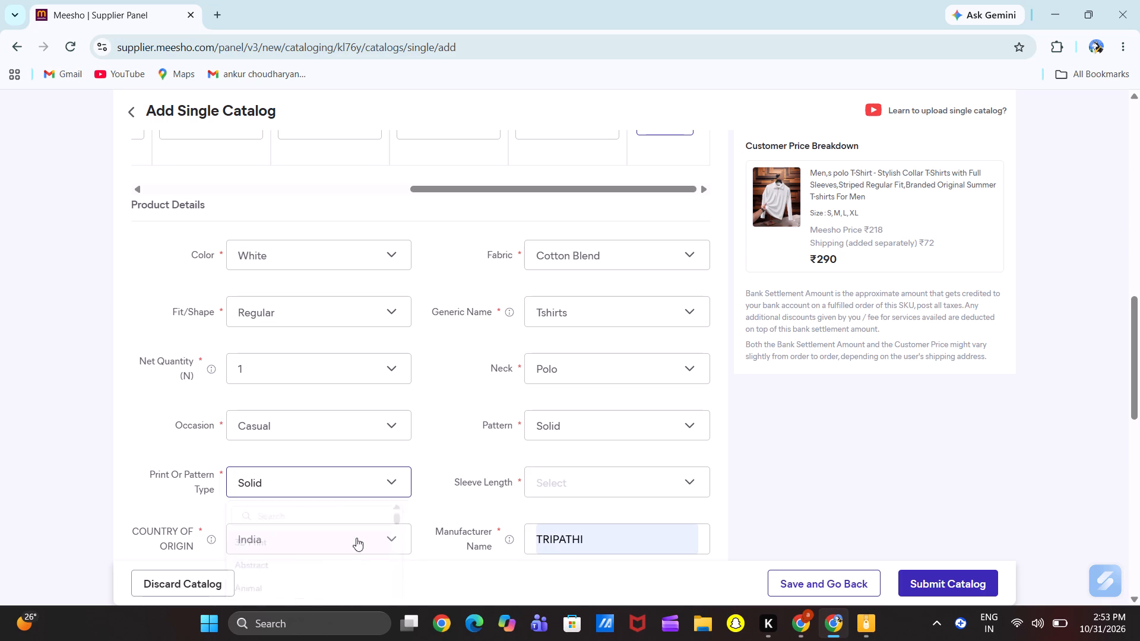
Set Product 3's sleeve length to Long Sleeves.
click(577, 484)
click(580, 513)
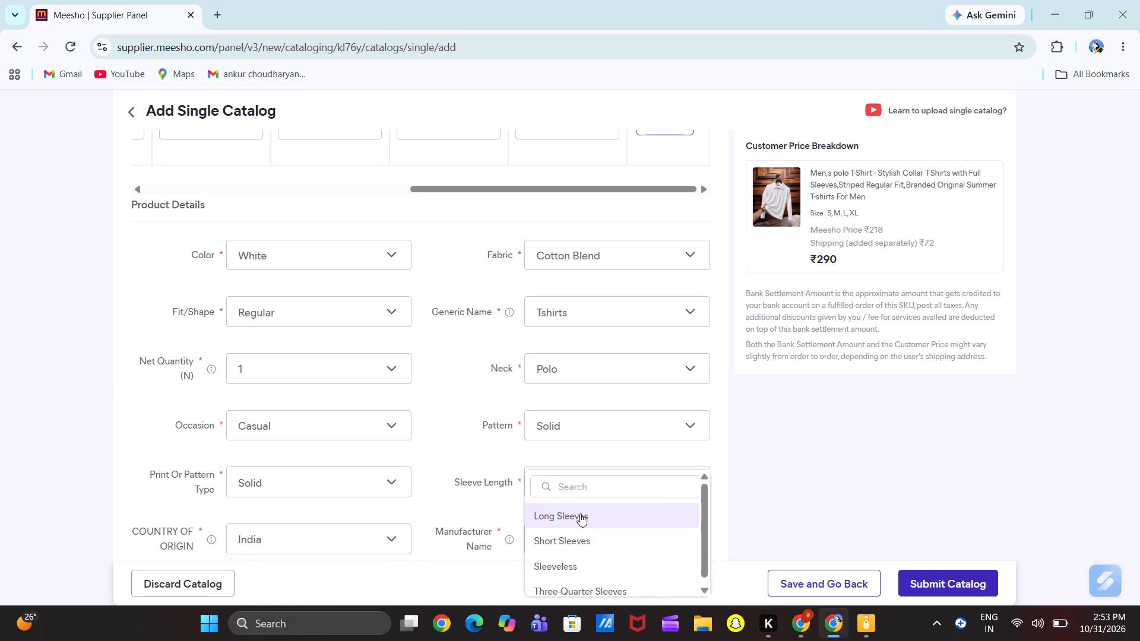
Set Product 3's length to Regular in the other attributes.
scroll(452, 541, down, 4)
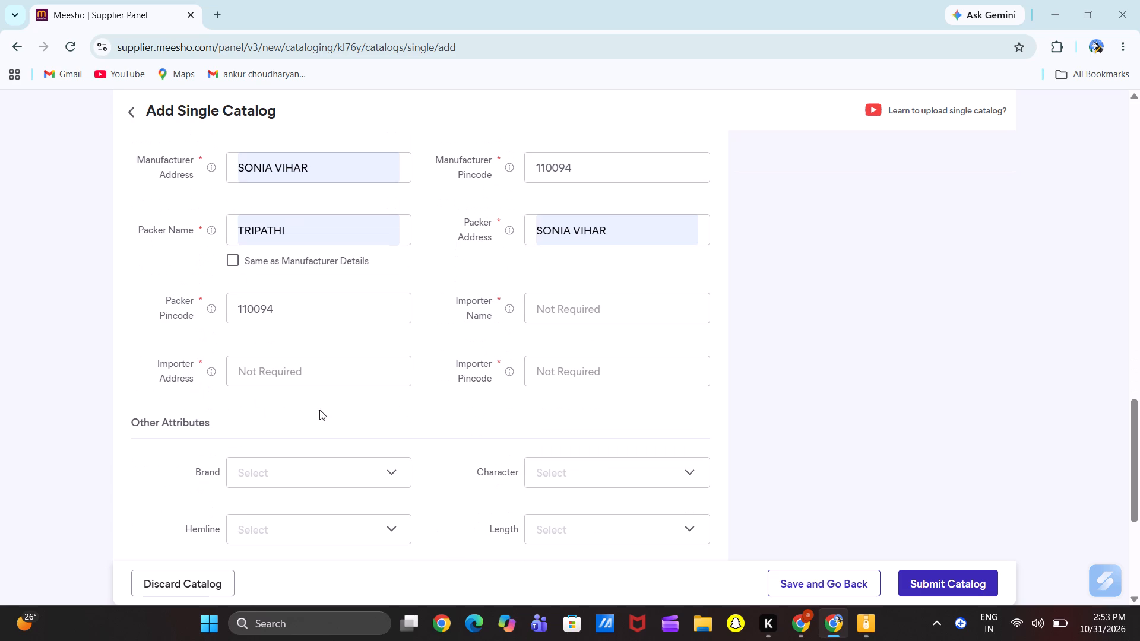
scroll(479, 449, down, 2)
click(565, 401)
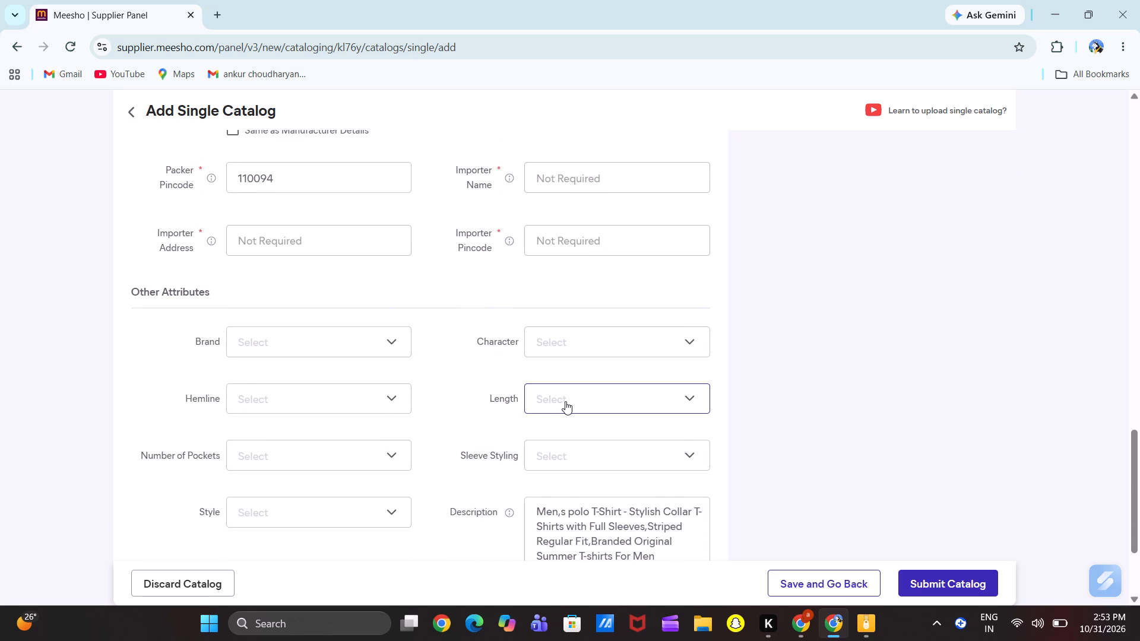
click(585, 513)
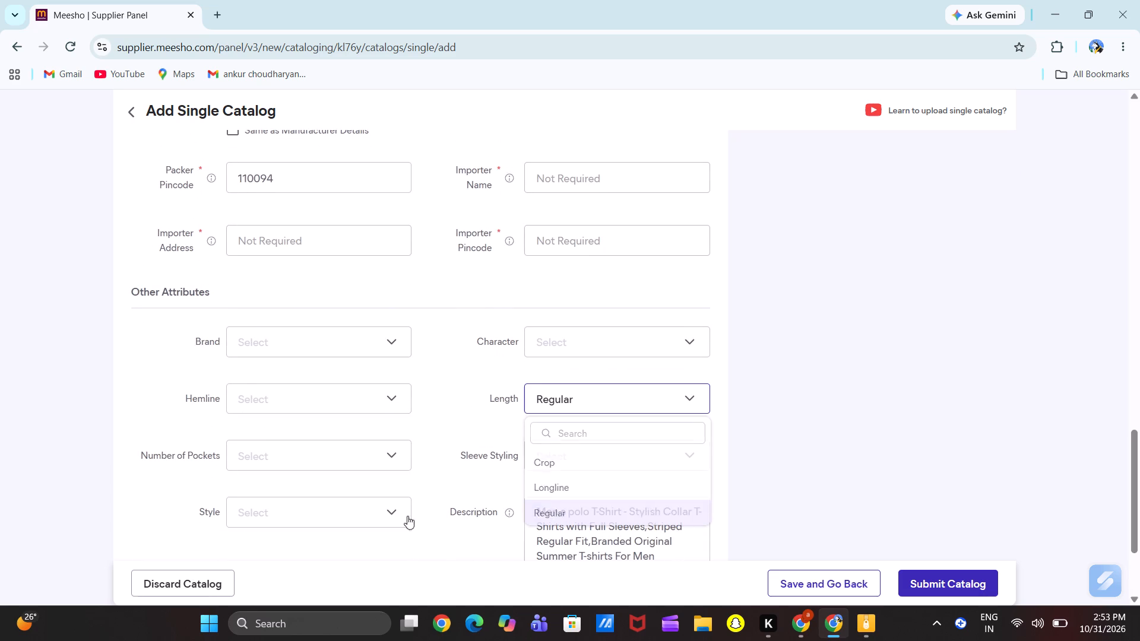
Set Product 3's style to Korean and its number of pockets to No Pocket.
click(294, 512)
click(302, 582)
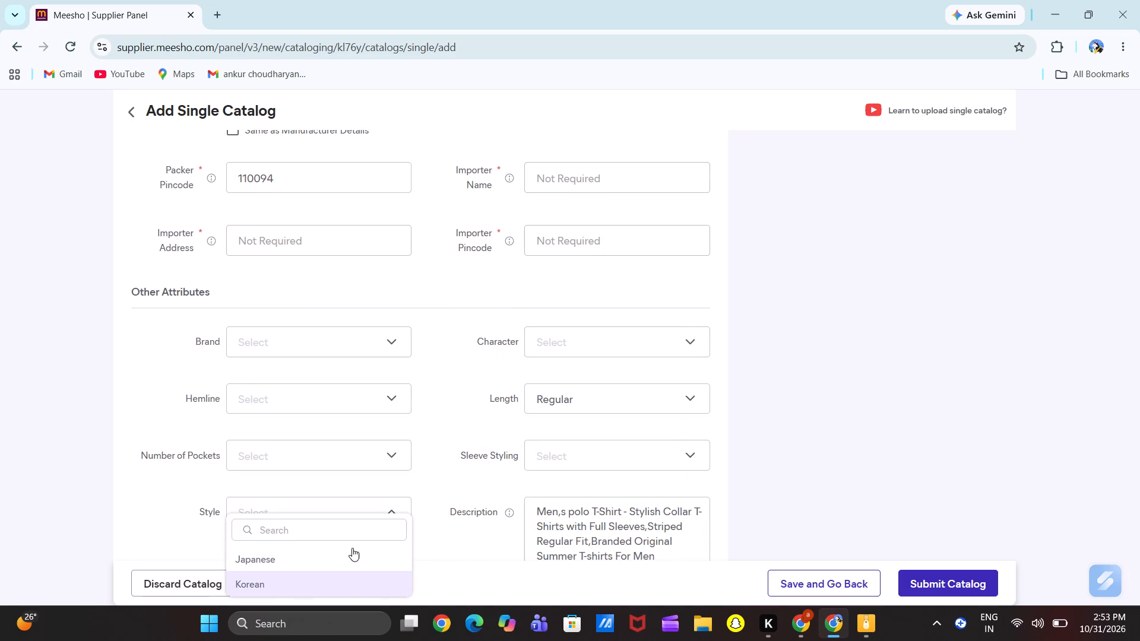
click(318, 443)
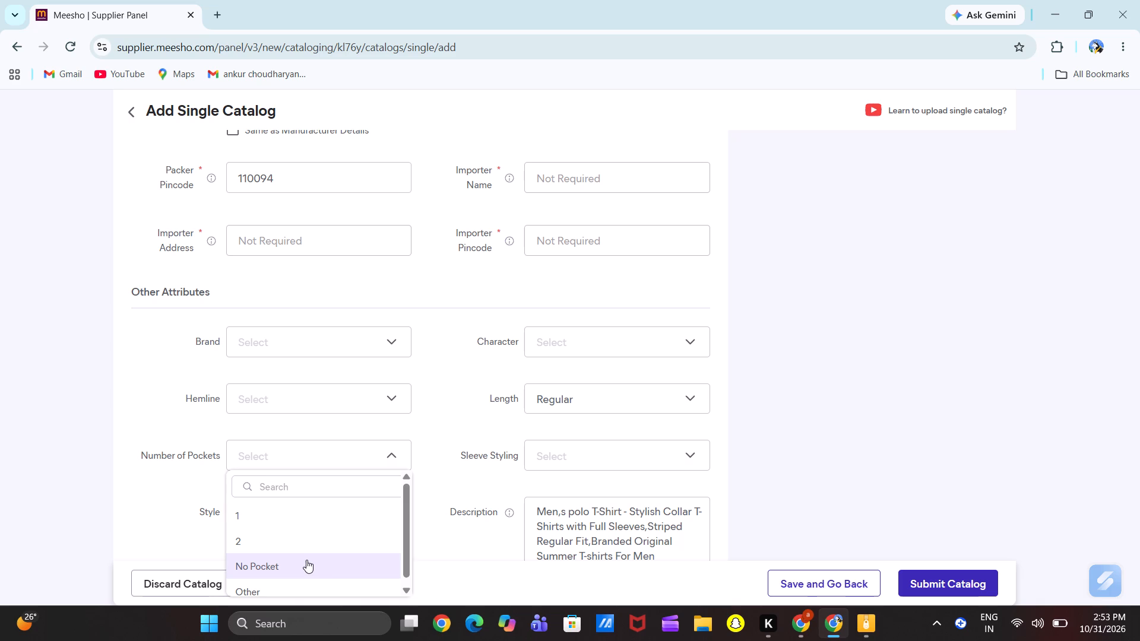
click(306, 560)
Review Product 3's completed product details and its size, price and inventory table for missing entries.
scroll(467, 407, up, 1)
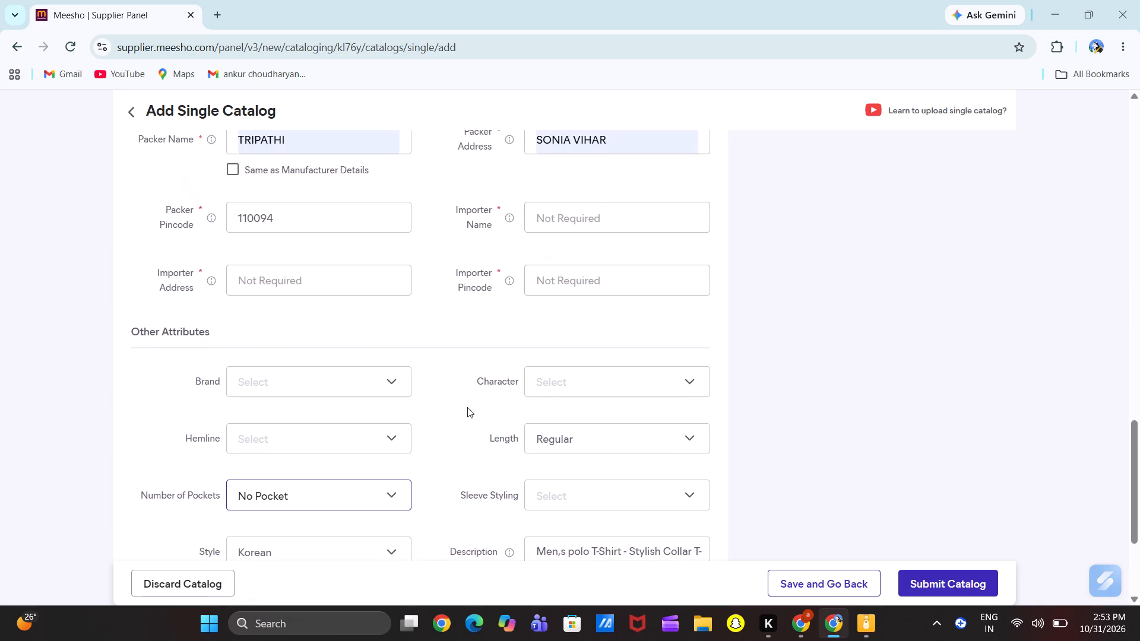
scroll(467, 407, up, 5)
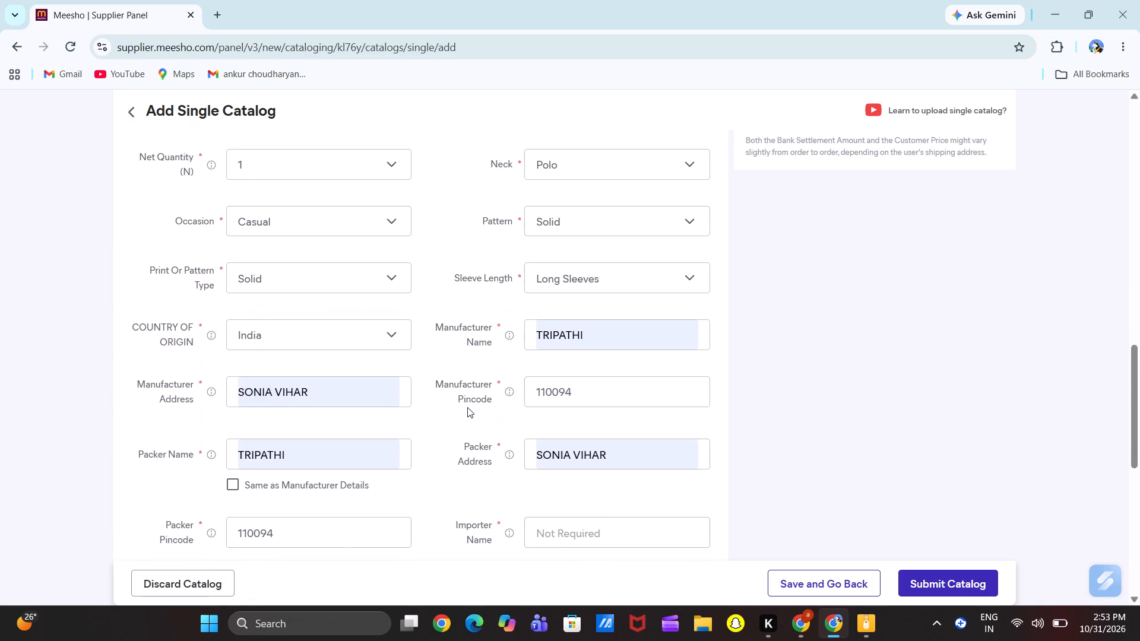
scroll(467, 407, up, 1)
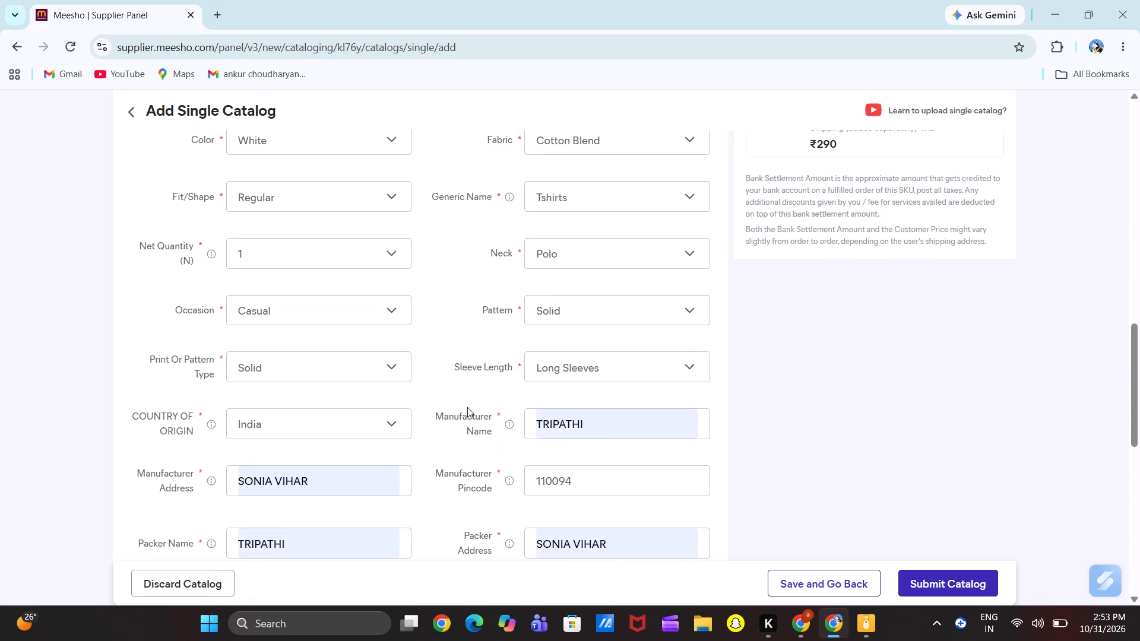
scroll(467, 407, up, 2)
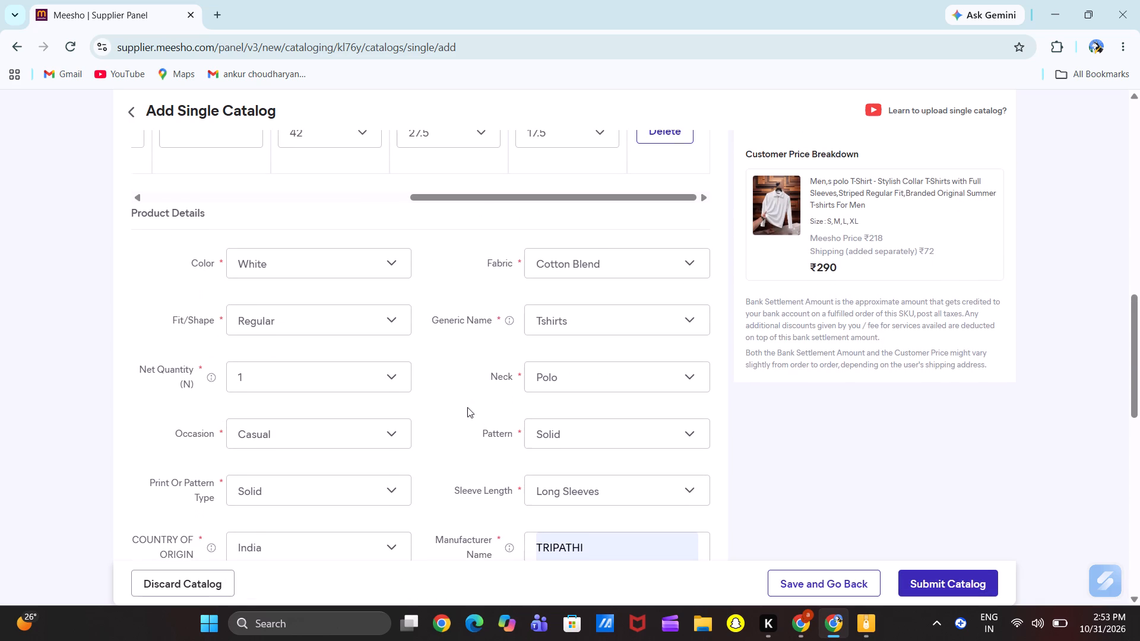
scroll(467, 407, up, 1)
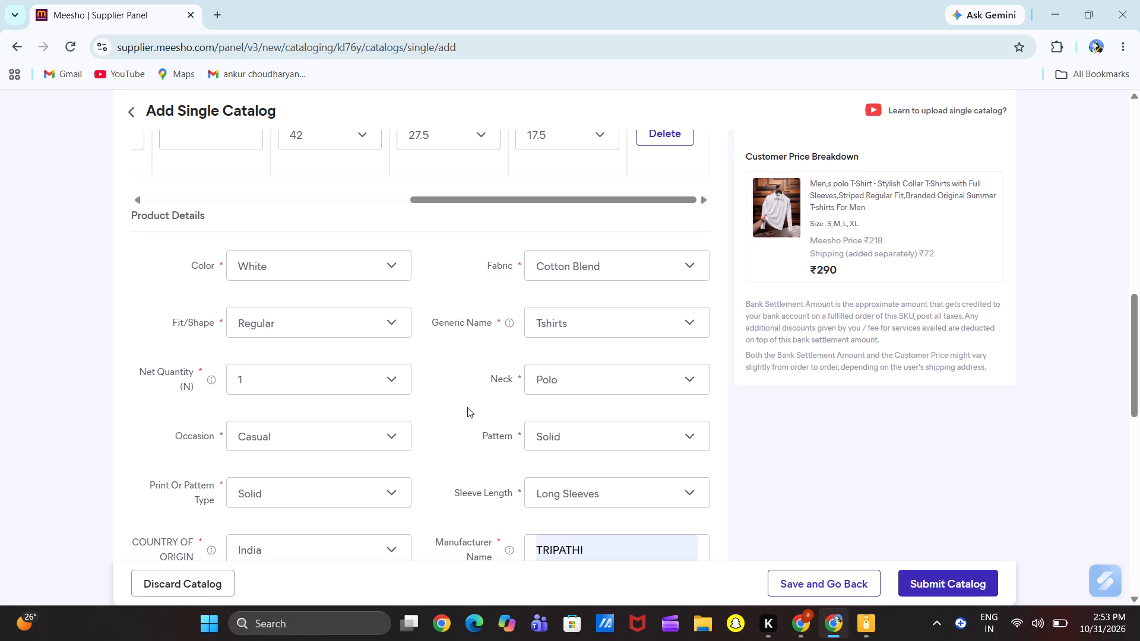
scroll(467, 407, down, 2)
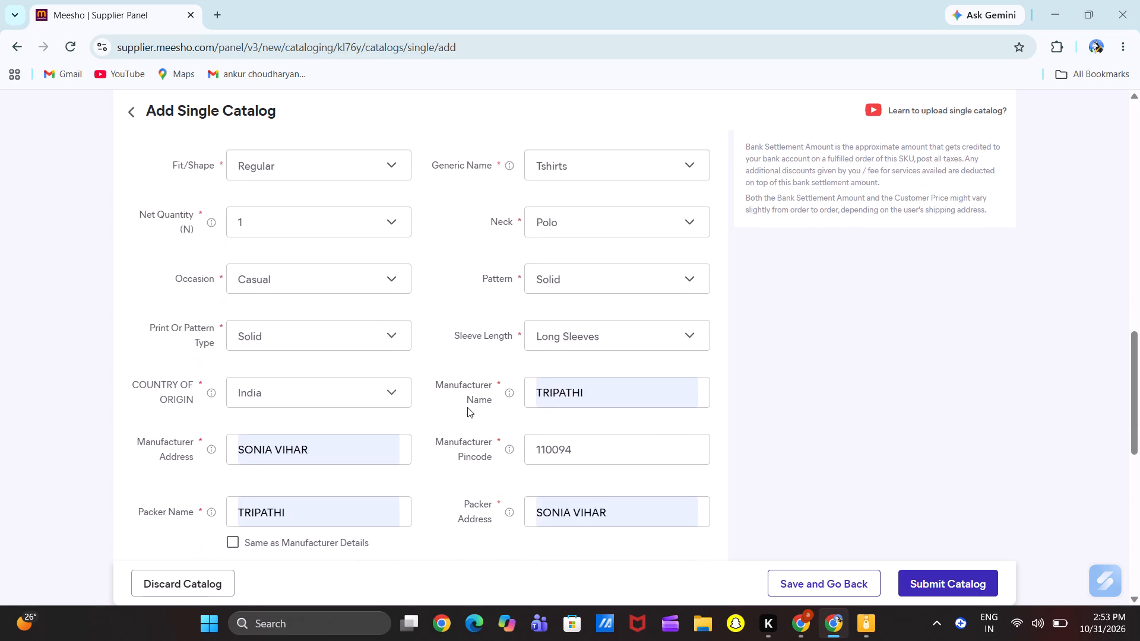
scroll(467, 407, up, 6)
scroll(334, 379, right, 2)
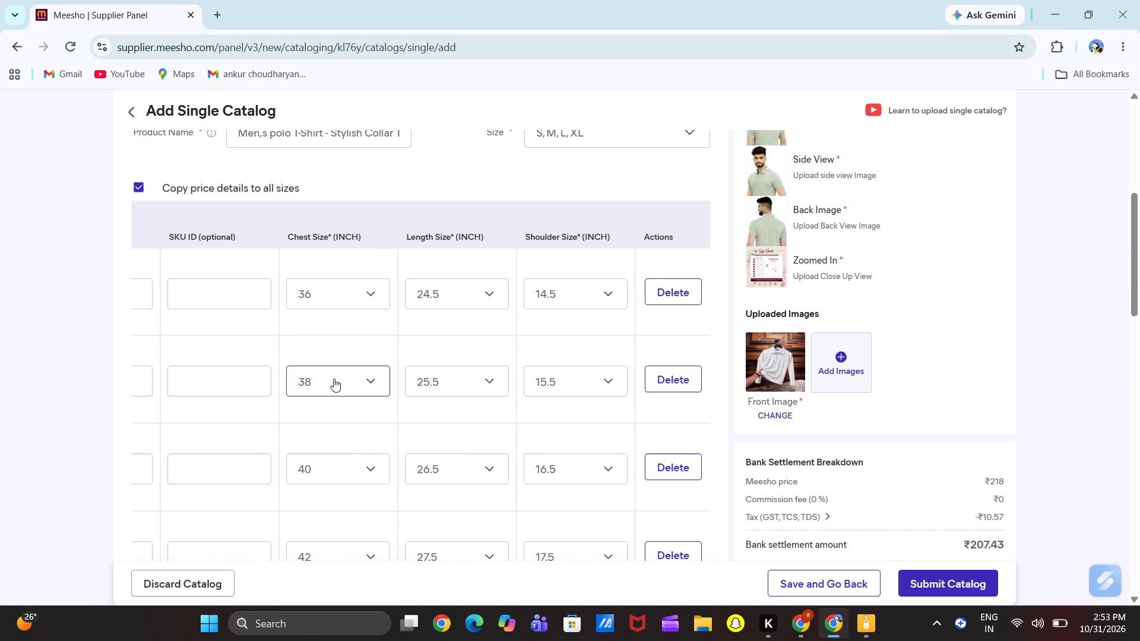
scroll(334, 379, right, 5)
scroll(334, 379, left, 4)
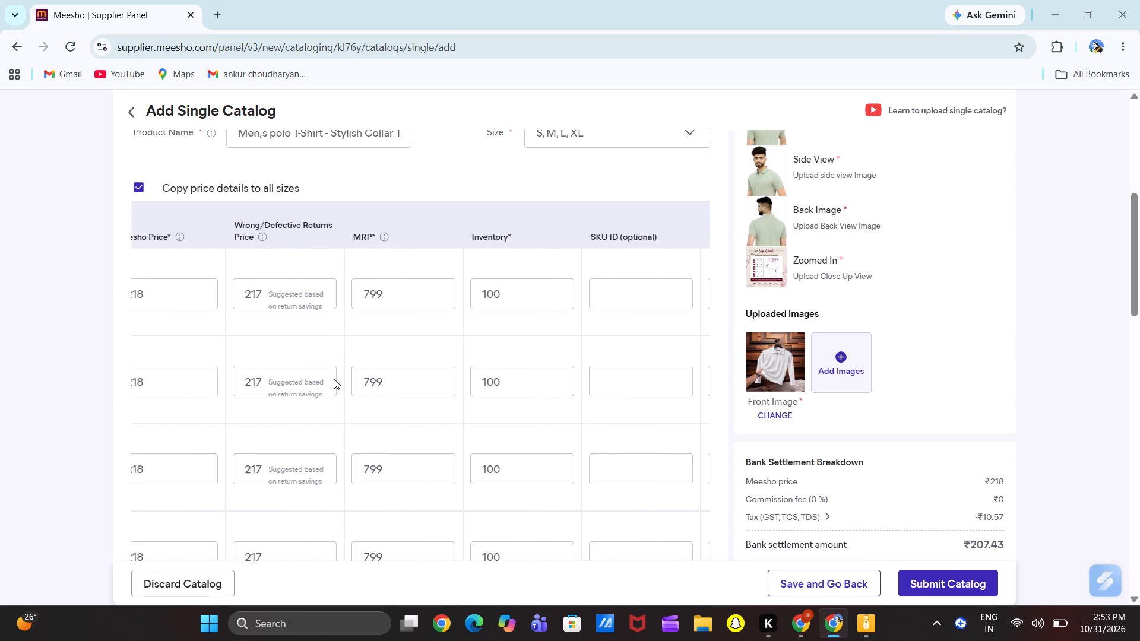
scroll(334, 379, left, 2)
Switch to Product 4 and enter its style code as FULL=KARARA;'./[BLACK].
scroll(334, 379, up, 4)
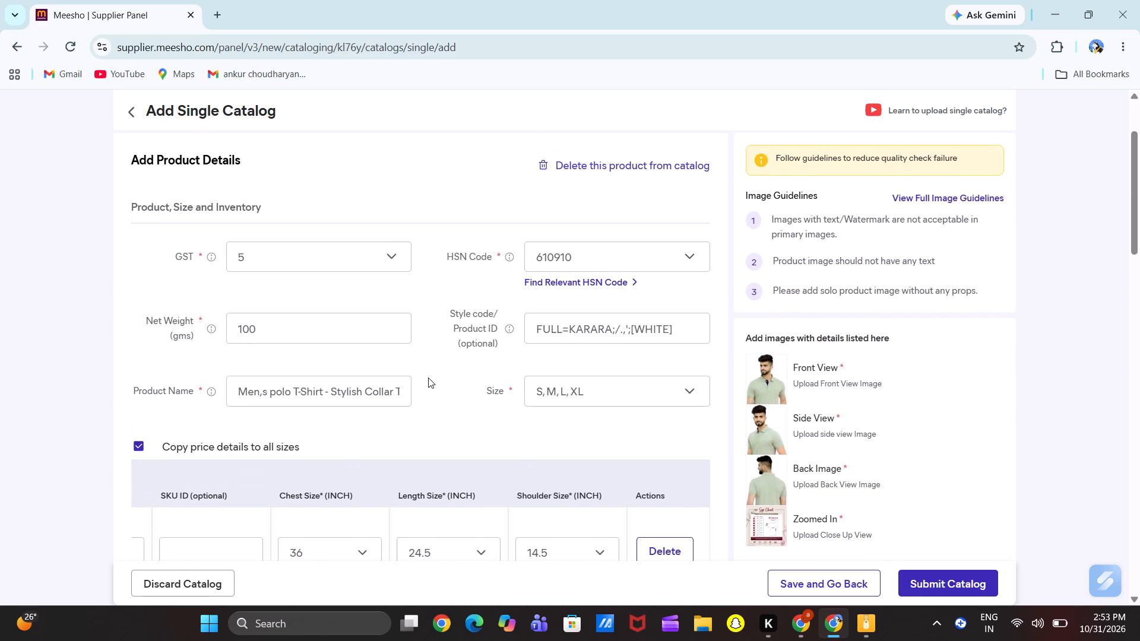
scroll(428, 377, up, 4)
click(526, 215)
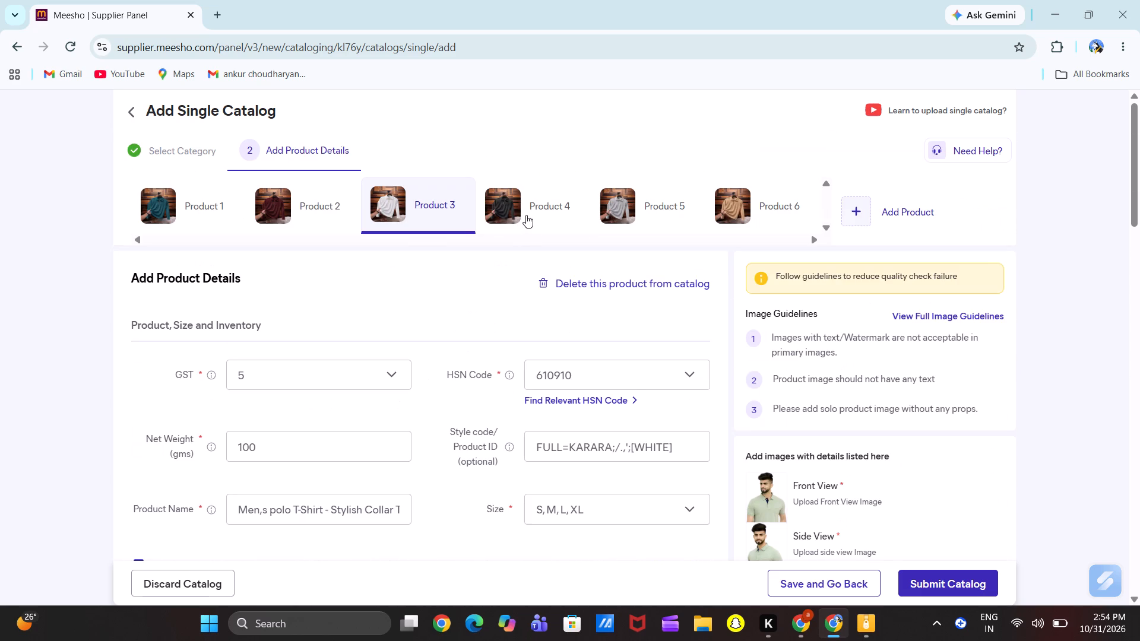
scroll(471, 399, down, 1)
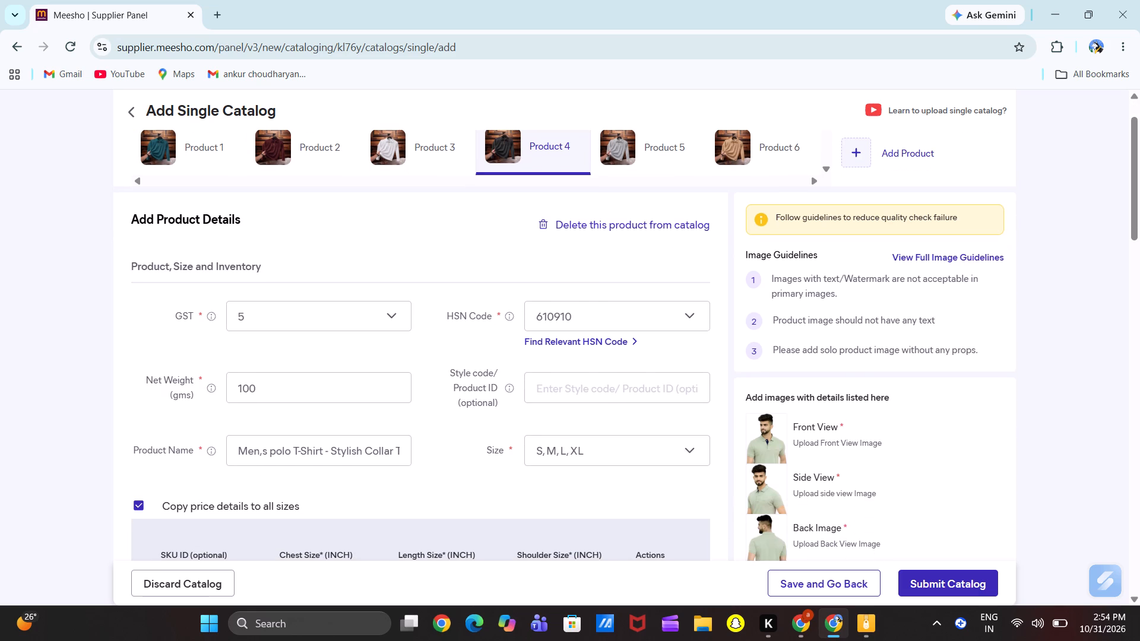
click(571, 379)
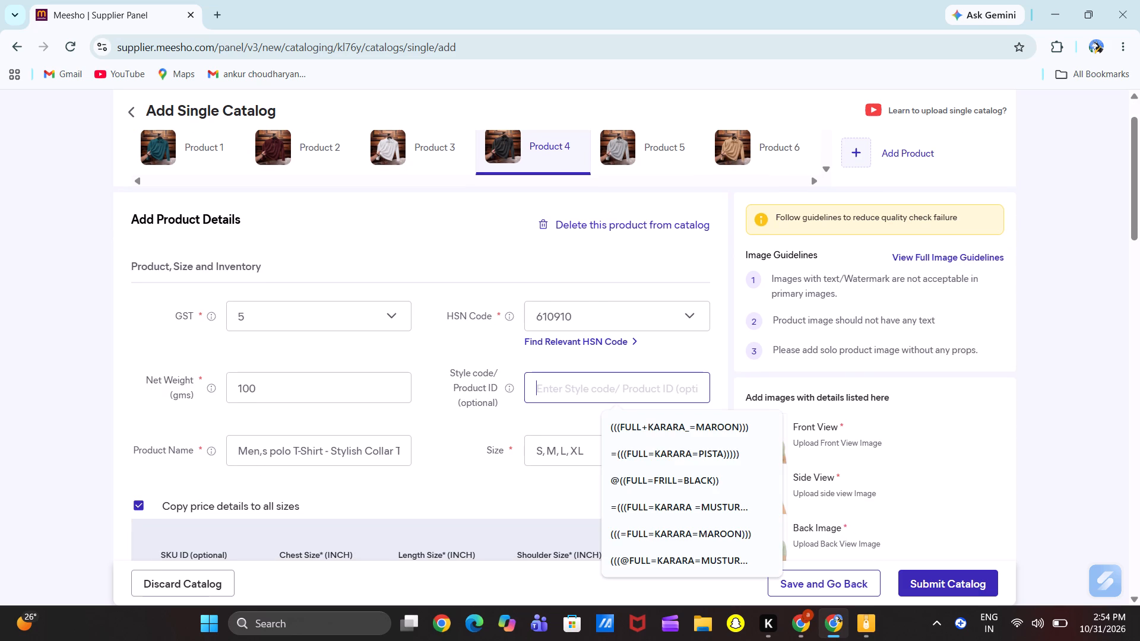
text(FULL)
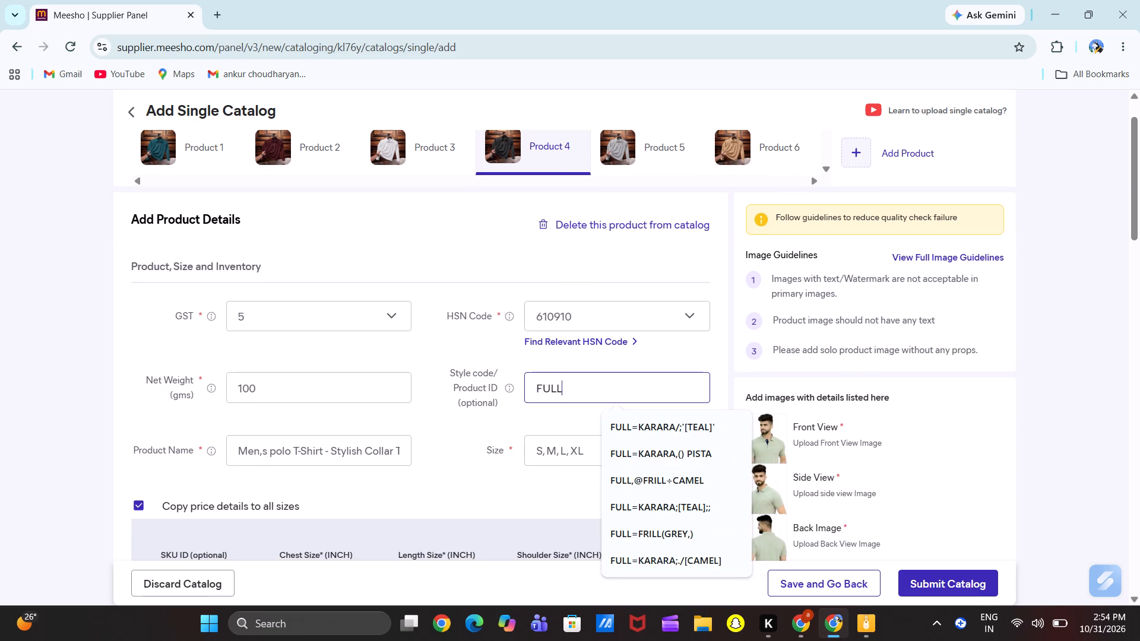
key(equal)
text(KARARA)
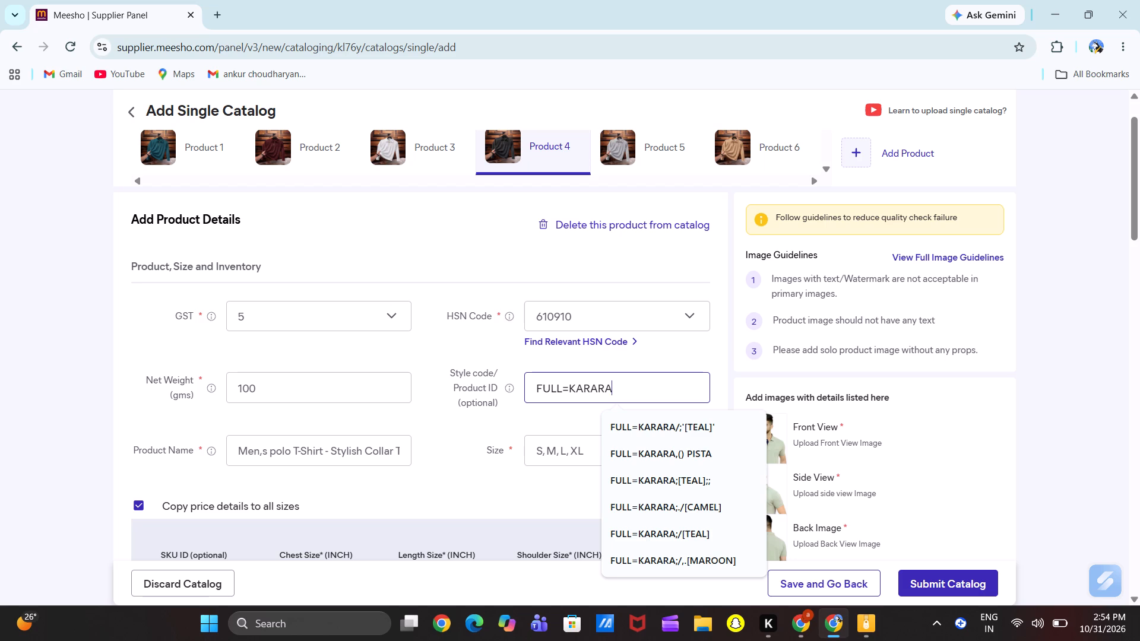
text(;'./)
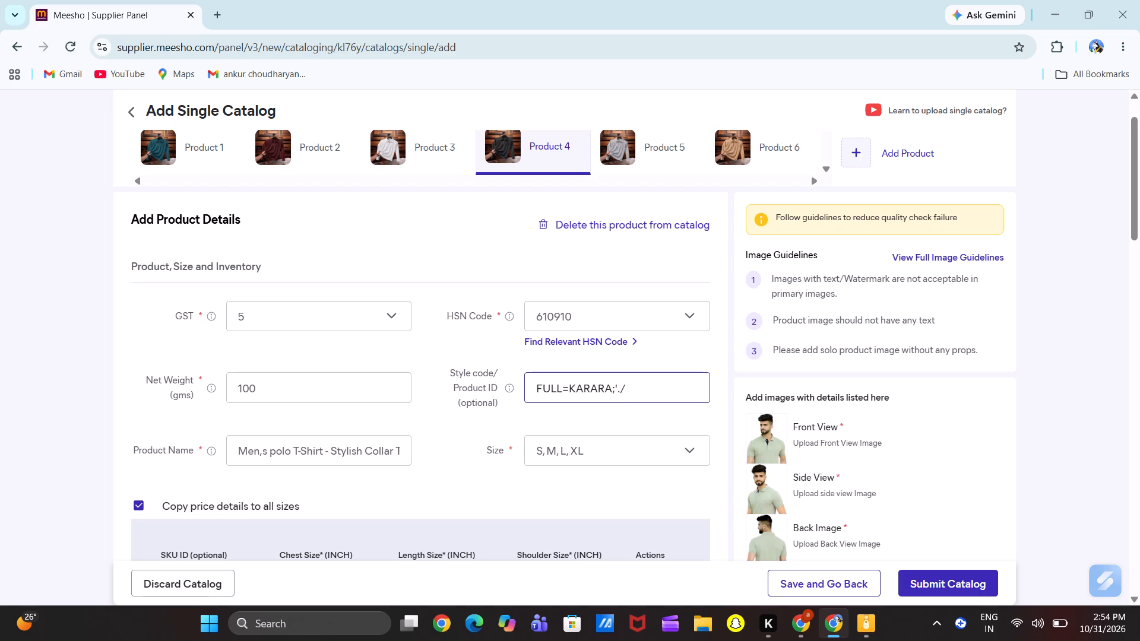
key(bracketleft)
text(BLACK)
key(bracketright)
Set Product 4's Meesho price to 218, wrong/defective returns price to 217 and MRP to 799 for all sizes.
scroll(490, 442, down, 2)
scroll(156, 368, right, 6)
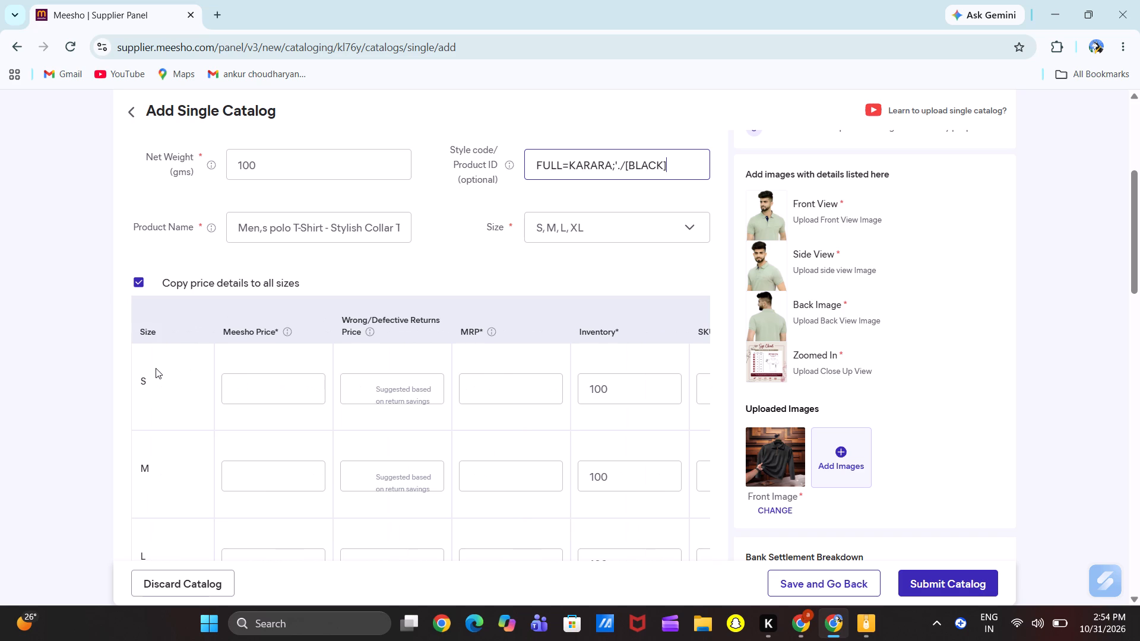
click(259, 391)
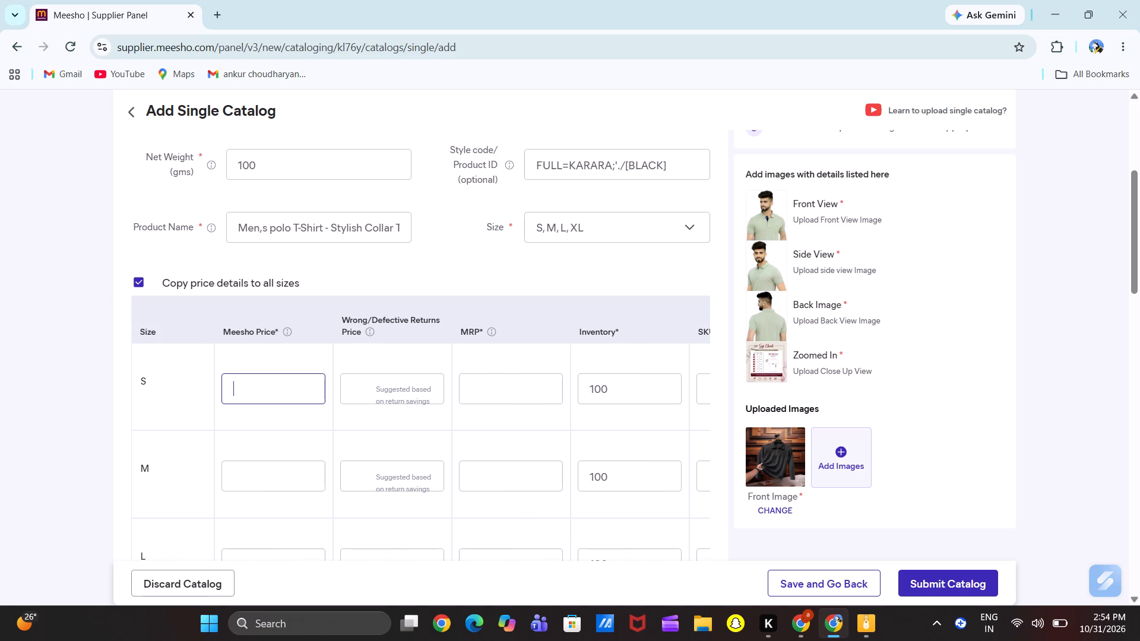
text(218)
click(341, 396)
key(BackSpace)
key(BackSpace)
key(BackSpace)
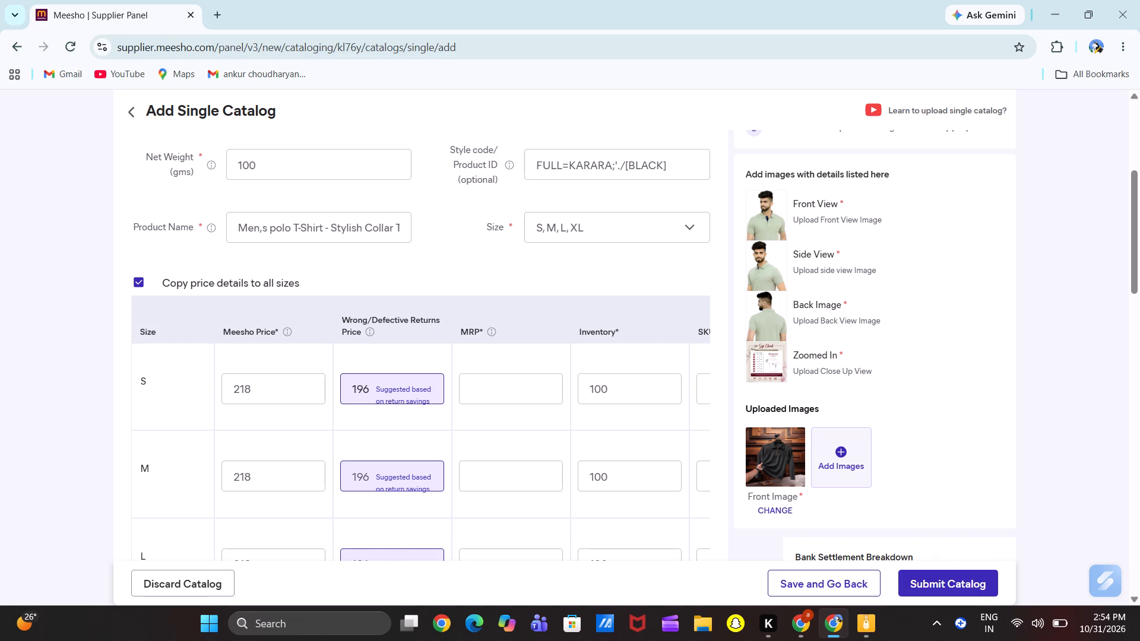
key(BackSpace)
key(BackSpace)
text(217)
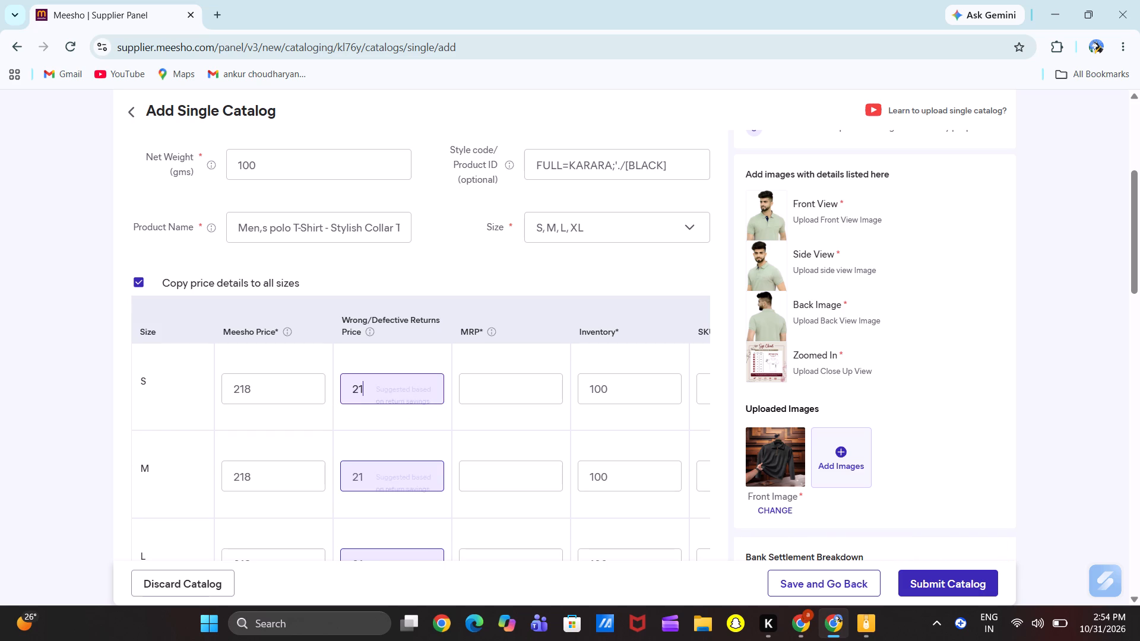
click(480, 398)
text(799)
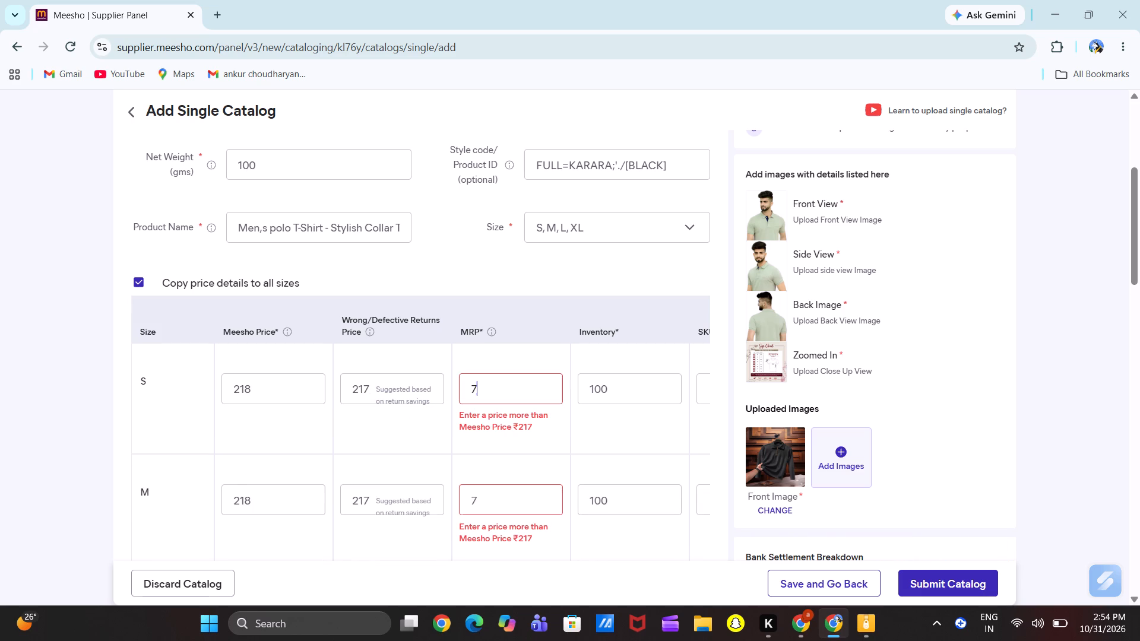
Set Product 4's shoulder size to 14.5 inches for size S and 15.5 inches for size M.
scroll(581, 399, left, 7)
click(593, 392)
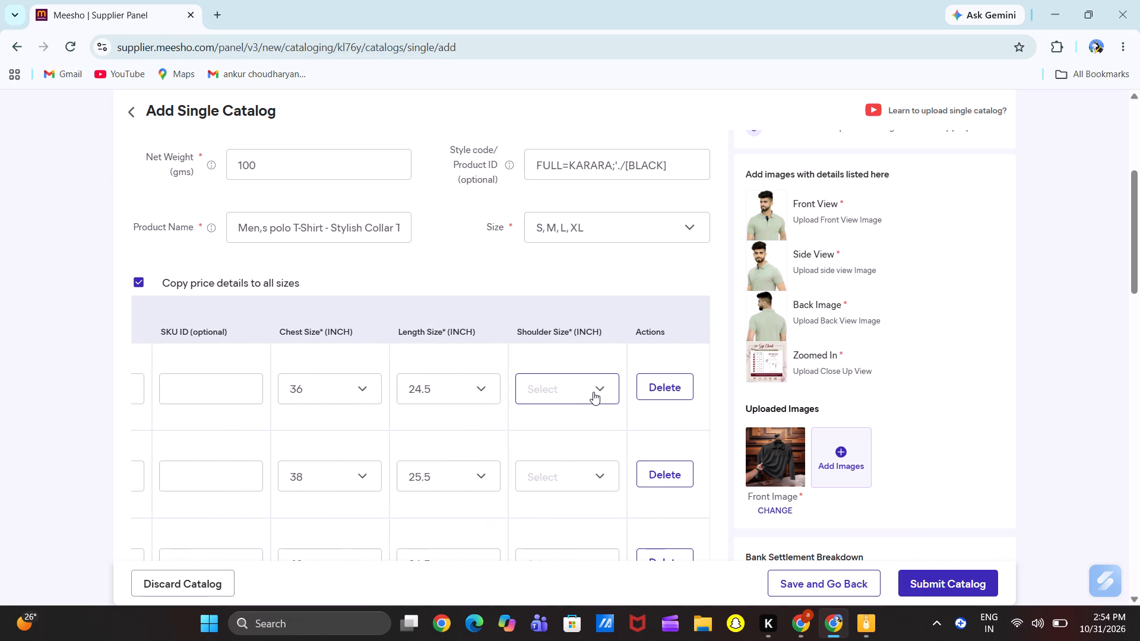
click(567, 380)
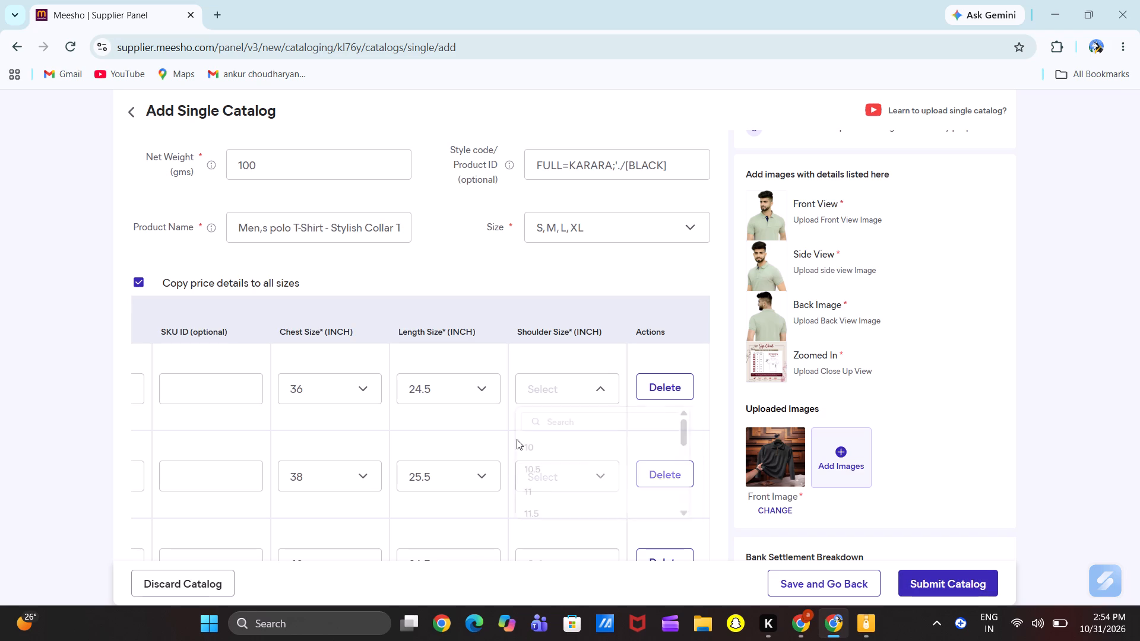
scroll(616, 527, down, 3)
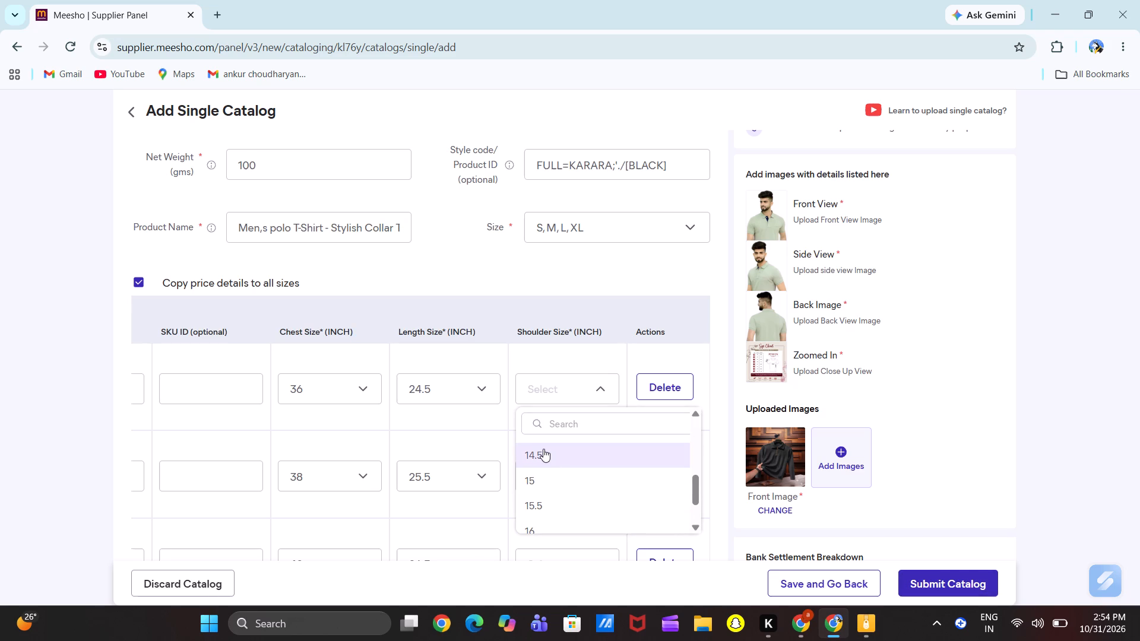
click(543, 449)
click(537, 468)
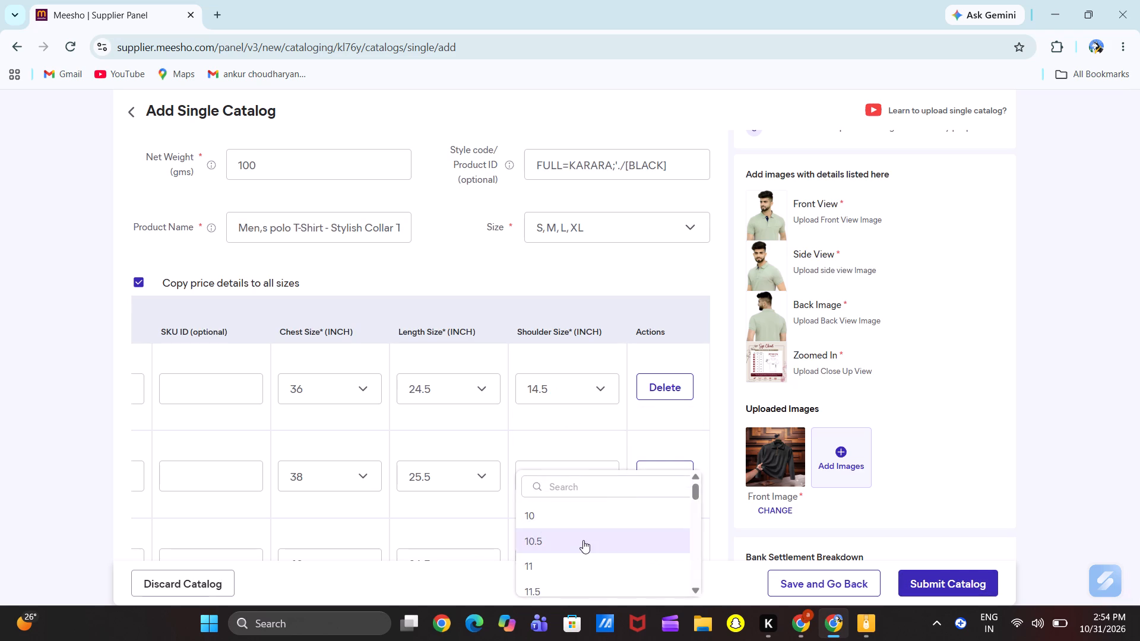
scroll(583, 540, down, 3)
click(583, 540)
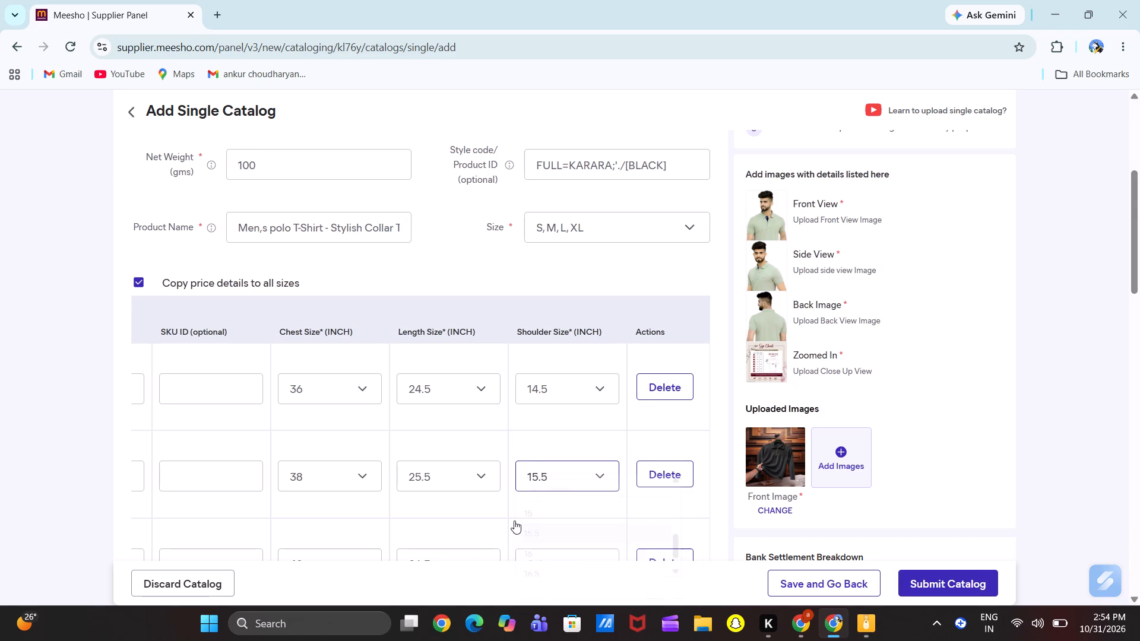
Set Product 4's shoulder size to 16.5 inches for size L.
scroll(514, 521, down, 2)
click(538, 412)
scroll(547, 509, down, 1)
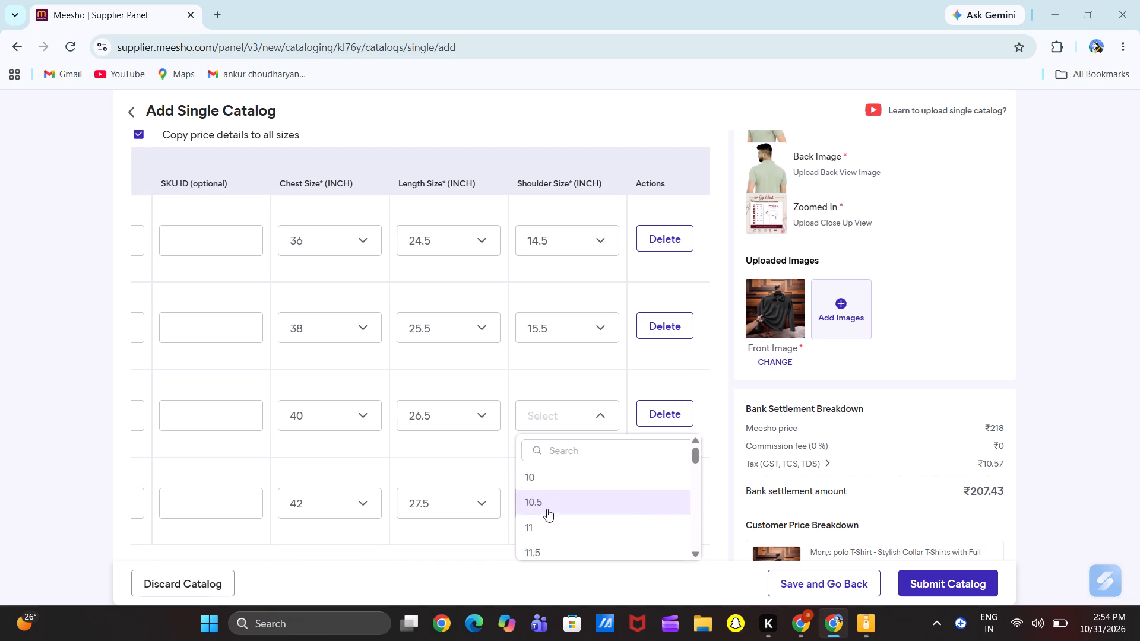
scroll(547, 509, down, 3)
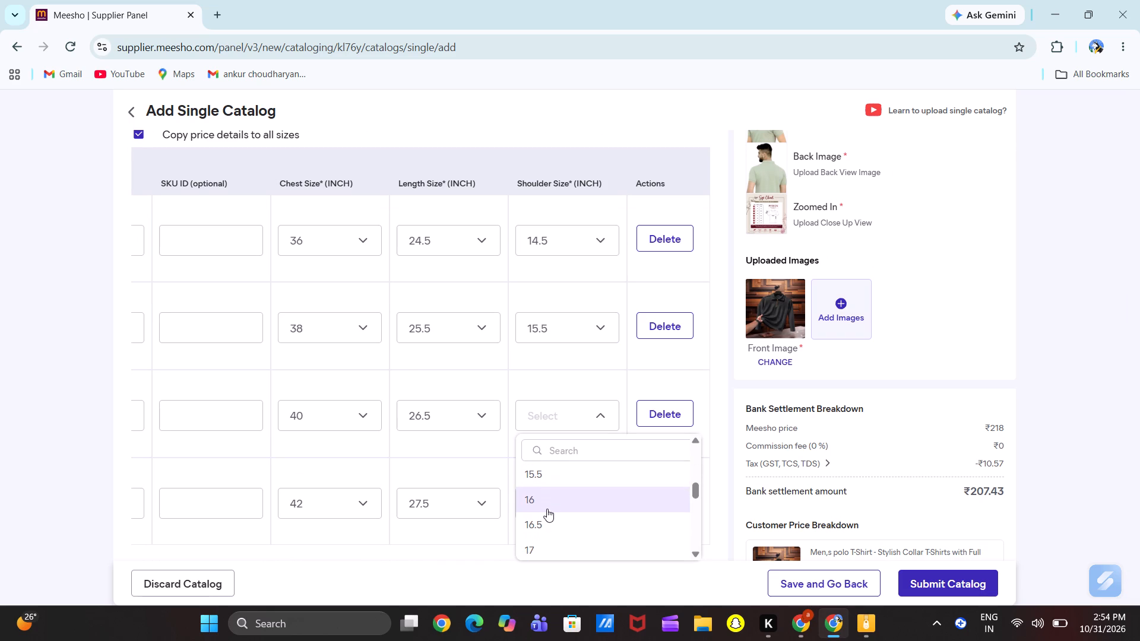
scroll(547, 509, down, 1)
click(547, 509)
click(566, 410)
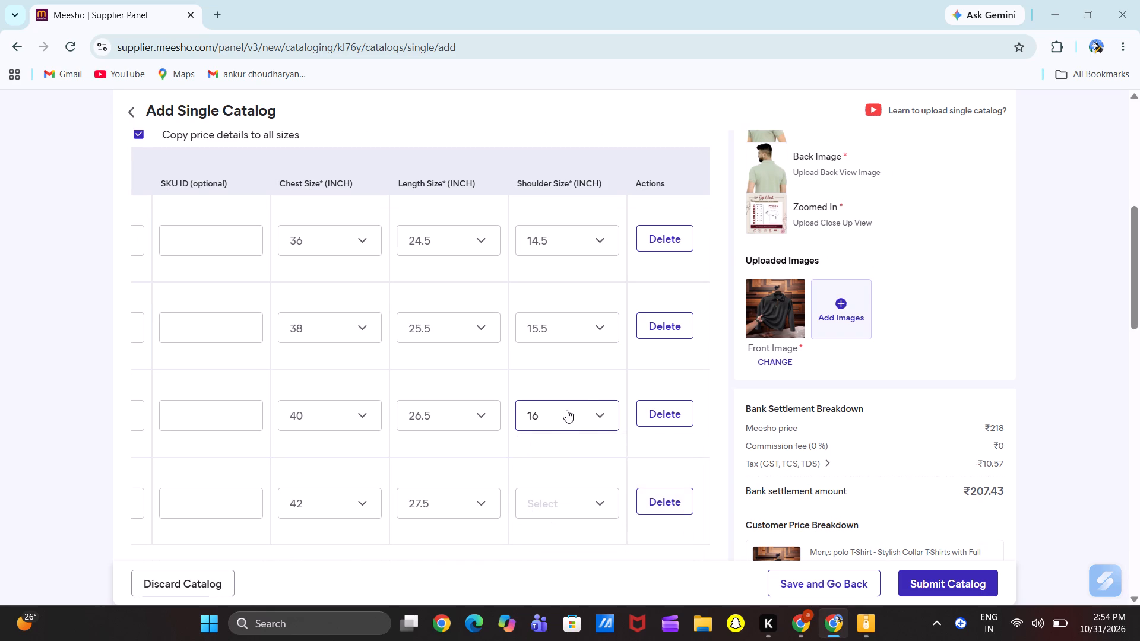
scroll(553, 512, down, 4)
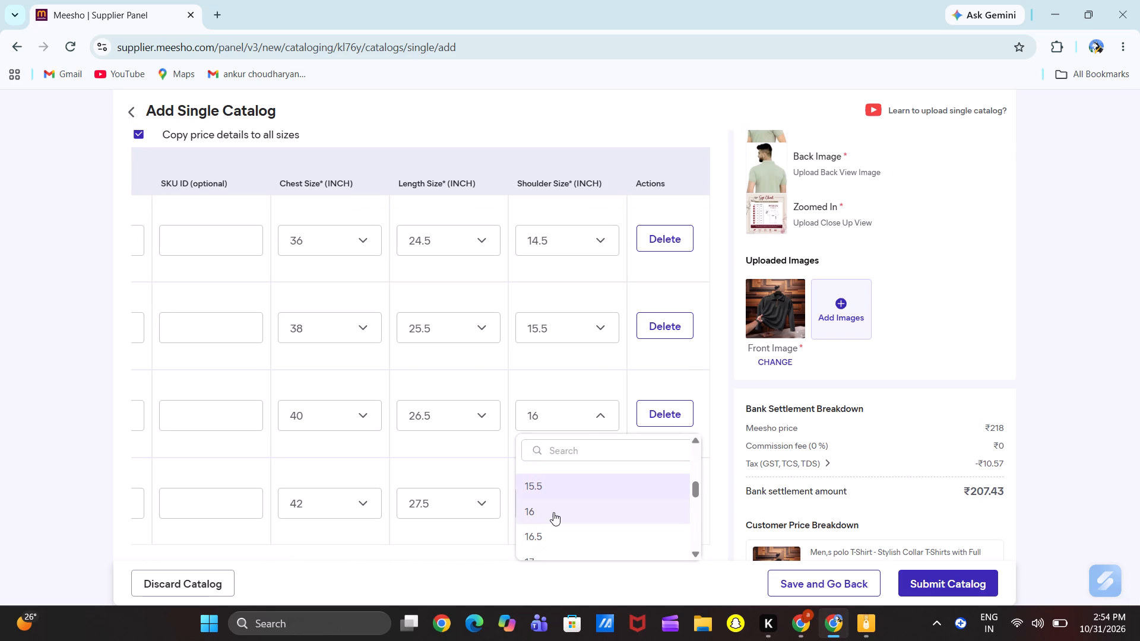
scroll(553, 512, down, 1)
click(553, 512)
Set Product 4's shoulder size to 17.5 inches for size XL.
scroll(553, 512, down, 1)
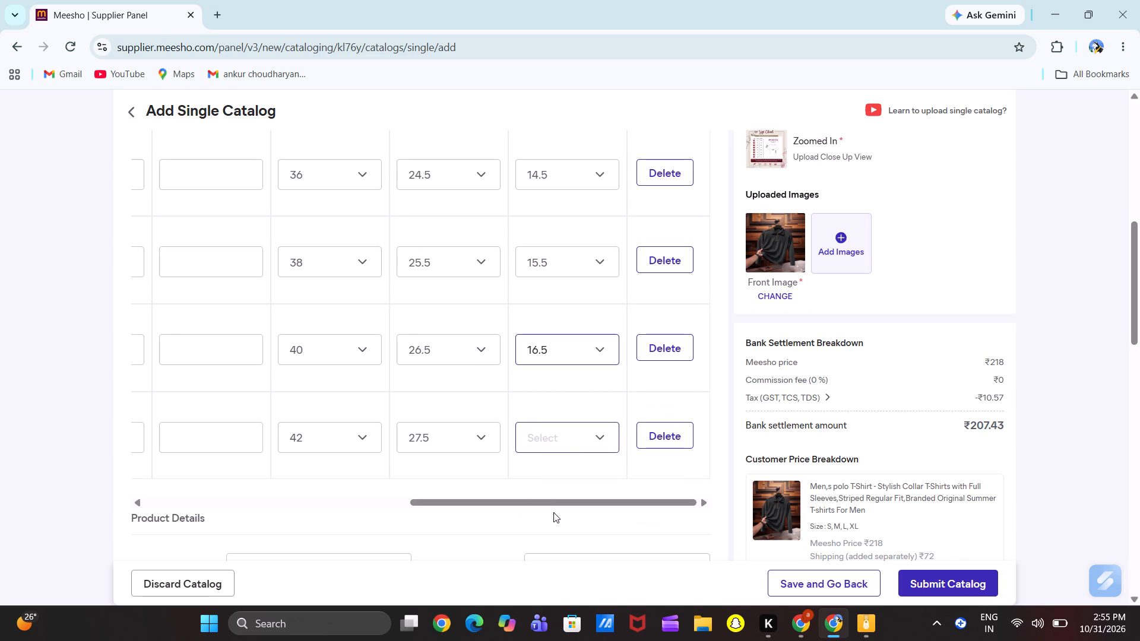
click(551, 438)
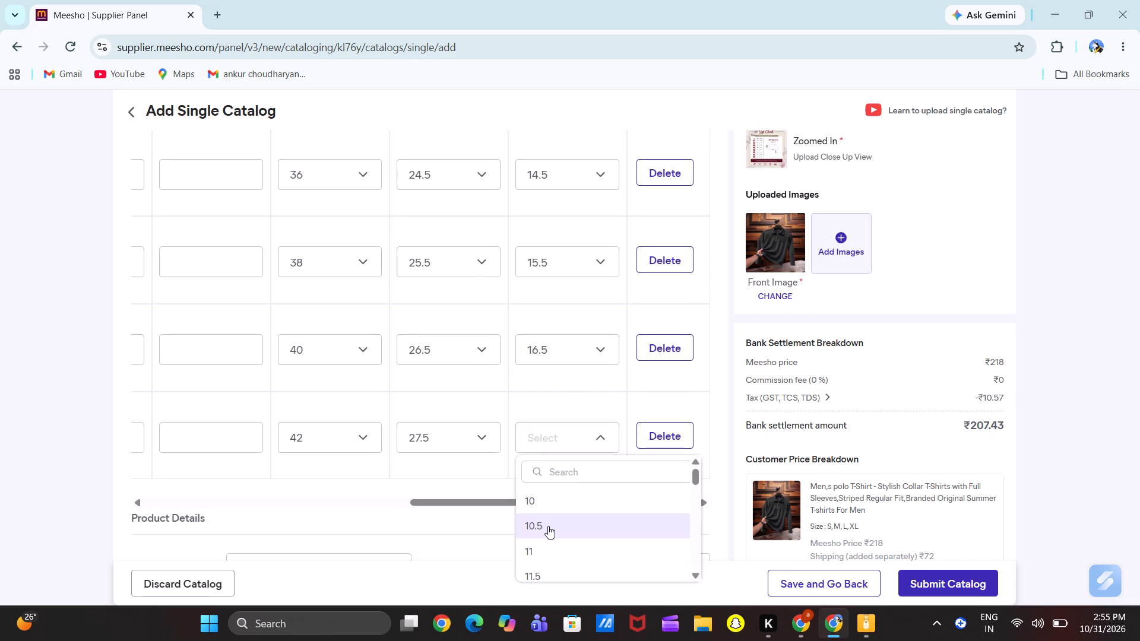
scroll(549, 563, down, 2)
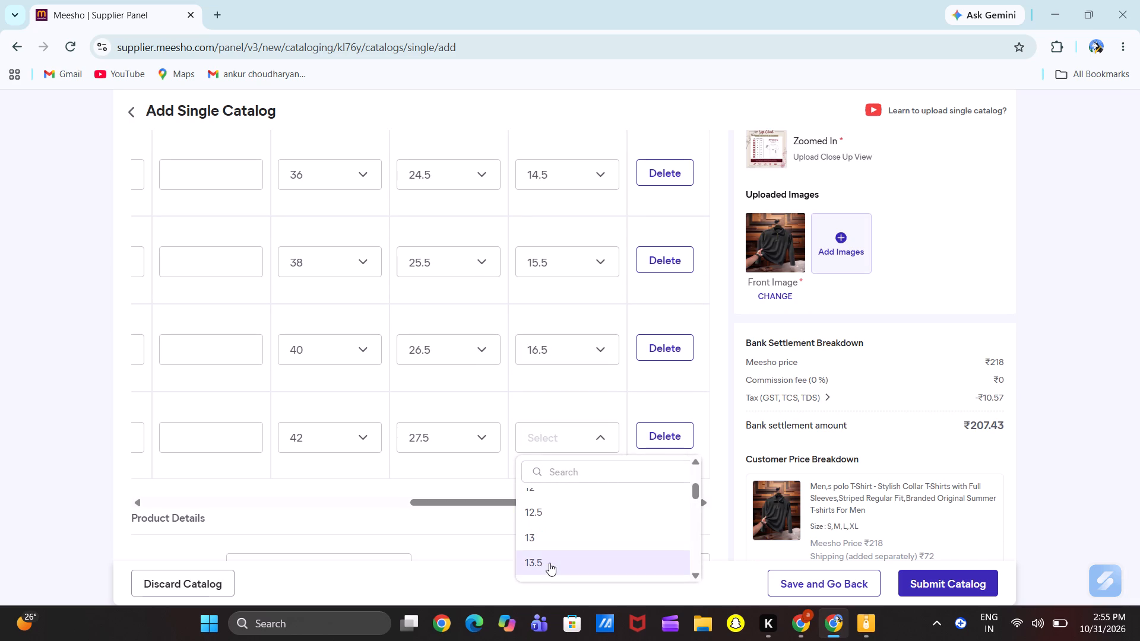
scroll(549, 563, down, 3)
click(530, 539)
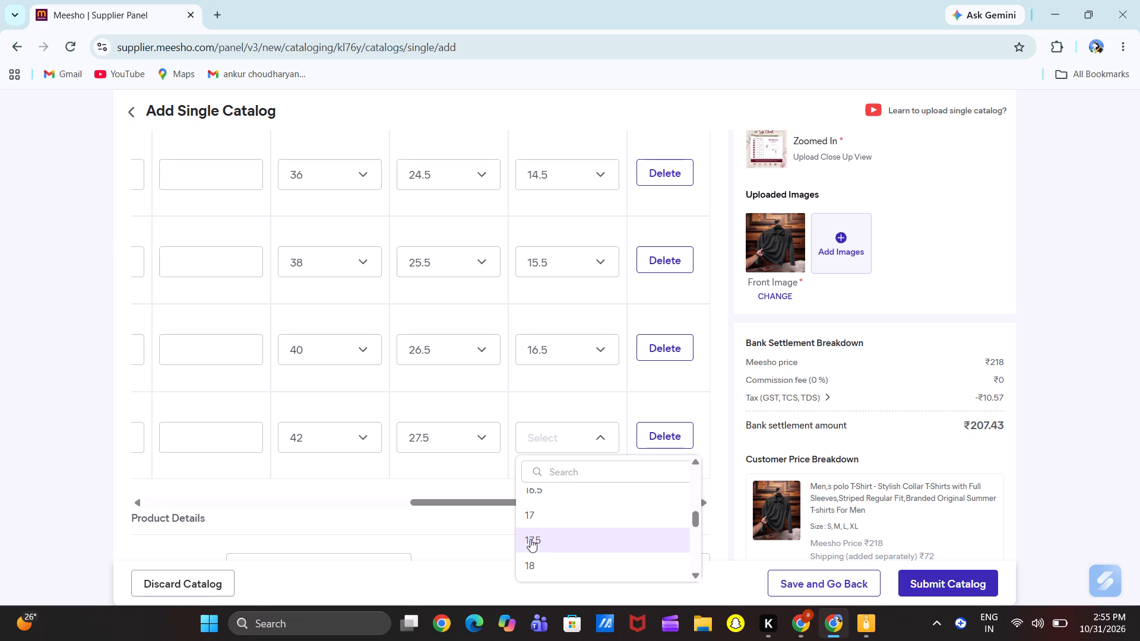
Set Product 4's colour to Black in the product details.
scroll(247, 438, right, 7)
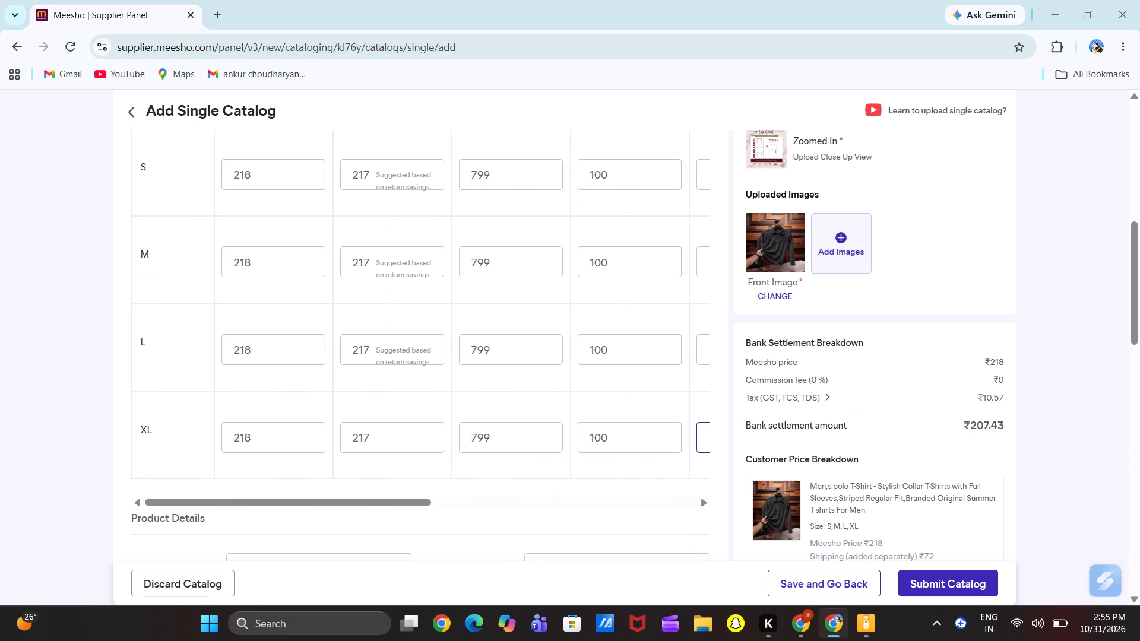
scroll(280, 394, down, 3)
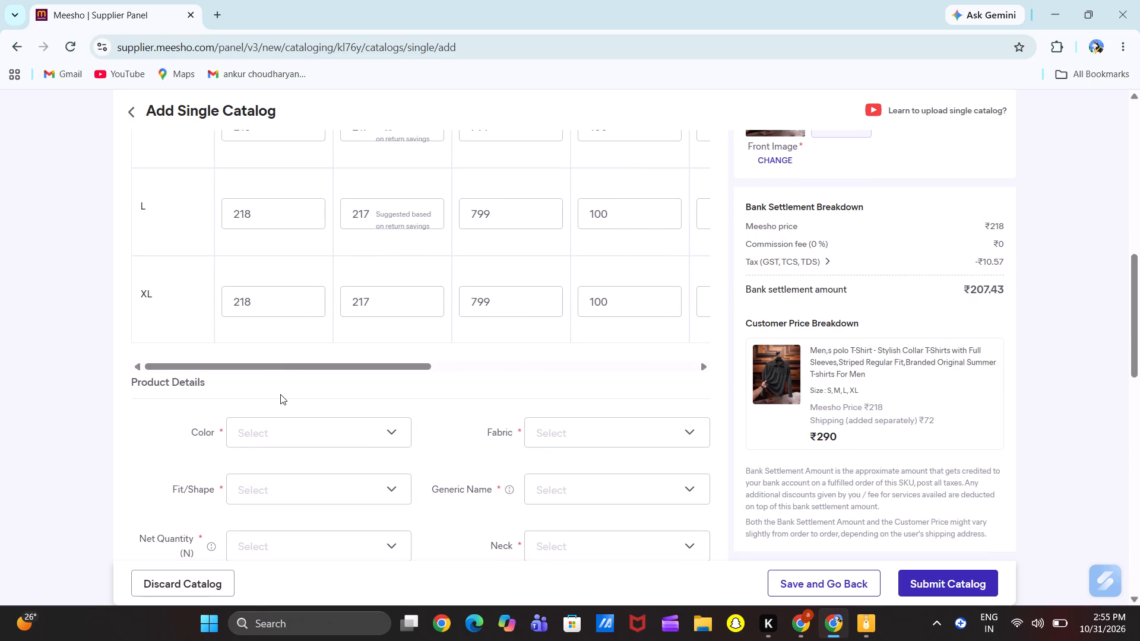
click(284, 433)
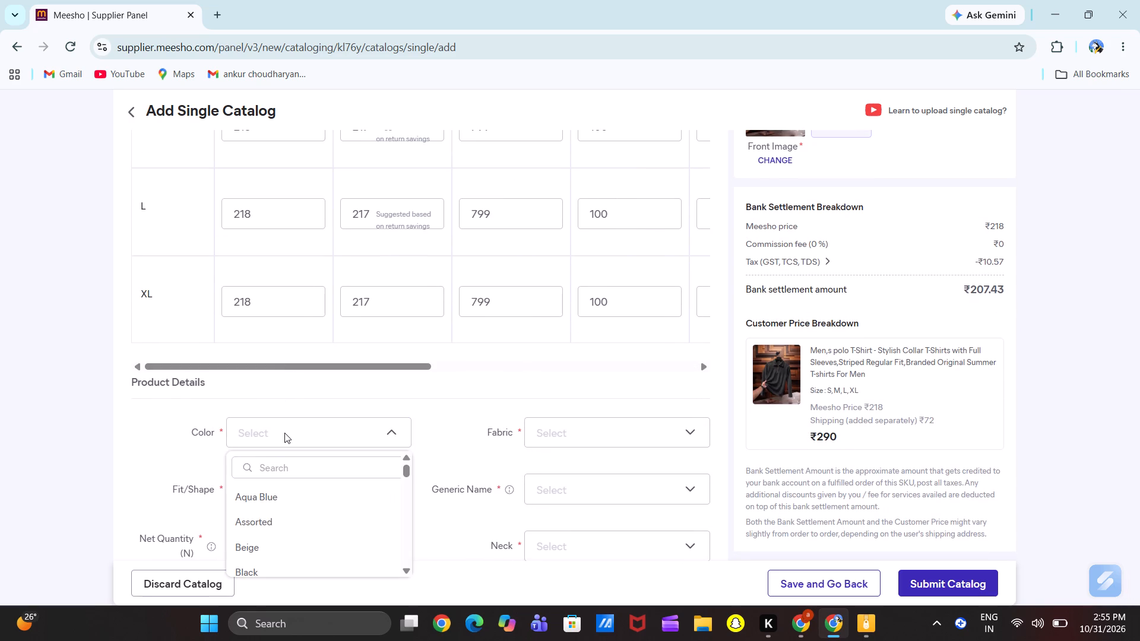
click(295, 468)
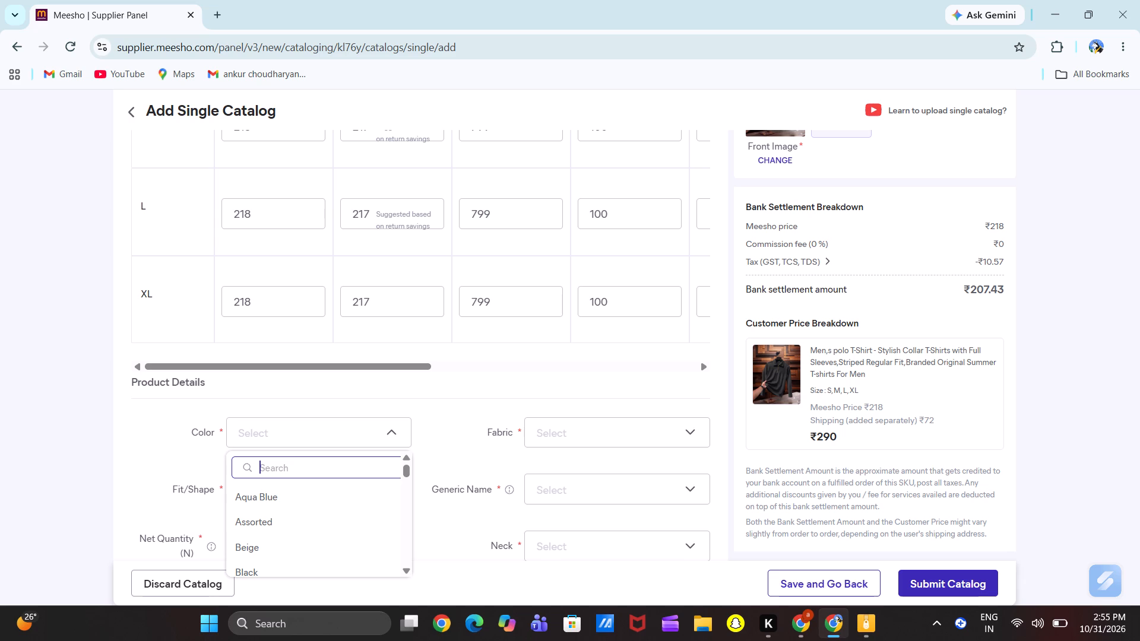
text(BLA)
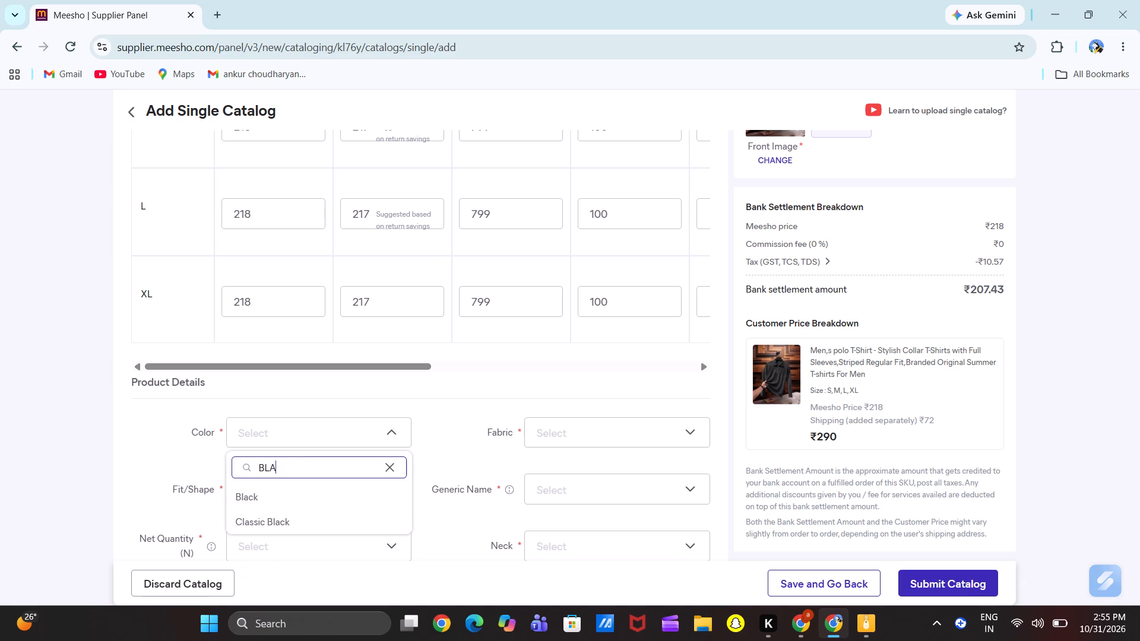
click(268, 496)
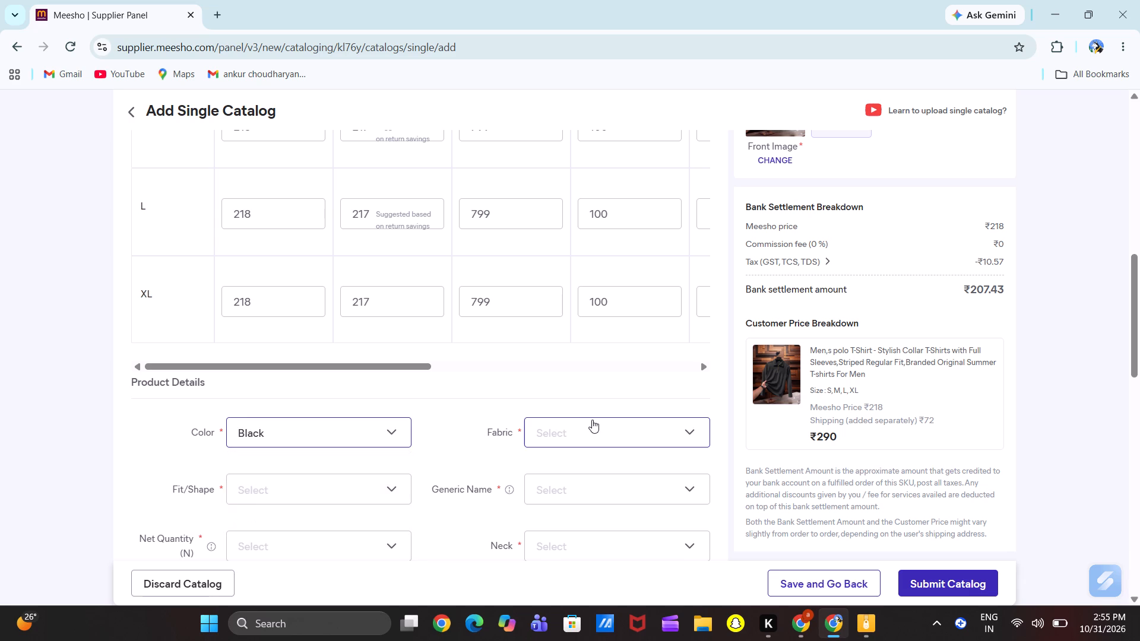
Set Product 4's fabric to Cotton Blend and its fit/shape to Regular.
click(595, 421)
click(594, 469)
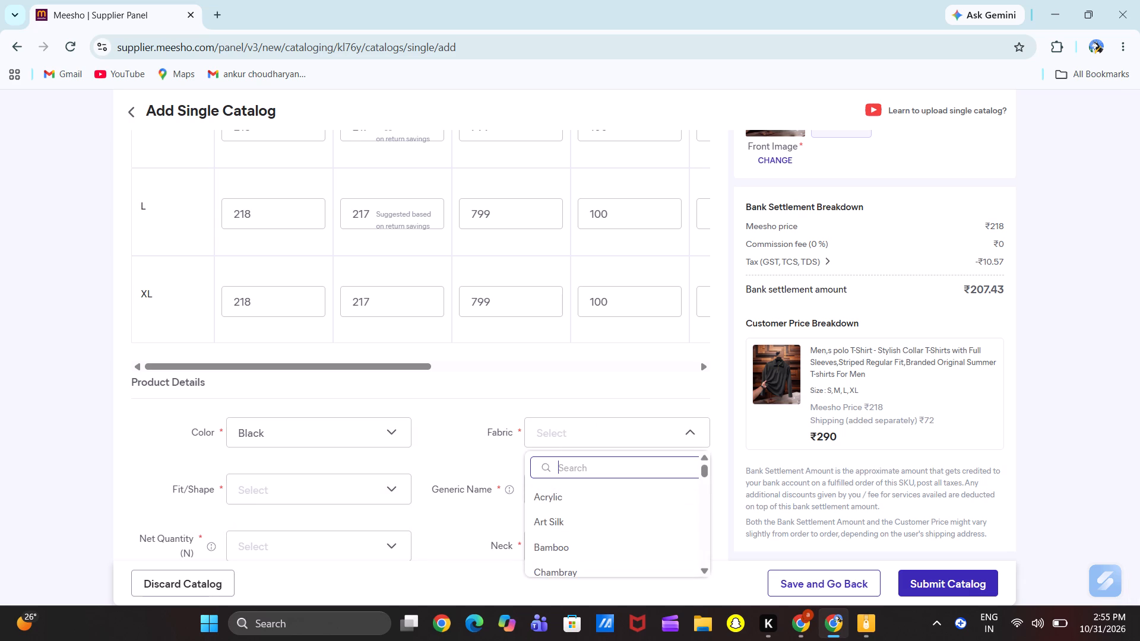
scroll(562, 540, down, 2)
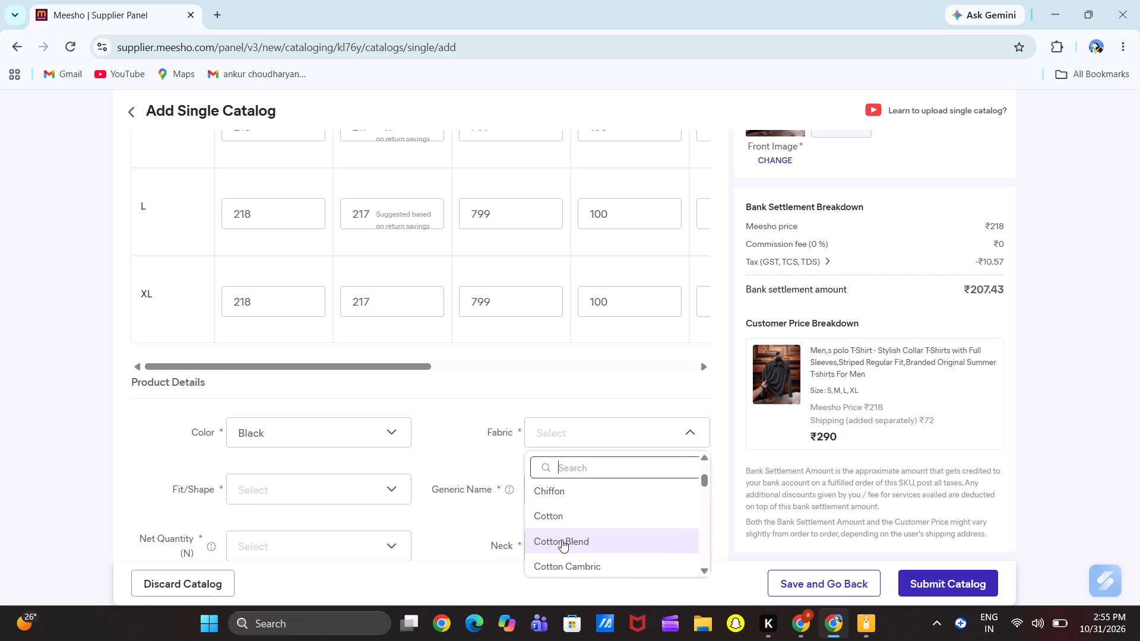
click(562, 540)
click(297, 501)
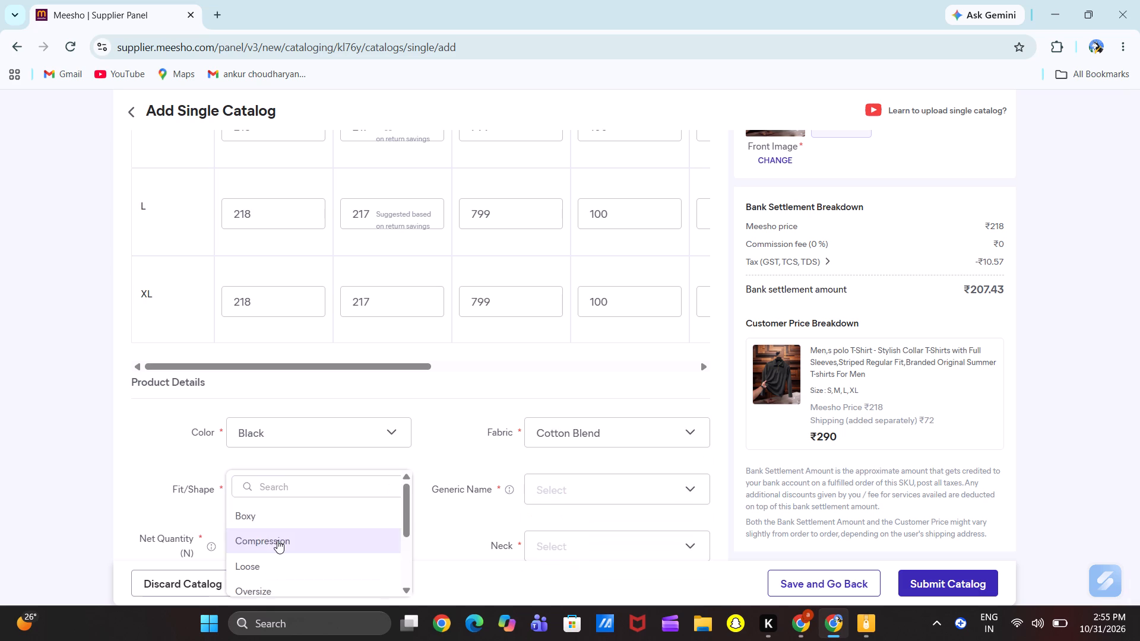
scroll(277, 540, down, 1)
click(274, 557)
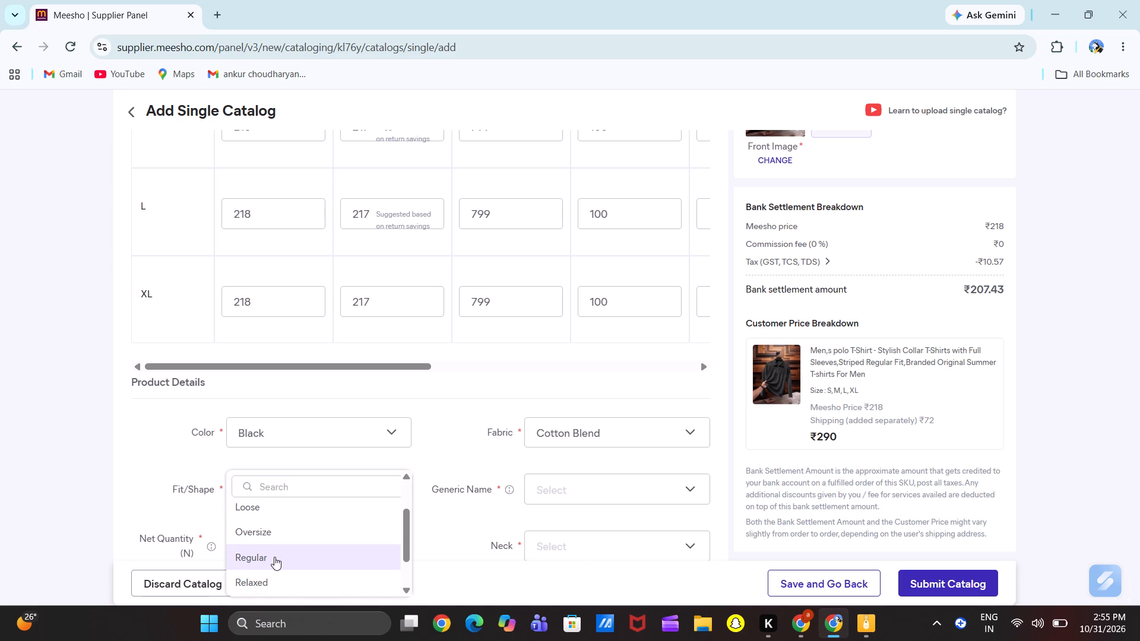
Set Product 4's generic name to Tshirts.
click(587, 485)
scroll(581, 550, down, 1)
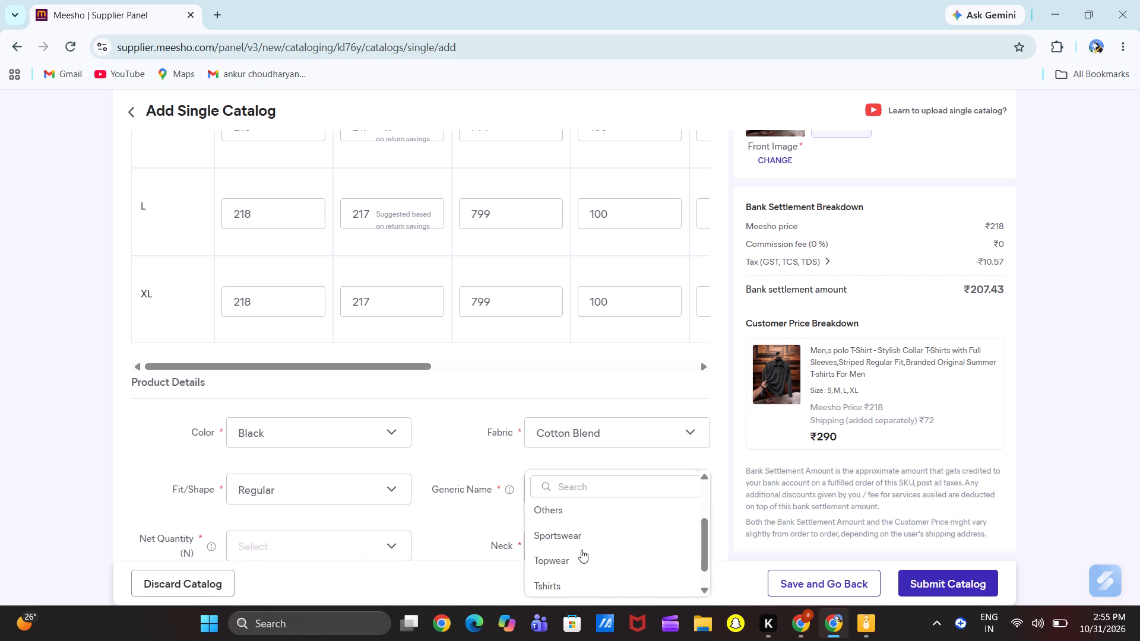
scroll(581, 550, down, 1)
click(581, 550)
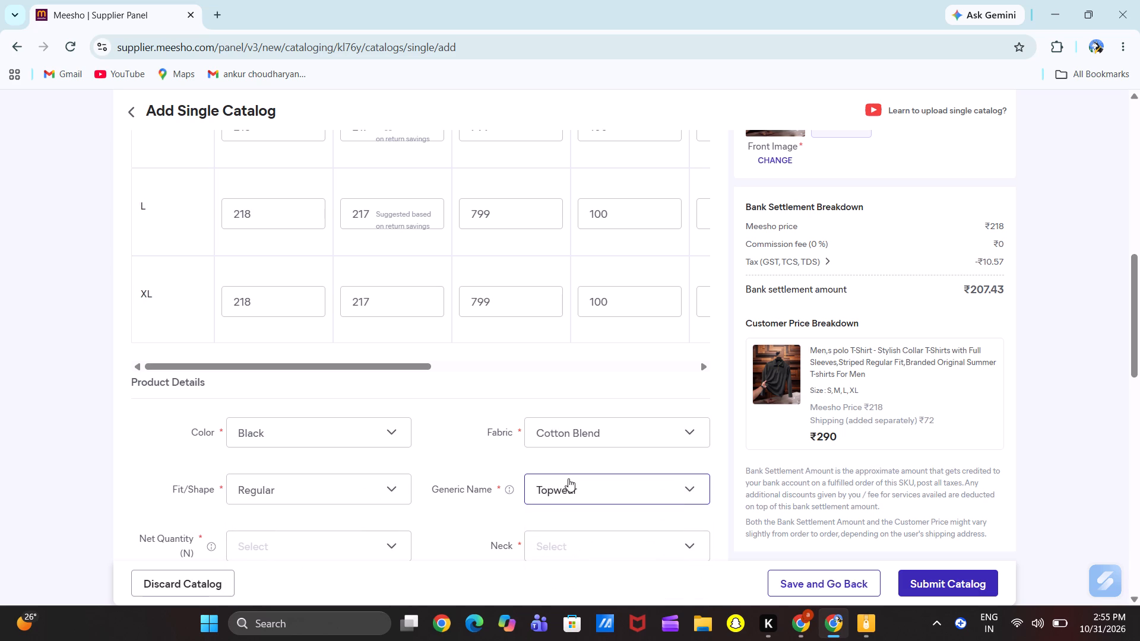
click(594, 483)
scroll(564, 538, down, 3)
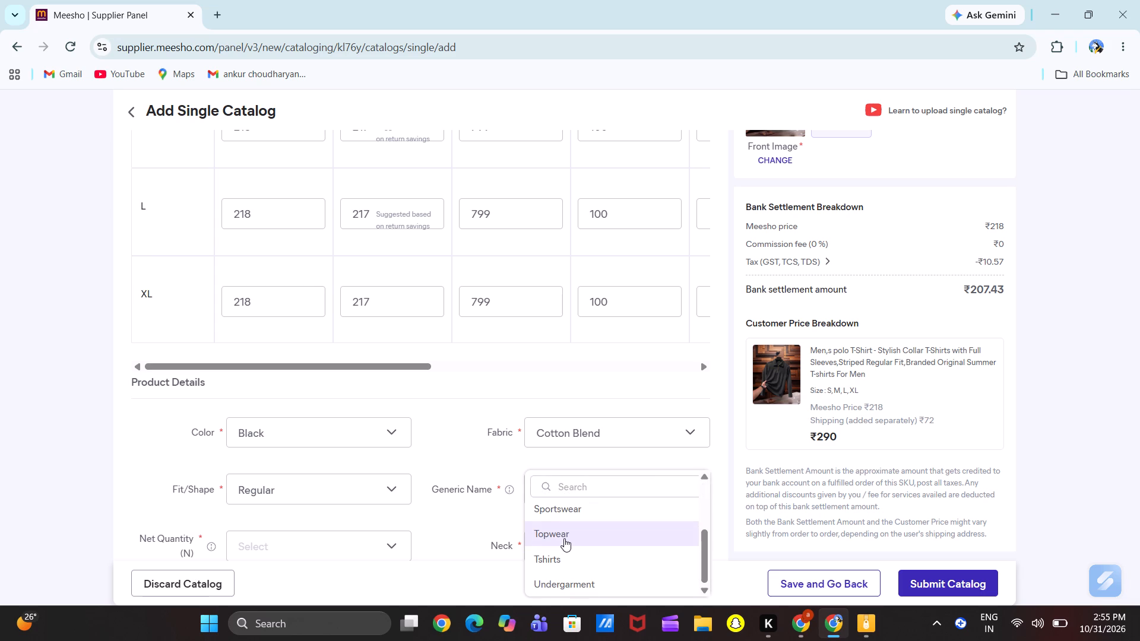
scroll(564, 538, down, 1)
click(559, 553)
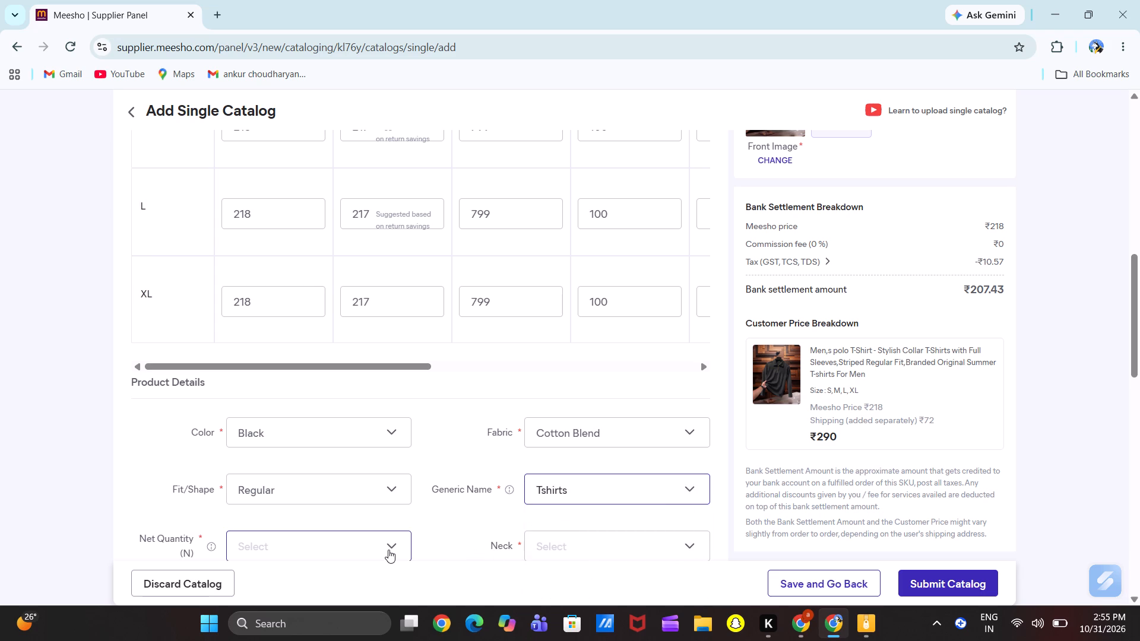
Set Product 4's net quantity to 1 and its neck to Polo.
scroll(388, 550, down, 3)
click(273, 366)
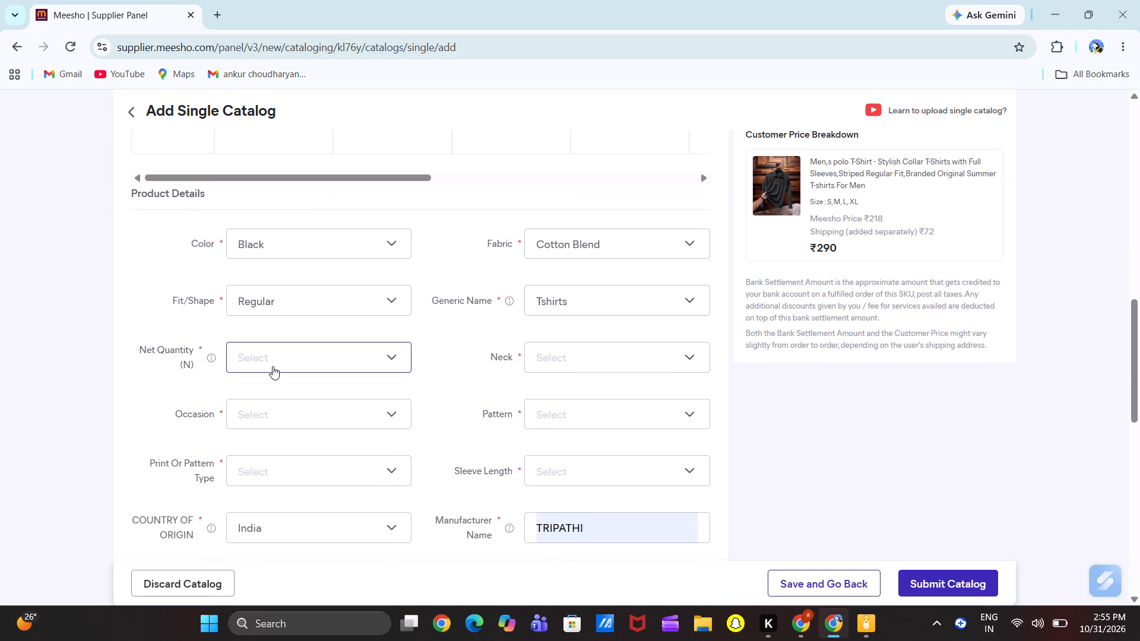
click(267, 413)
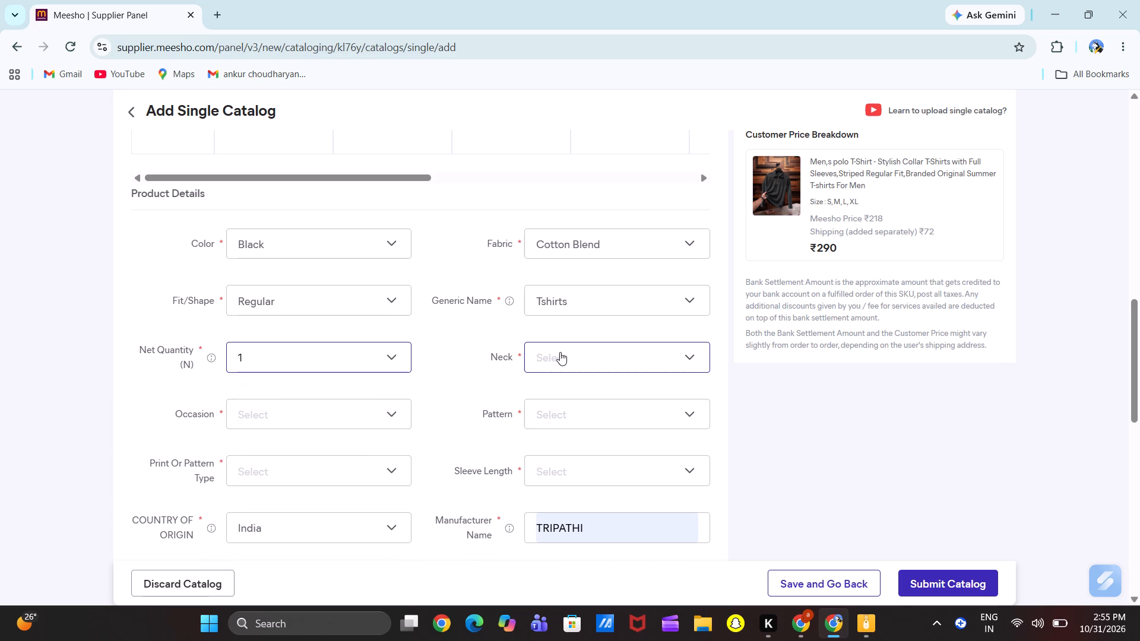
click(560, 352)
scroll(587, 437, down, 2)
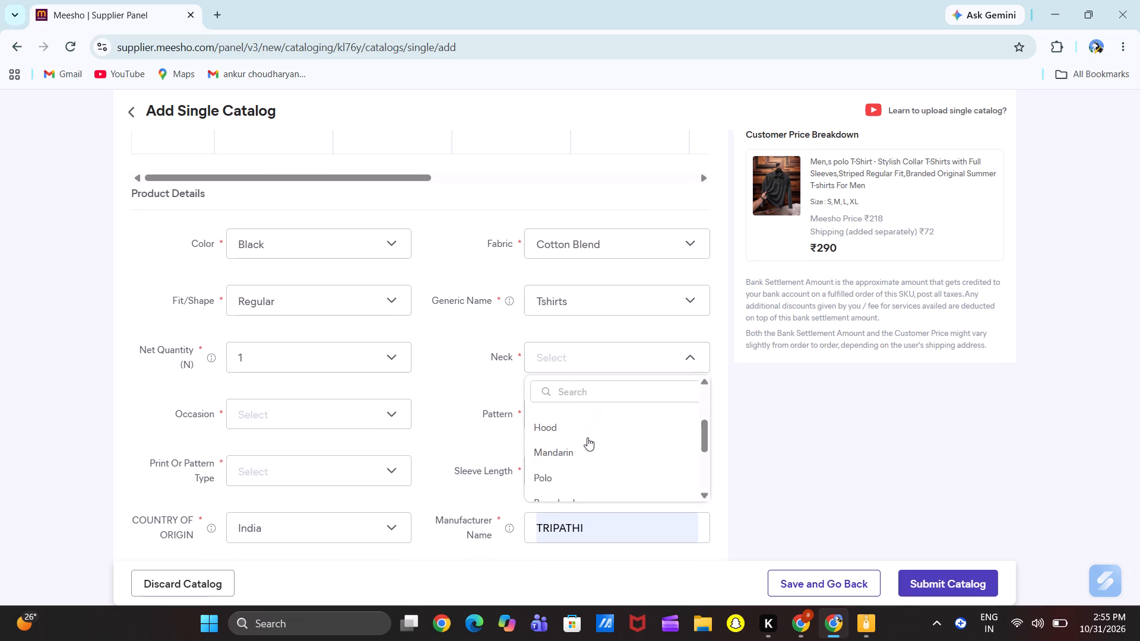
scroll(587, 437, down, 1)
click(581, 452)
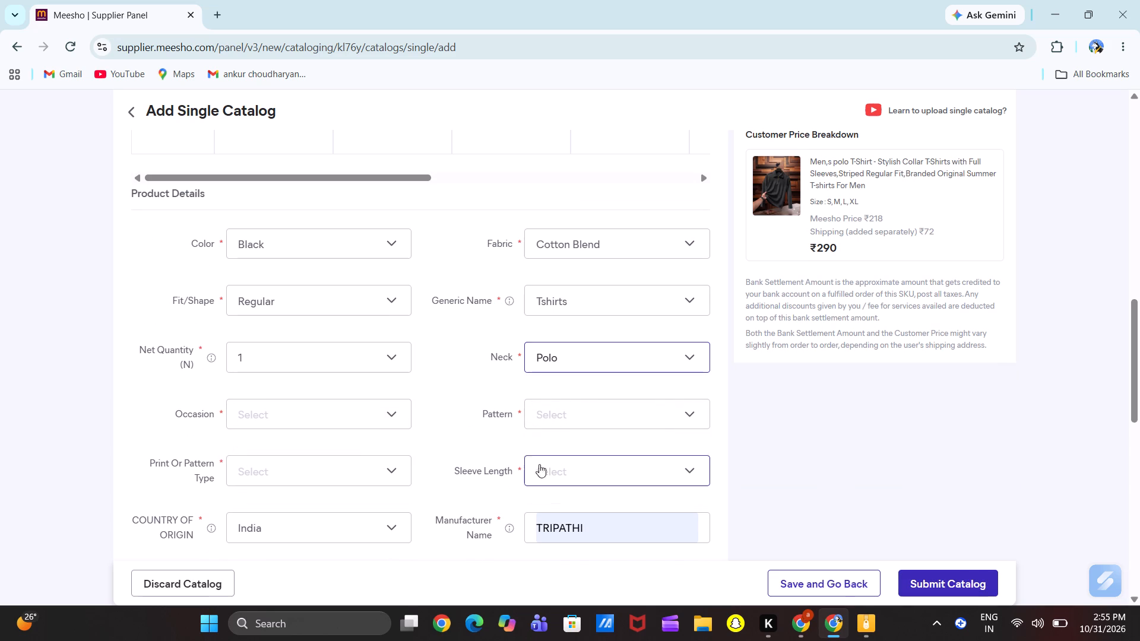
Set Product 4's occasion to Casual and its pattern to Solid.
click(302, 412)
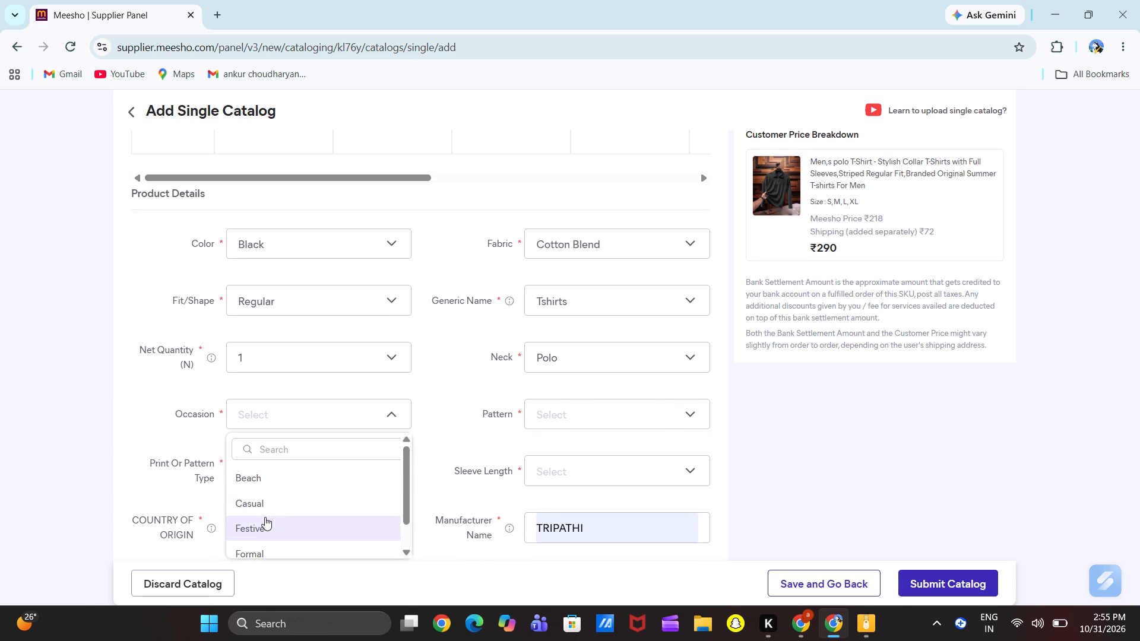
click(292, 509)
click(568, 426)
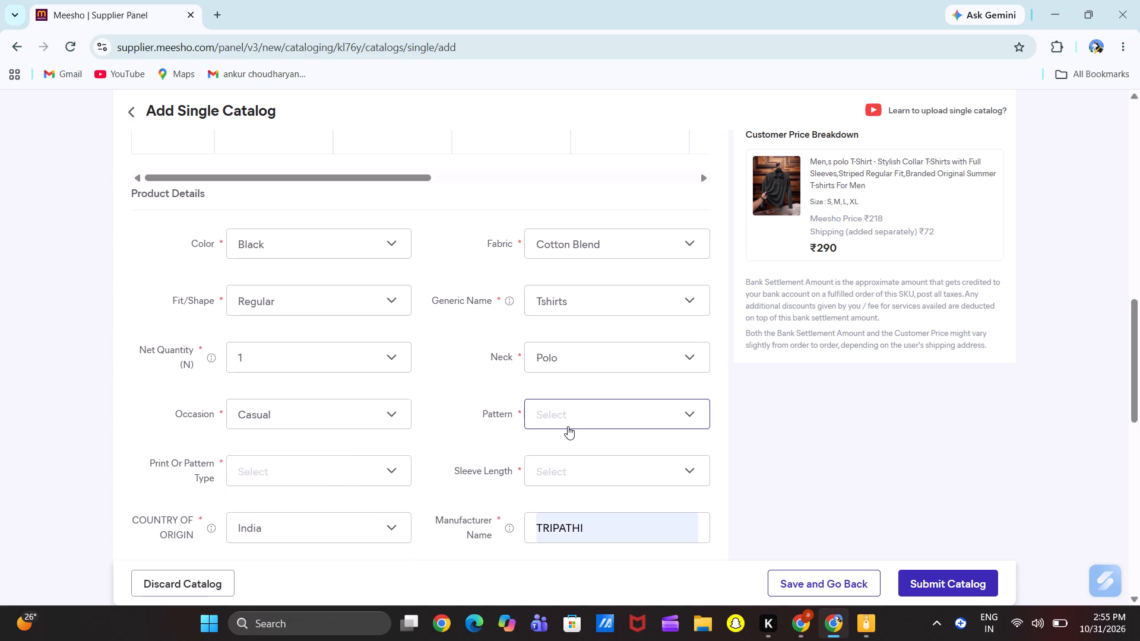
scroll(571, 501, down, 3)
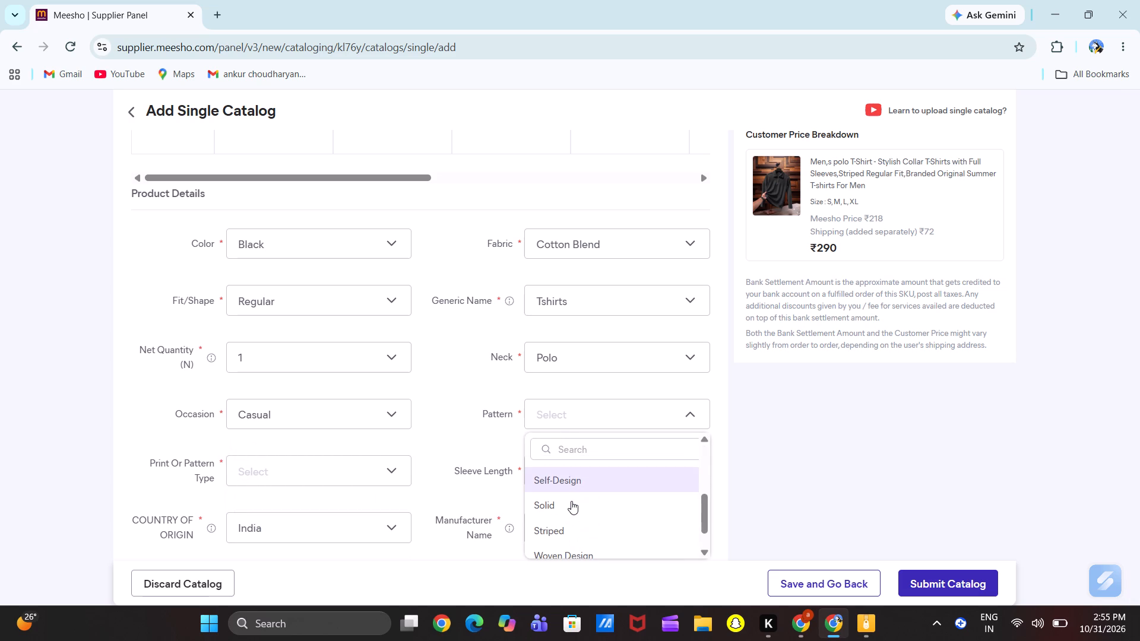
click(571, 501)
Set Product 4's print or pattern type to Solid and its sleeve length to Long Sleeves.
click(316, 465)
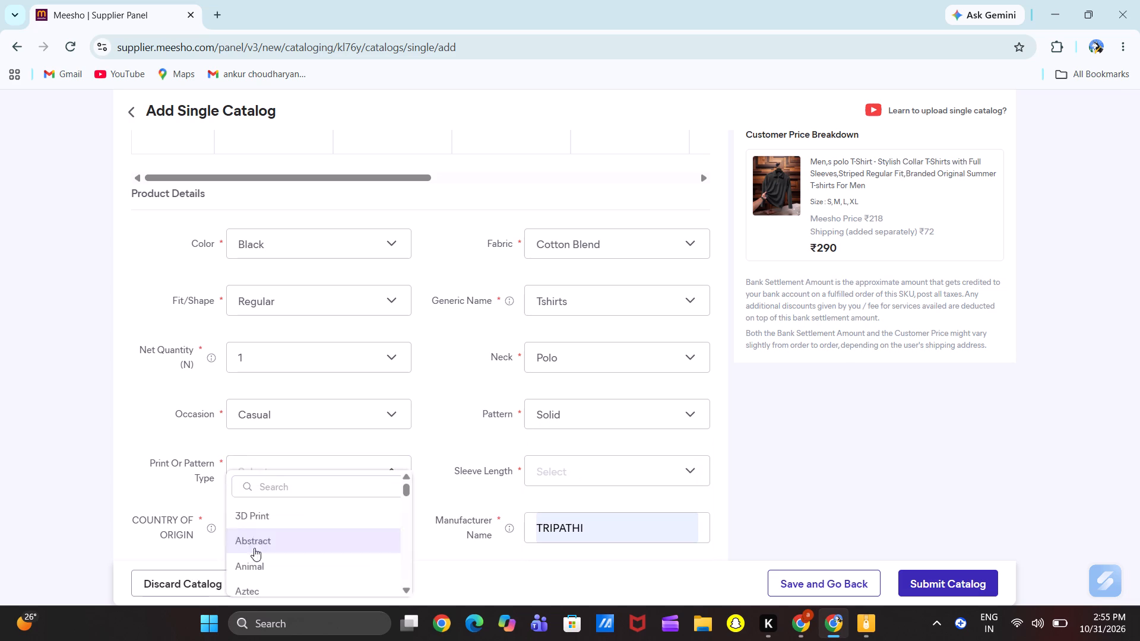
scroll(302, 550, down, 1)
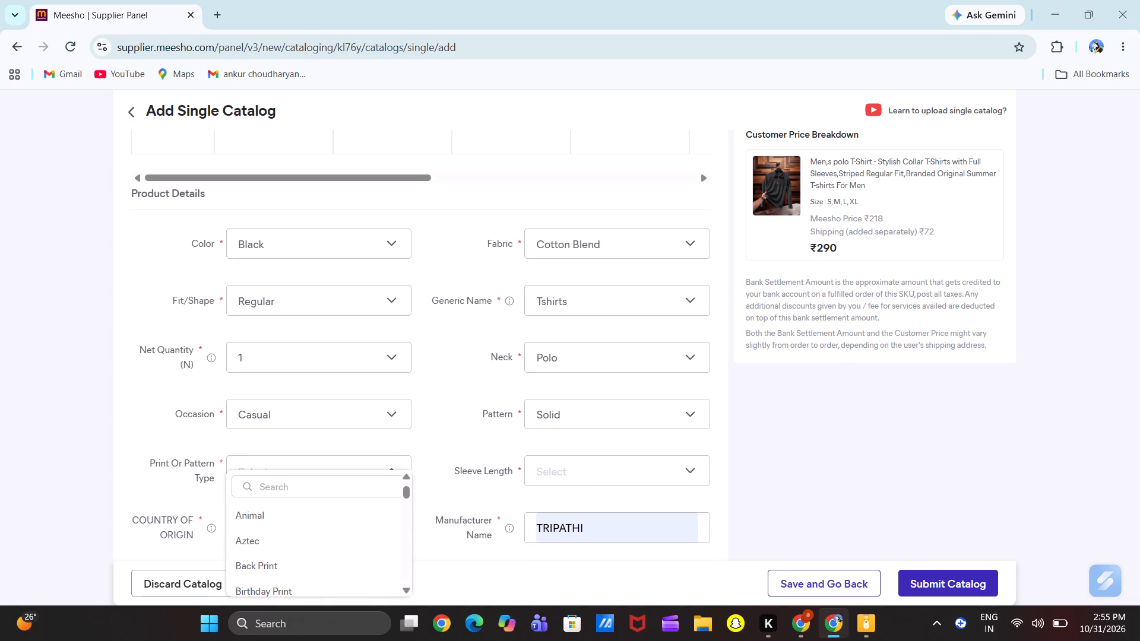
click(314, 484)
text(SO)
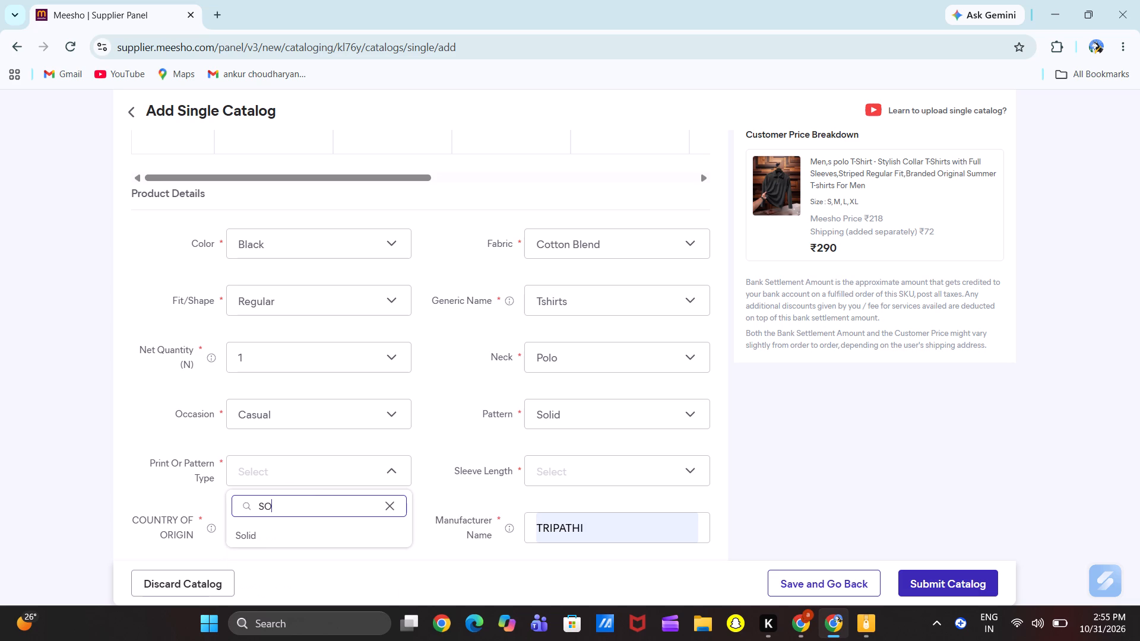
click(325, 538)
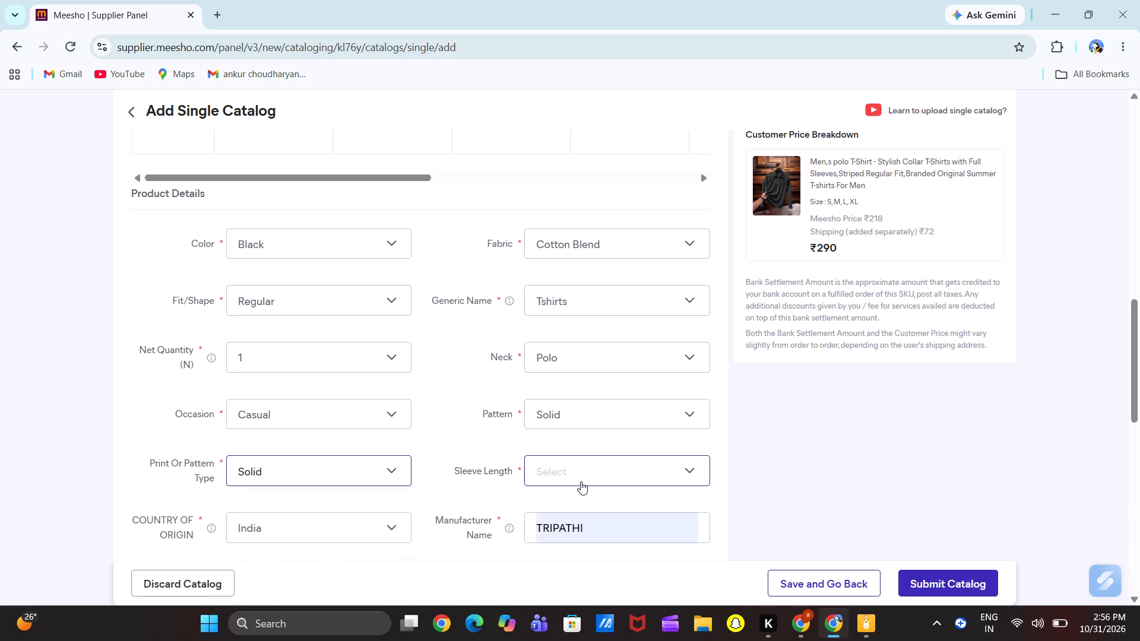
click(582, 480)
click(581, 523)
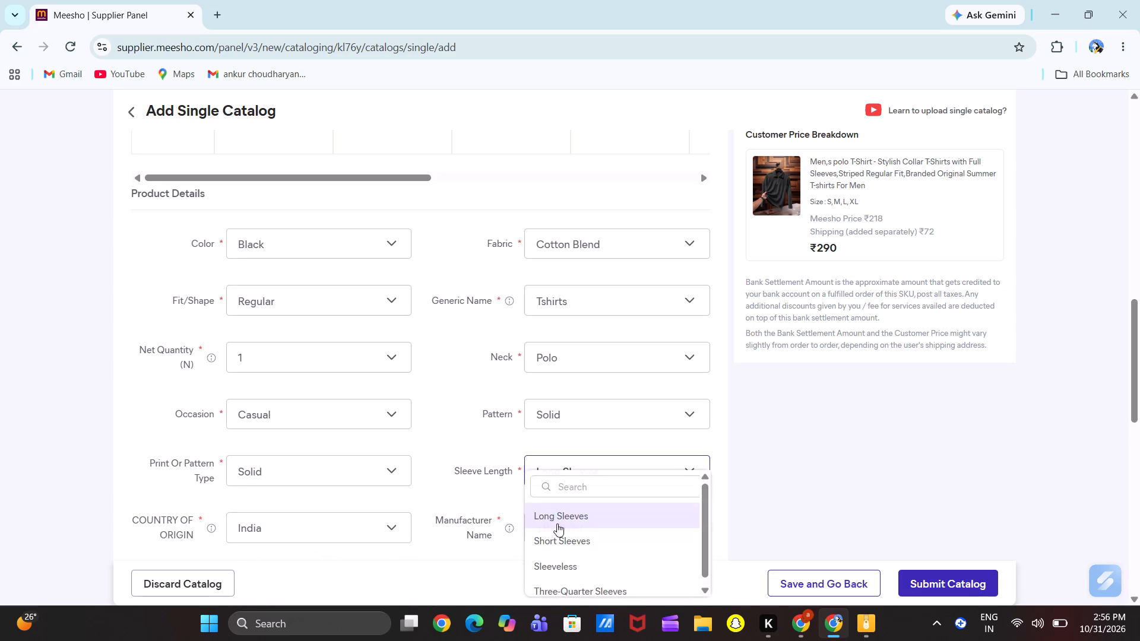
Set Product 4's length to Regular in the other attributes.
scroll(460, 523, down, 6)
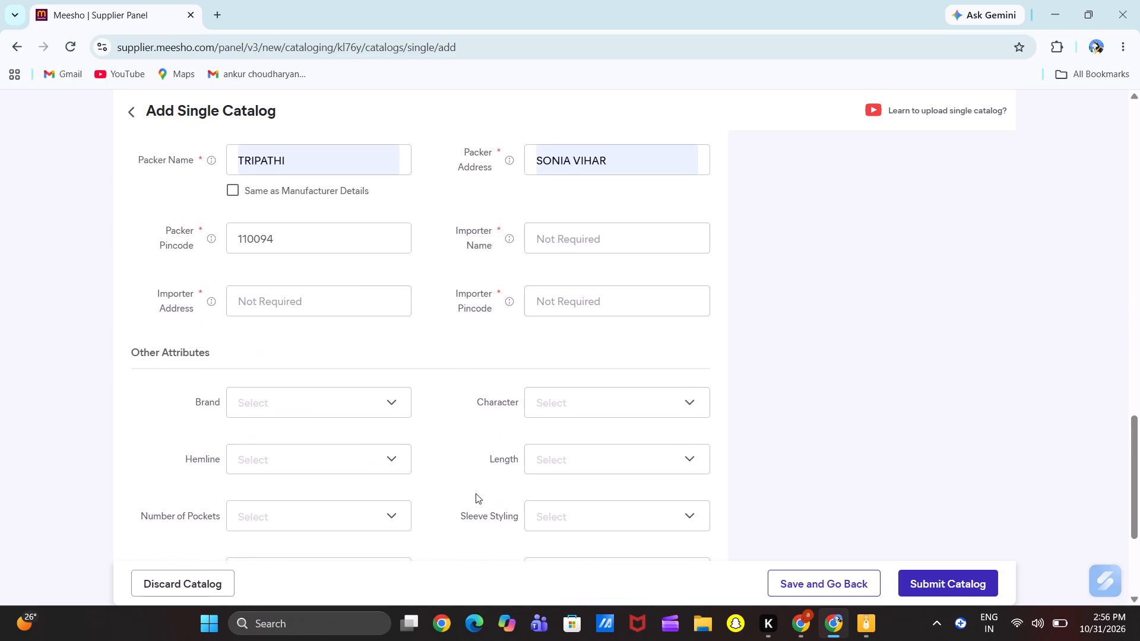
click(591, 452)
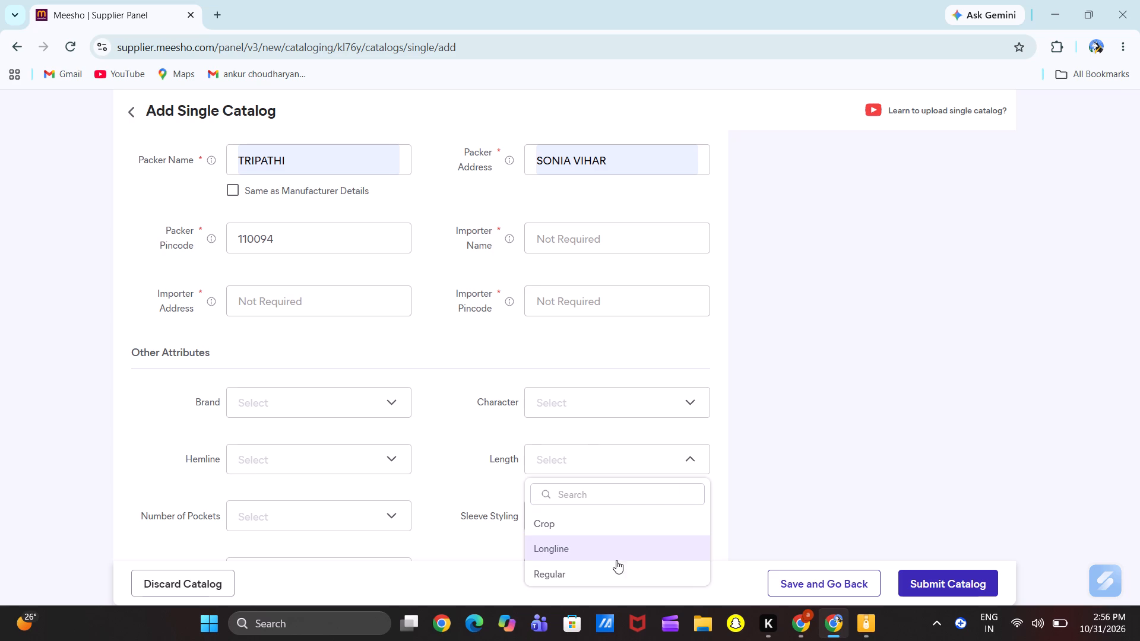
click(628, 568)
Set Product 4's number of pockets to No Pocket and its style to Korean.
scroll(436, 485, down, 3)
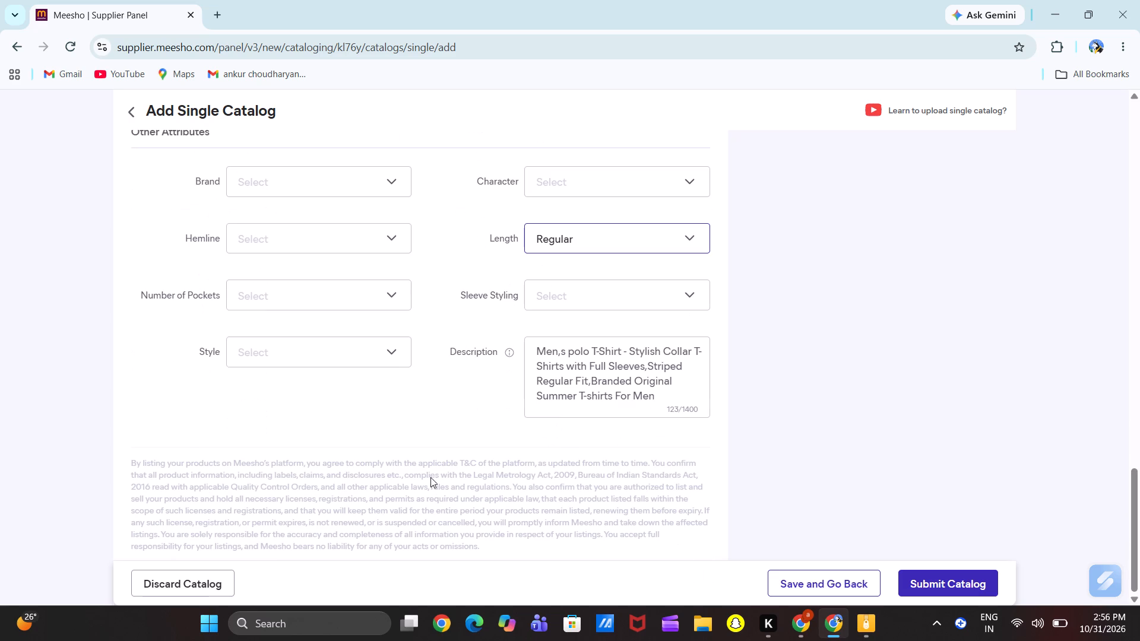
click(277, 292)
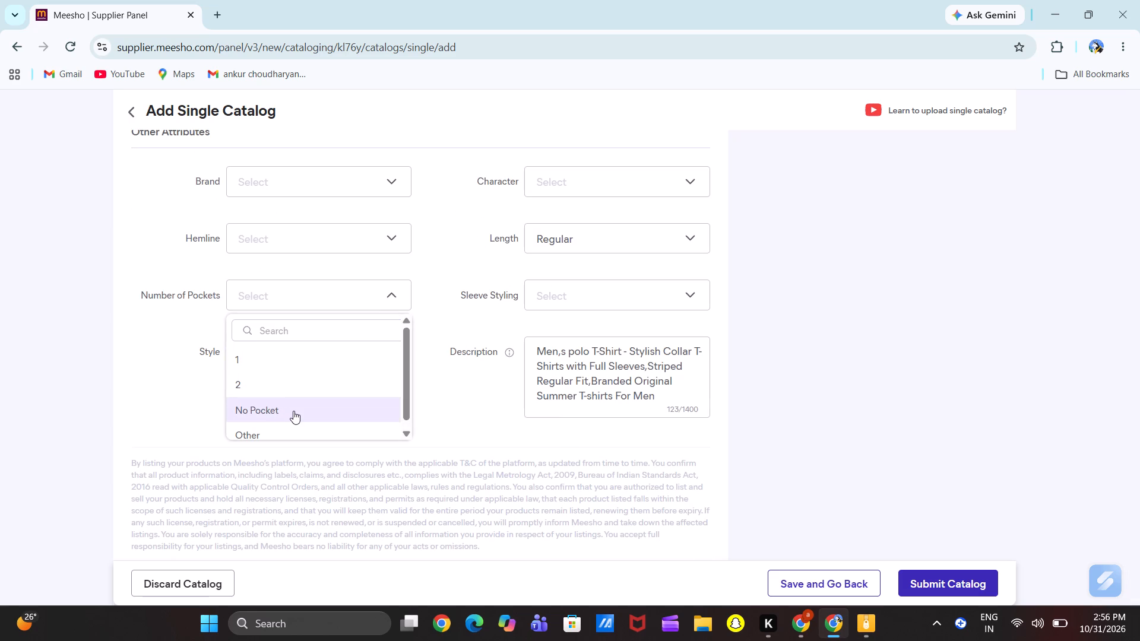
click(293, 411)
click(302, 338)
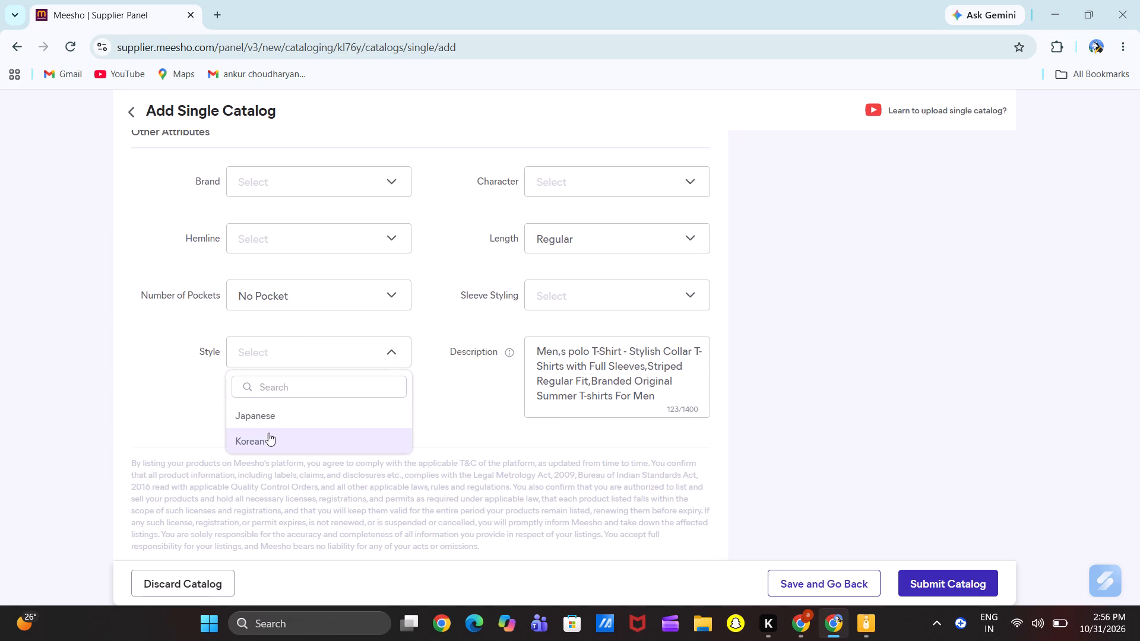
click(289, 435)
Review Product 4's entered details, including the prices and size measurements for every size.
scroll(462, 375, up, 5)
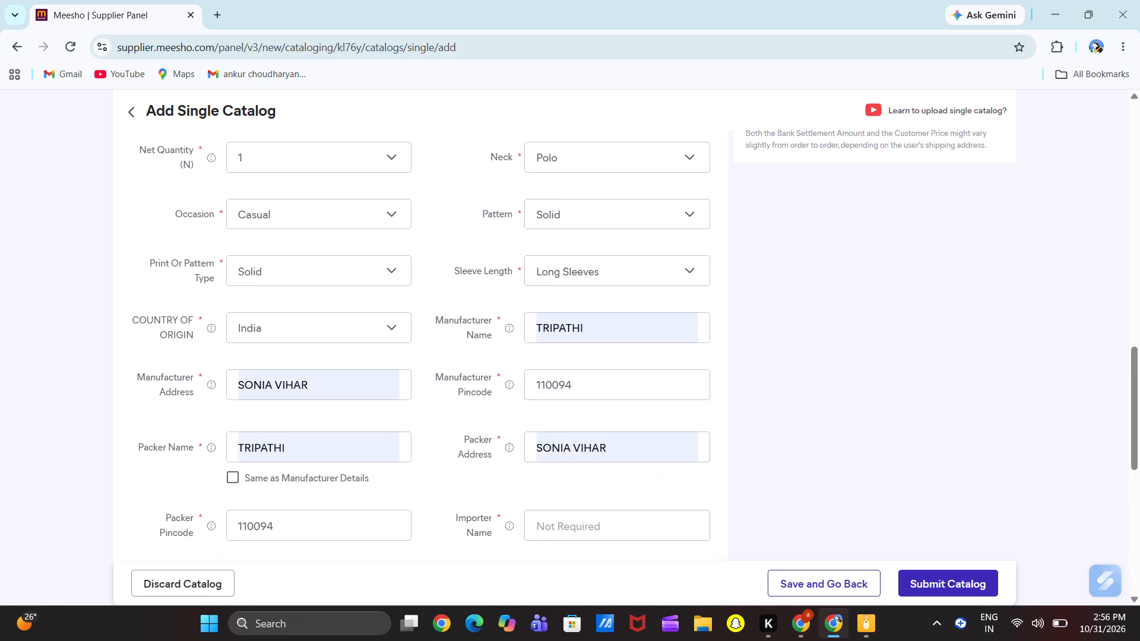
scroll(462, 375, up, 5)
scroll(462, 375, down, 1)
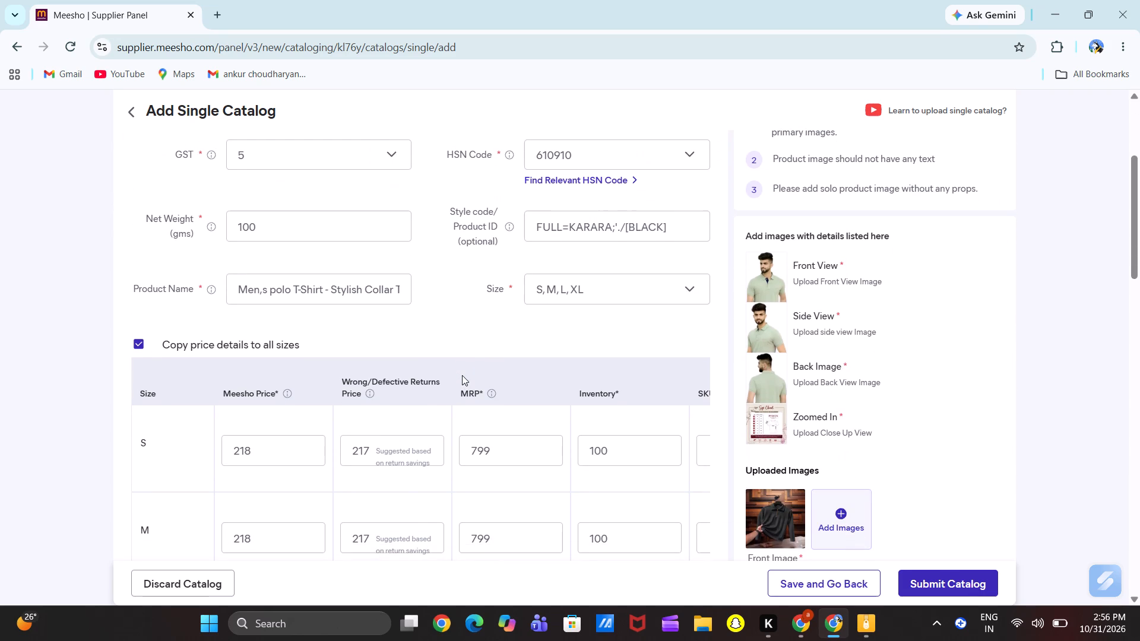
scroll(408, 485, left, 6)
scroll(408, 485, down, 2)
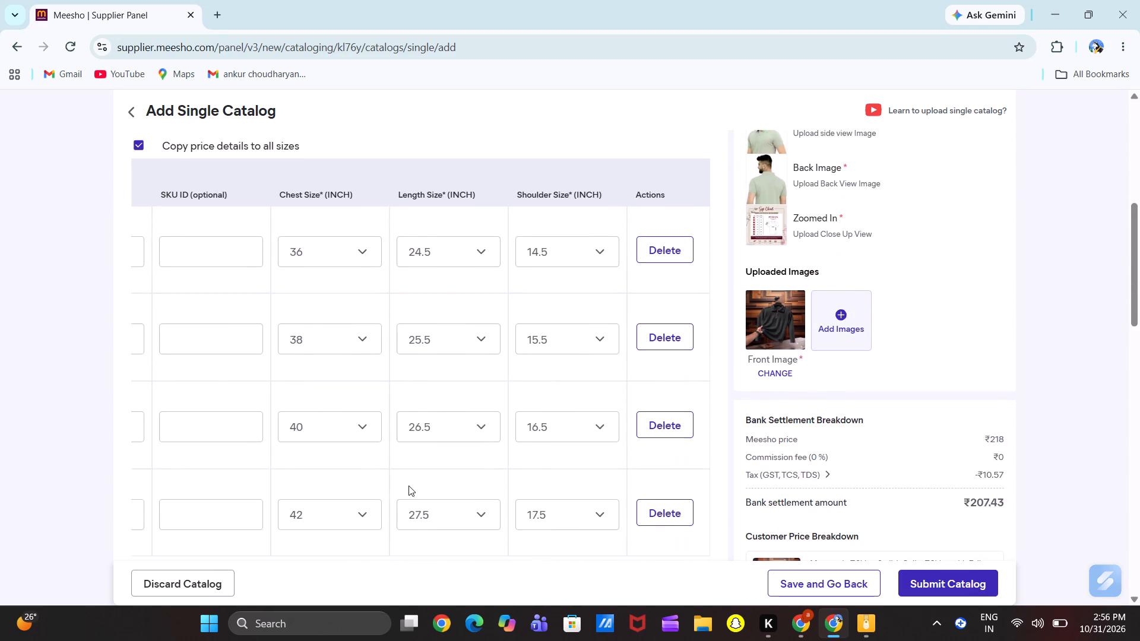
scroll(408, 485, down, 1)
scroll(408, 485, right, 6)
scroll(408, 485, up, 3)
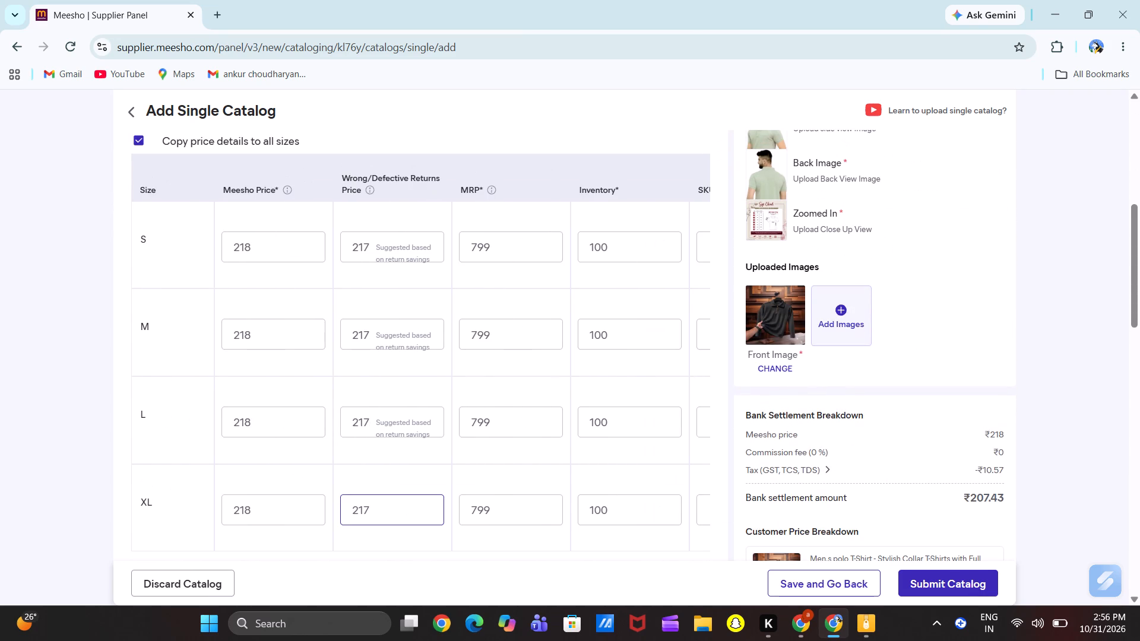
Switch to Product 5 and enter its style code as FULL=KARARA;.'/[GREY].
scroll(408, 485, up, 4)
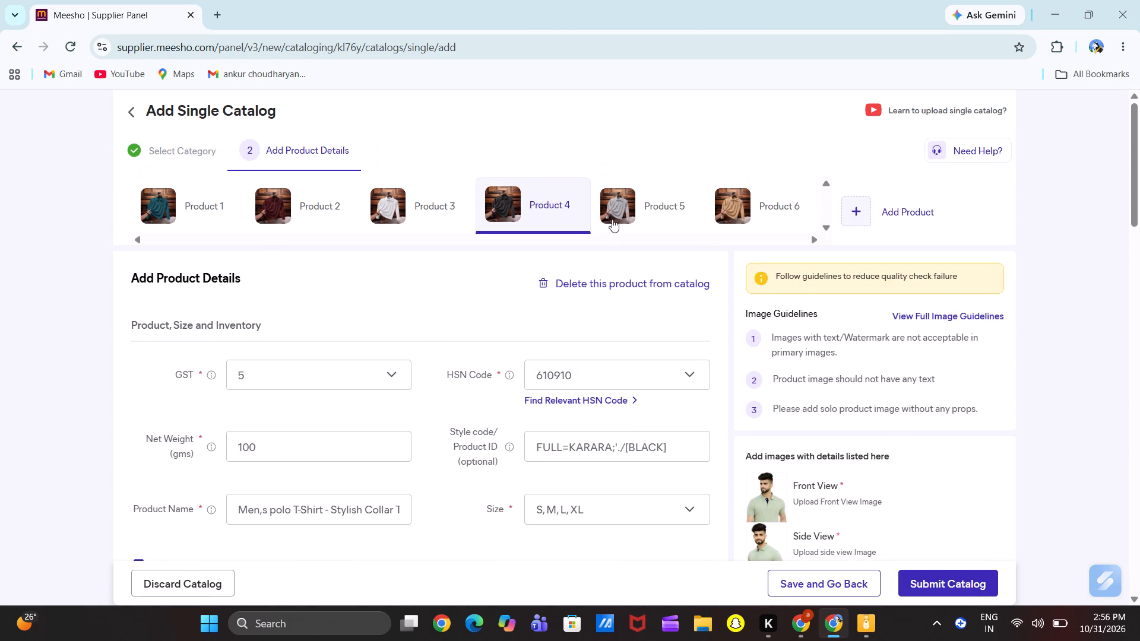
click(615, 215)
scroll(505, 393, down, 1)
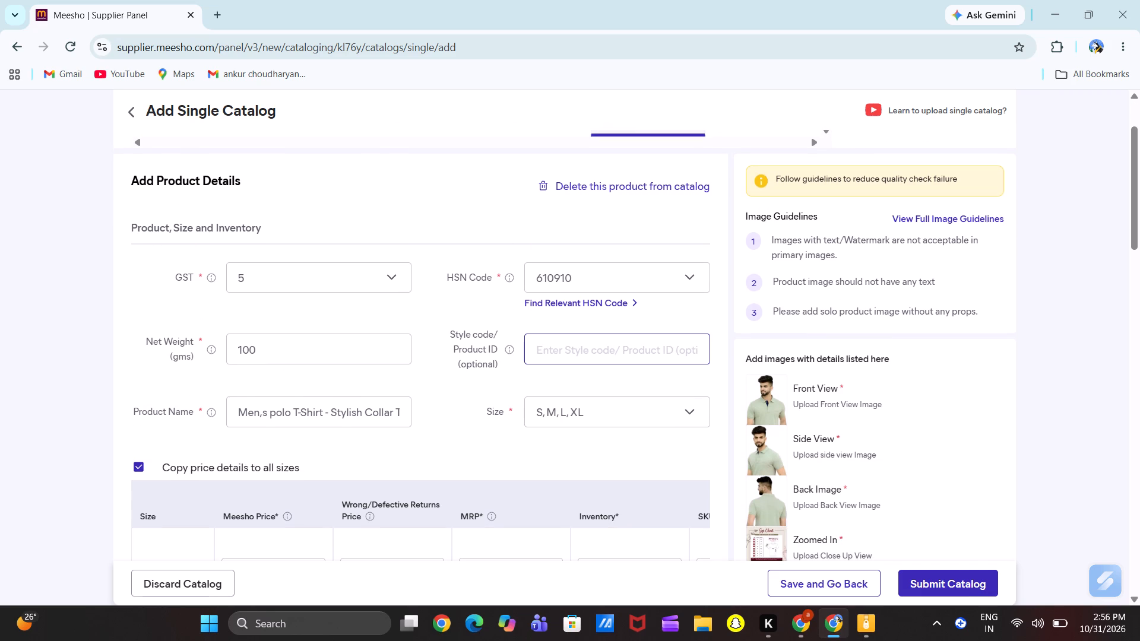
click(564, 350)
text(FULL)
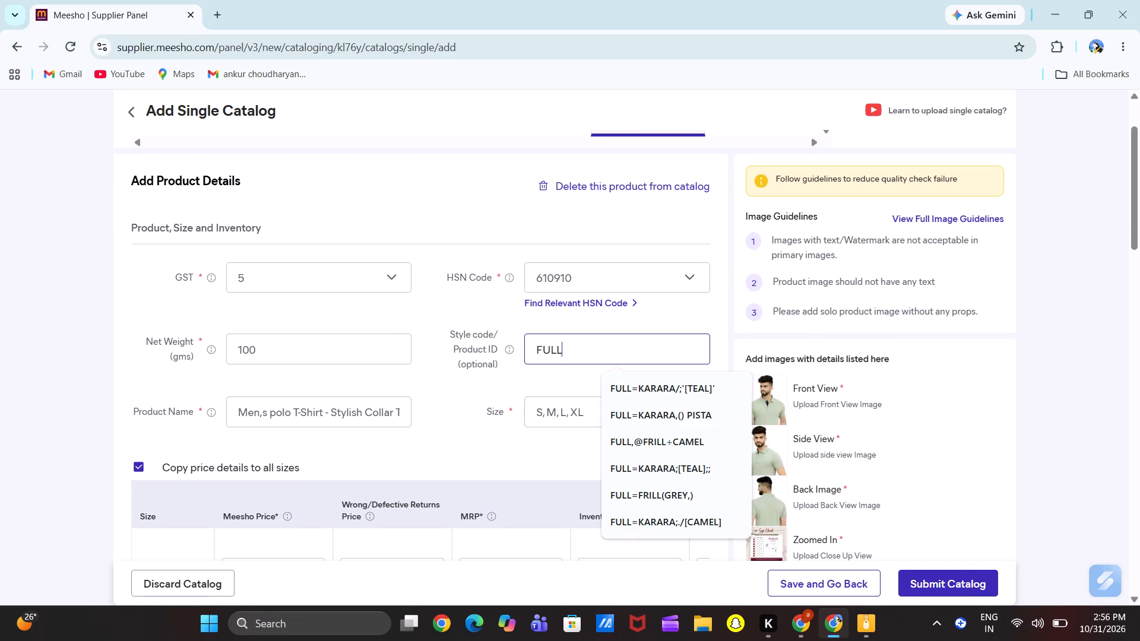
key(equal)
text(KARARA)
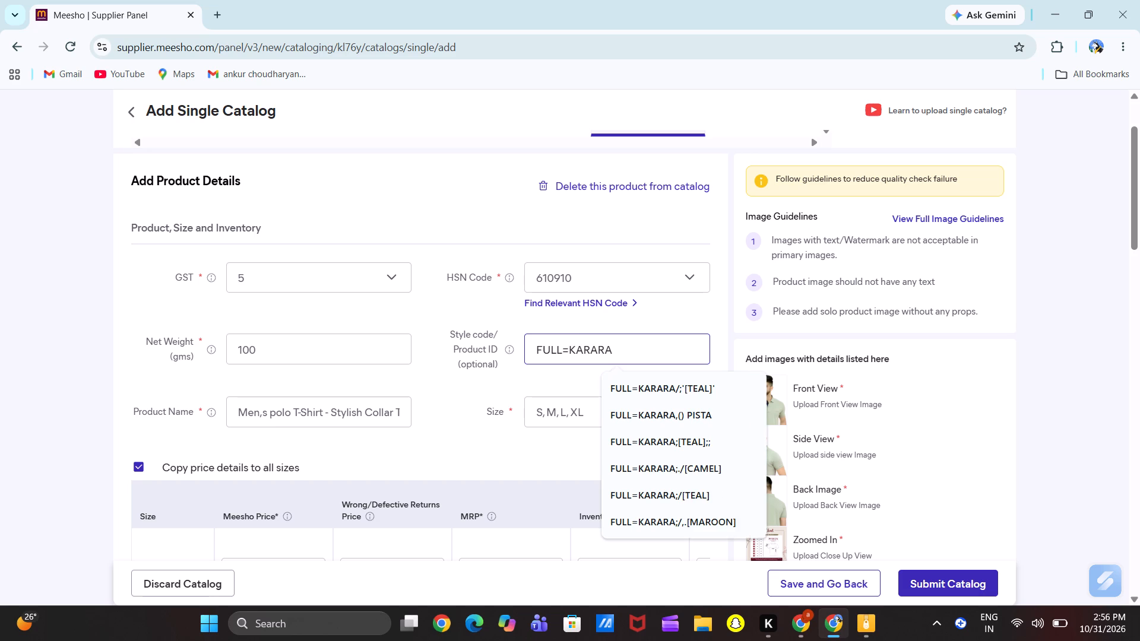
text(;.)
text('/)
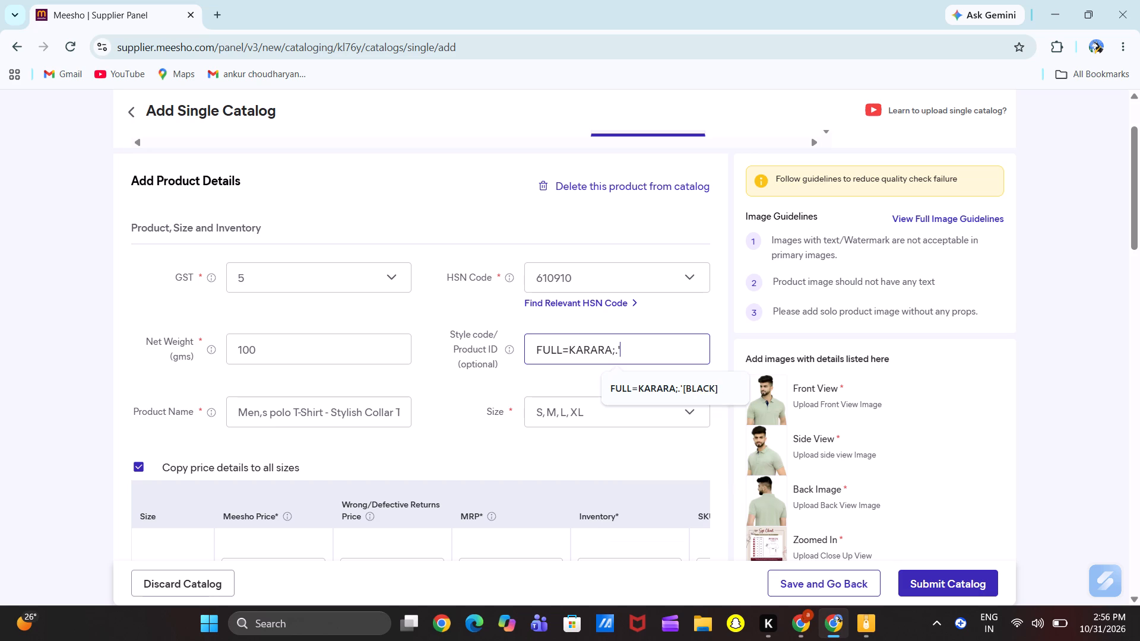
key(bracketleft)
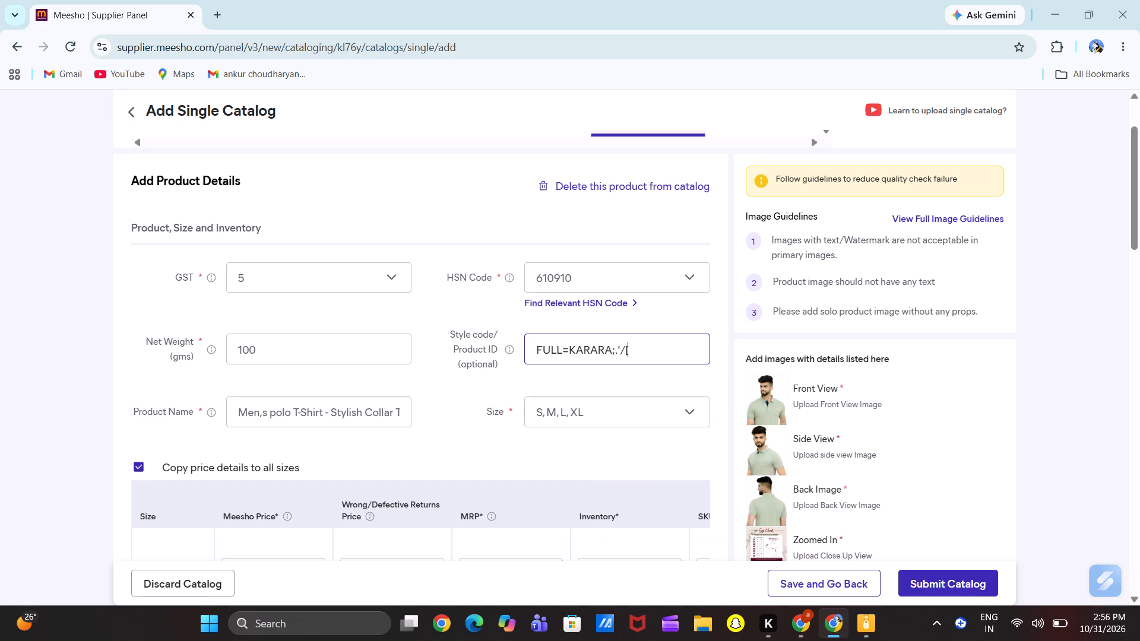
scroll(554, 353, up, 1)
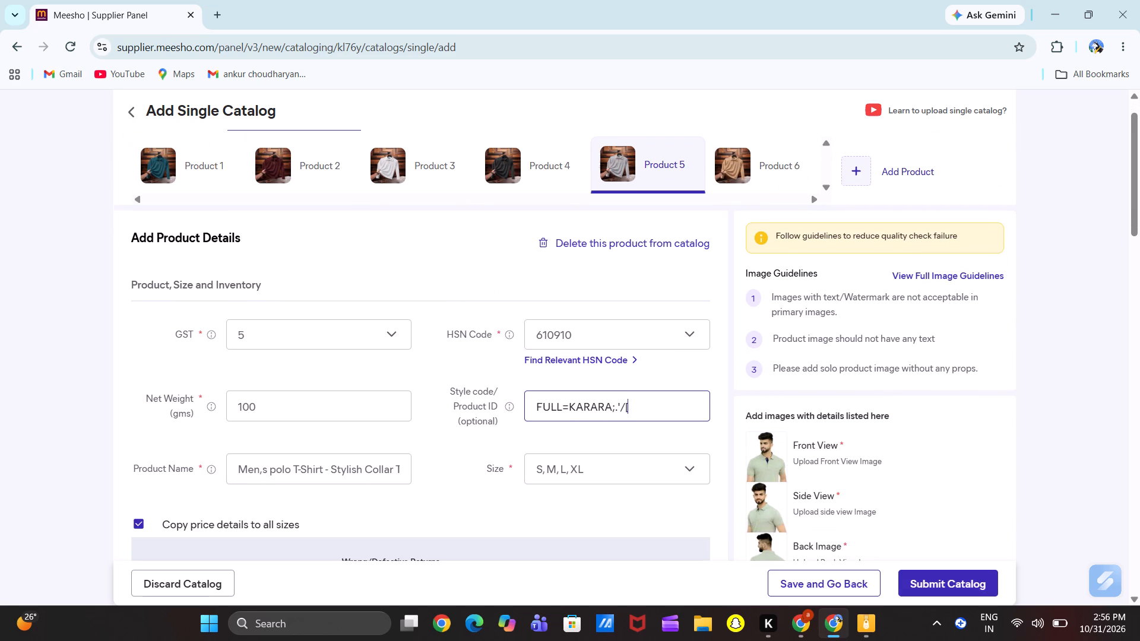
scroll(554, 353, up, 1)
text(GREY)
key(bracketright)
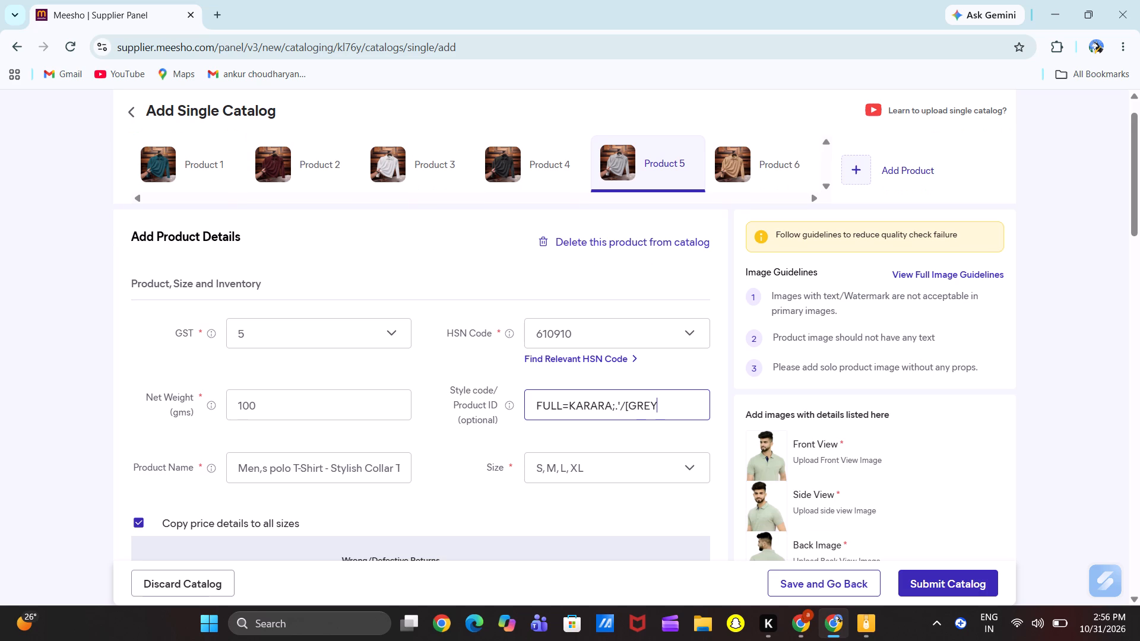
Set Product 5's Meesho price to 218, wrong/defective returns price to 217 and MRP to 799 for all sizes.
scroll(423, 412, down, 1)
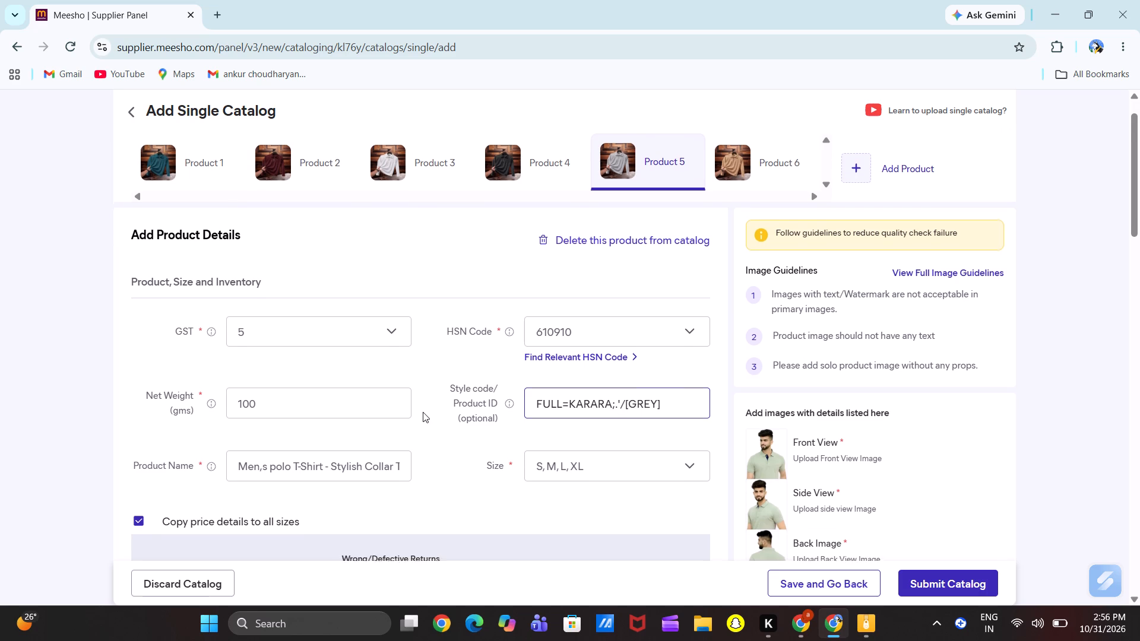
scroll(423, 412, down, 1)
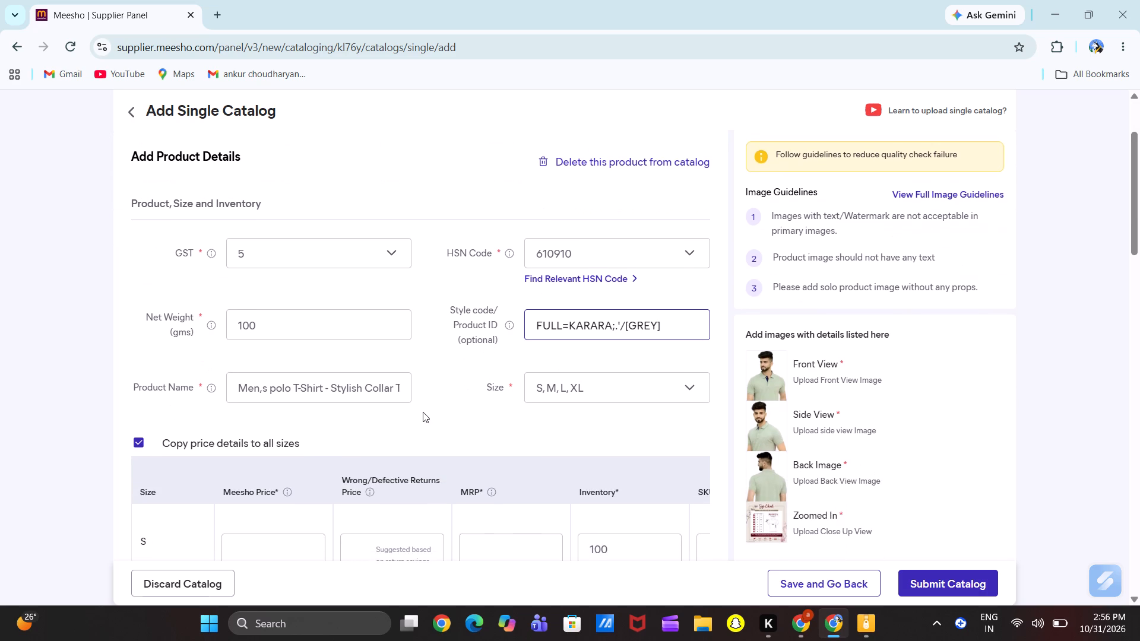
scroll(423, 412, down, 2)
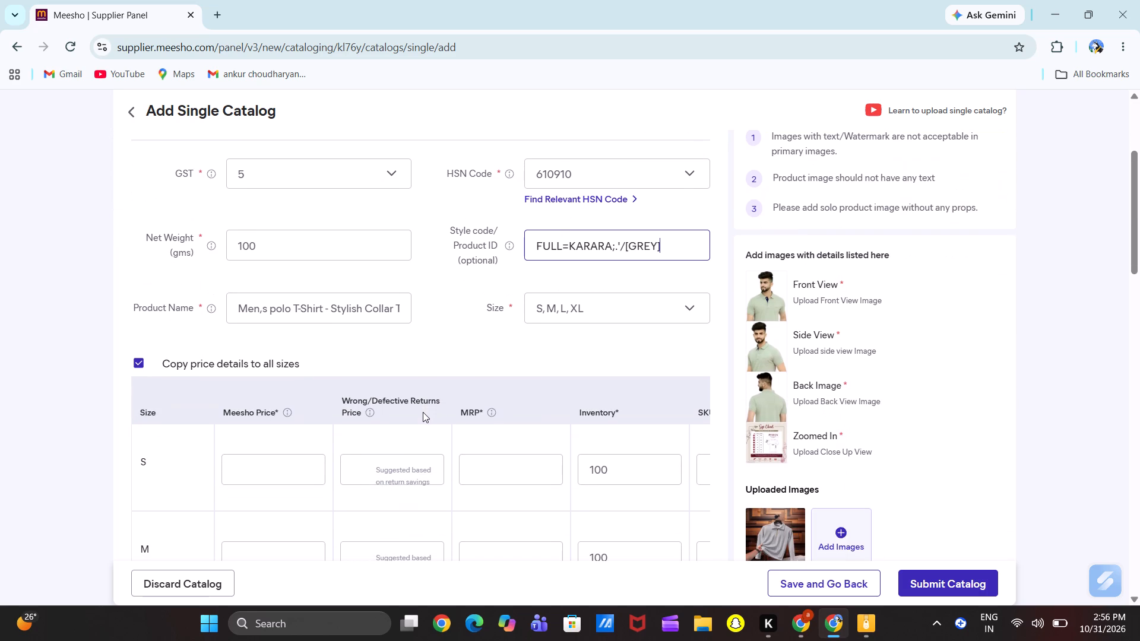
click(259, 484)
text(218)
click(348, 472)
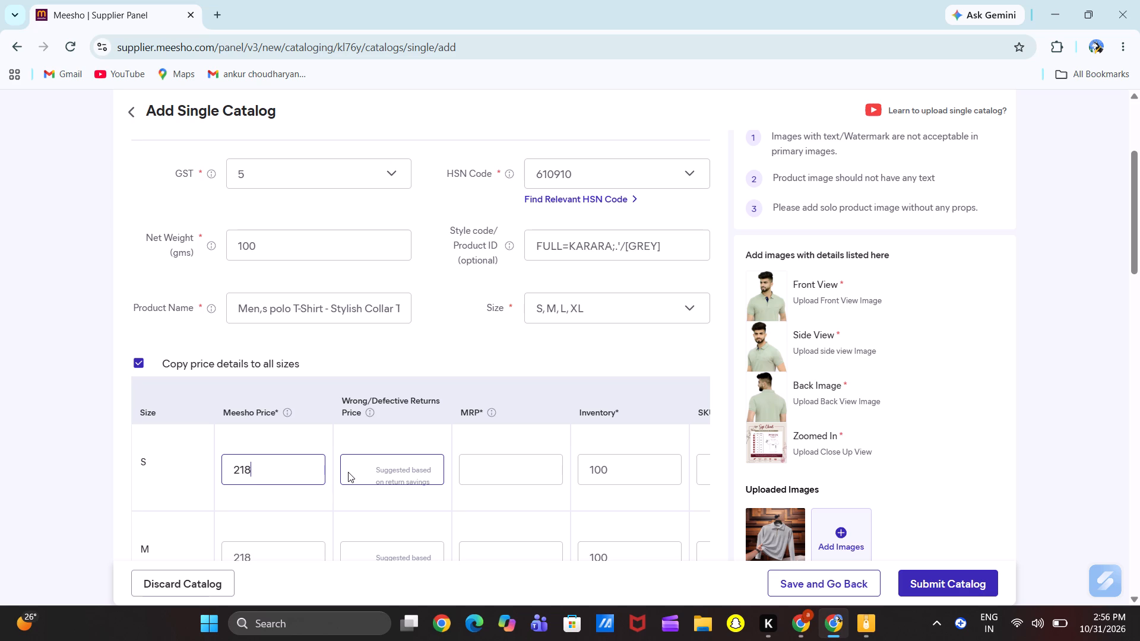
key(BackSpace)
key(BackSpace)
key(BackSpace)
key(BackSpace)
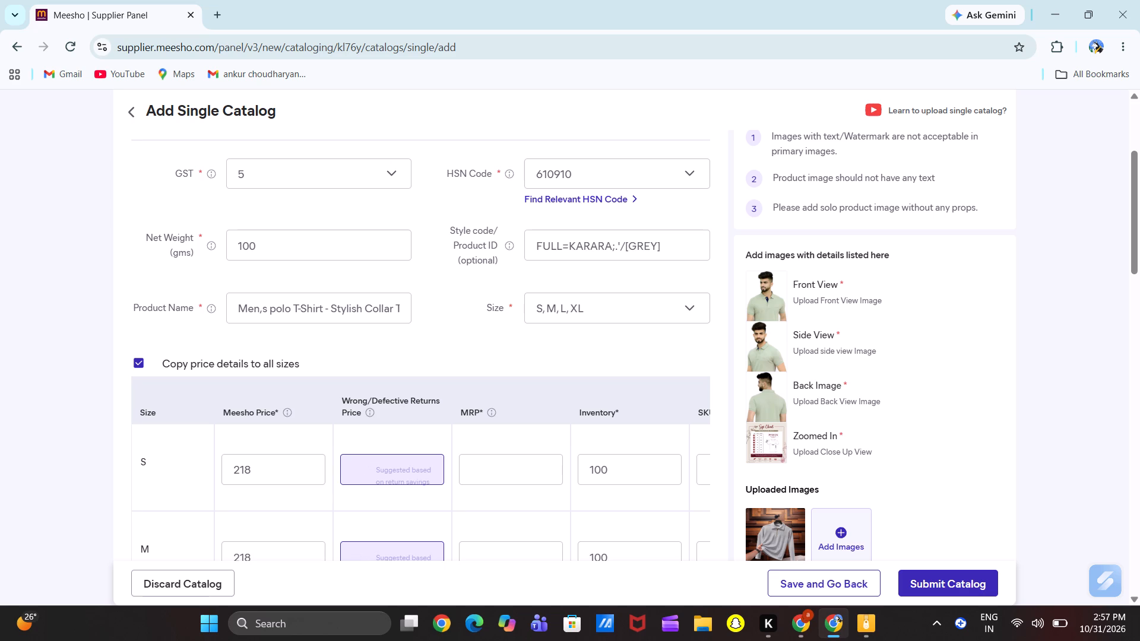
text(217)
click(485, 477)
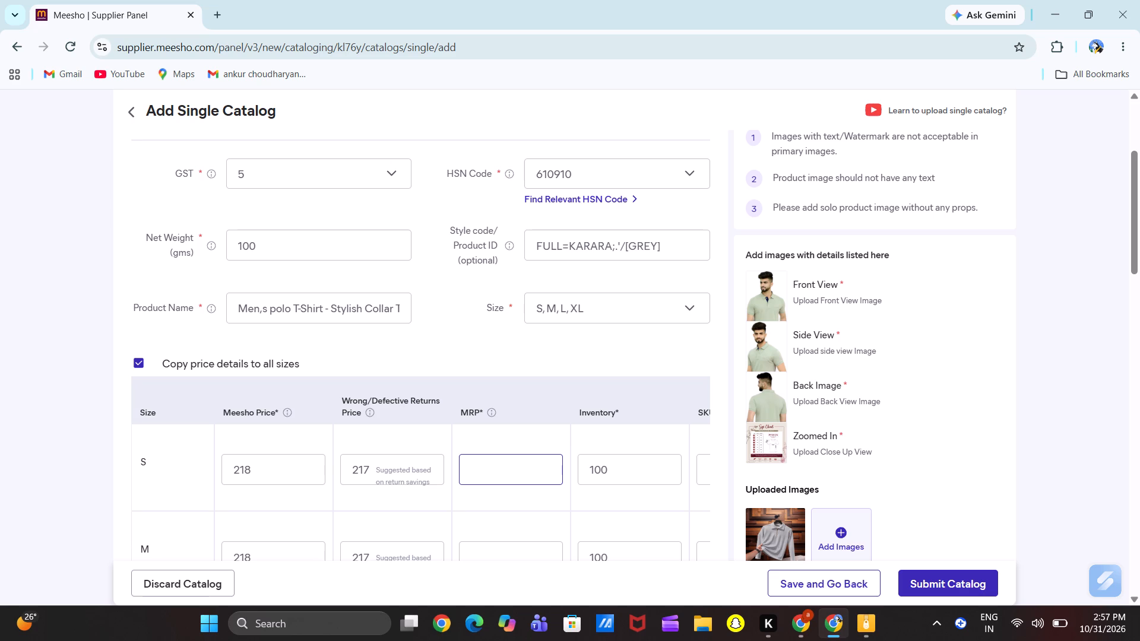
text(799)
Set Product 5's shoulder size to 14.5 inches for size S and 15.5 inches for size M.
scroll(568, 521, left, 6)
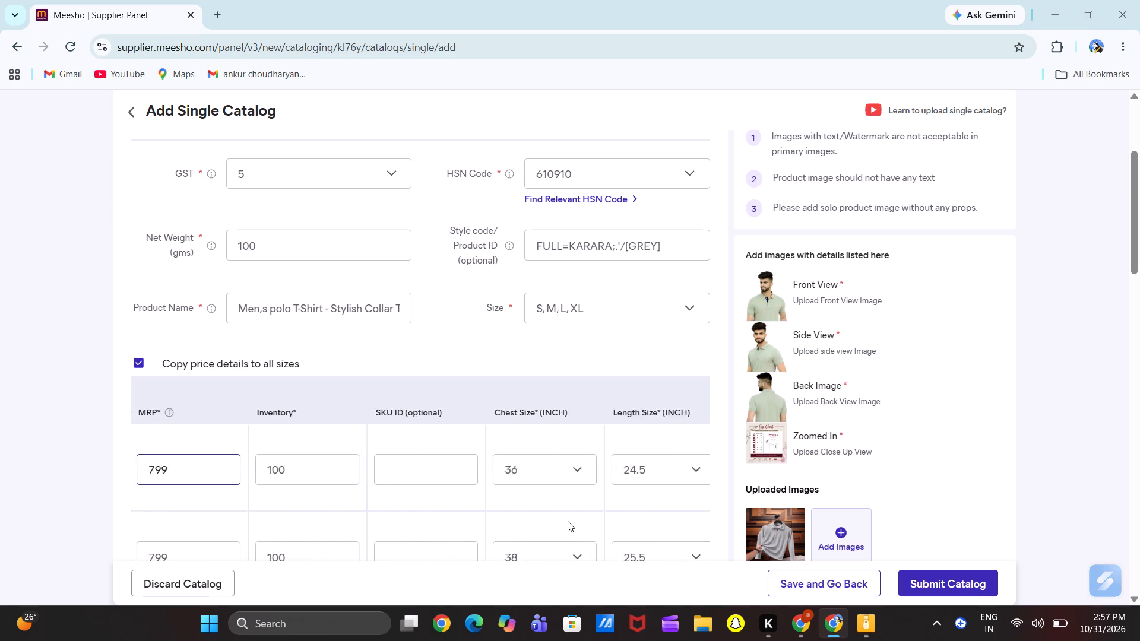
click(565, 475)
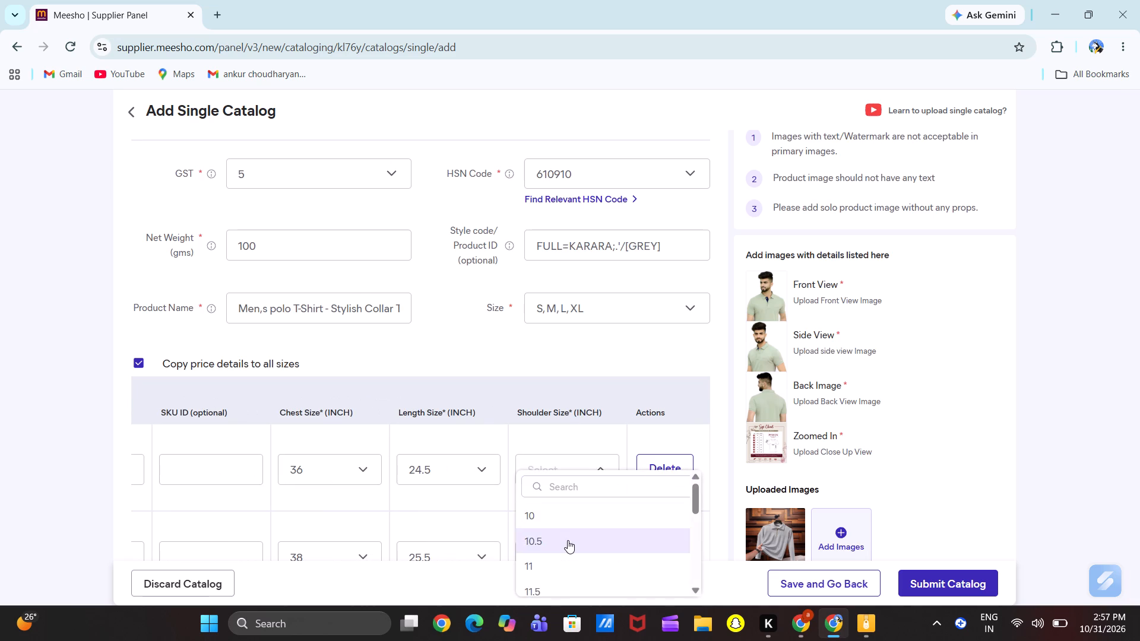
scroll(568, 540, down, 2)
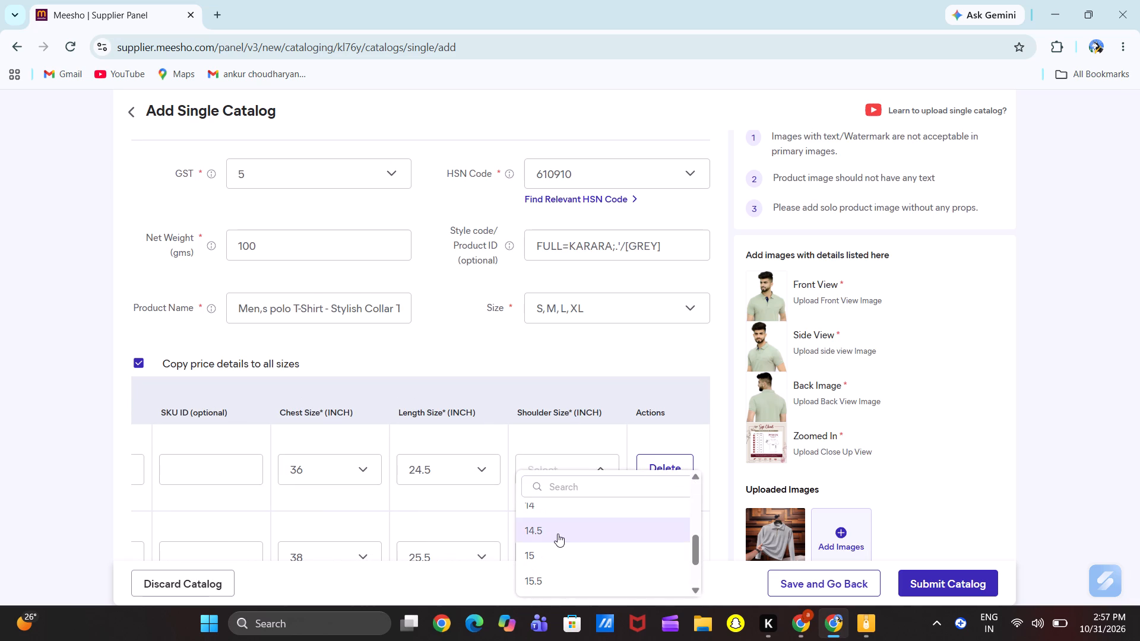
click(558, 534)
click(555, 560)
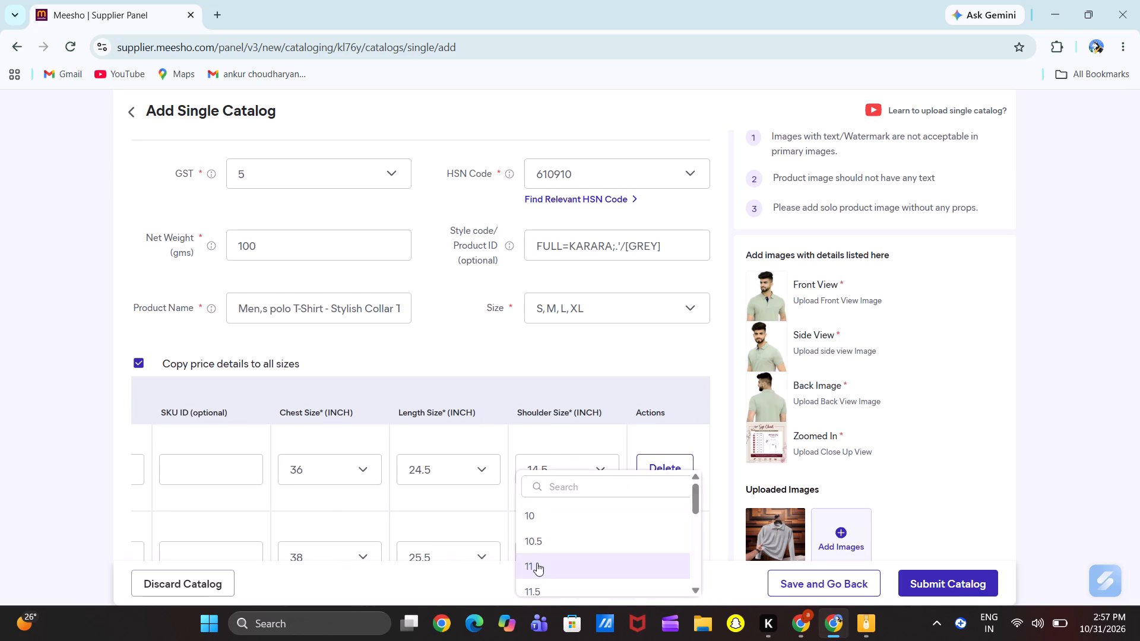
scroll(539, 564, down, 3)
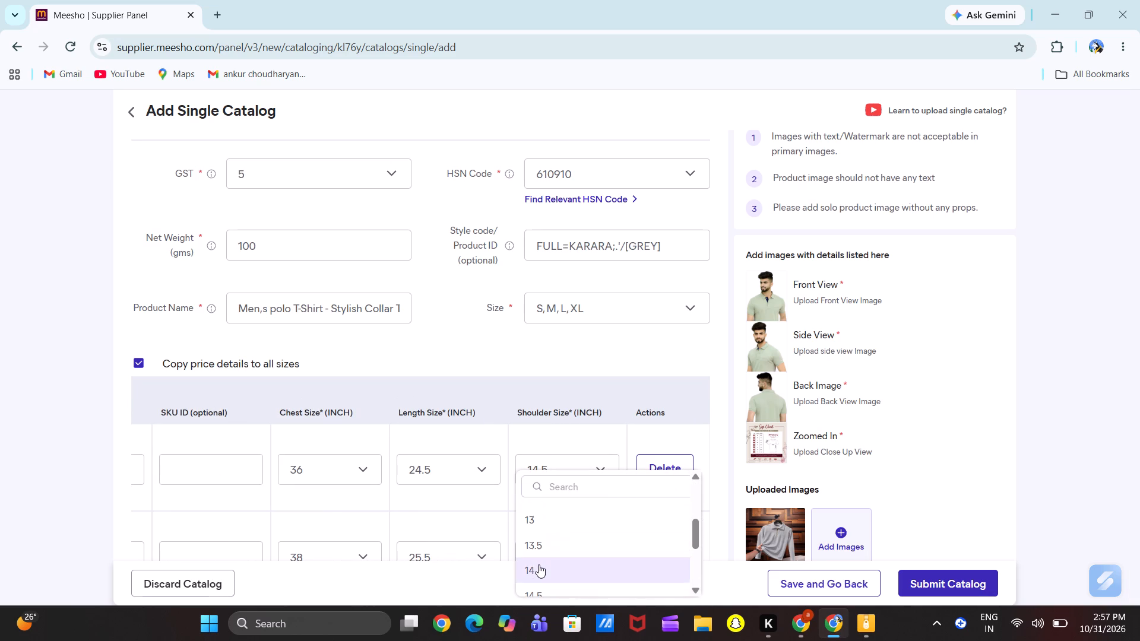
scroll(539, 564, down, 1)
click(539, 564)
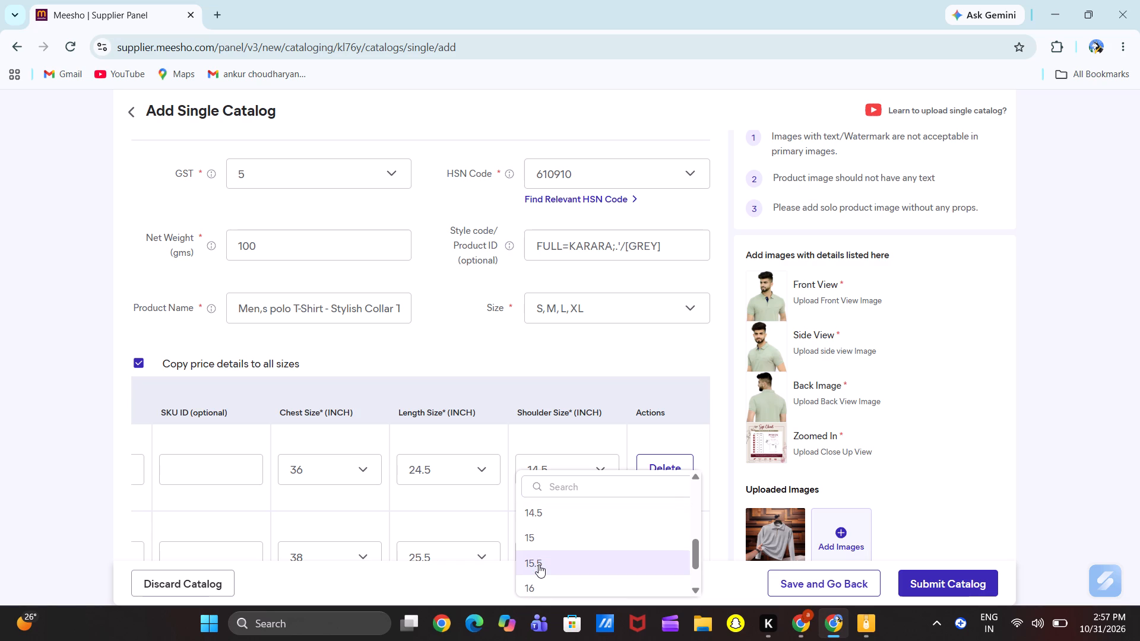
Set Product 5's shoulder size to 16.5 inches for size L and 17.5 inches for size XL.
scroll(509, 530, down, 2)
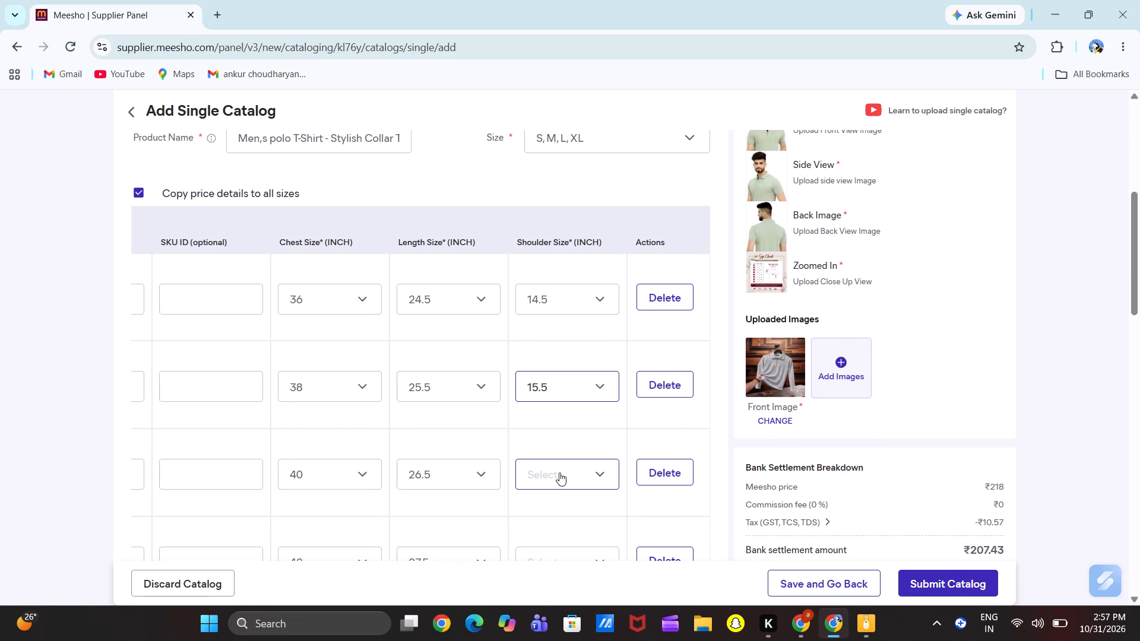
click(559, 472)
scroll(563, 566, down, 2)
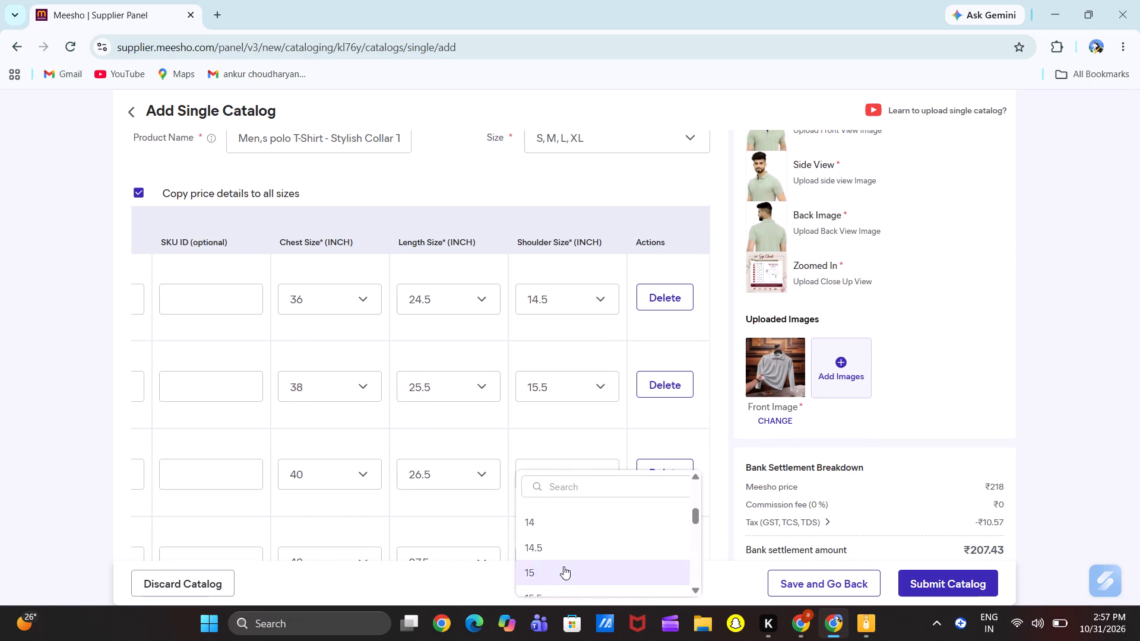
scroll(563, 566, down, 1)
click(538, 518)
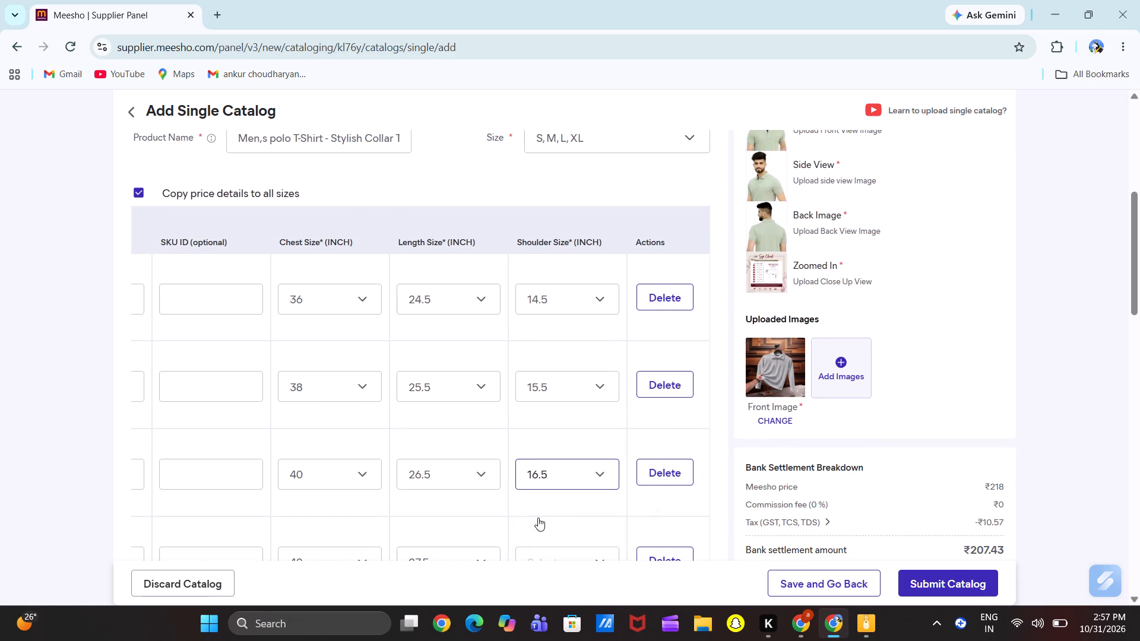
scroll(538, 518, down, 1)
click(548, 480)
scroll(551, 574, down, 1)
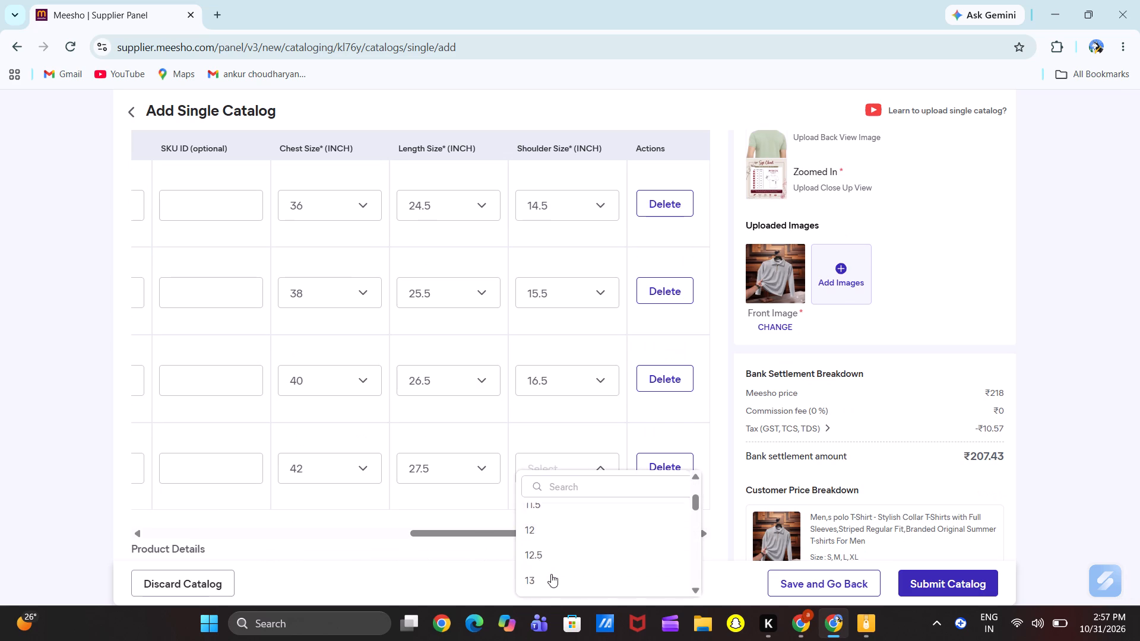
scroll(551, 574, down, 3)
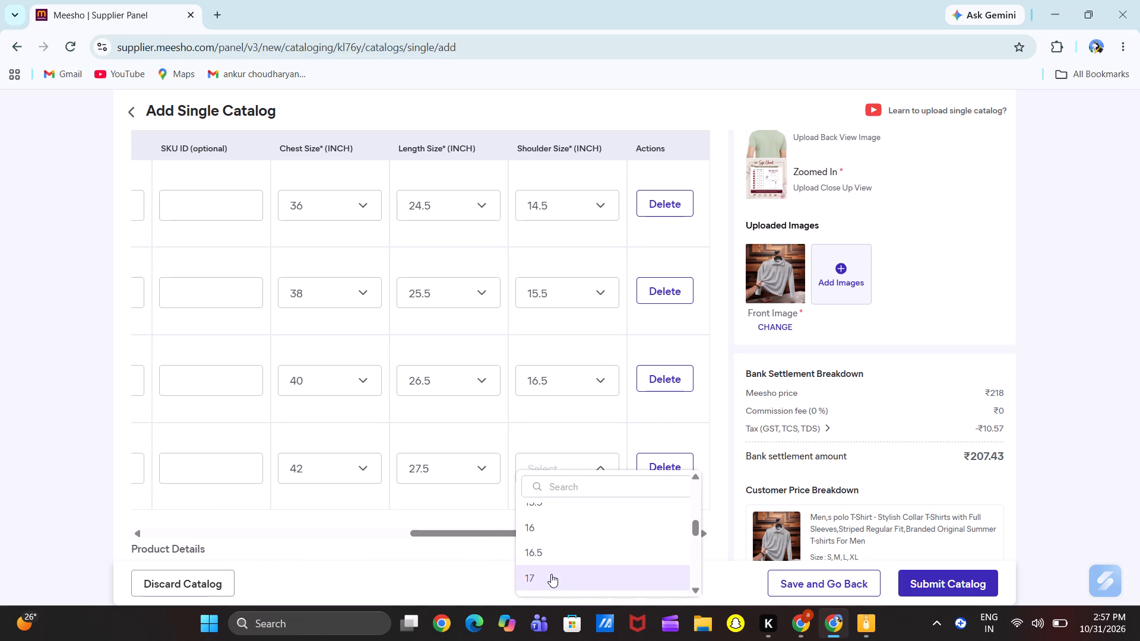
scroll(551, 574, down, 2)
scroll(551, 574, up, 1)
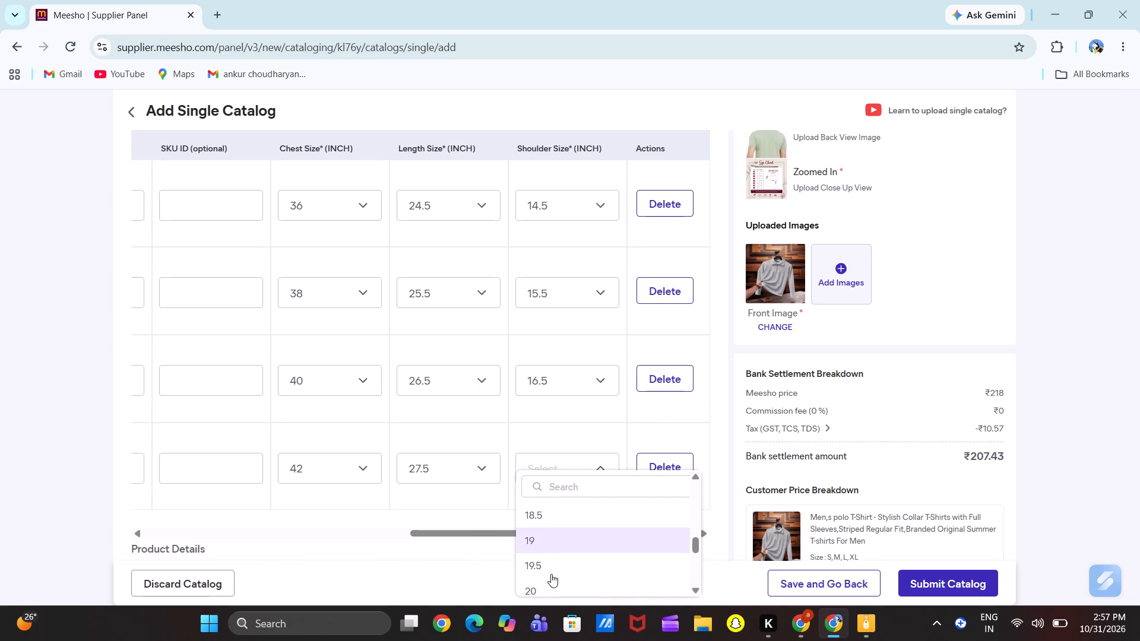
scroll(551, 574, up, 1)
click(551, 574)
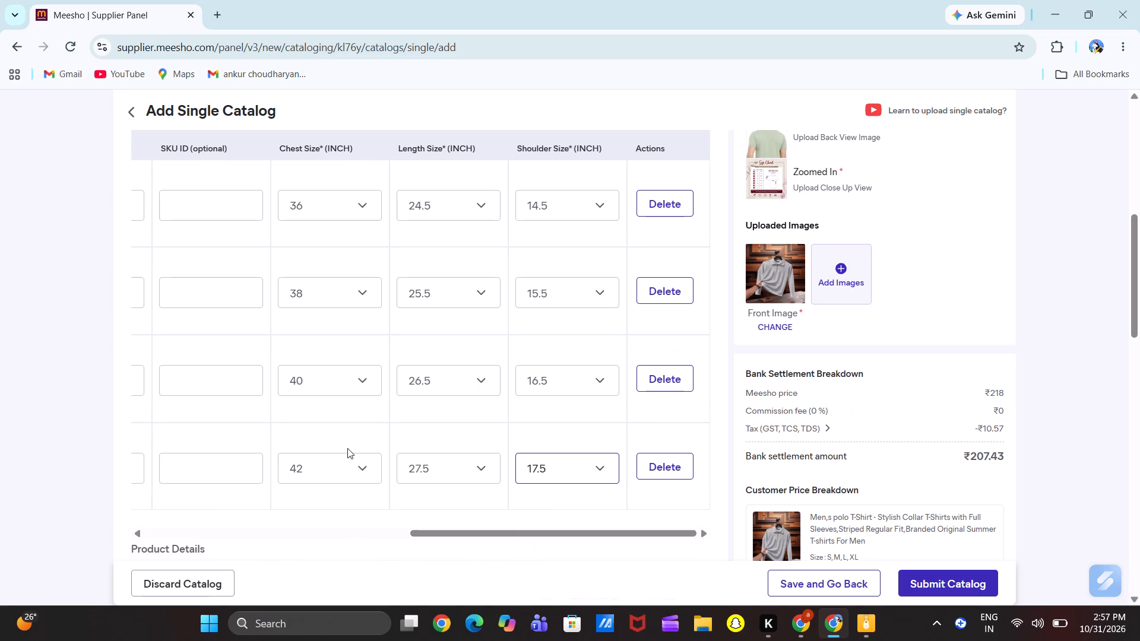
Set Product 5's colour to Grey in the product details.
scroll(347, 448, right, 6)
scroll(347, 448, down, 3)
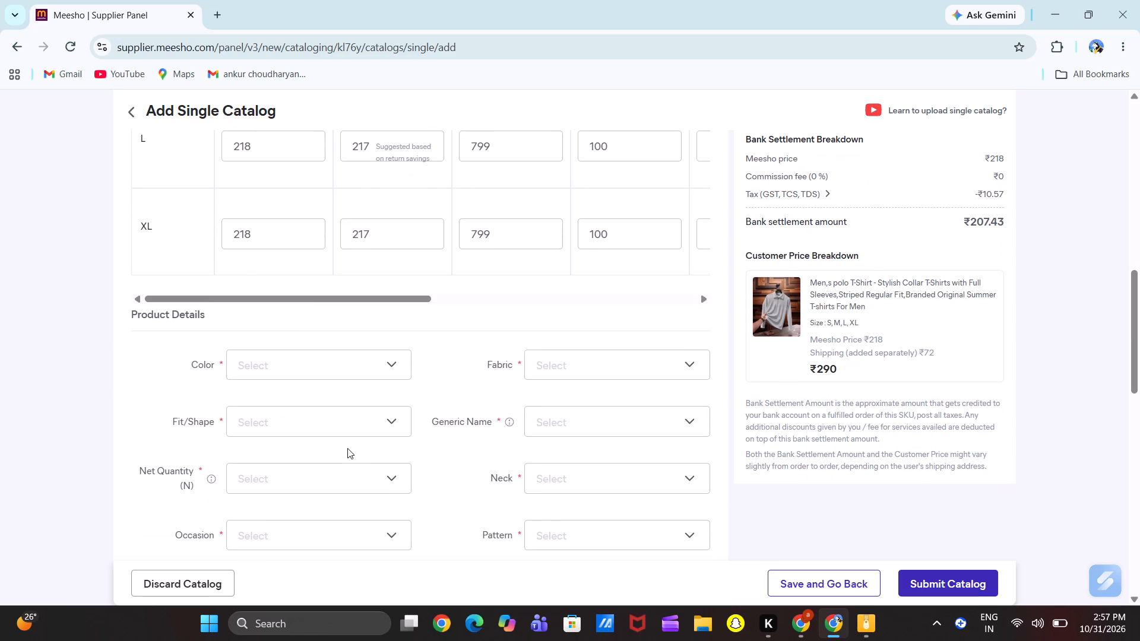
click(290, 373)
click(311, 398)
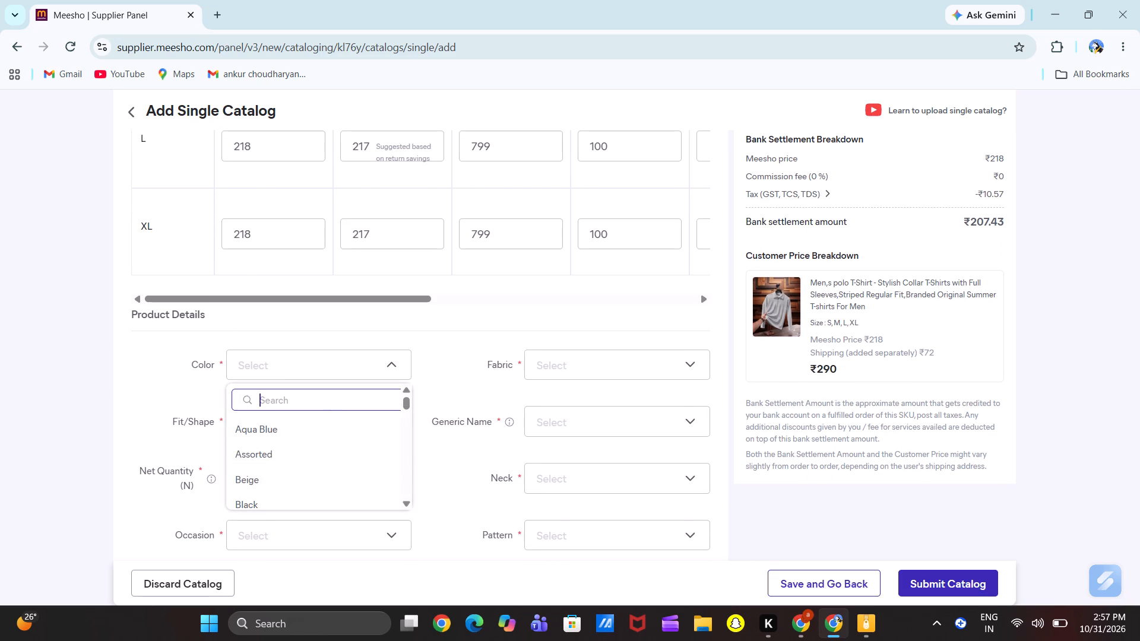
text(GRE)
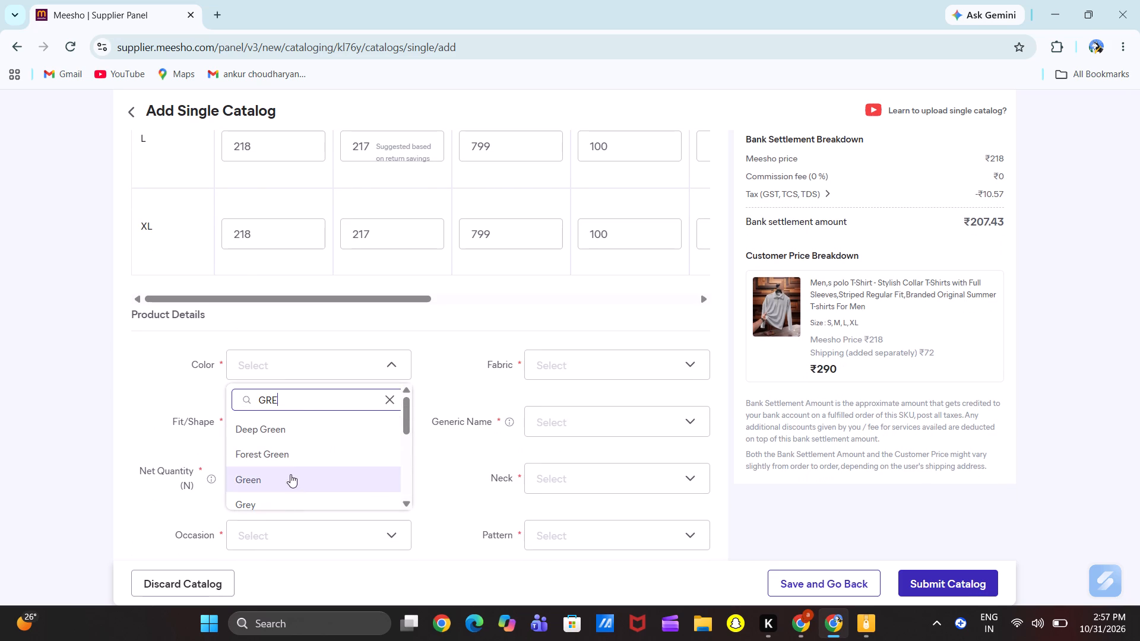
click(280, 498)
Open the fabric choices for Product 5.
click(548, 366)
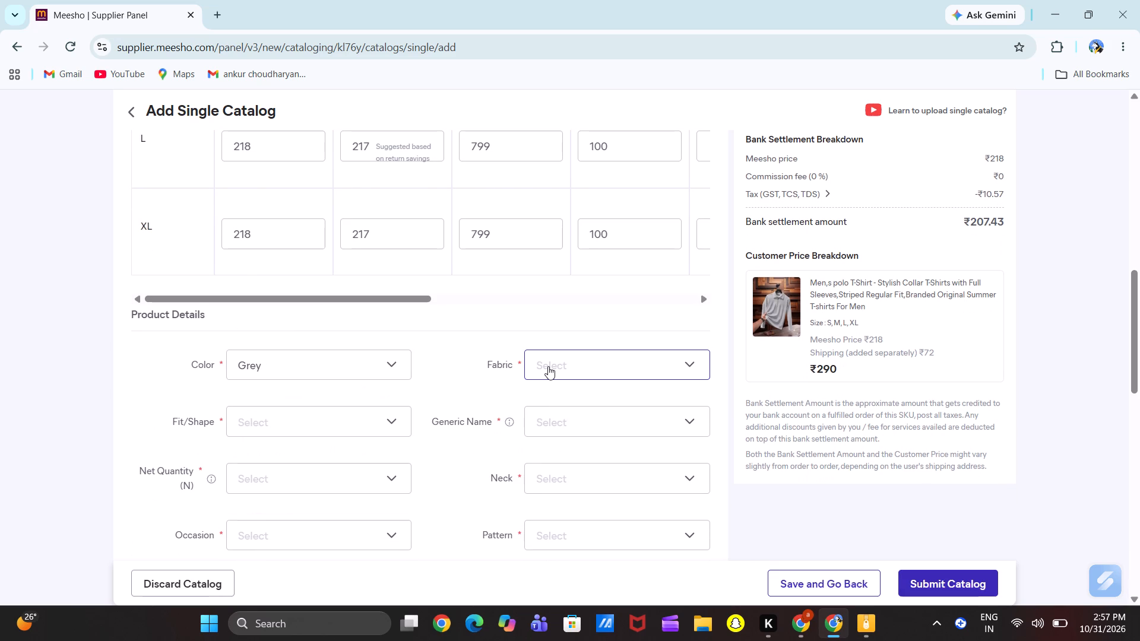
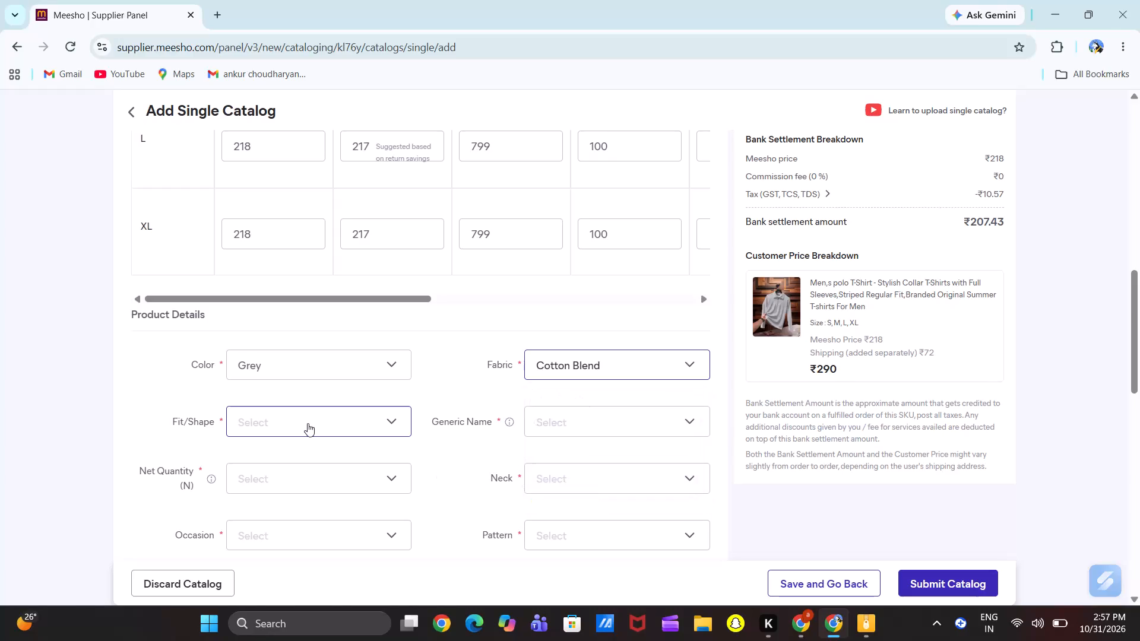
For Product 5, set the fit/shape to Regular and the generic name to Tshirts.
click(308, 423)
scroll(296, 513, down, 1)
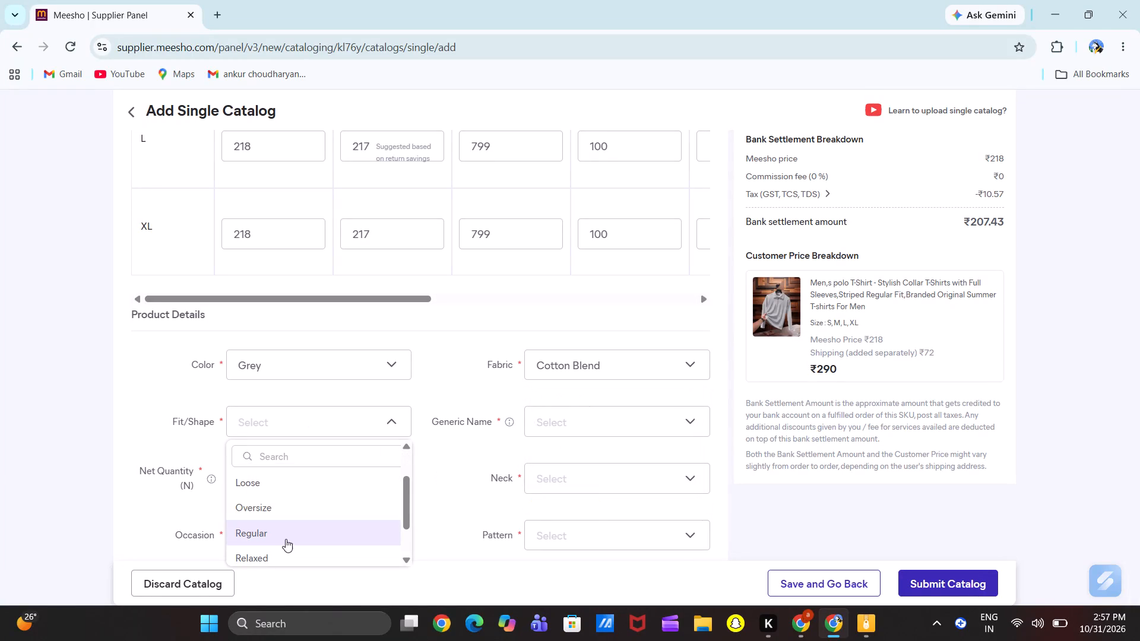
click(285, 540)
click(590, 410)
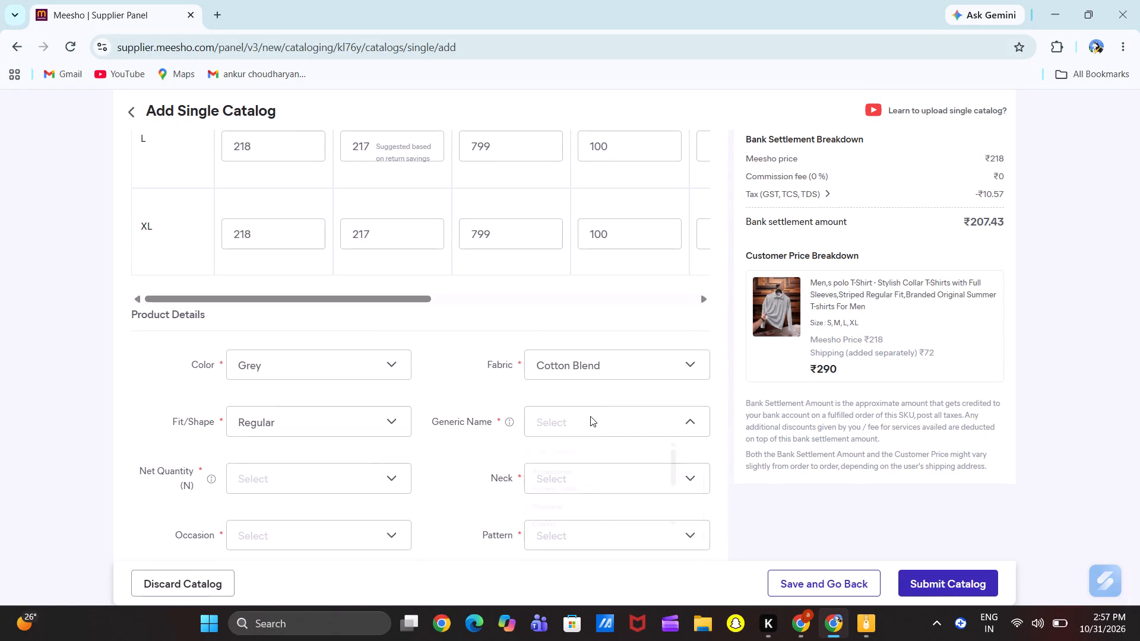
scroll(617, 560, down, 1)
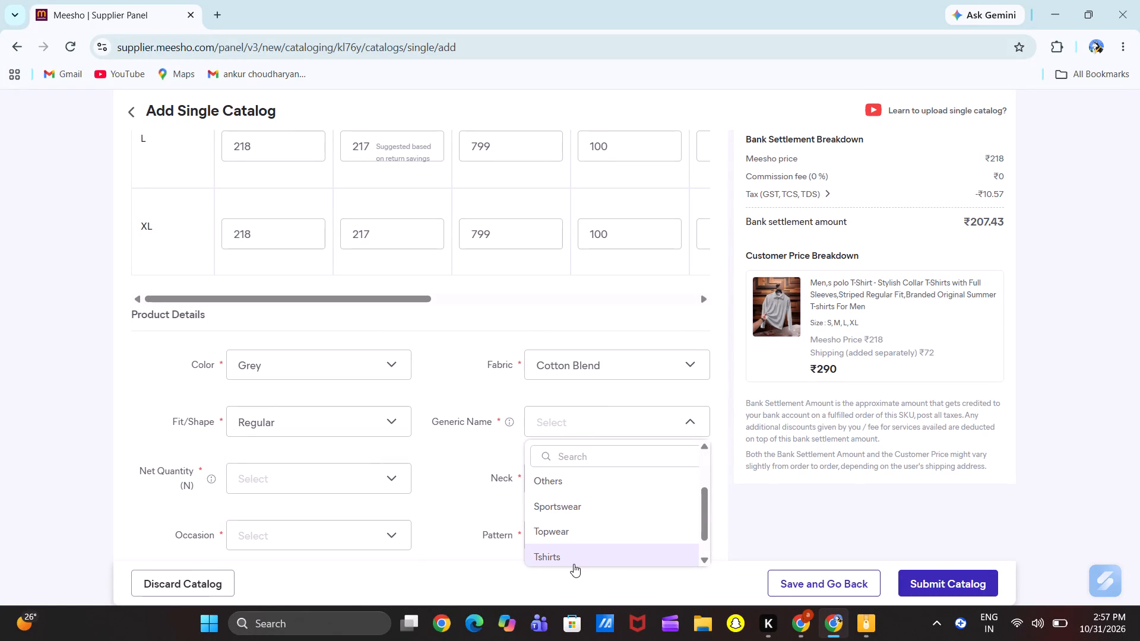
click(574, 564)
Set the net quantity to 1 and the neck to Polo in the product details.
click(285, 462)
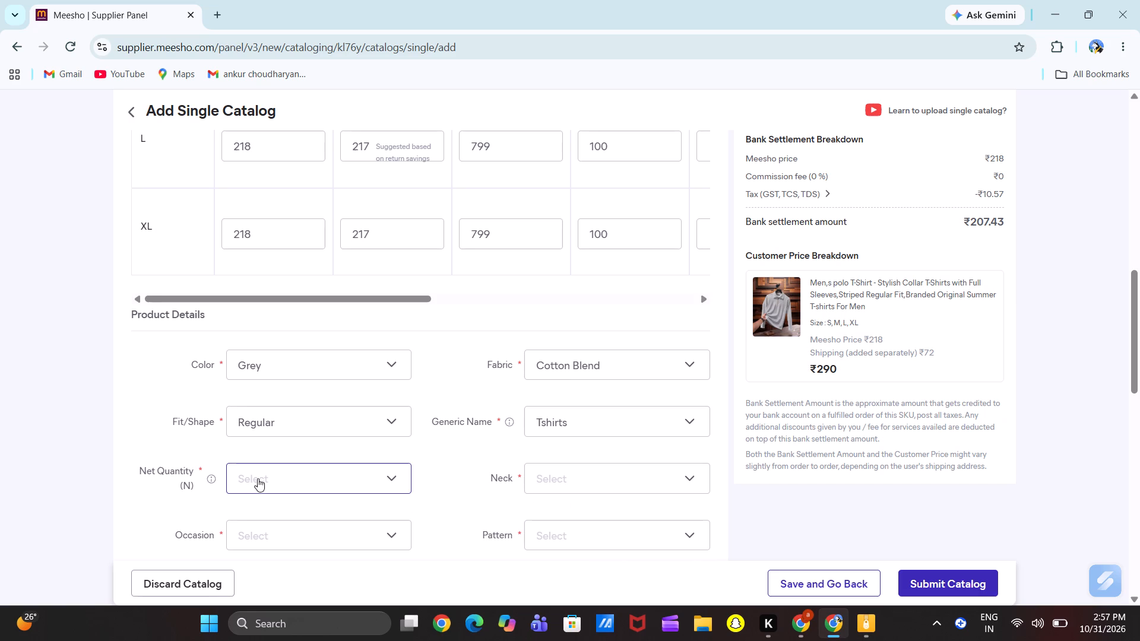
click(251, 481)
click(261, 521)
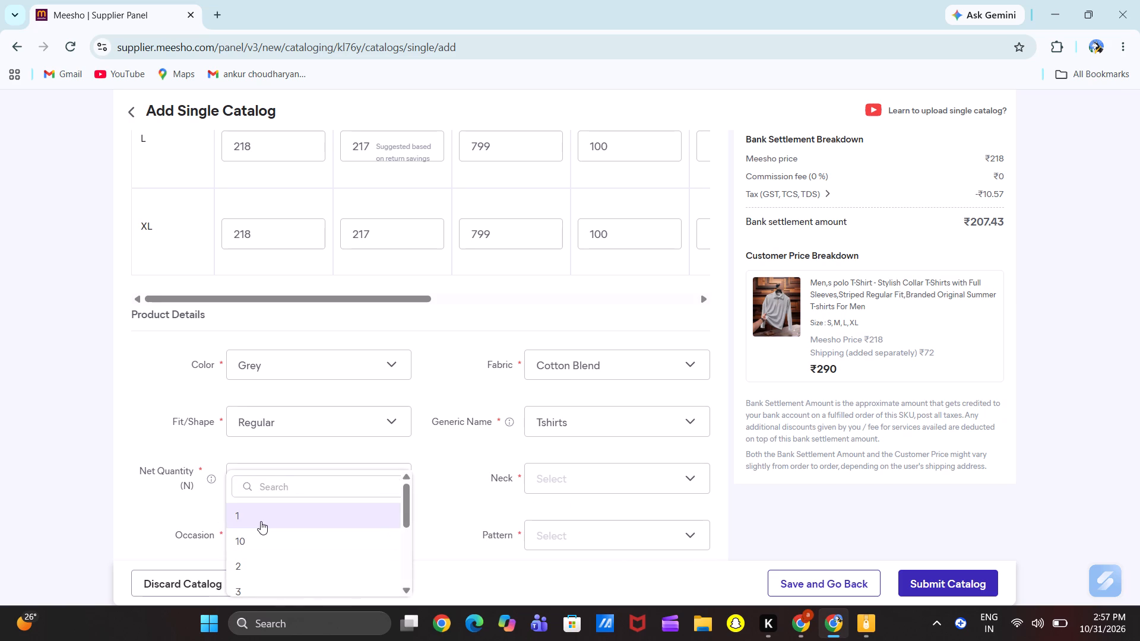
click(584, 475)
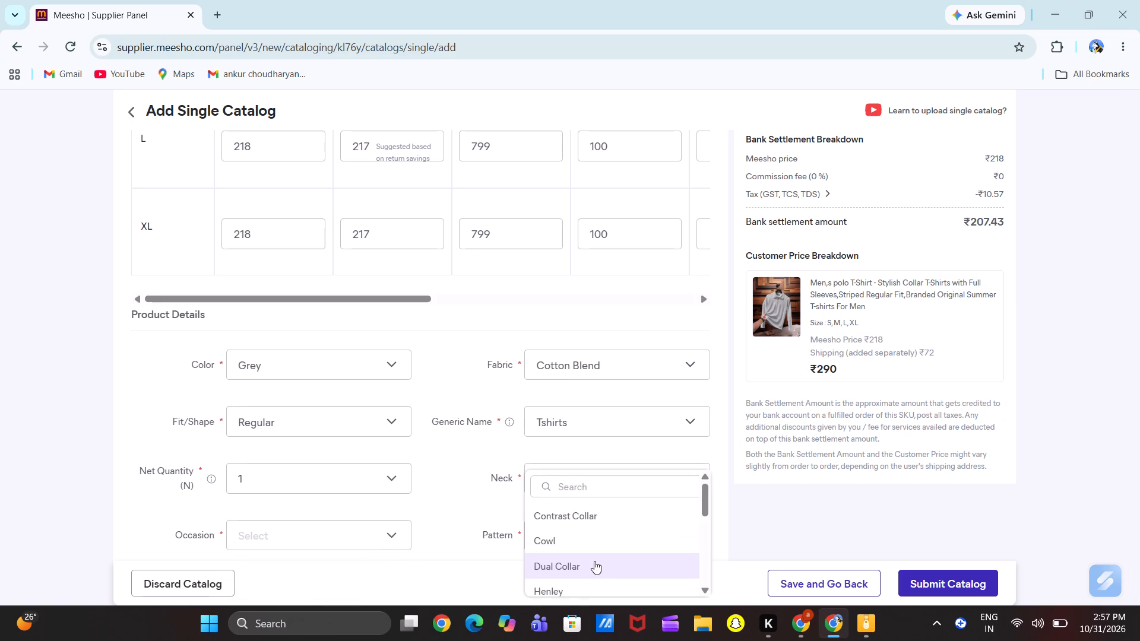
scroll(594, 561, down, 2)
click(594, 561)
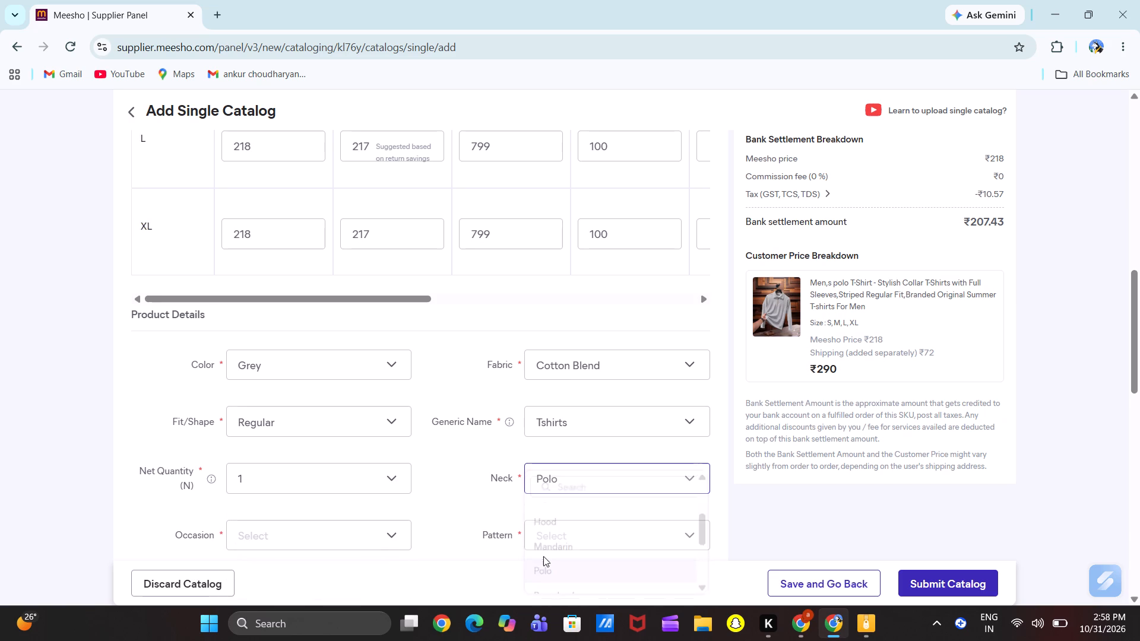
Set the occasion to Casual and the pattern to Solid in the product details.
click(302, 525)
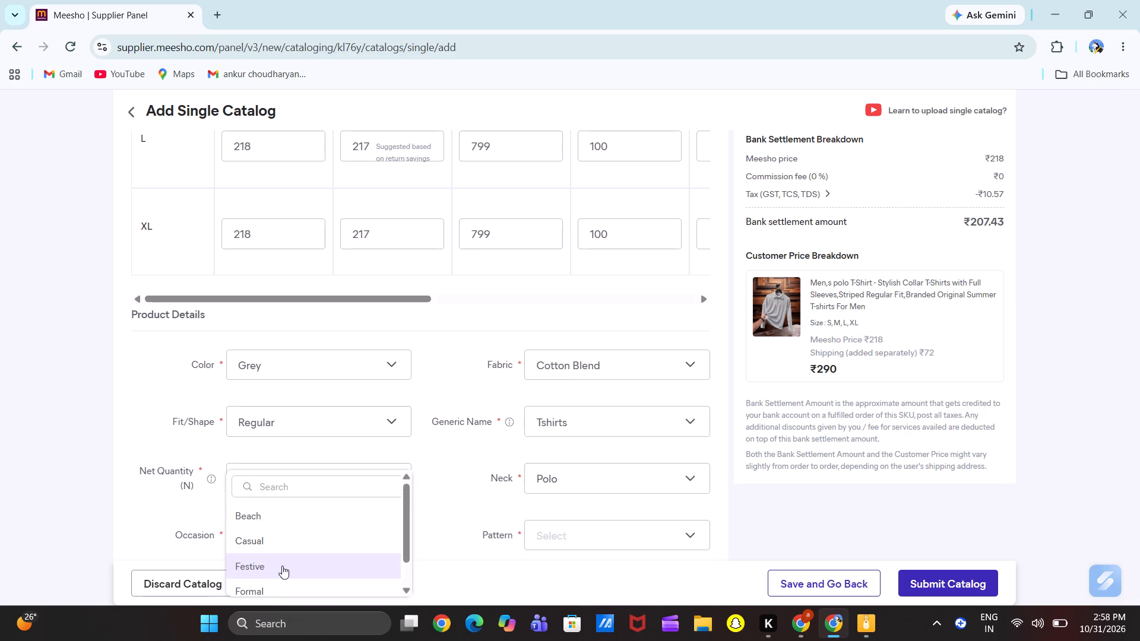
click(259, 544)
scroll(449, 489, down, 1)
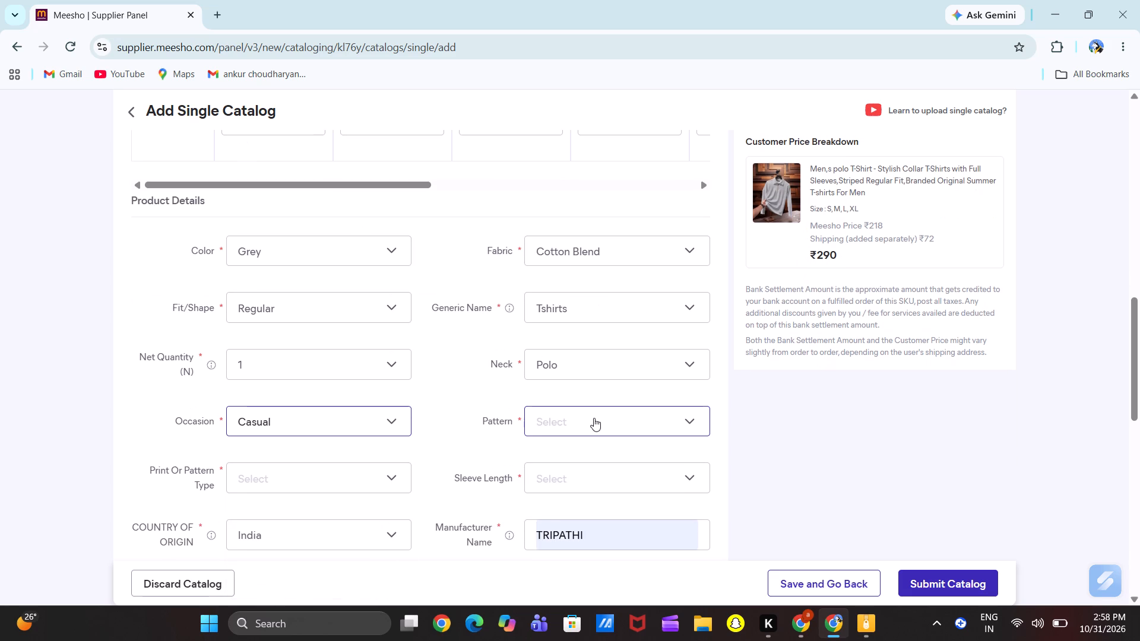
click(594, 418)
scroll(604, 495, down, 2)
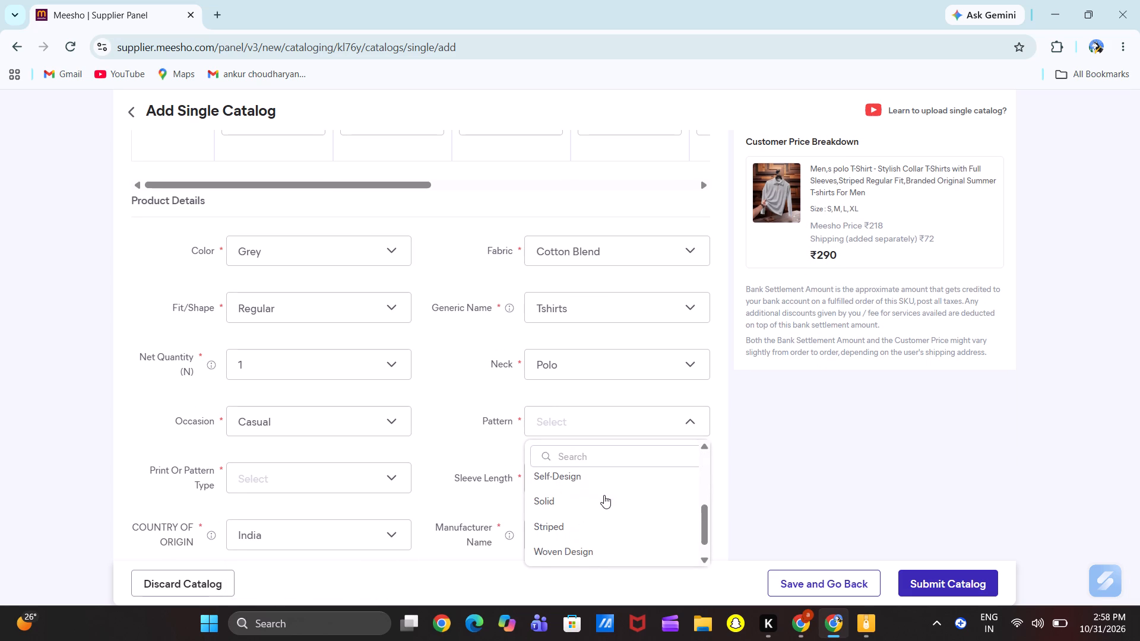
click(566, 504)
Find and choose Solid as the print or pattern type.
click(359, 481)
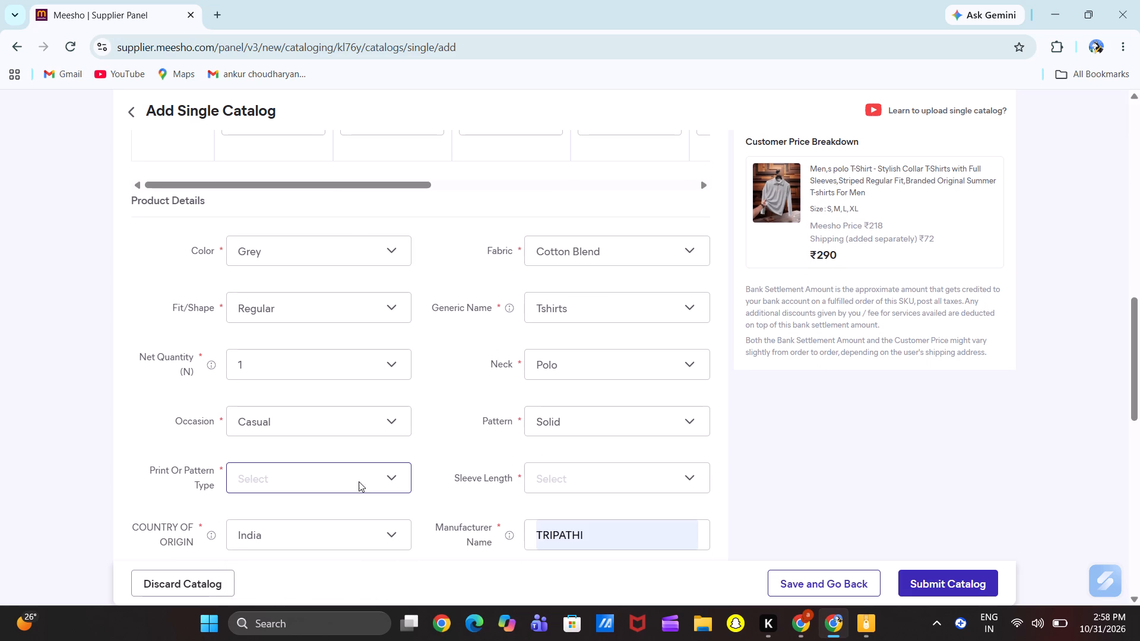
scroll(283, 556, down, 2)
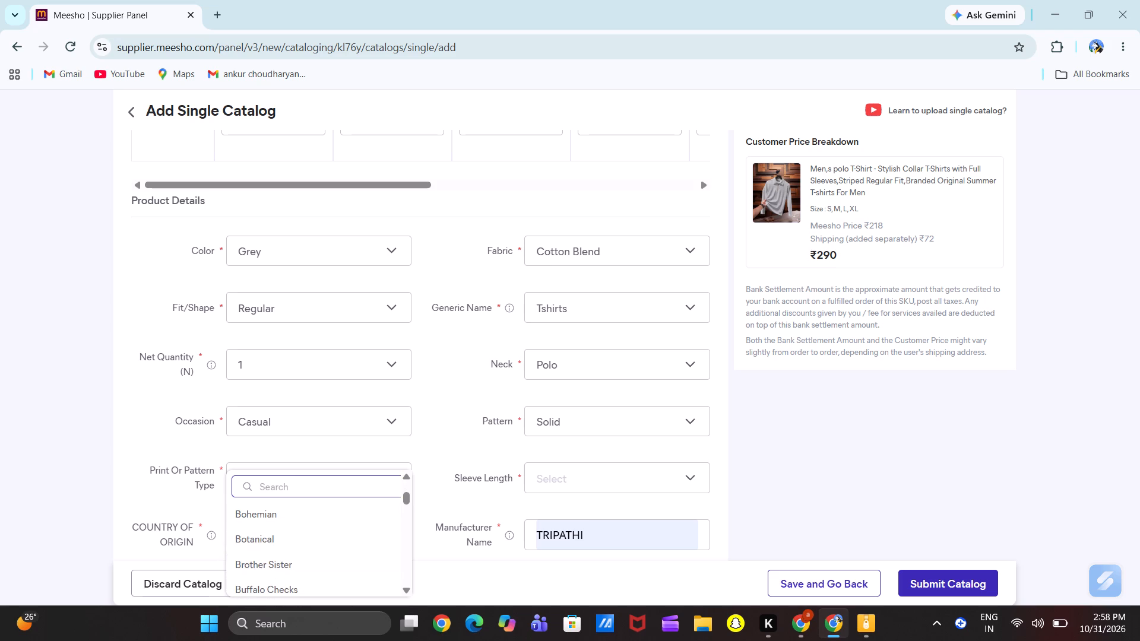
click(290, 485)
text(SO)
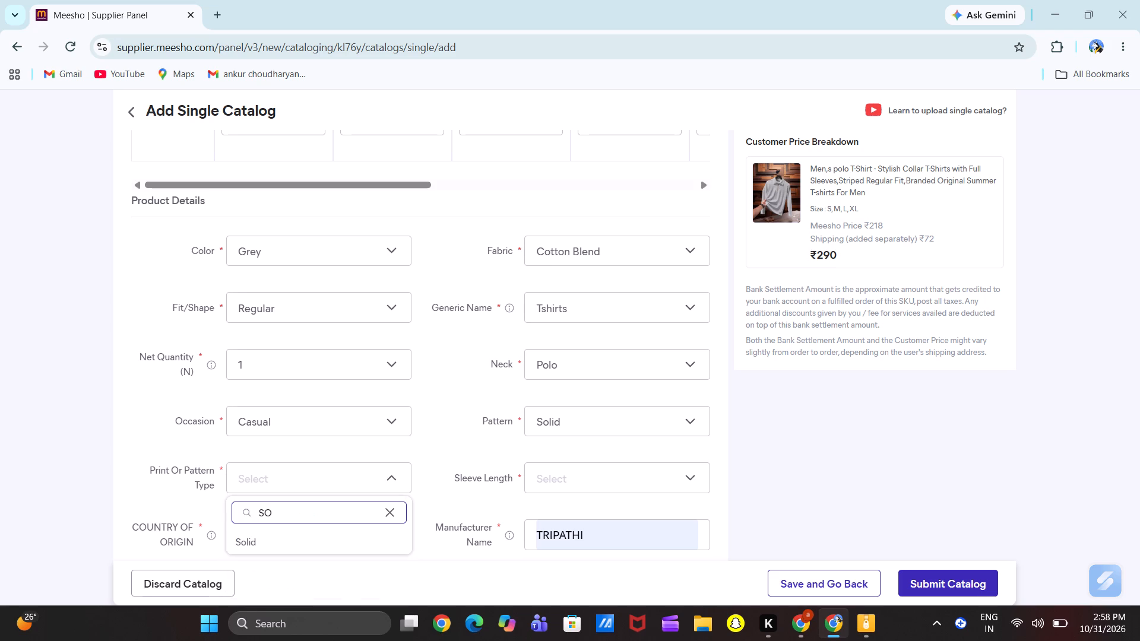
click(300, 535)
Set the sleeve length to Long Sleeves in the product details.
click(593, 463)
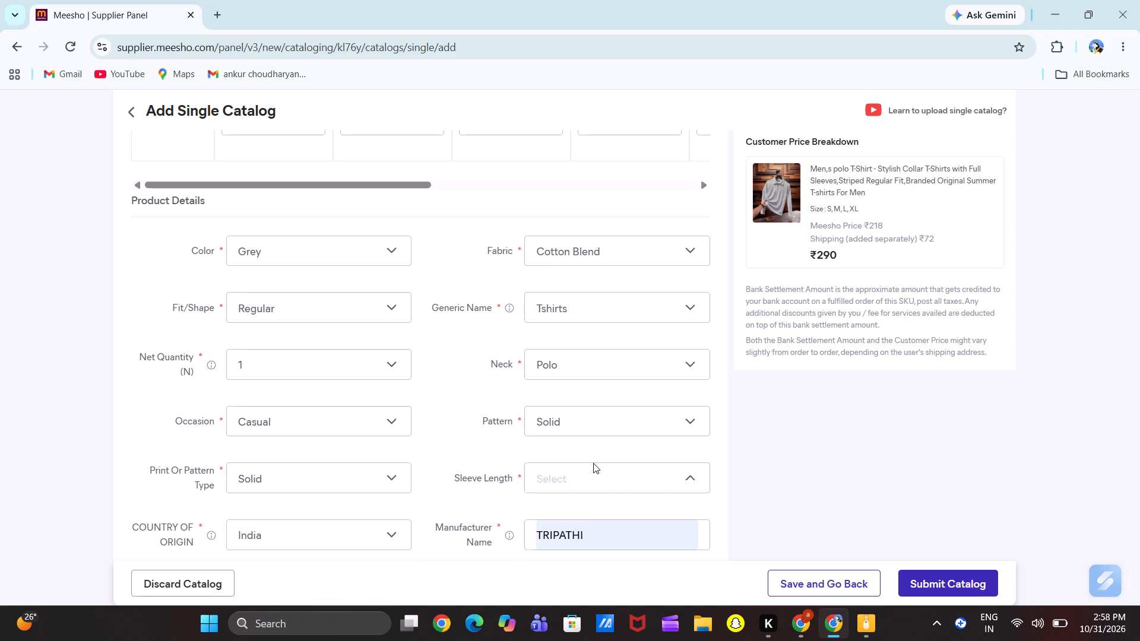
click(579, 529)
click(618, 485)
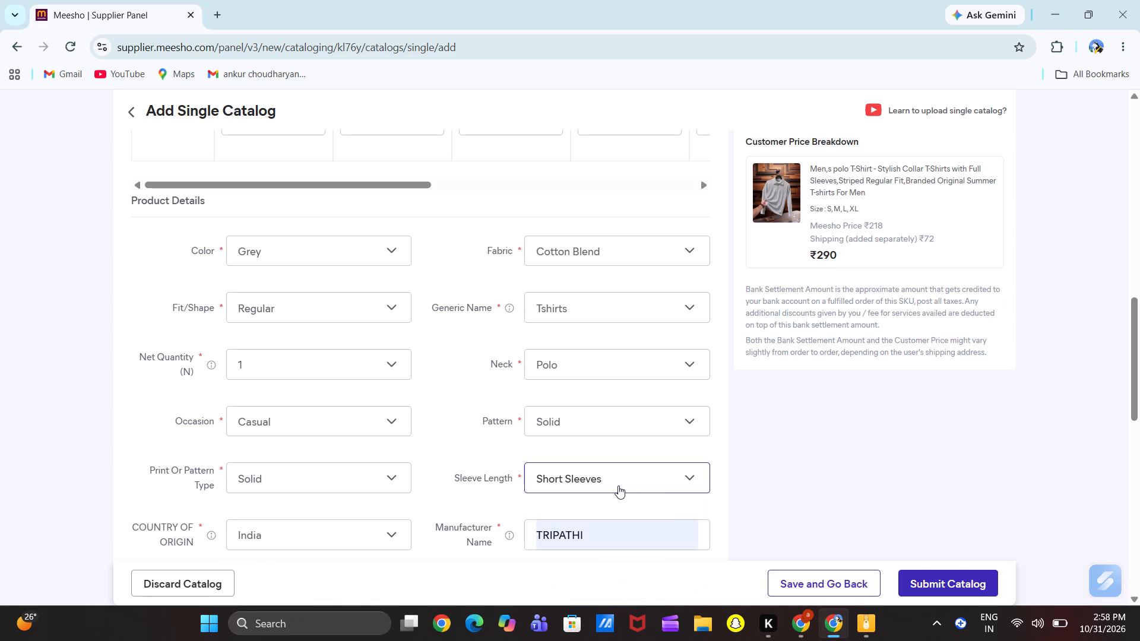
click(562, 514)
Set the length to Regular in the other attributes.
scroll(489, 532, down, 1)
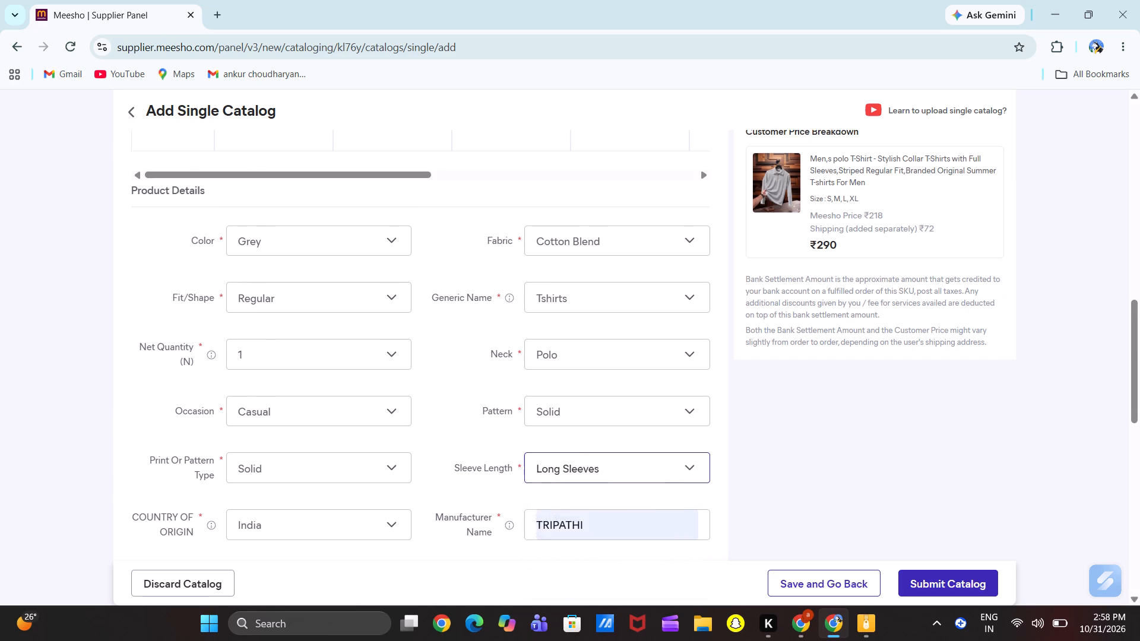
scroll(489, 532, down, 4)
click(578, 441)
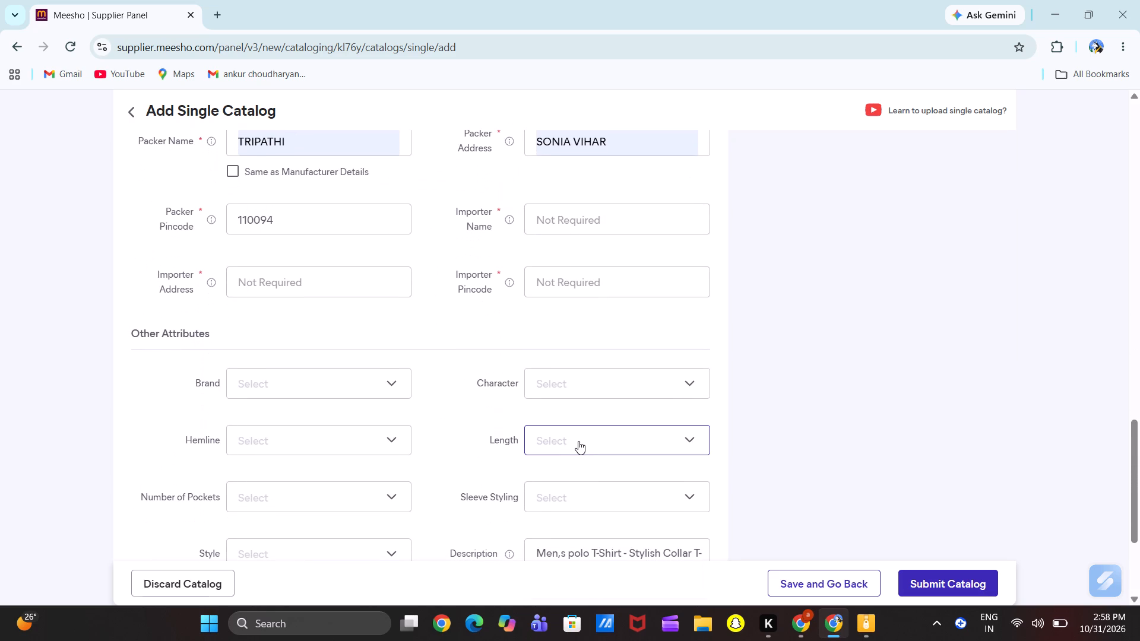
click(448, 507)
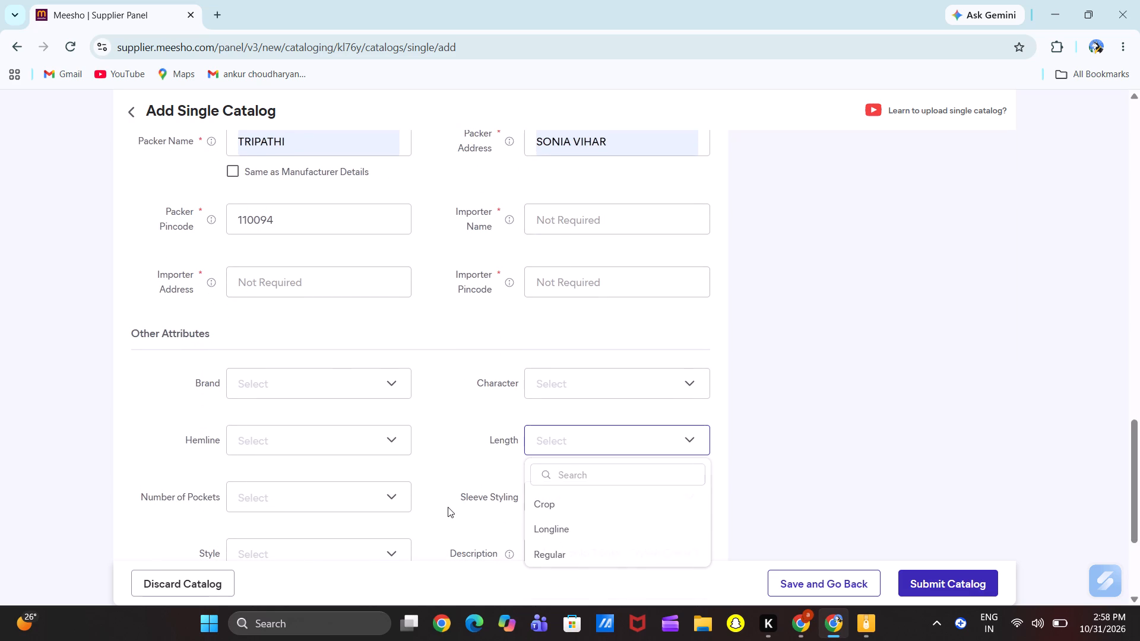
click(626, 452)
click(581, 548)
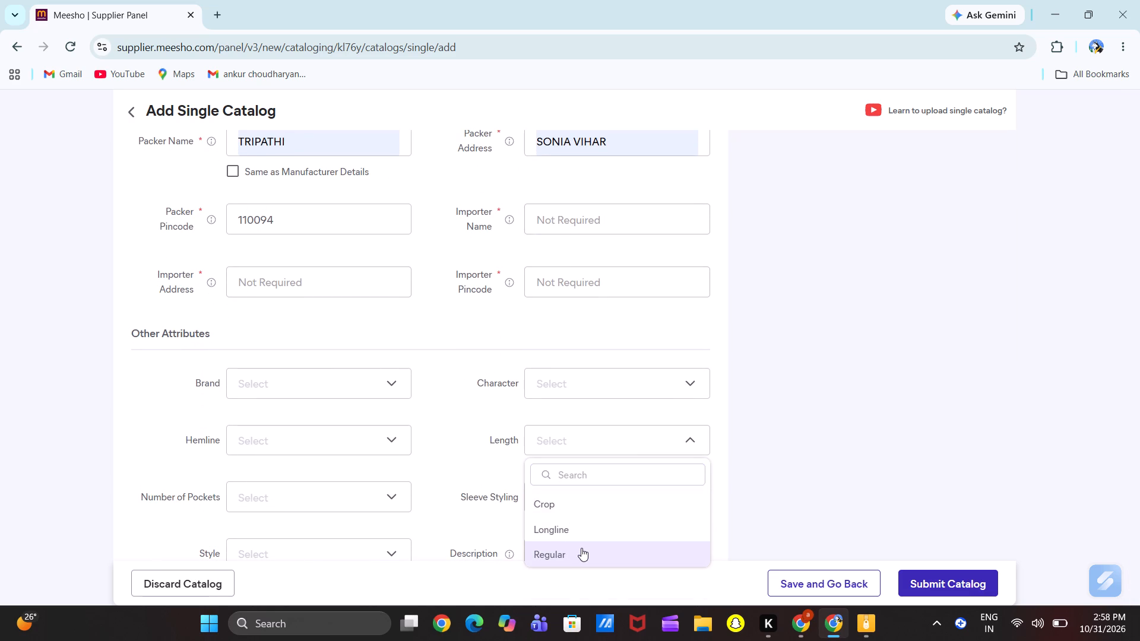
Set the number of pockets to No Pocket and the style to Korean in the other attributes.
click(282, 506)
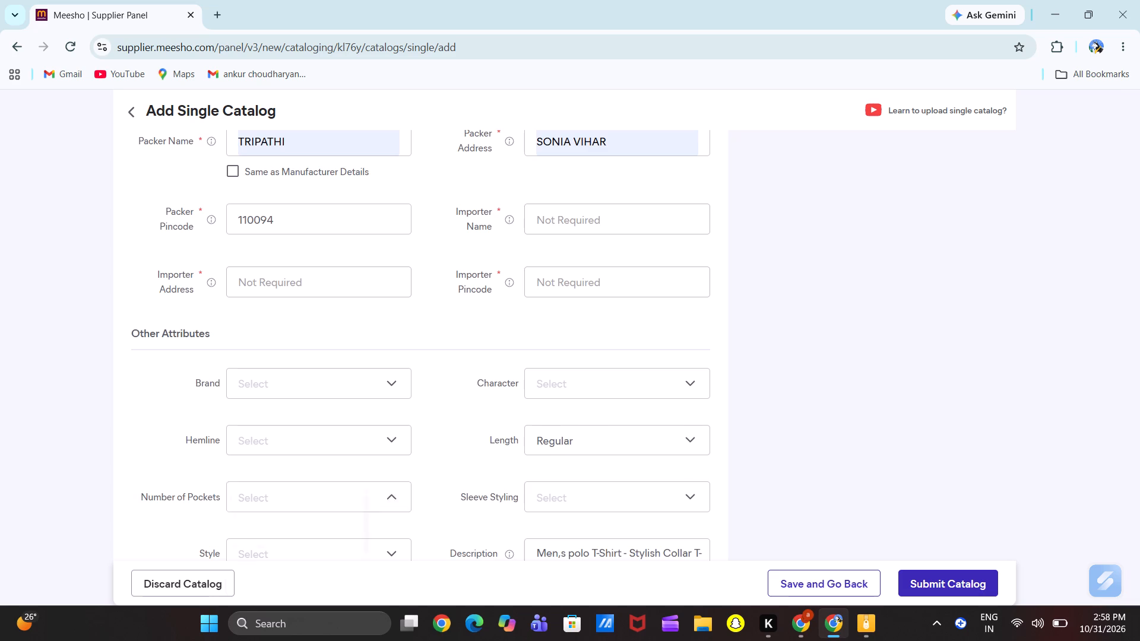
click(292, 559)
scroll(416, 539, down, 2)
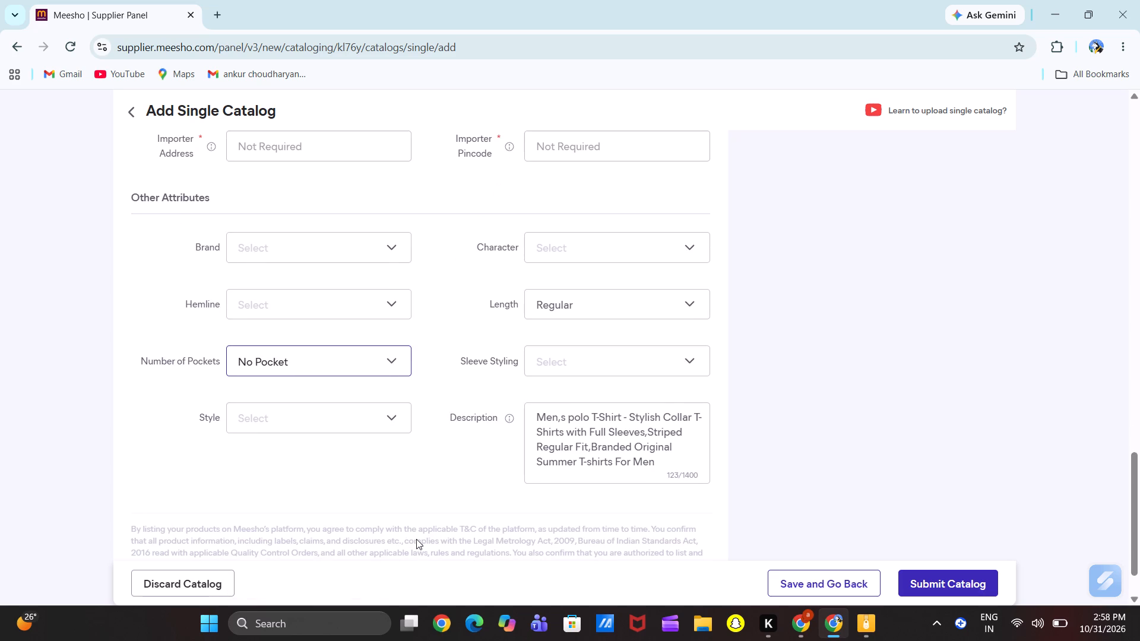
click(244, 431)
click(279, 507)
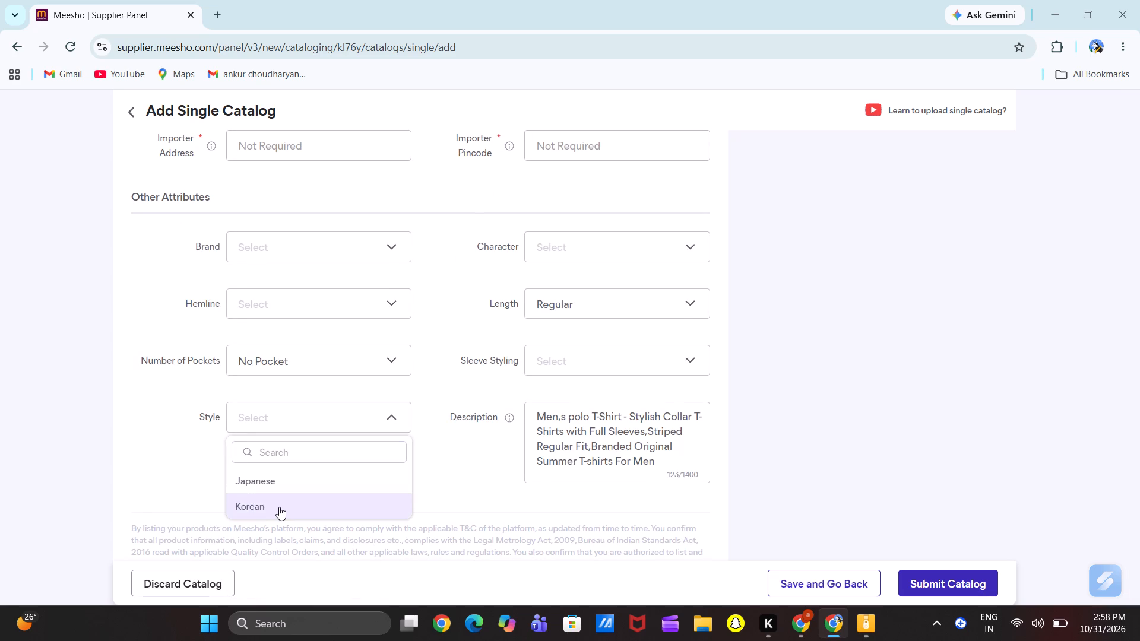
Switch to Product 6, the camel T-shirt, and enter FULL=KARARA;./,'.[CAMEL] as its style code/product ID.
scroll(426, 367, up, 11)
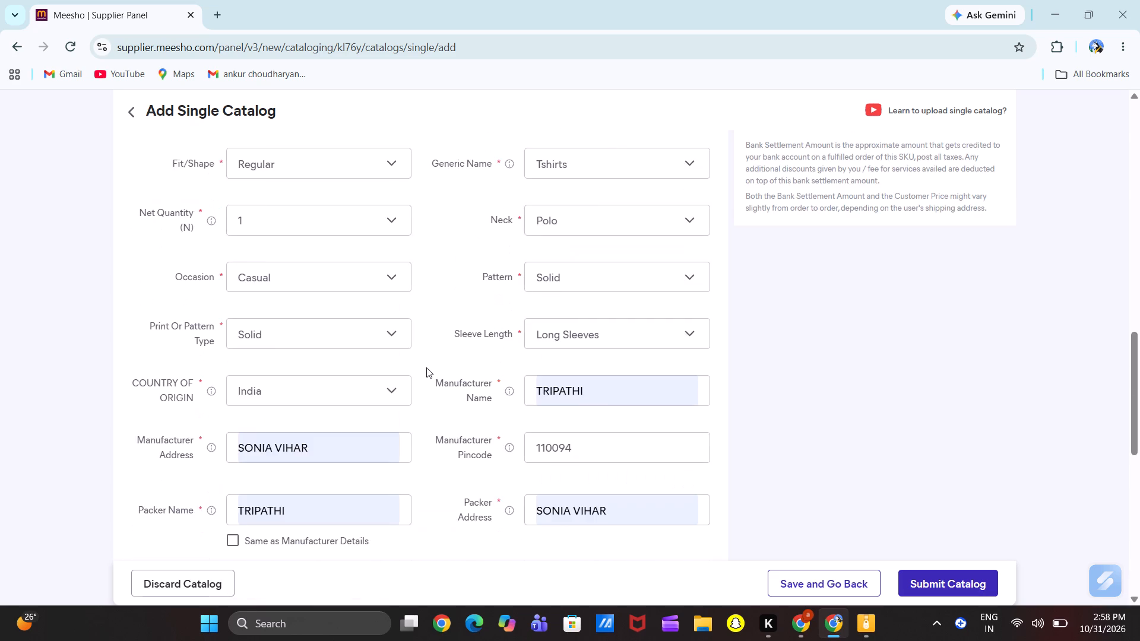
scroll(426, 367, up, 3)
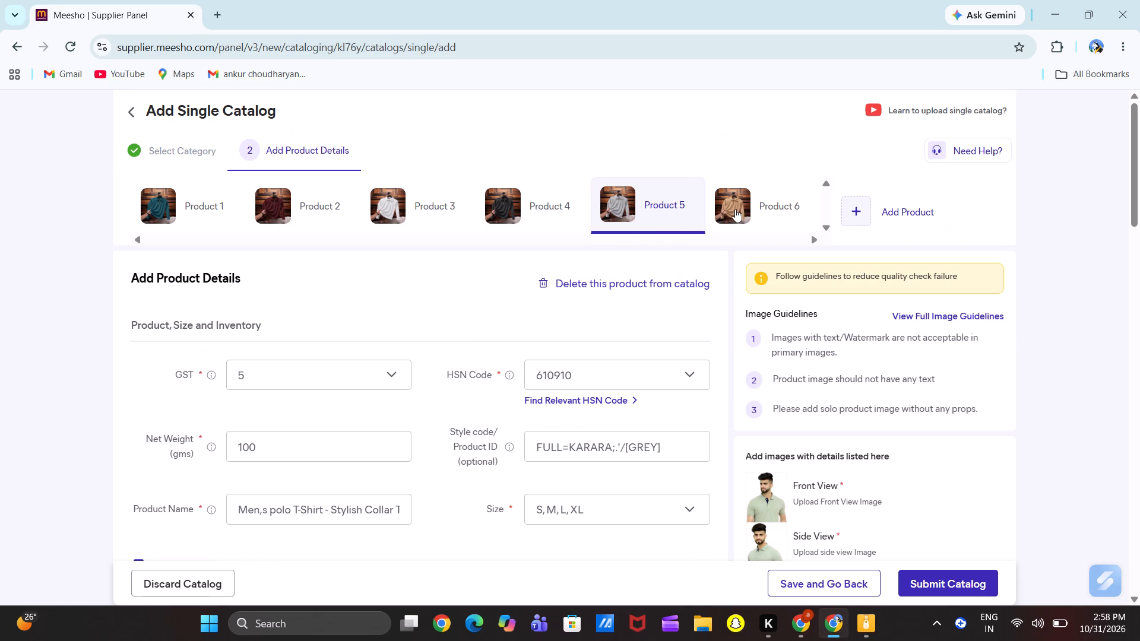
click(735, 209)
scroll(498, 281, down, 2)
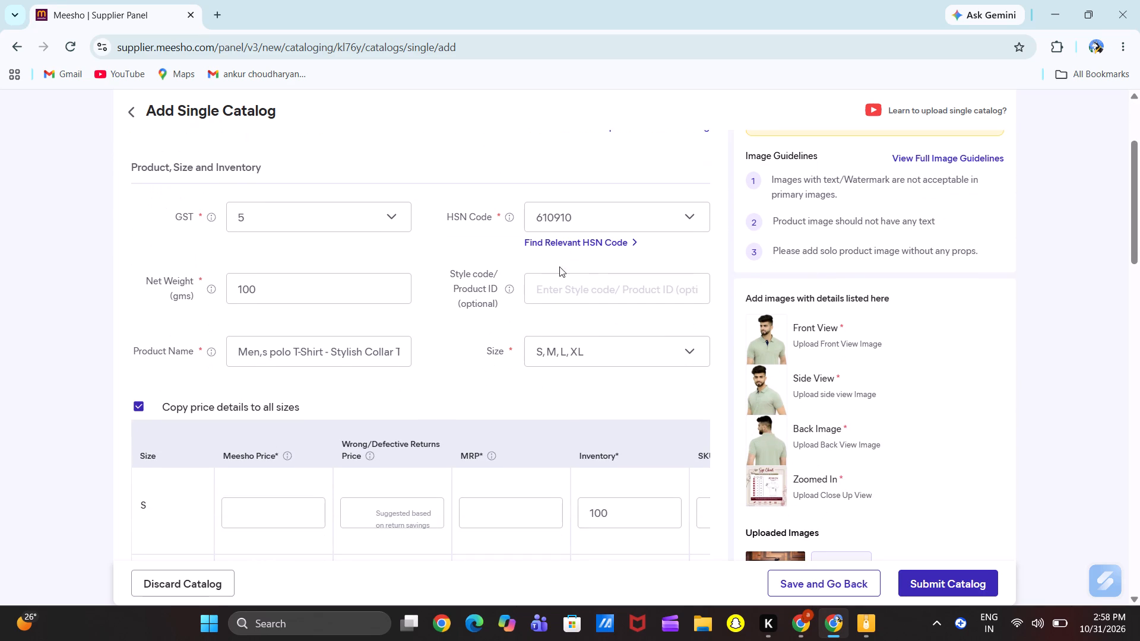
click(562, 280)
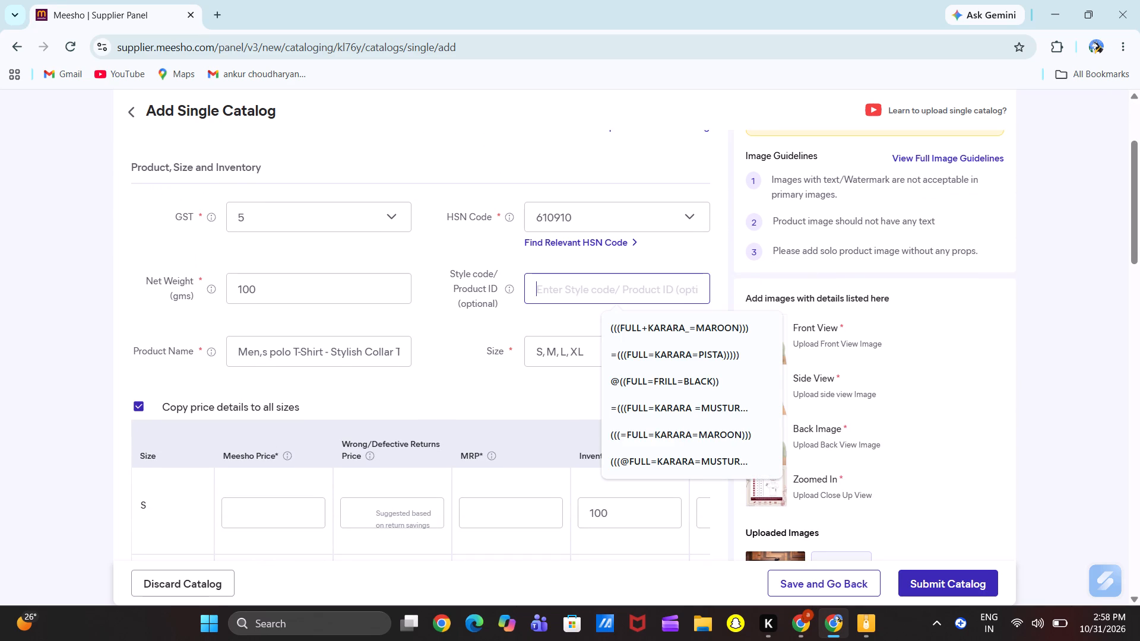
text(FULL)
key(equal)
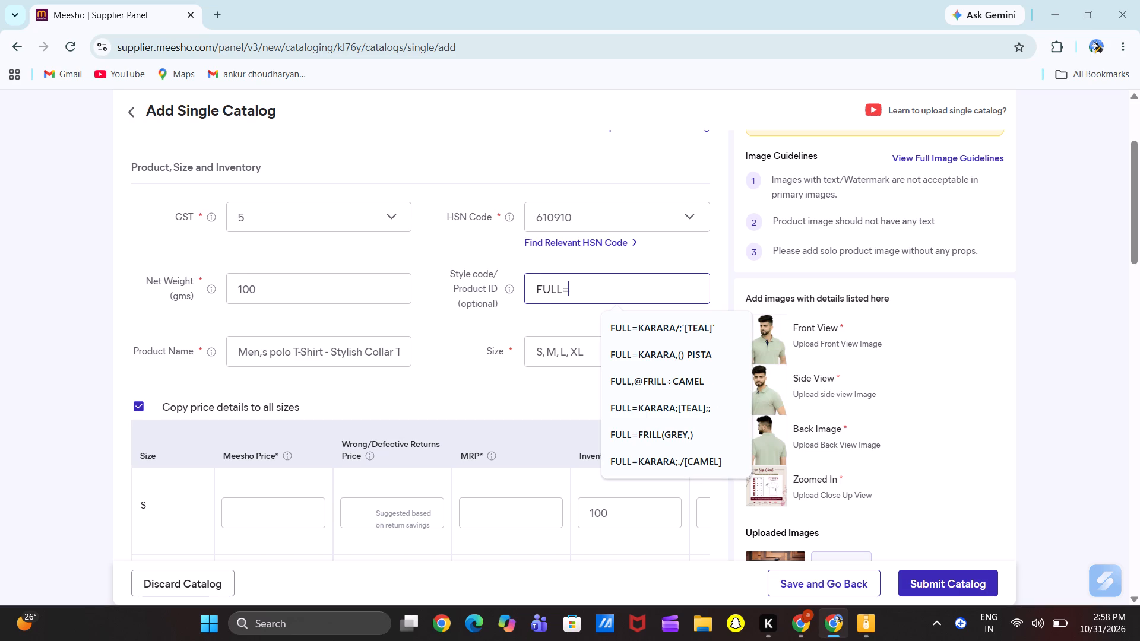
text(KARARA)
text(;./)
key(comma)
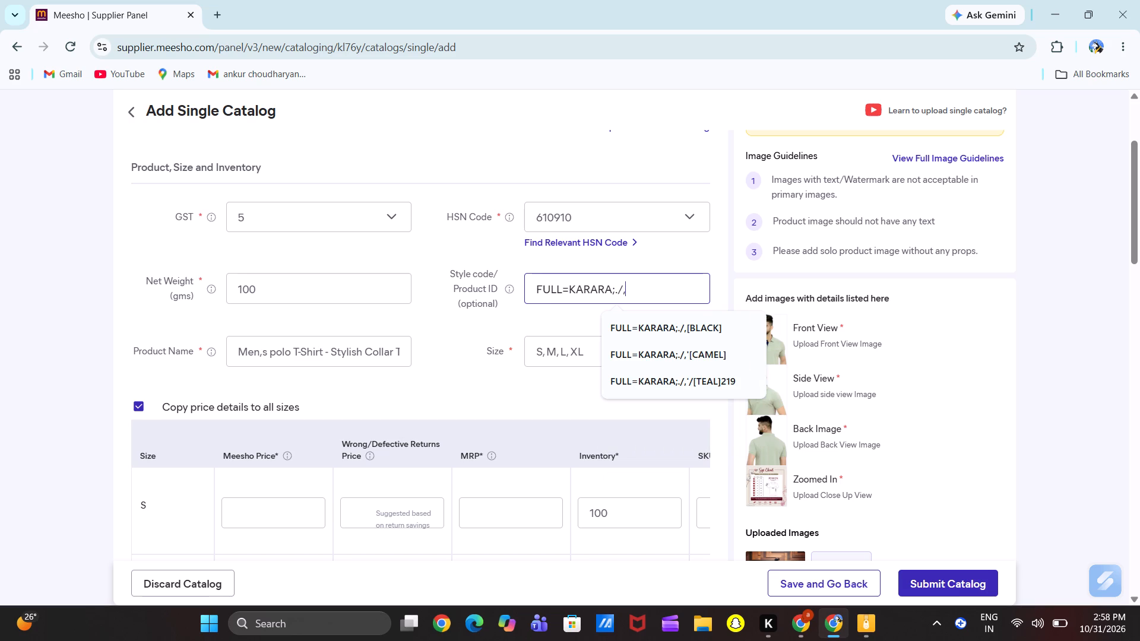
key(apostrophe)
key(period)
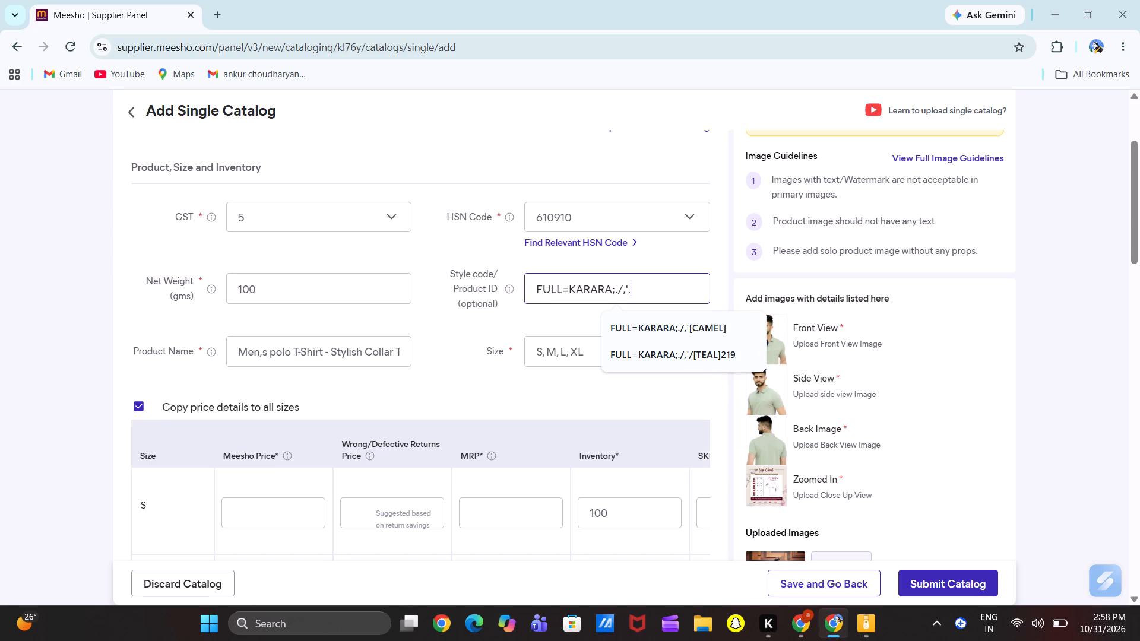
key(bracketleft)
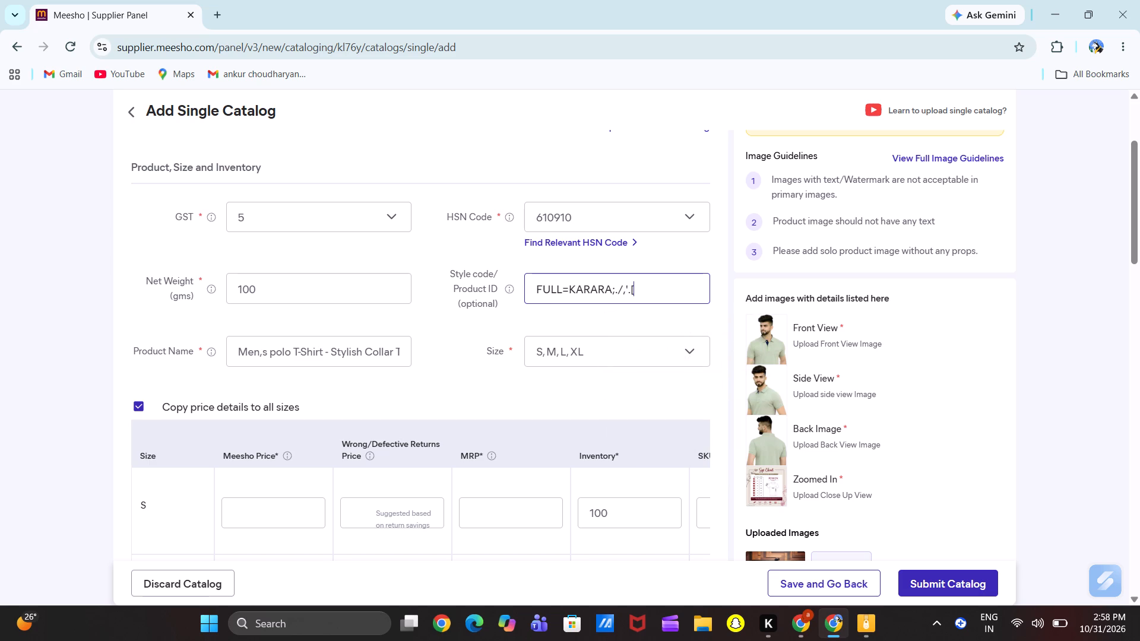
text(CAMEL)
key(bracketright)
Enter 210 as Product 6's Meesho price in the size S row, with price details copied to all sizes.
scroll(429, 281, up, 3)
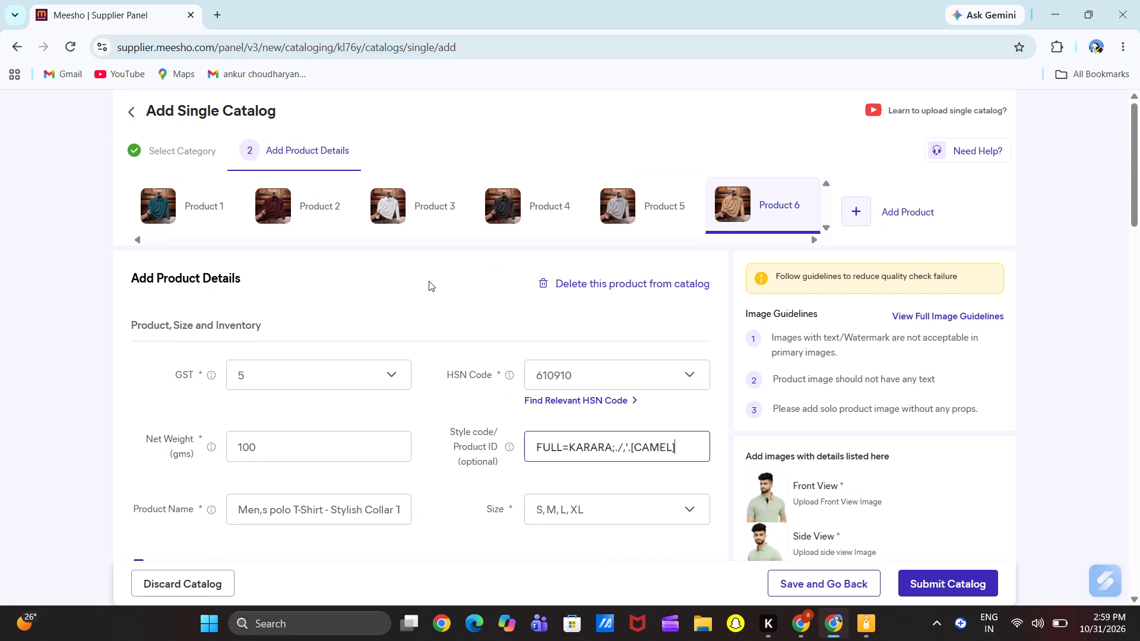
scroll(429, 281, down, 5)
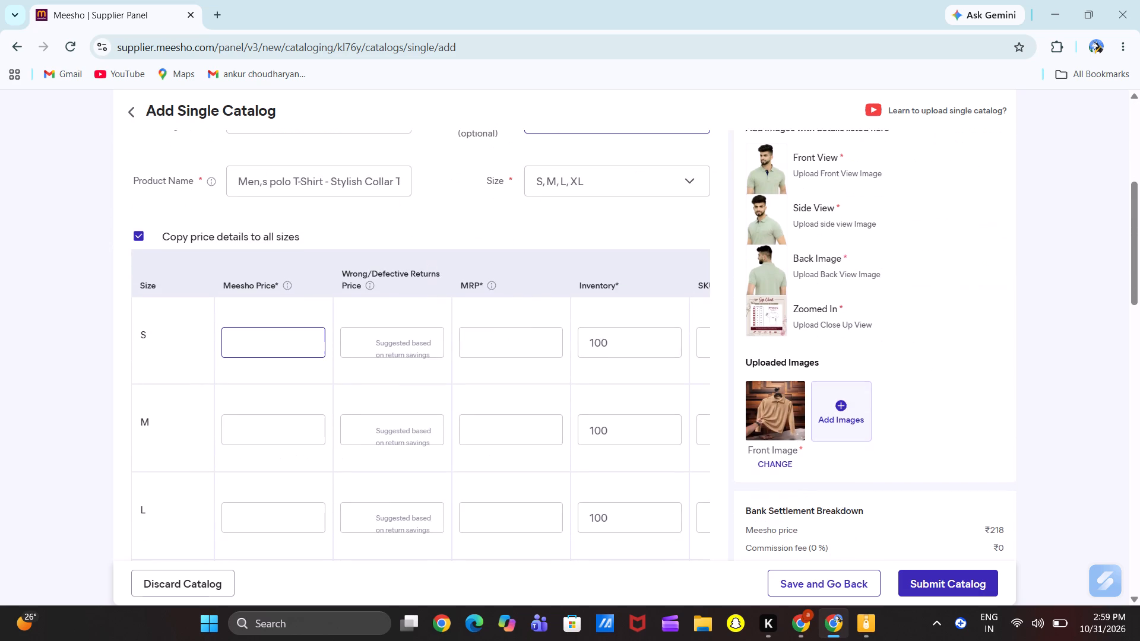
click(254, 339)
text(210)
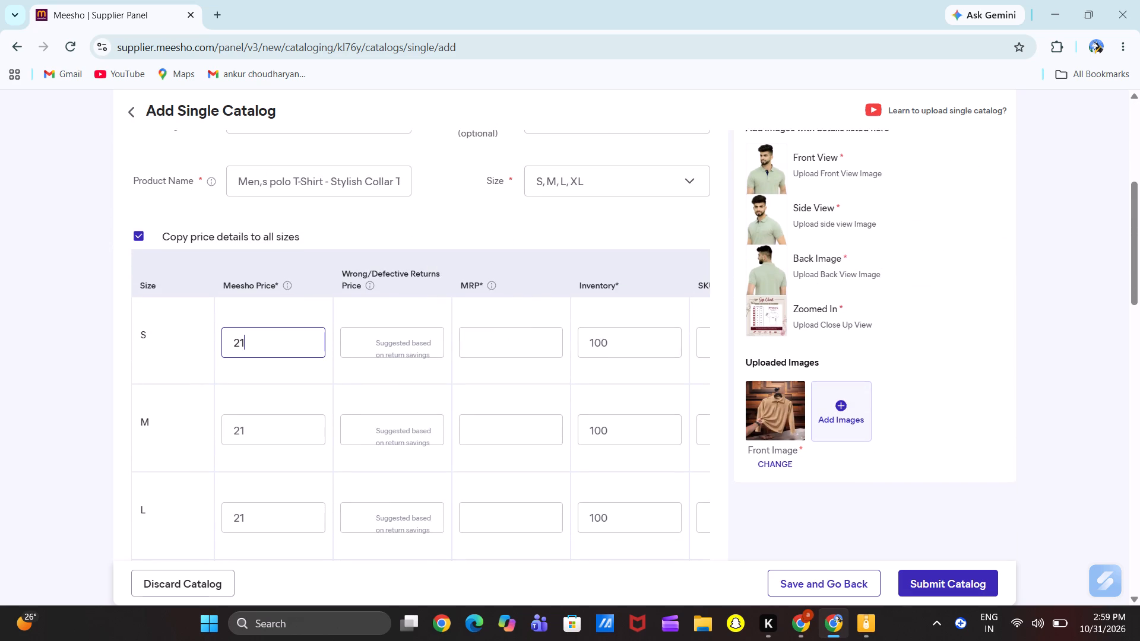
Change Product 6's Meesho price to 218 in the size S row.
key(BackSpace)
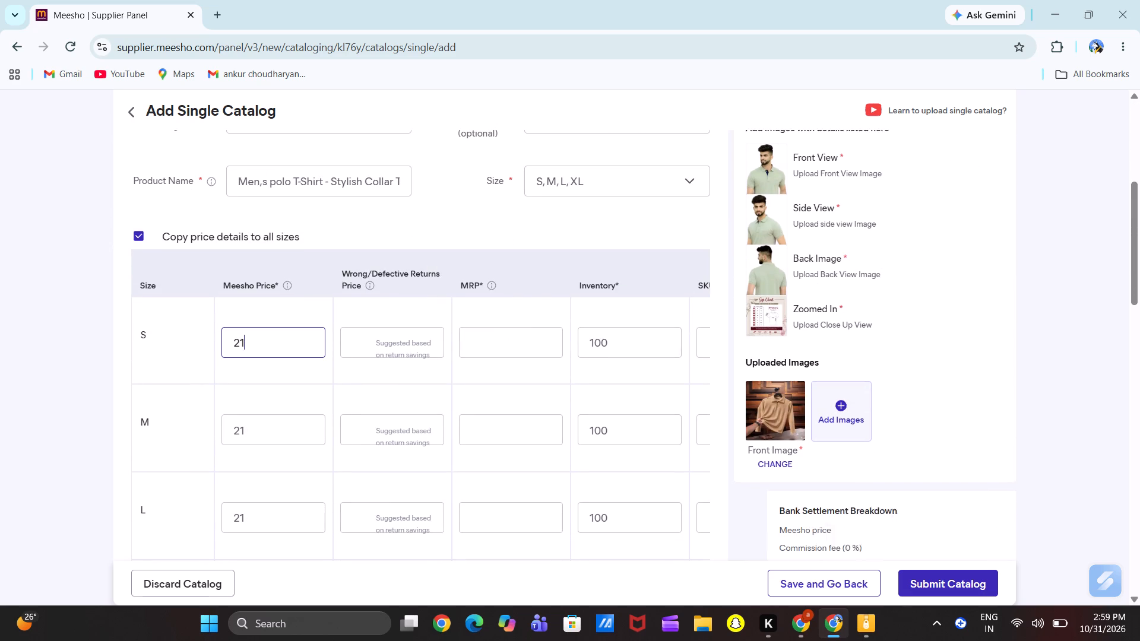
key(8)
Set the wrong/defective returns price to 217 and the MRP to 799 in the size S row.
click(354, 342)
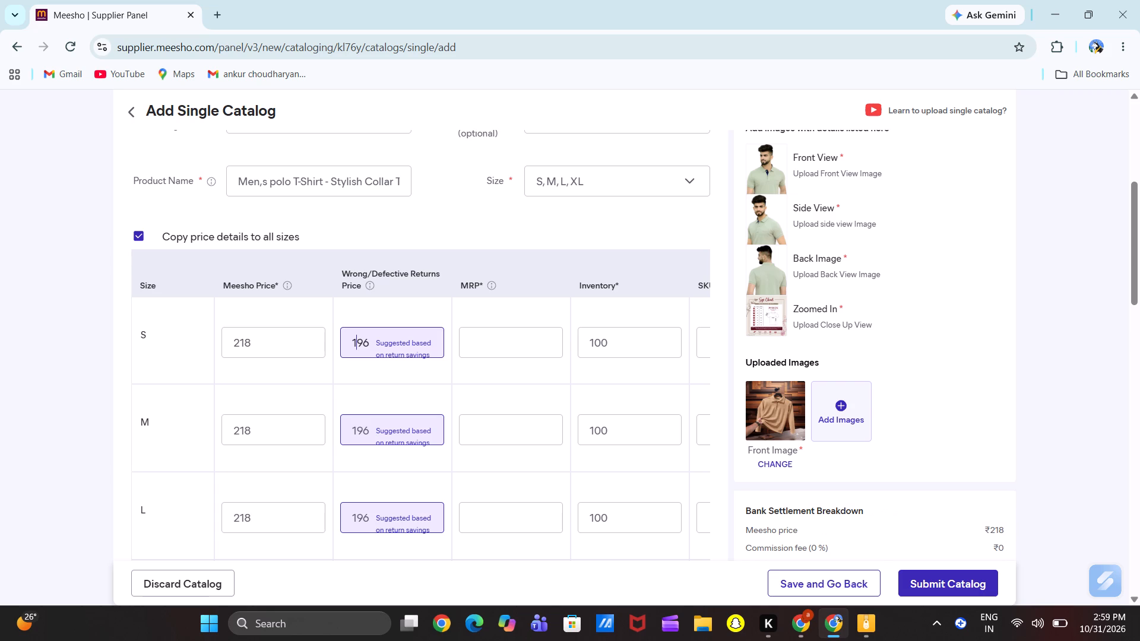
click(387, 341)
key(BackSpace)
key(BackSpace)
double_click(365, 345)
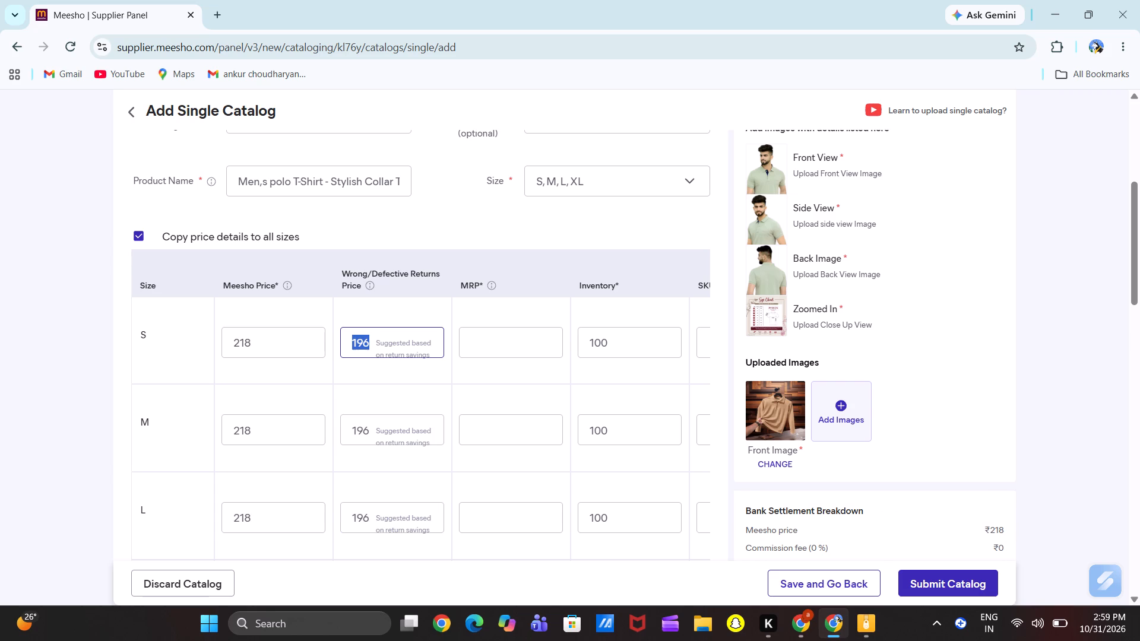
key(BackSpace)
text(217)
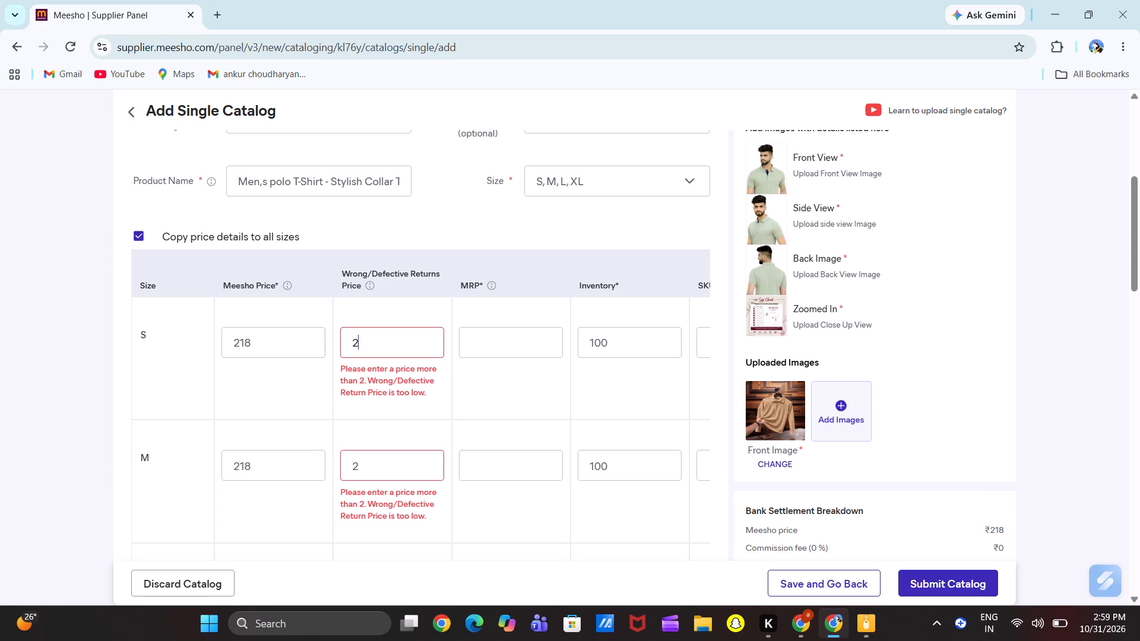
click(486, 341)
text(799)
Set the shoulder size to 14.5 inches for size S and 15.5 inches for size M.
scroll(556, 373, left, 7)
click(566, 348)
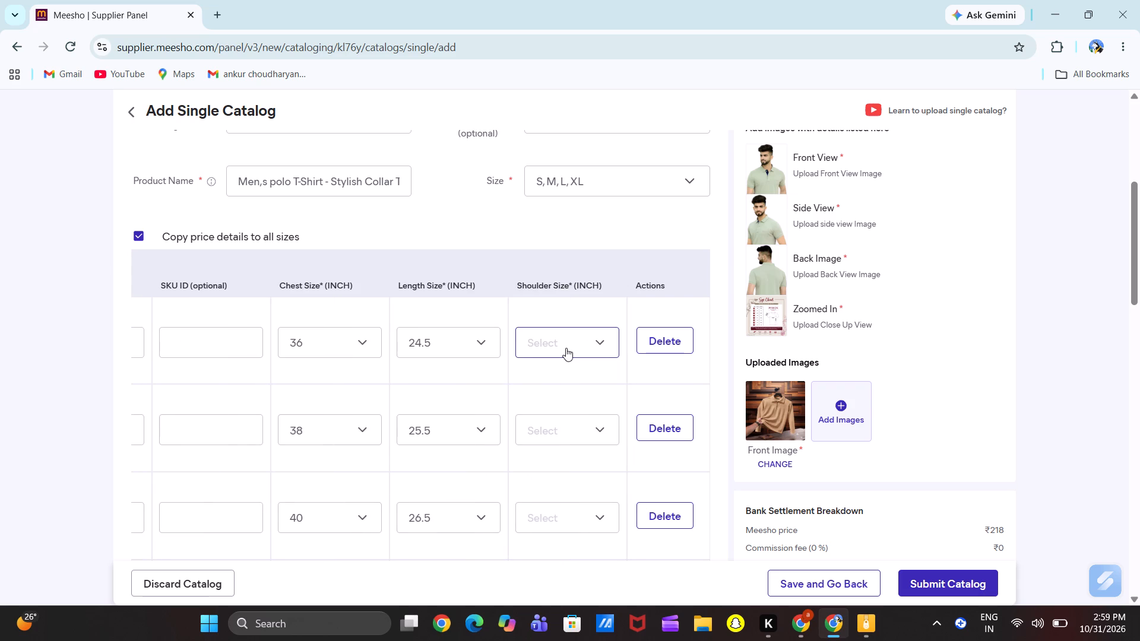
scroll(550, 445, down, 2)
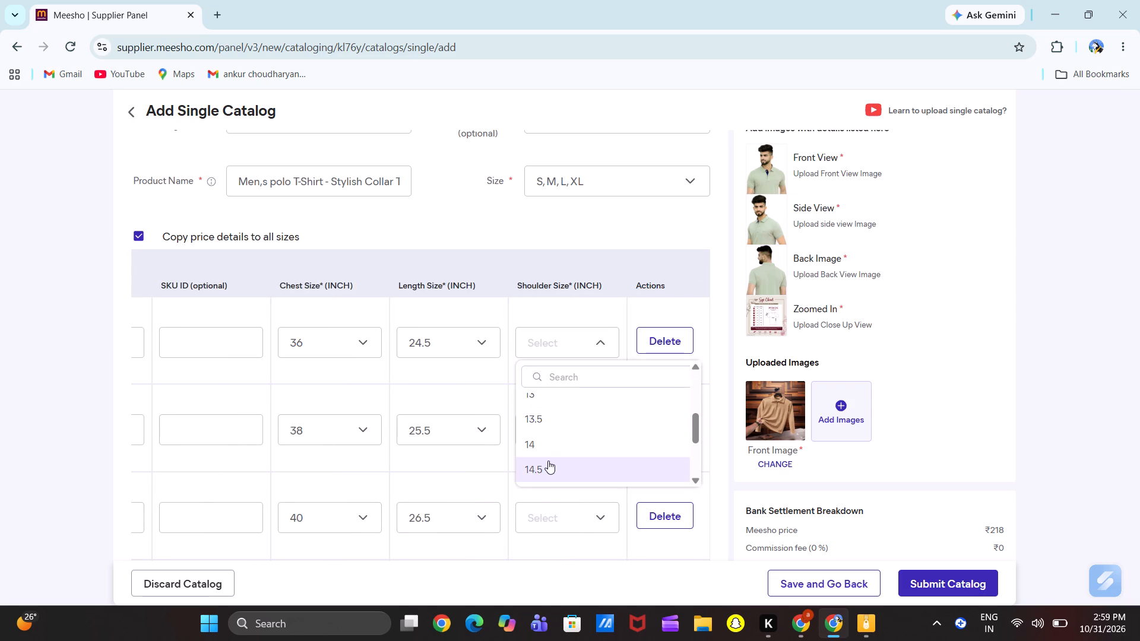
click(548, 461)
click(543, 425)
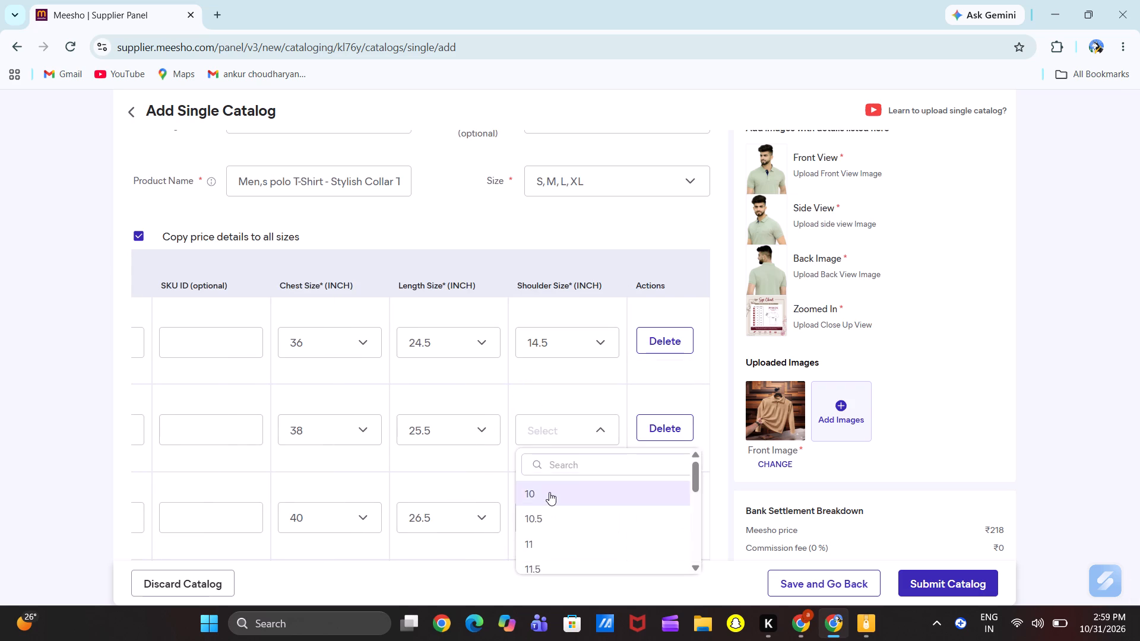
scroll(549, 492, down, 2)
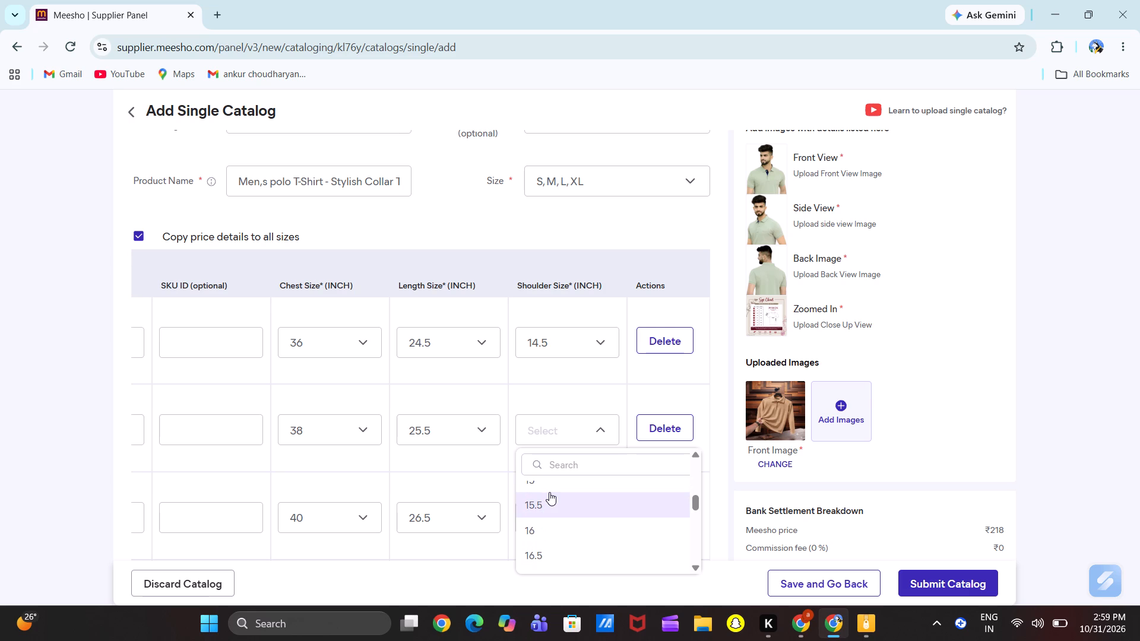
scroll(549, 492, down, 1)
click(549, 496)
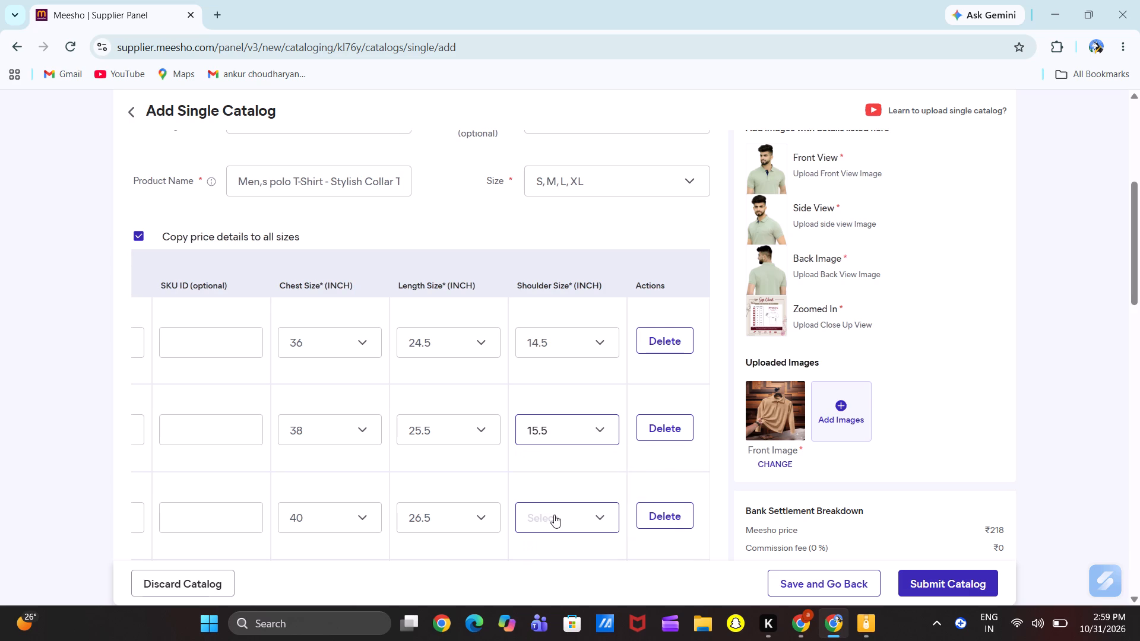
Set the shoulder size to 16.5 inches for size L and 17.5 inches for size XL.
click(554, 515)
scroll(553, 570, down, 2)
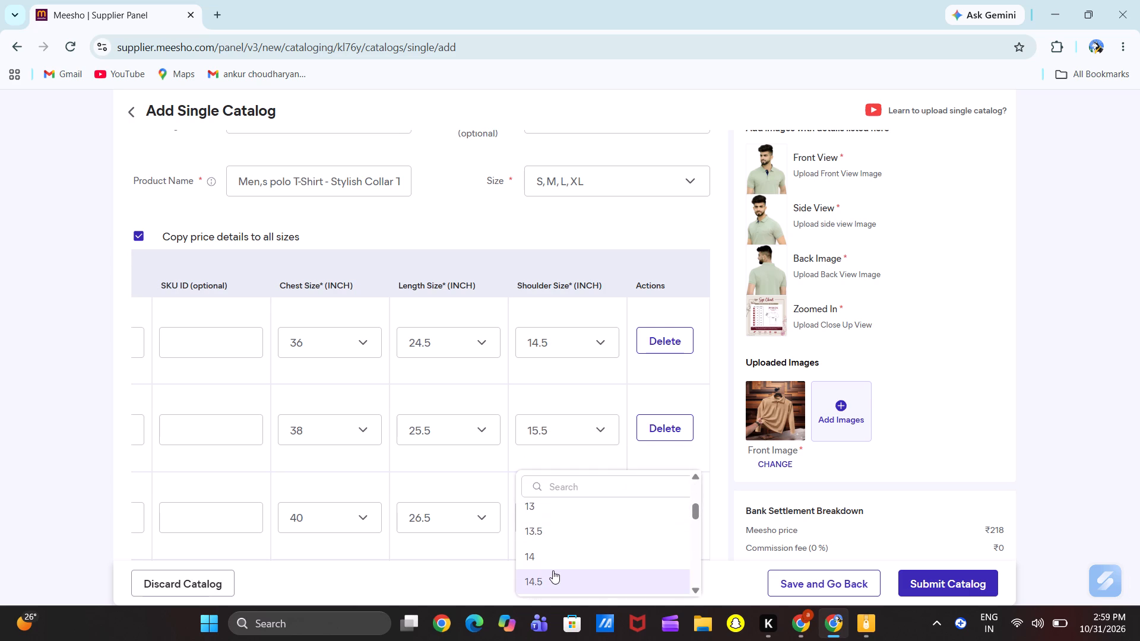
scroll(553, 570, down, 2)
click(543, 563)
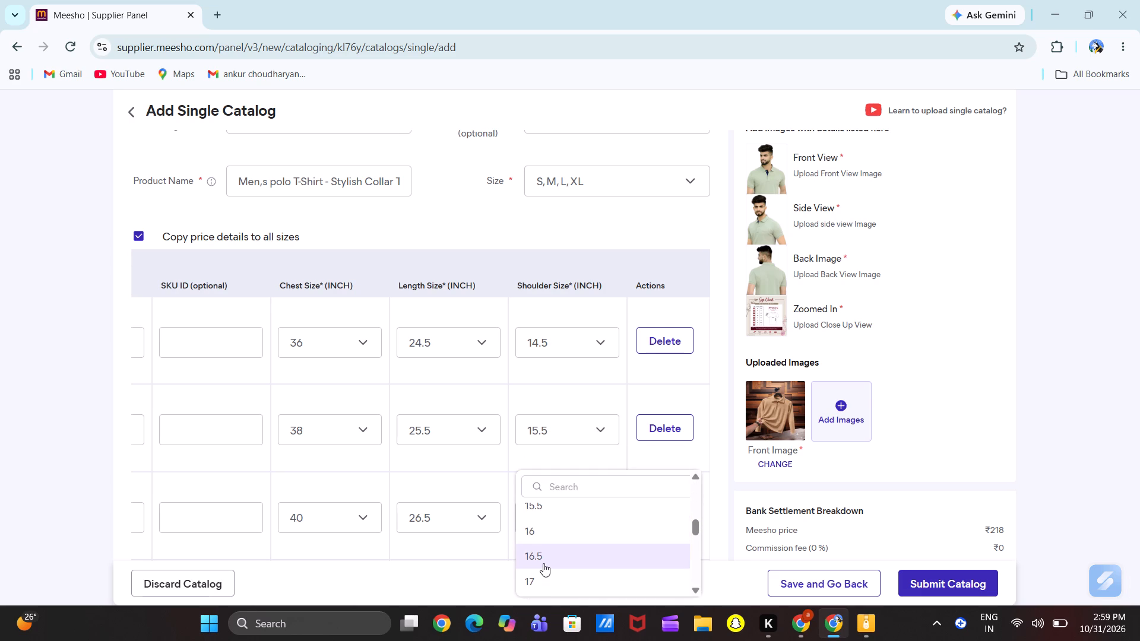
scroll(502, 485, down, 2)
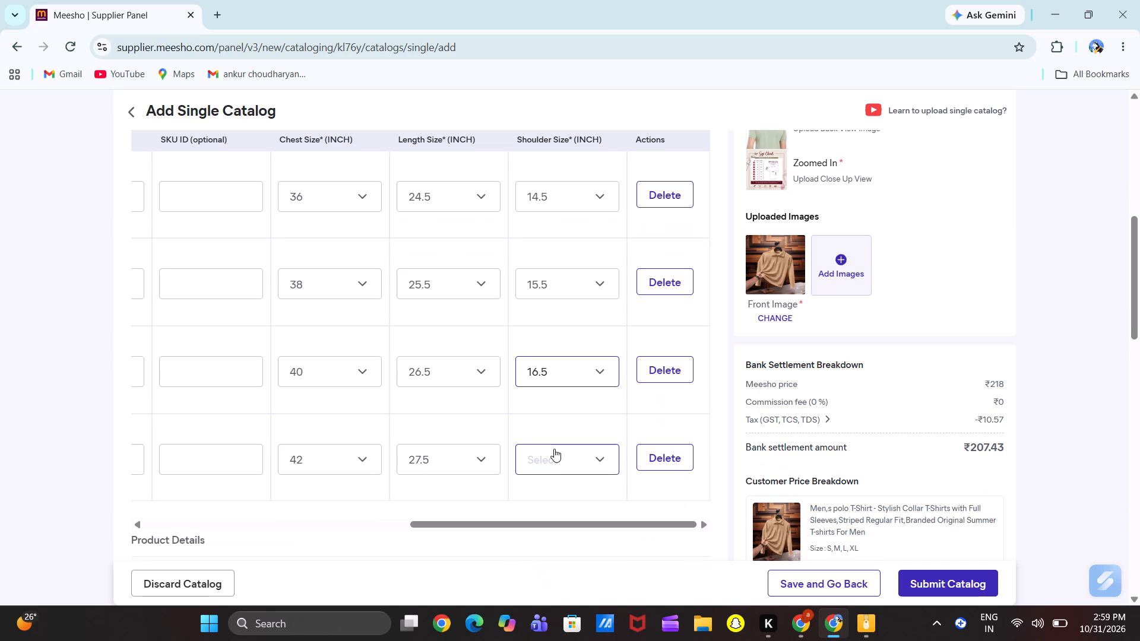
click(554, 454)
scroll(549, 496, down, 1)
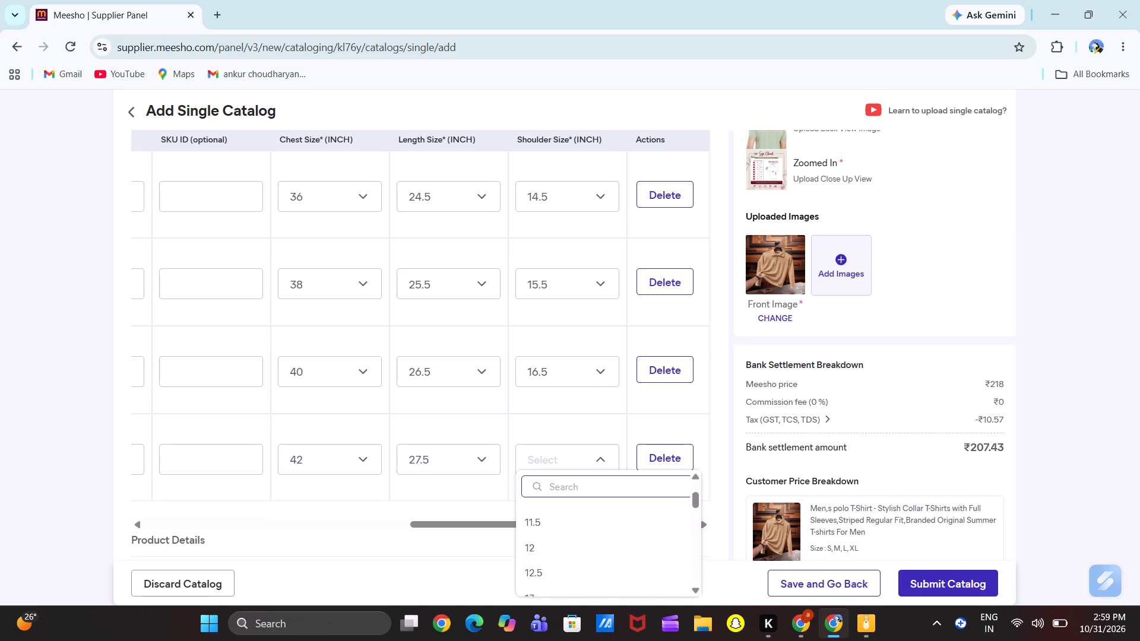
scroll(549, 496, down, 3)
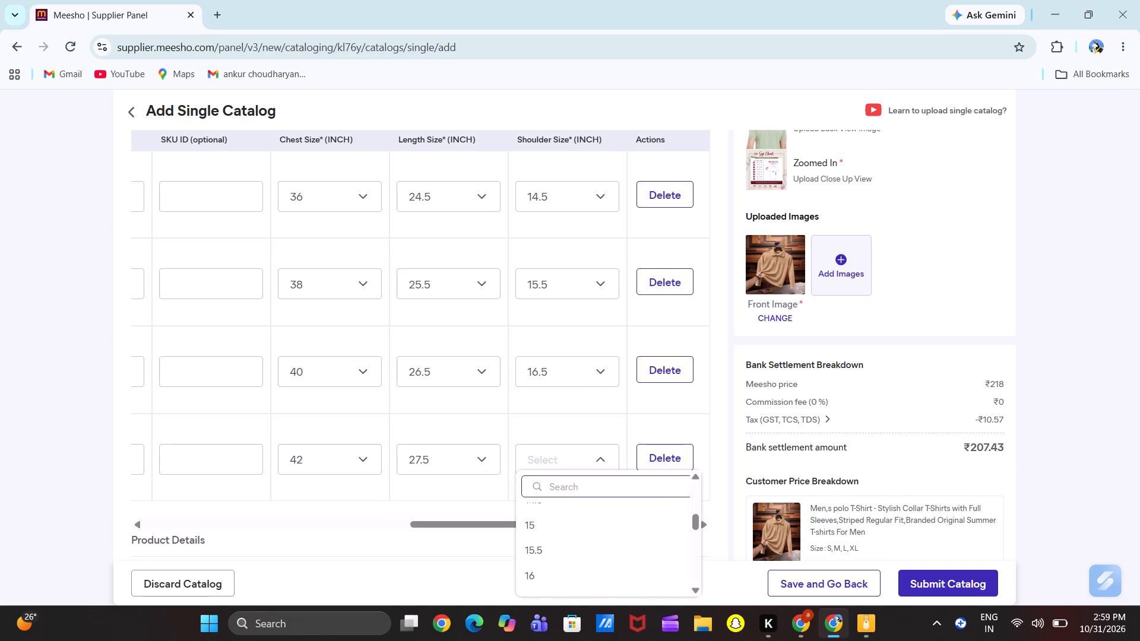
scroll(549, 496, down, 2)
click(547, 506)
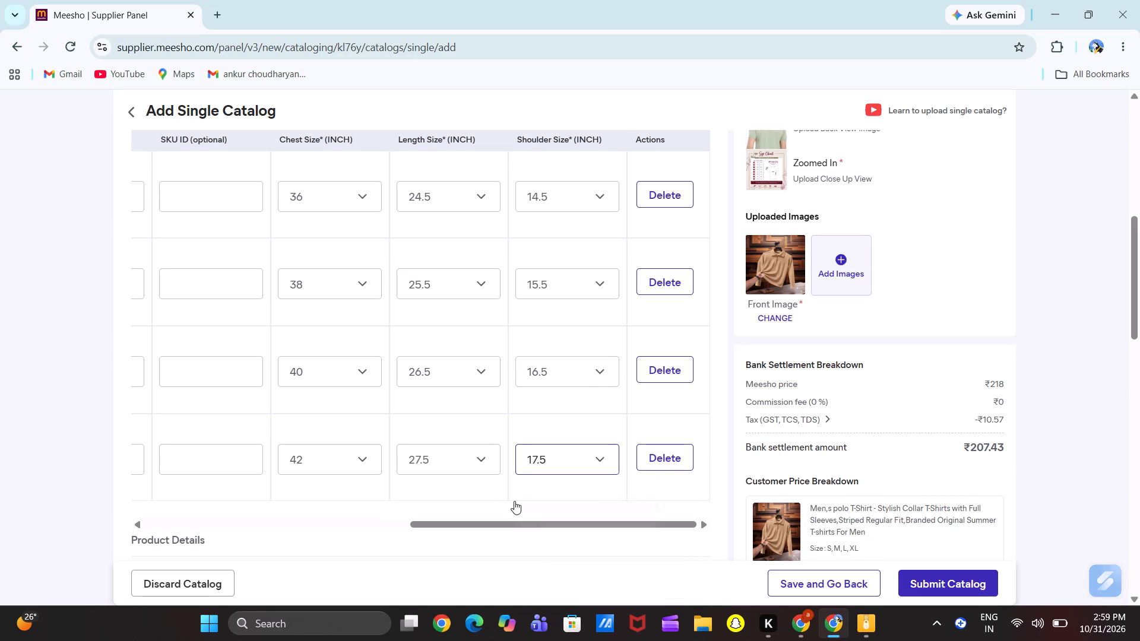
Set Product 6's color to Caramel Brown in the product details.
scroll(423, 487, down, 3)
click(292, 304)
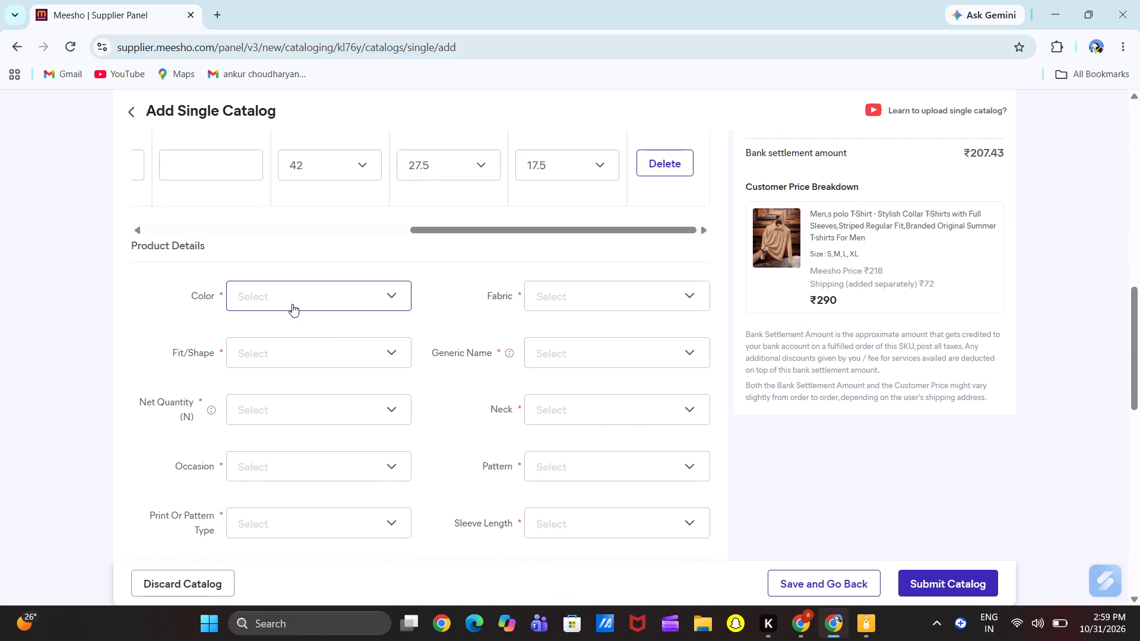
click(306, 334)
text(CAM)
key(BackSpace)
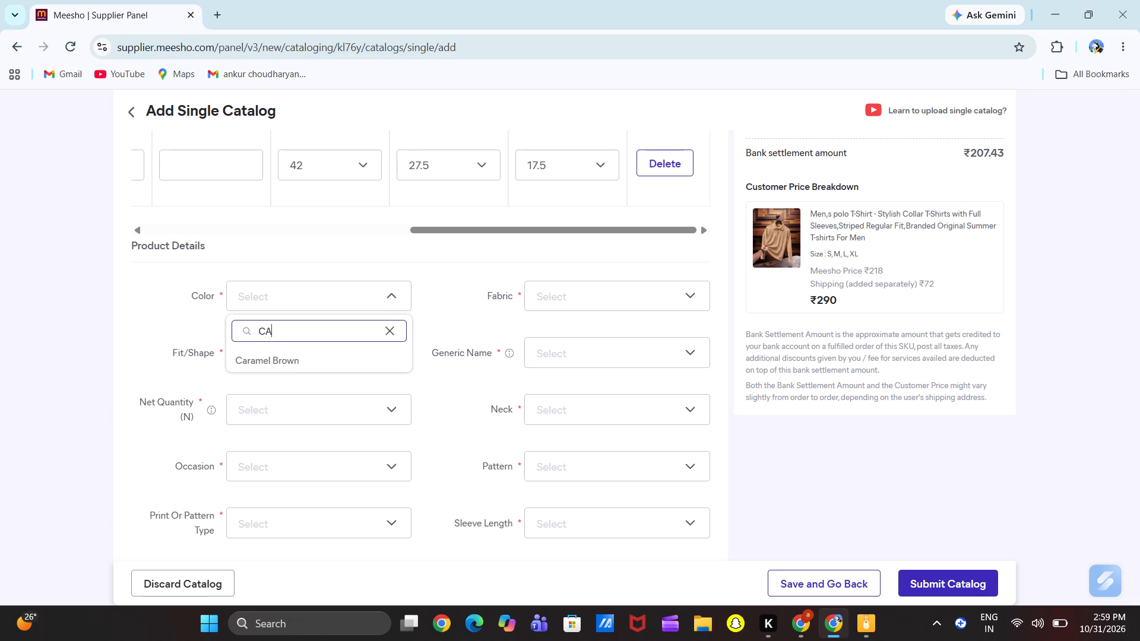
click(293, 360)
Set the fabric to Cotton Blend and the fit/shape to Regular in the product details.
click(560, 301)
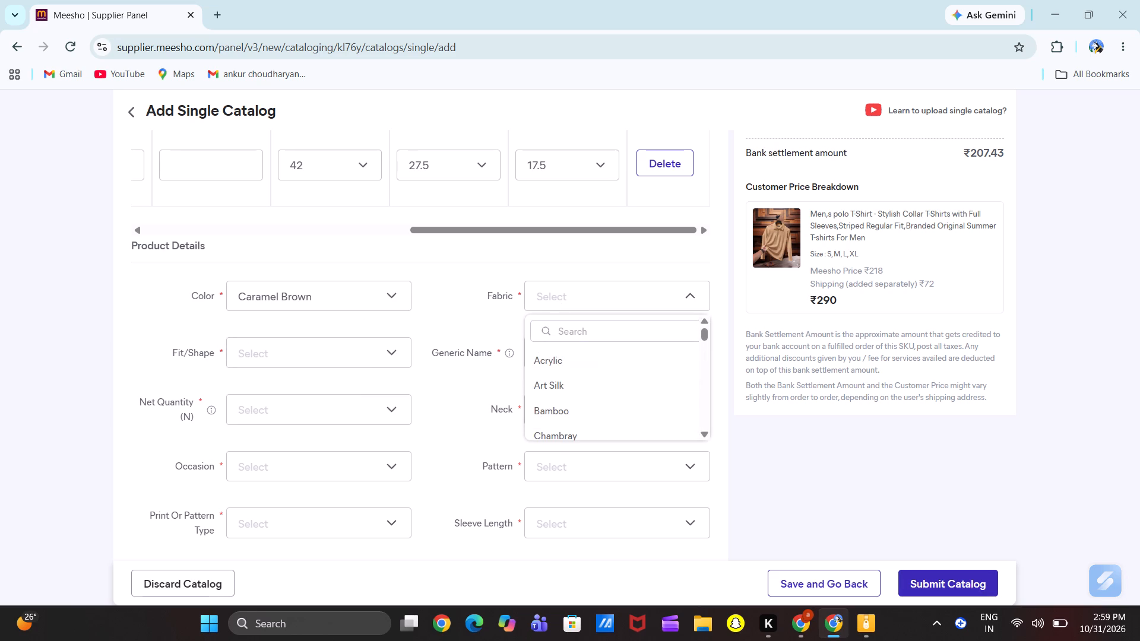
click(571, 334)
scroll(562, 404, down, 2)
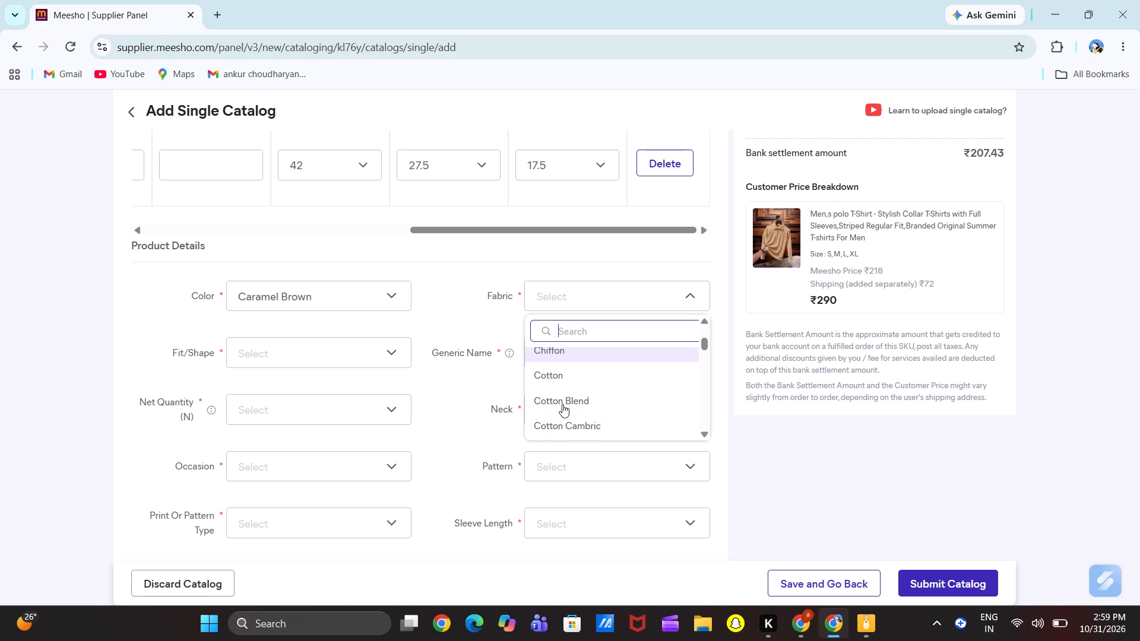
click(562, 404)
click(296, 349)
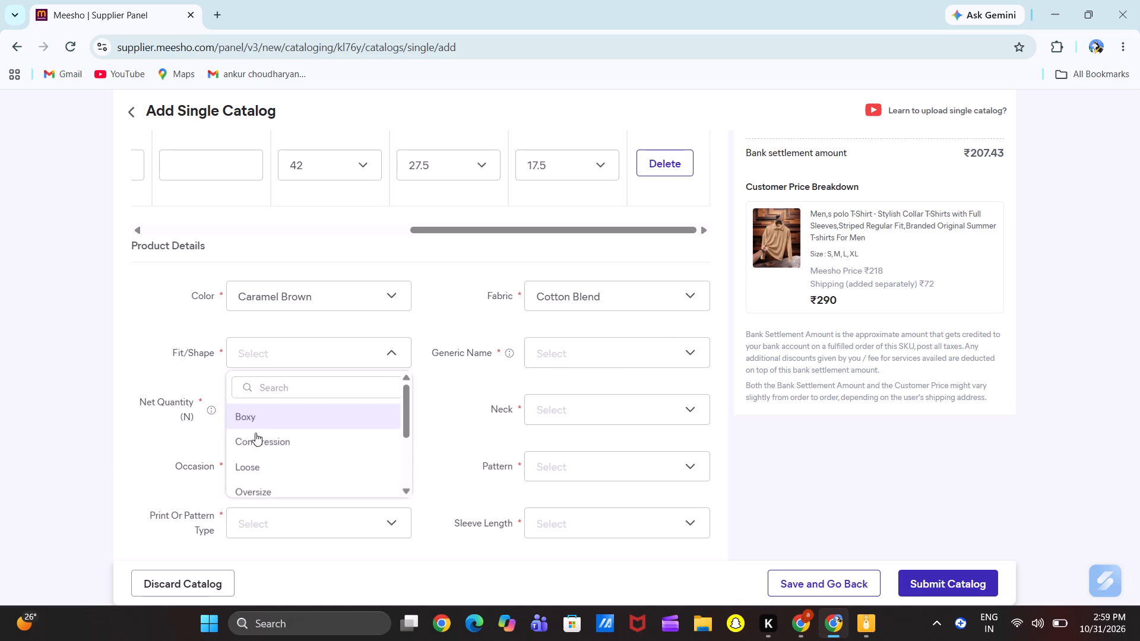
scroll(268, 443, down, 1)
click(268, 443)
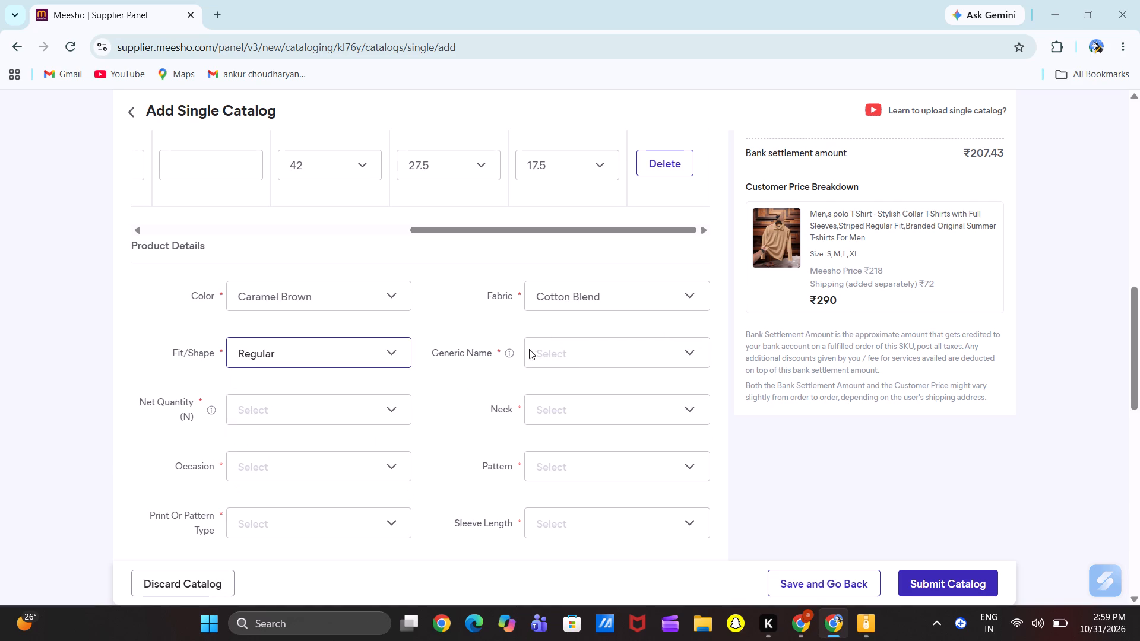
Set the generic name to Tshirts in the product details.
click(549, 348)
click(600, 391)
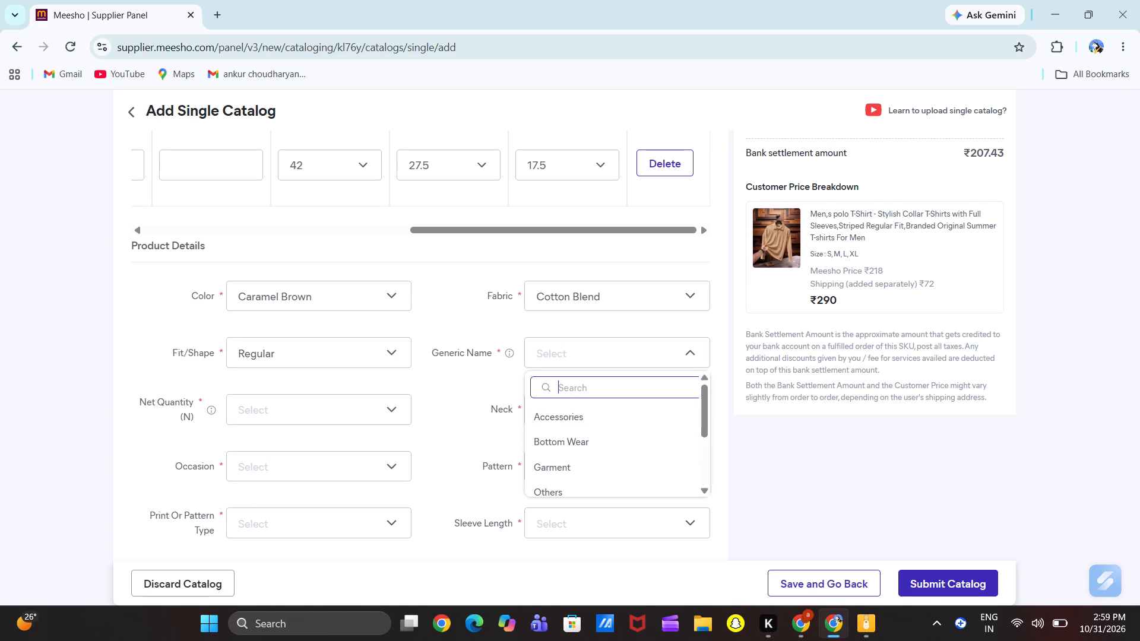
key(s)
key(BackSpace)
scroll(593, 461, down, 1)
click(573, 475)
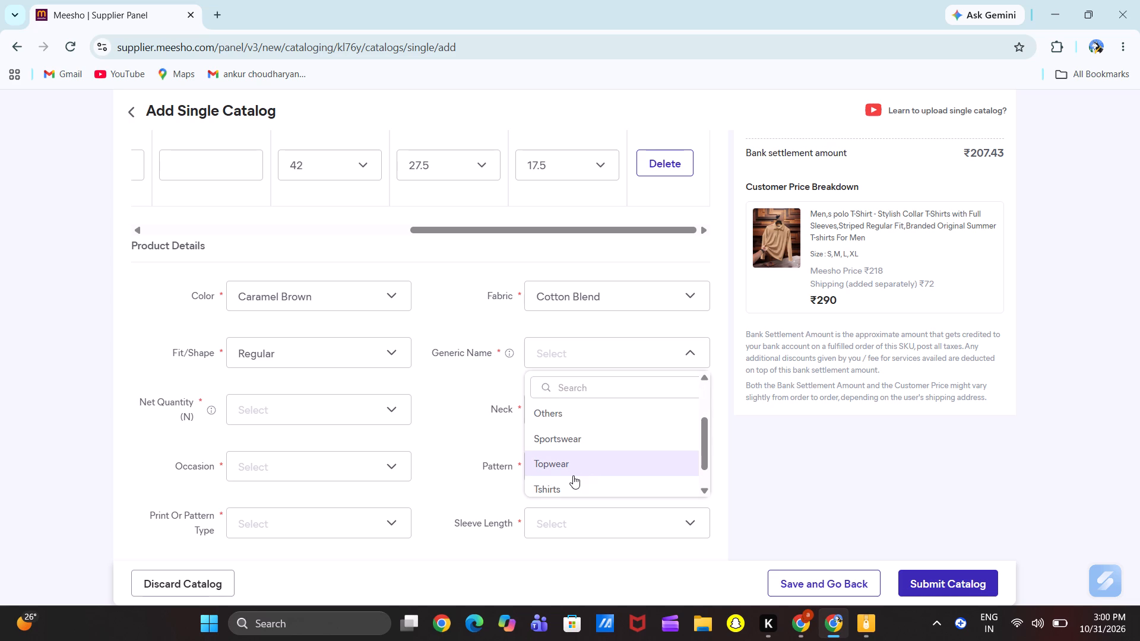
click(603, 358)
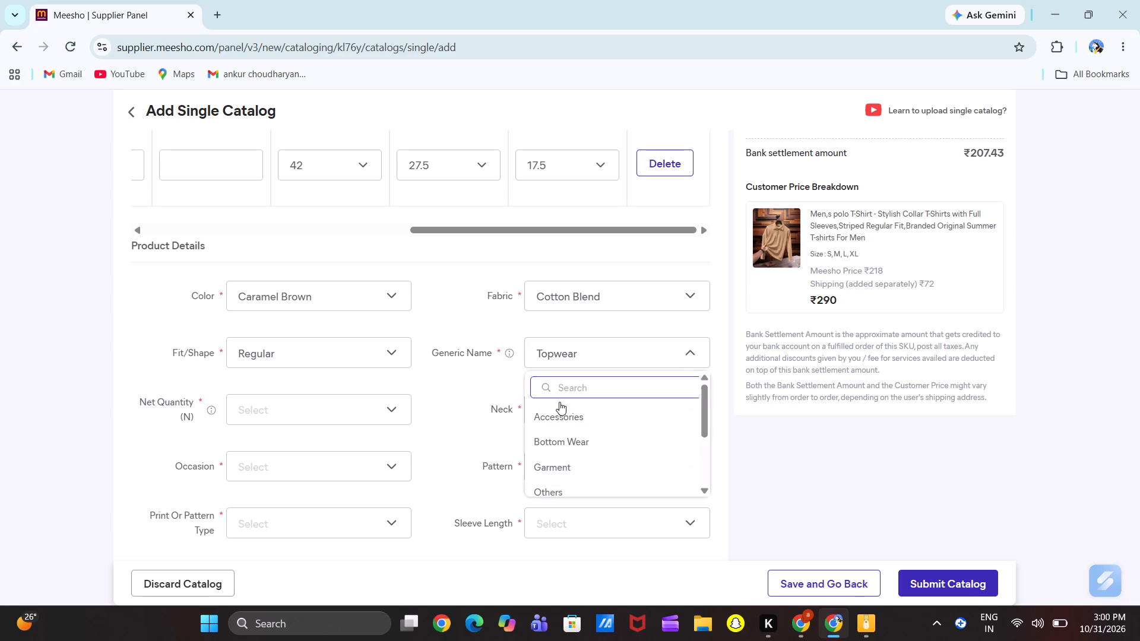
scroll(555, 483, down, 1)
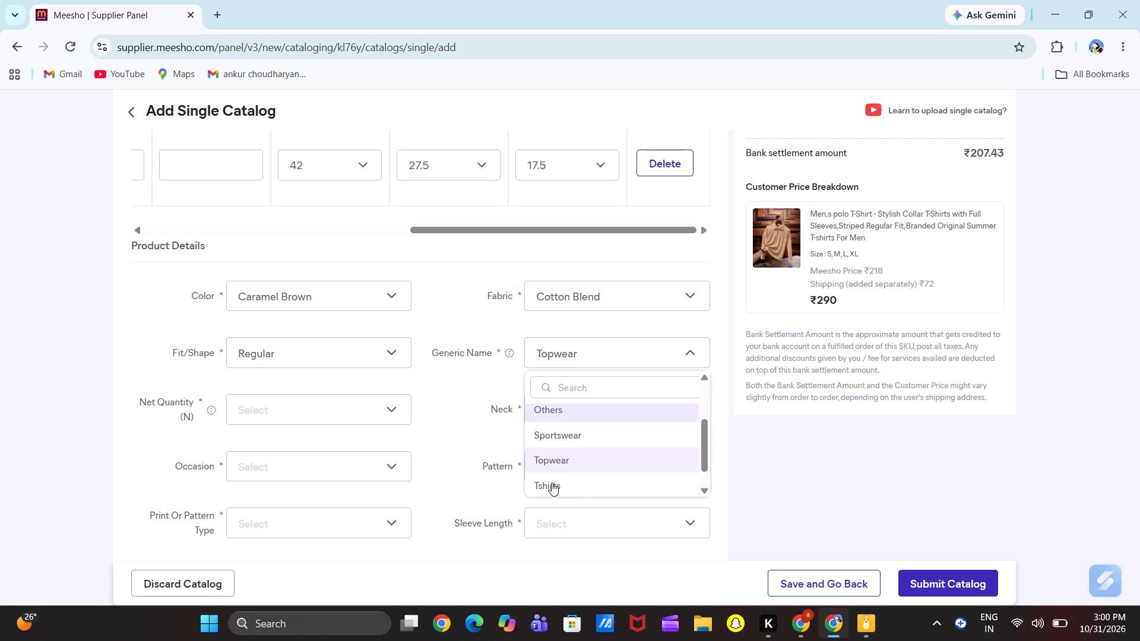
click(552, 483)
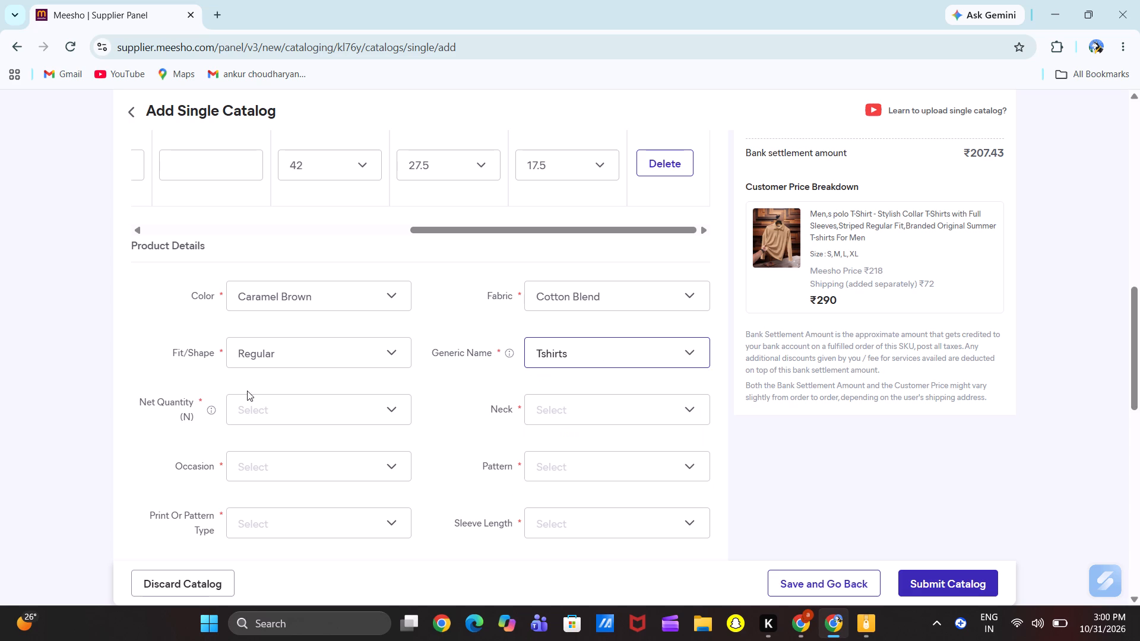
Set the net quantity to 1 and the neck to Polo in the product details.
click(281, 416)
click(236, 471)
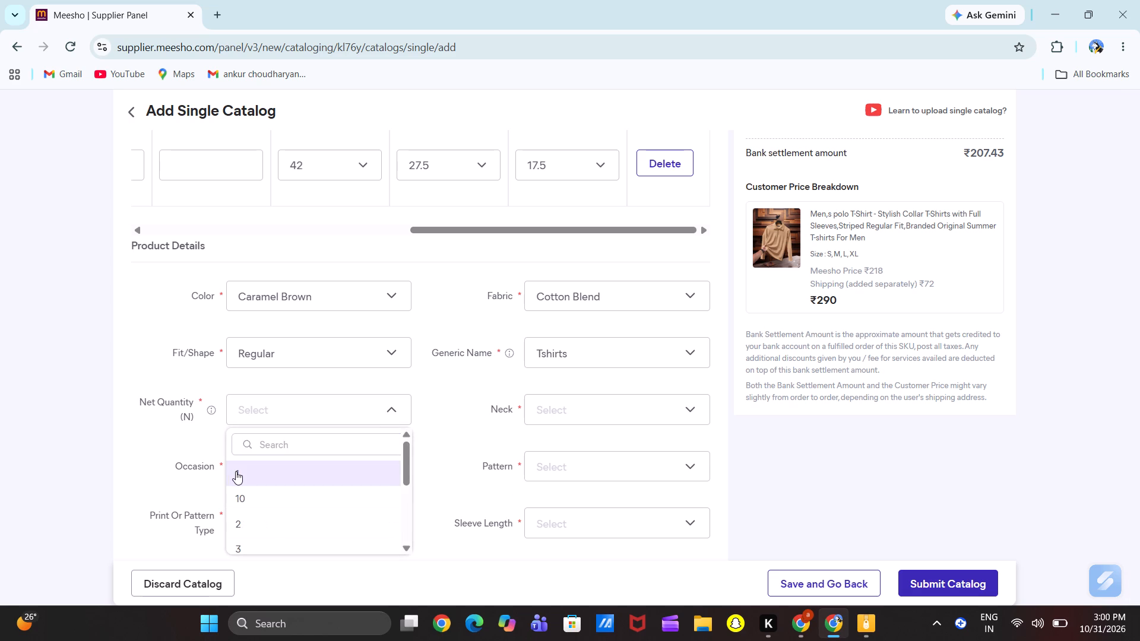
click(543, 407)
scroll(553, 470, down, 1)
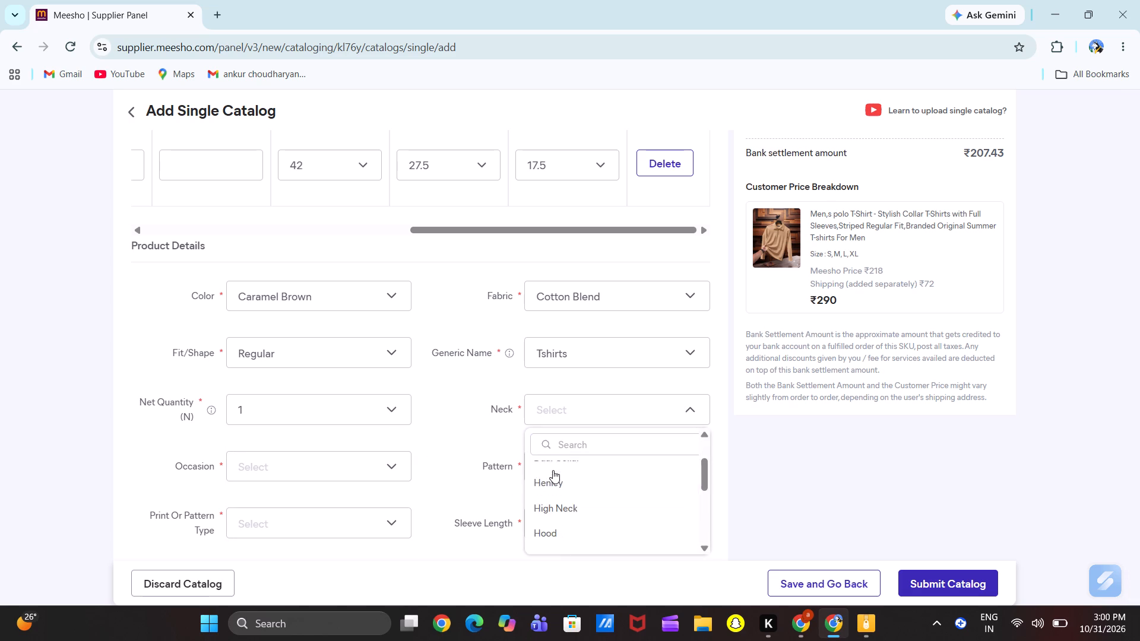
scroll(553, 470, down, 2)
click(552, 484)
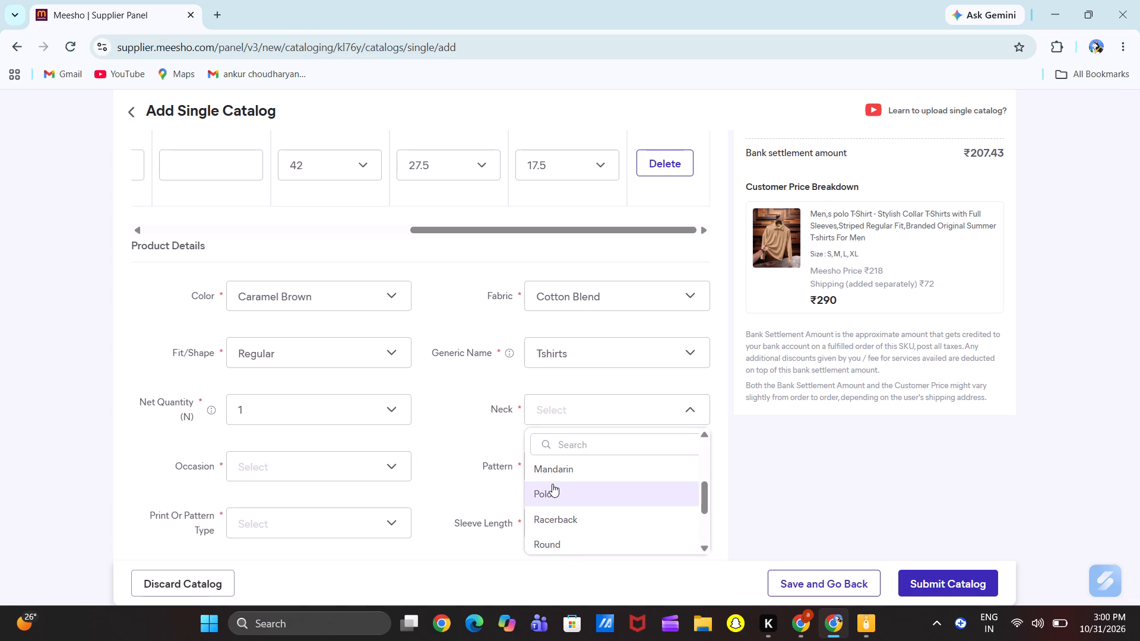
Set the occasion to Casual and the pattern to Solid in the product details.
click(278, 458)
scroll(264, 550, down, 1)
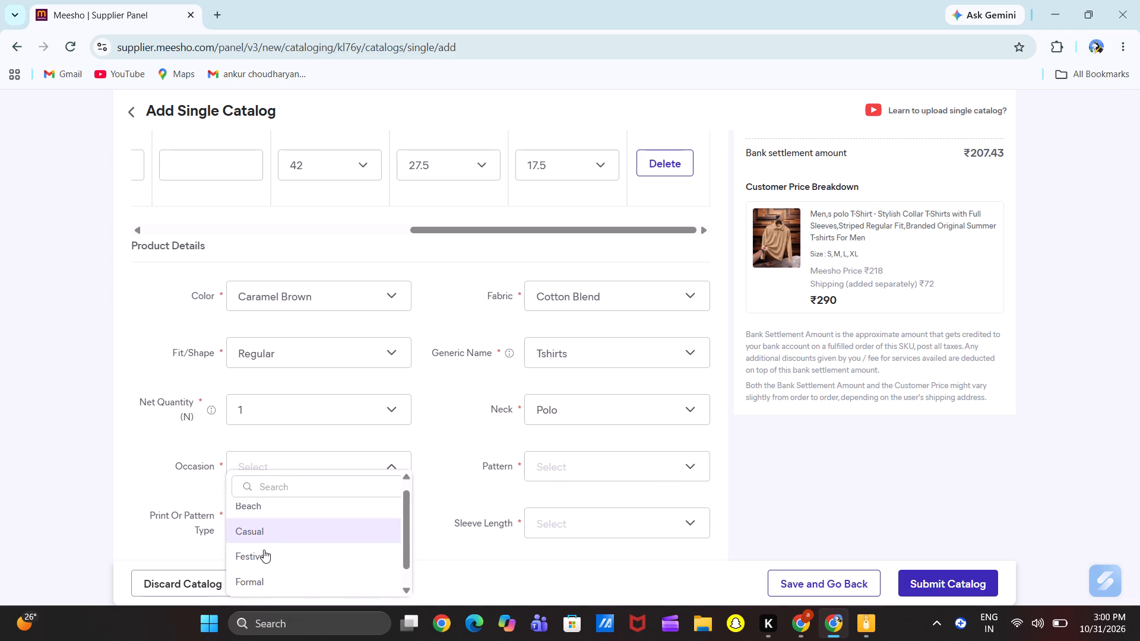
scroll(264, 550, down, 1)
click(286, 537)
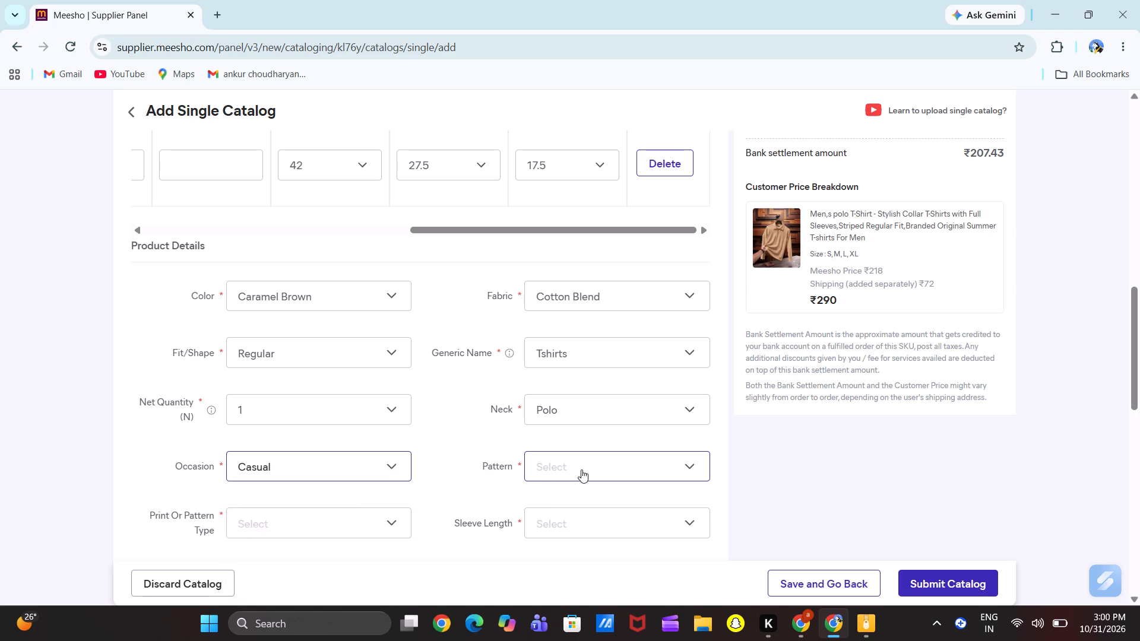
click(581, 469)
scroll(542, 559, down, 2)
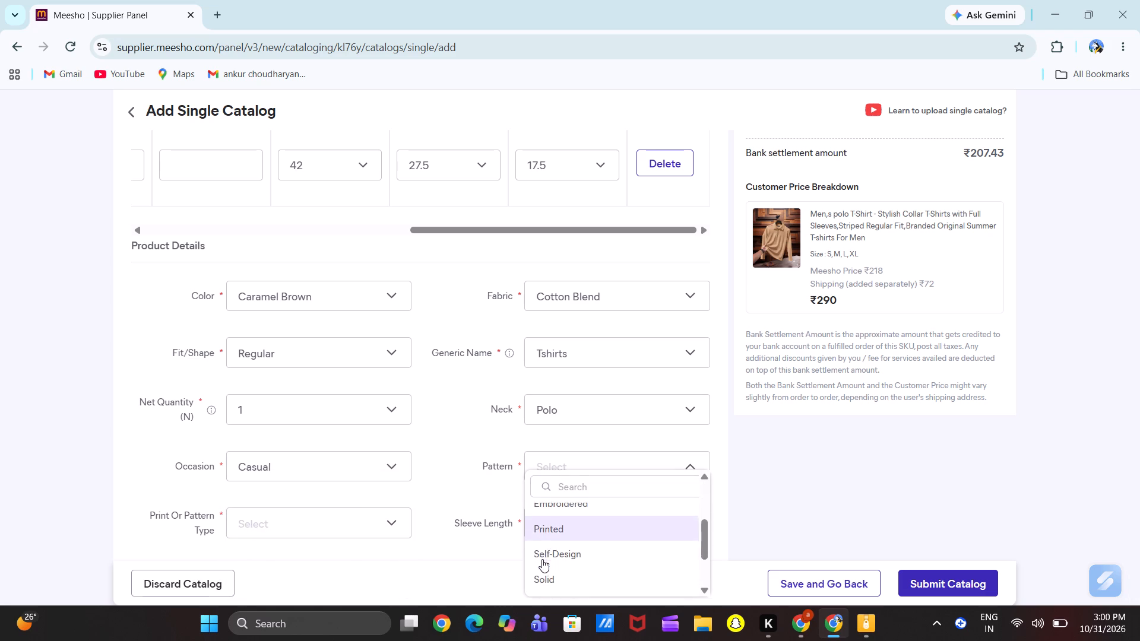
scroll(542, 559, down, 1)
click(542, 559)
Set the print or pattern type to Solid and the sleeve length to Long Sleeves in the product details.
click(308, 522)
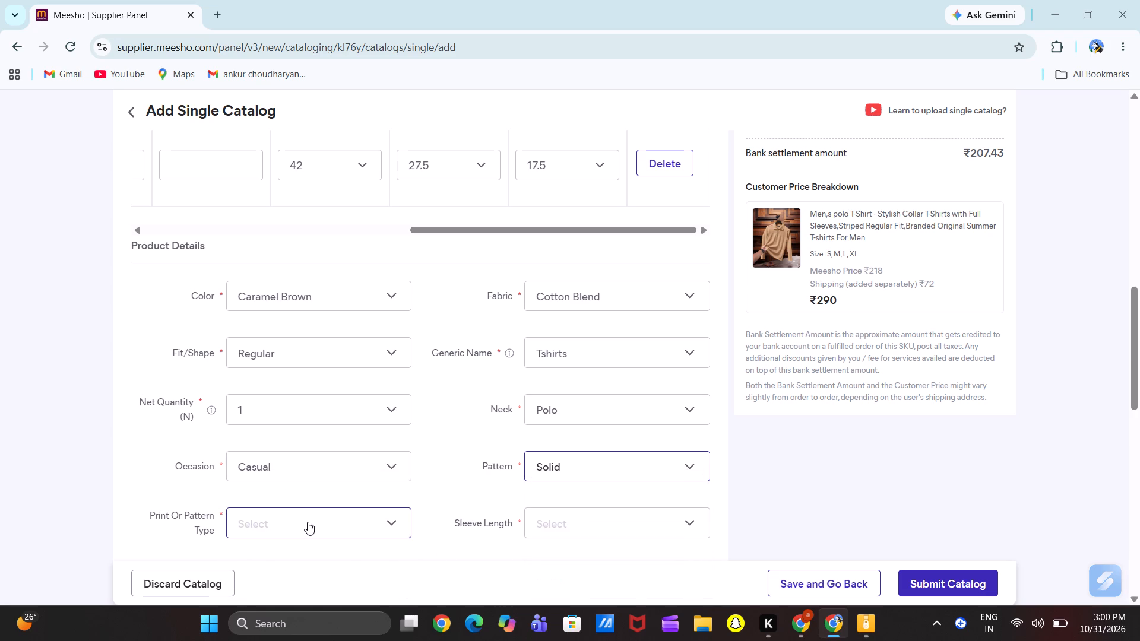
scroll(269, 578, down, 2)
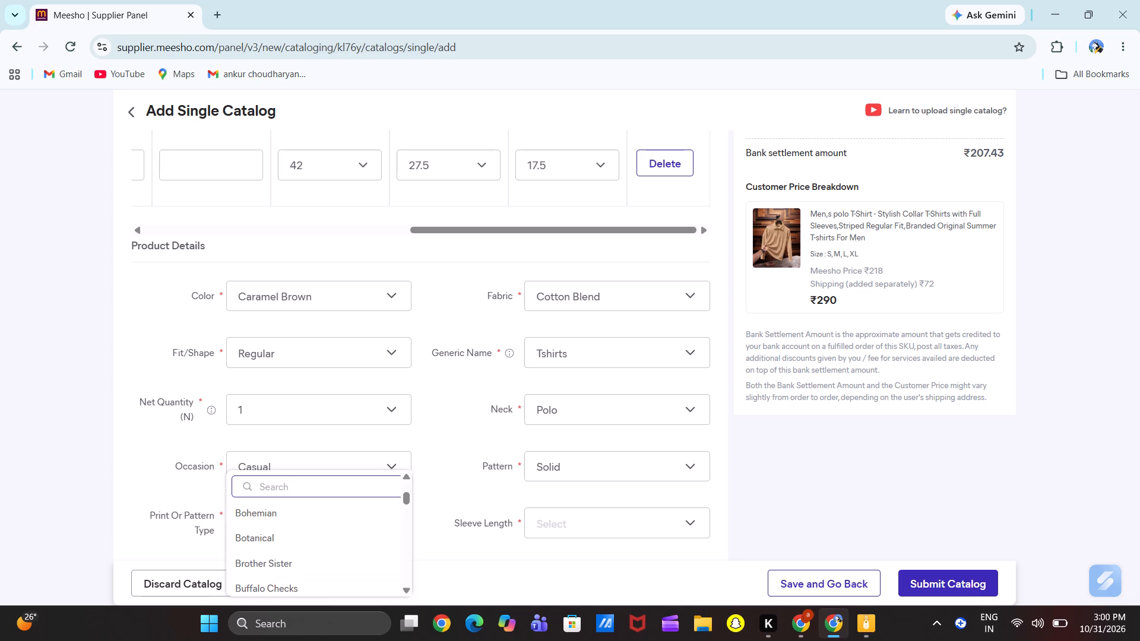
click(287, 491)
text(SO)
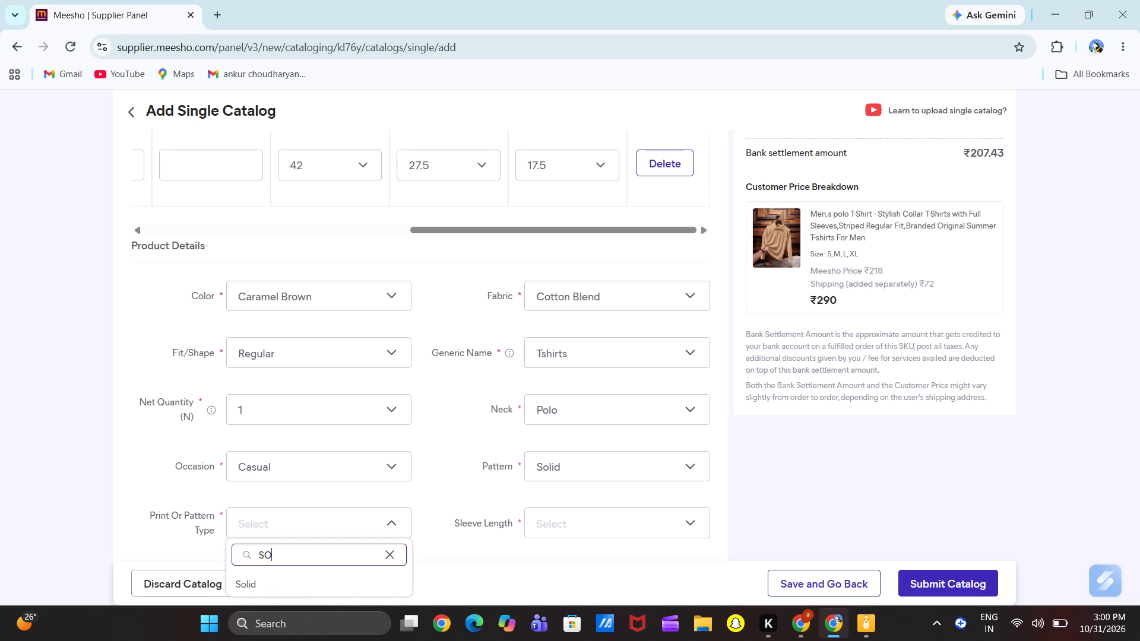
click(292, 577)
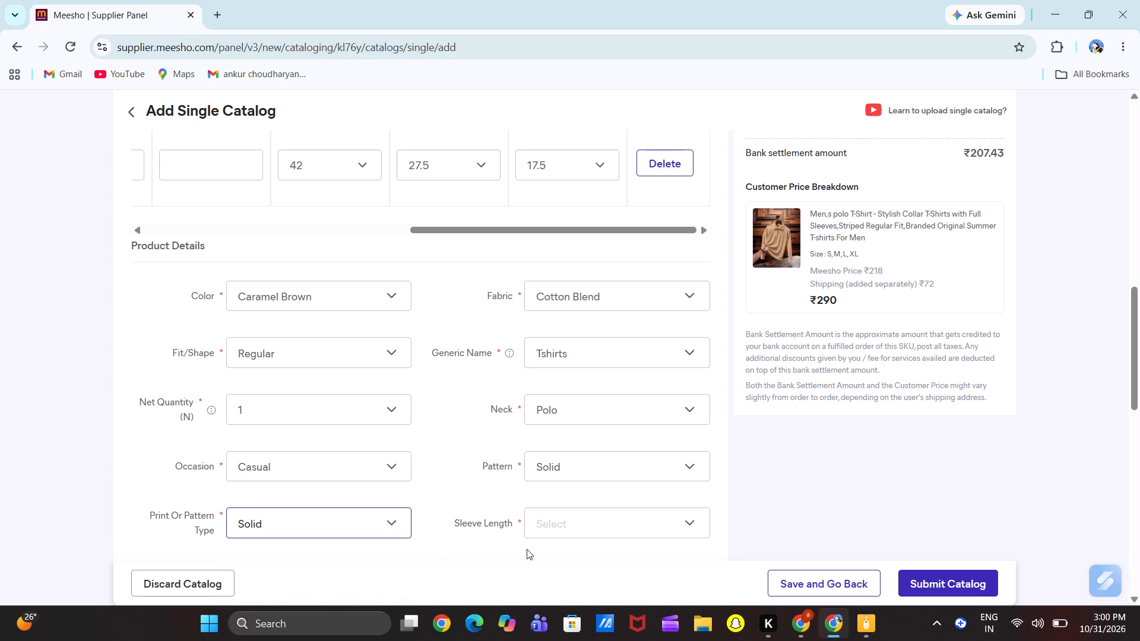
click(577, 517)
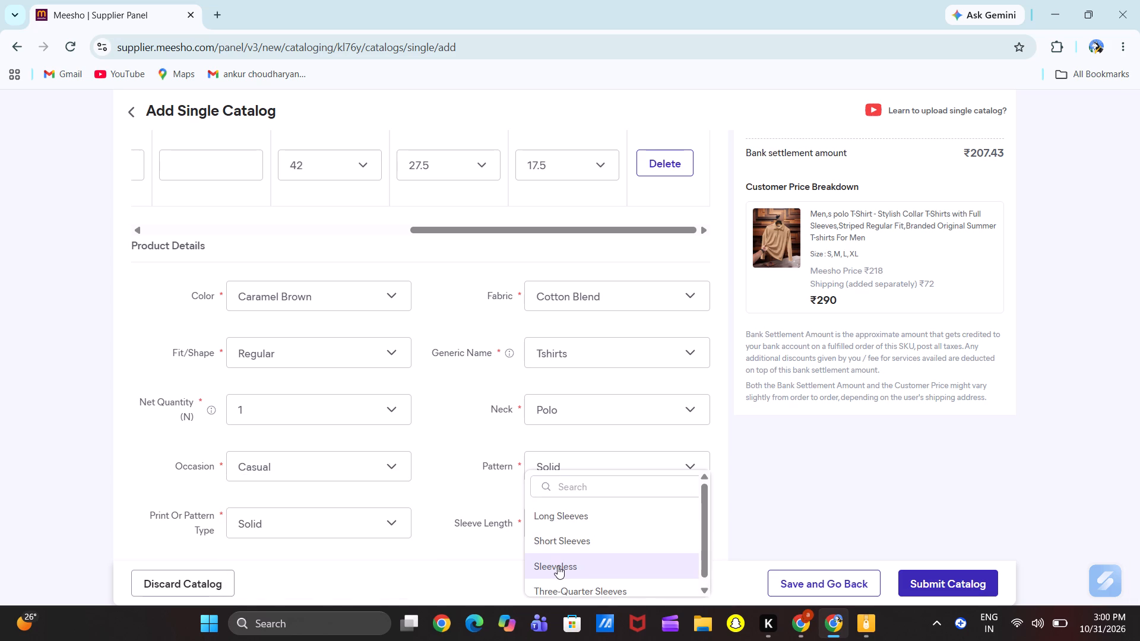
click(532, 503)
Set the length to Regular in the other attributes.
scroll(436, 532, down, 2)
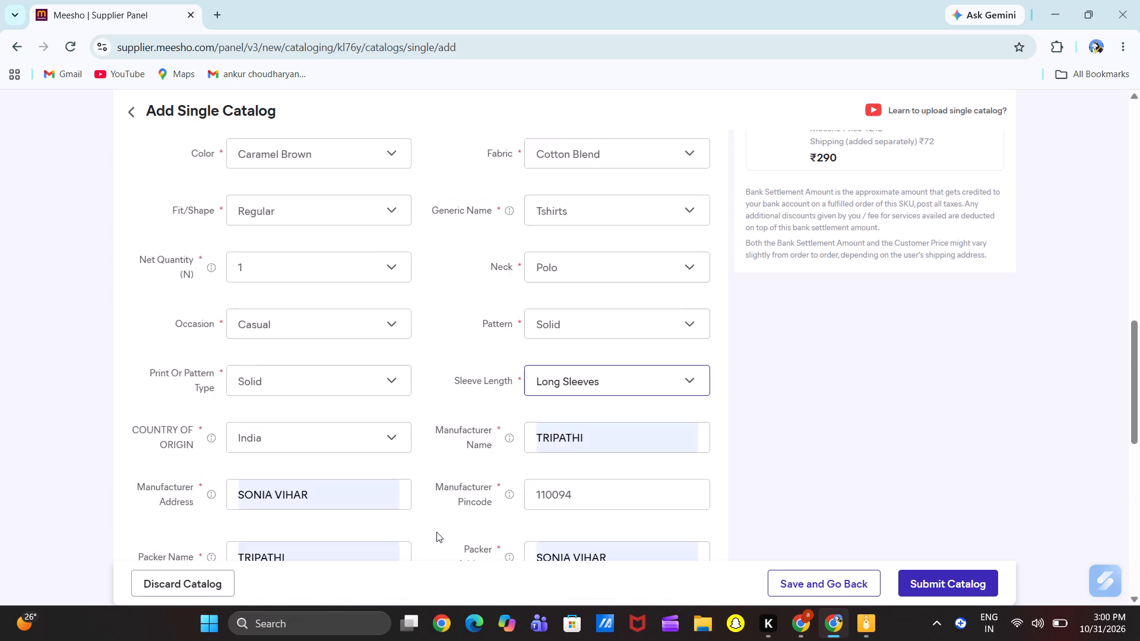
scroll(436, 532, down, 2)
scroll(427, 461, down, 2)
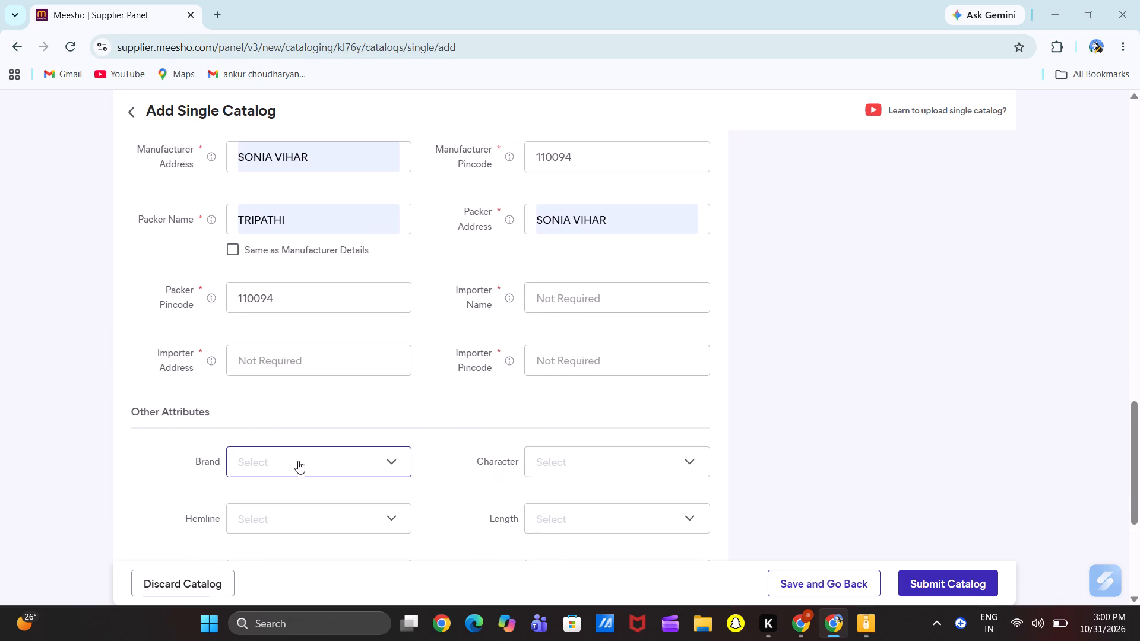
click(298, 461)
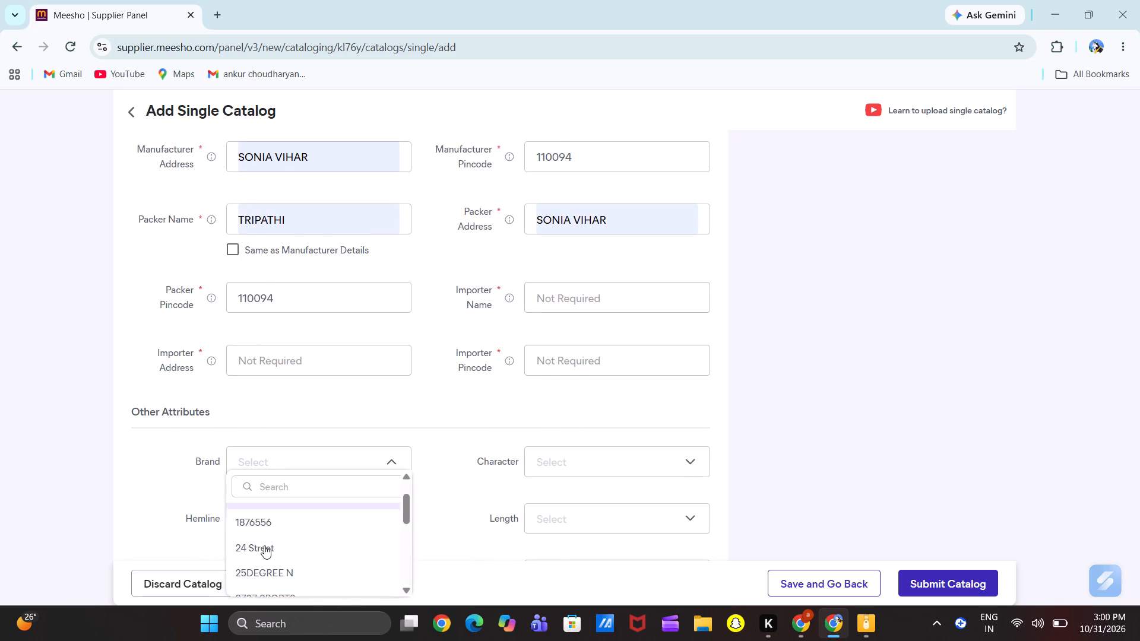
click(156, 497)
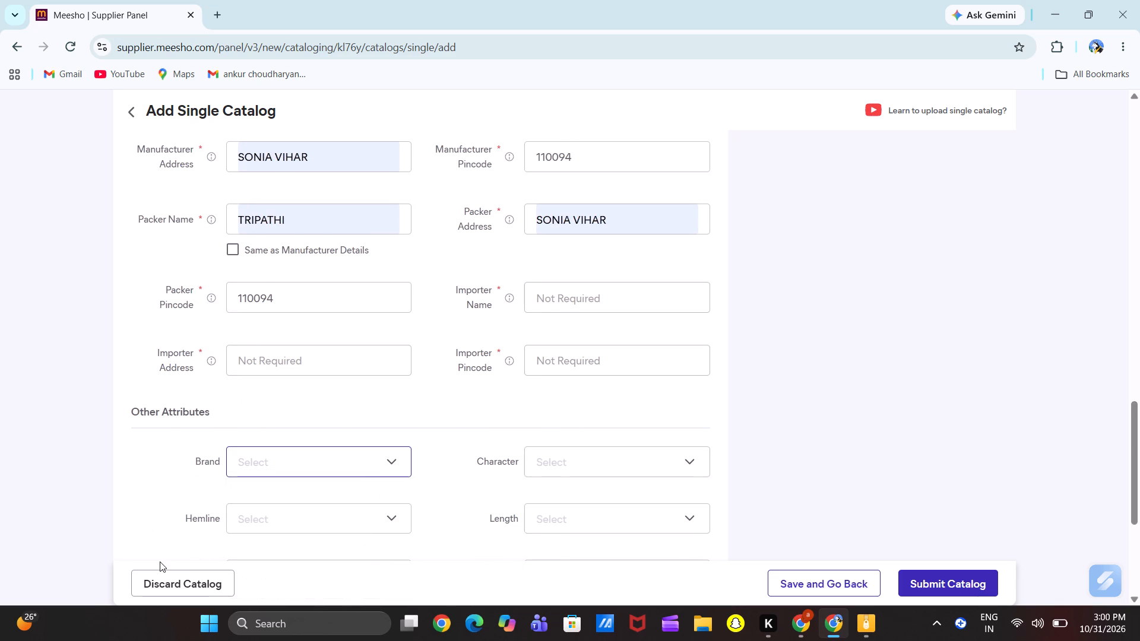
scroll(160, 561, down, 3)
click(543, 322)
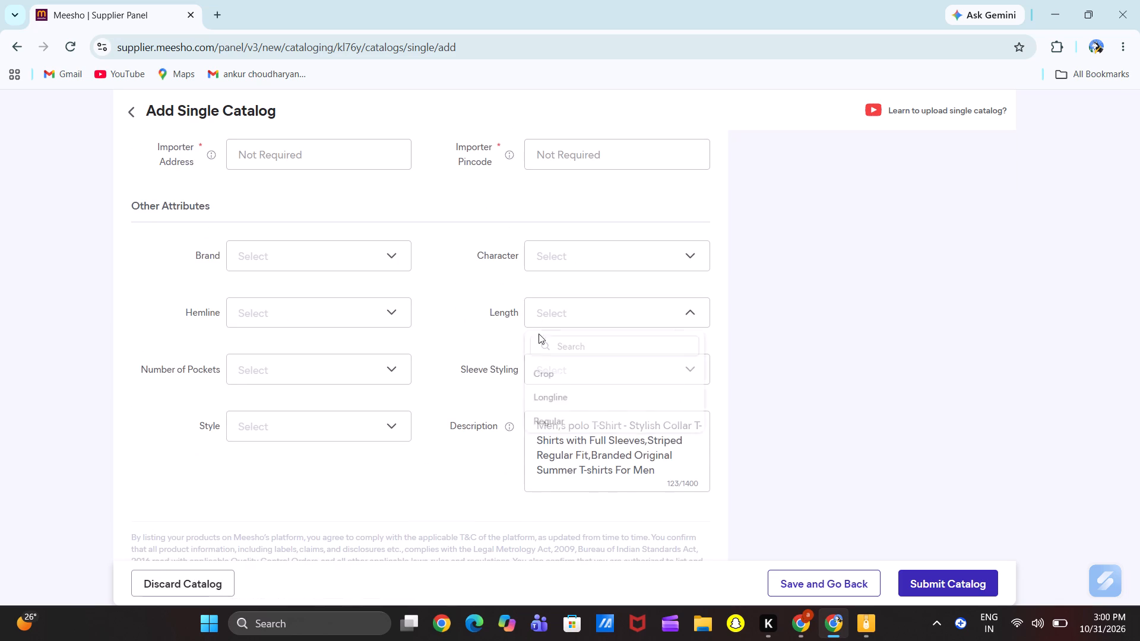
click(551, 424)
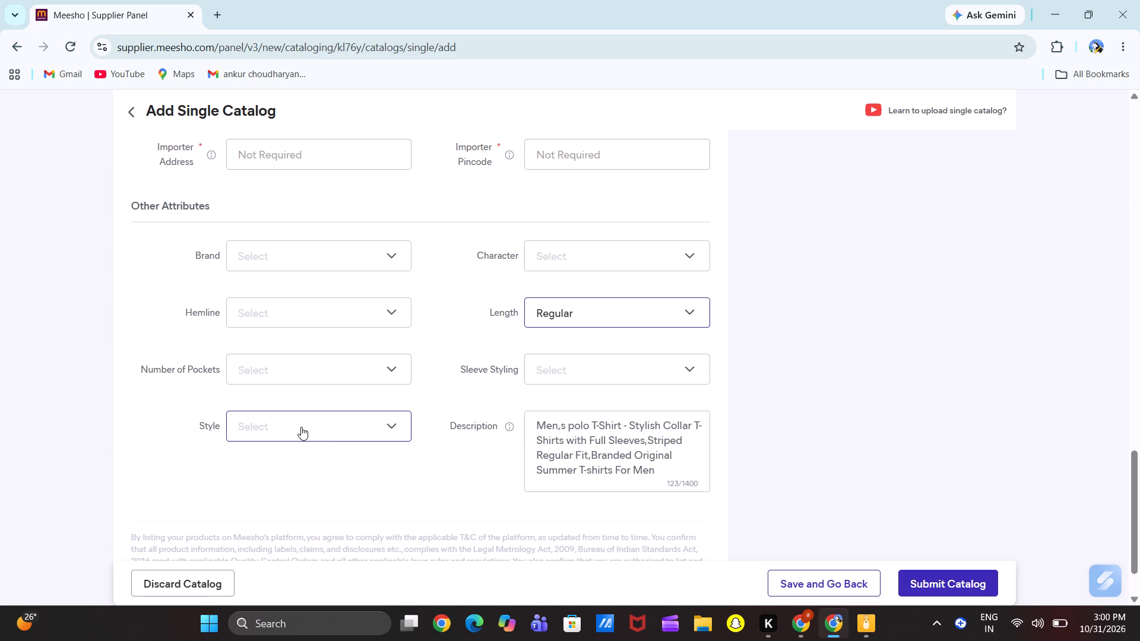
Set the style to Korean and the number of pockets to the no-pocket option in the other attributes.
click(301, 427)
click(259, 507)
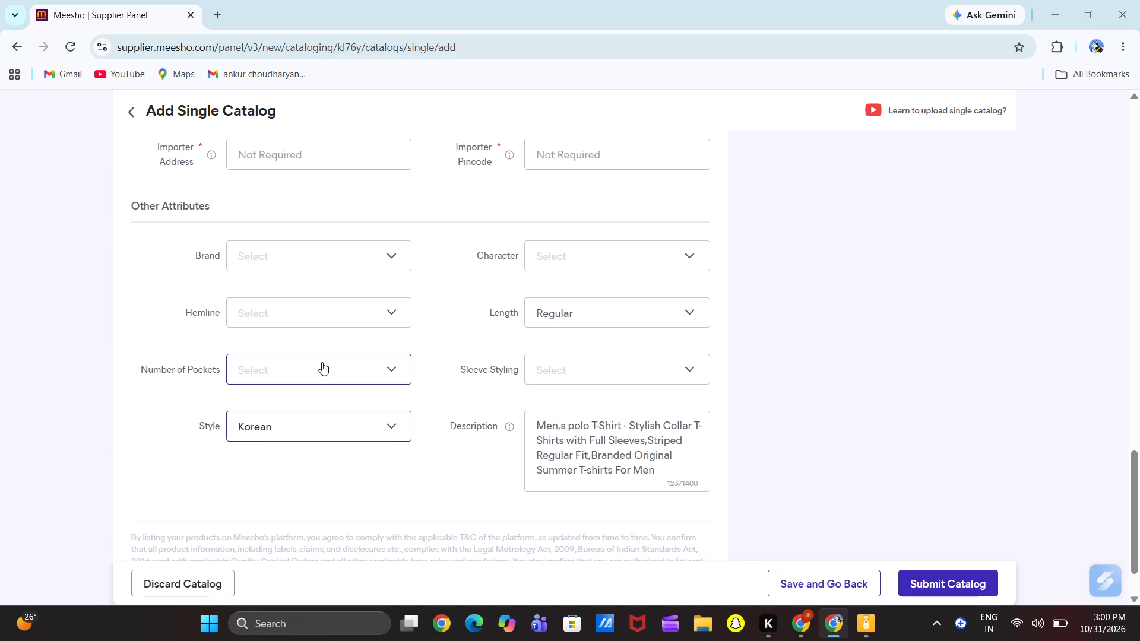
click(309, 358)
click(276, 482)
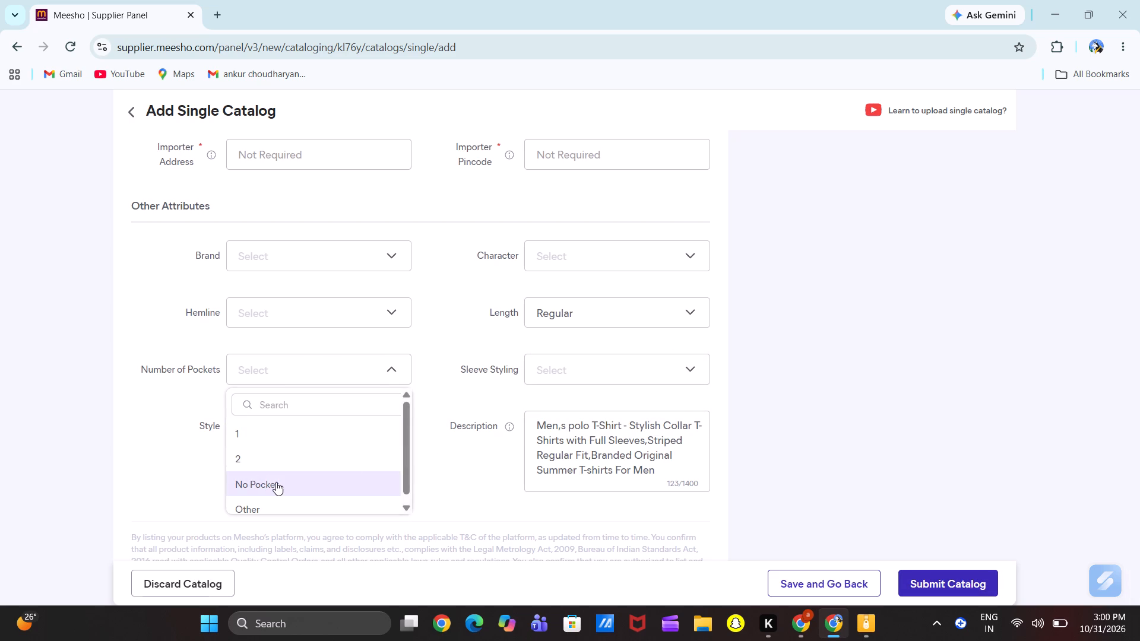
Review Product 6's inventory fields, size measurements, product details and other attributes across the whole form.
scroll(461, 379, up, 10)
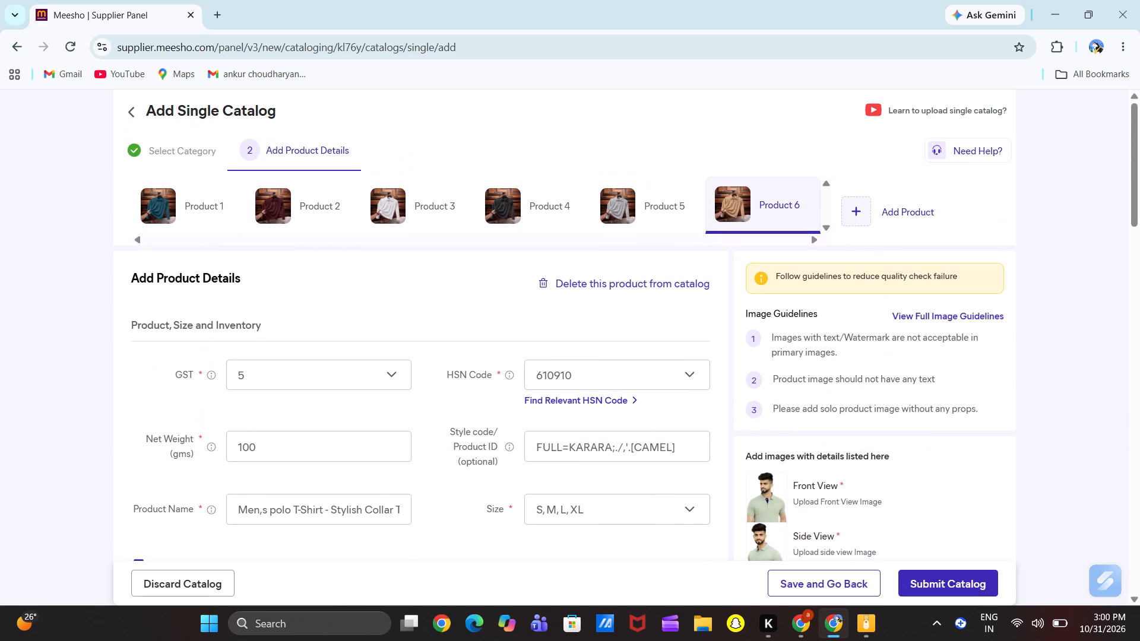
scroll(461, 379, down, 2)
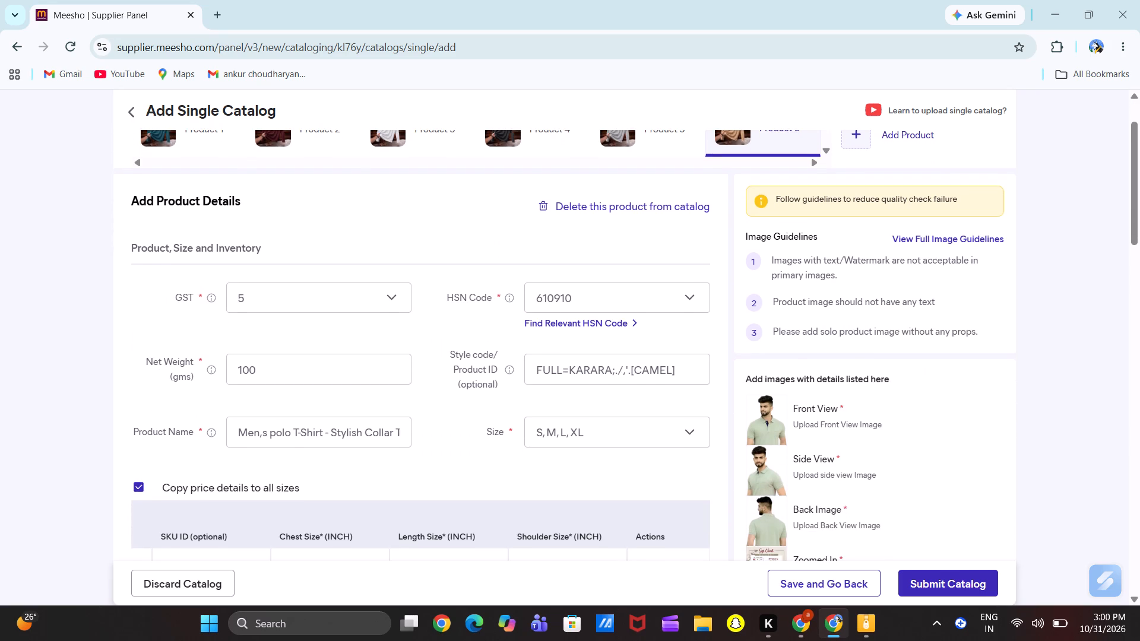
scroll(461, 379, down, 3)
scroll(280, 410, right, 6)
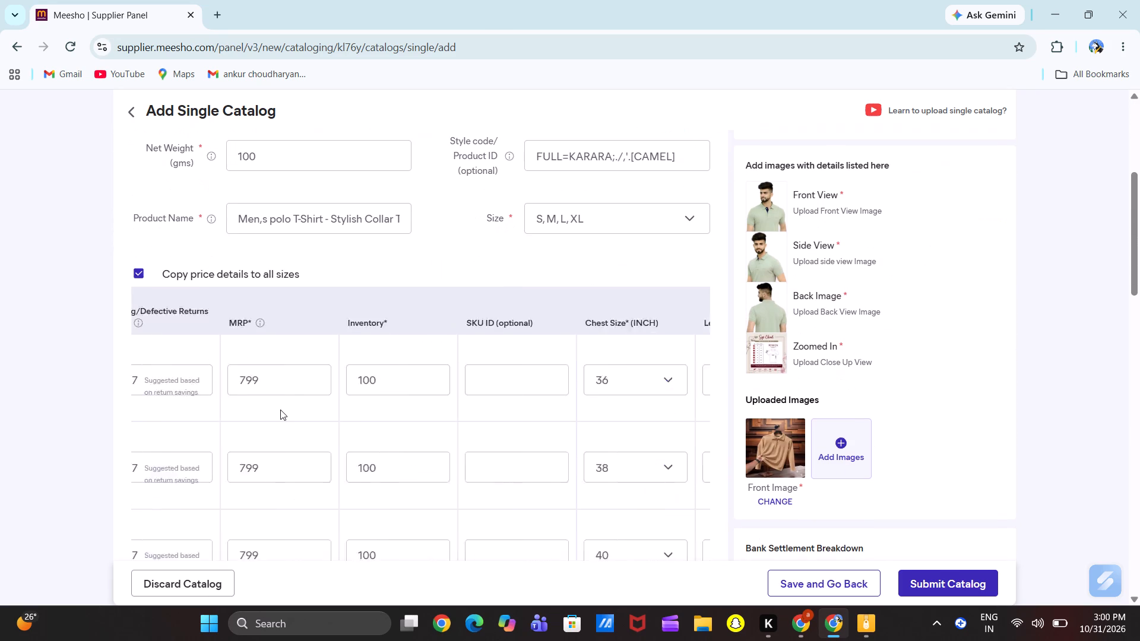
scroll(280, 410, down, 2)
scroll(419, 400, left, 2)
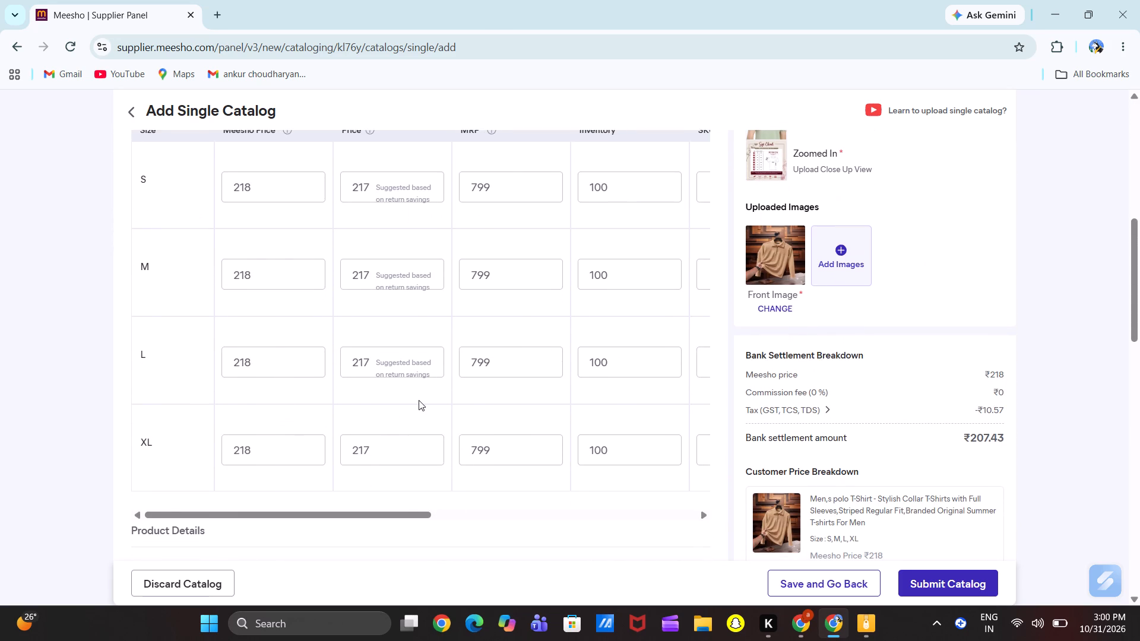
scroll(419, 400, left, 5)
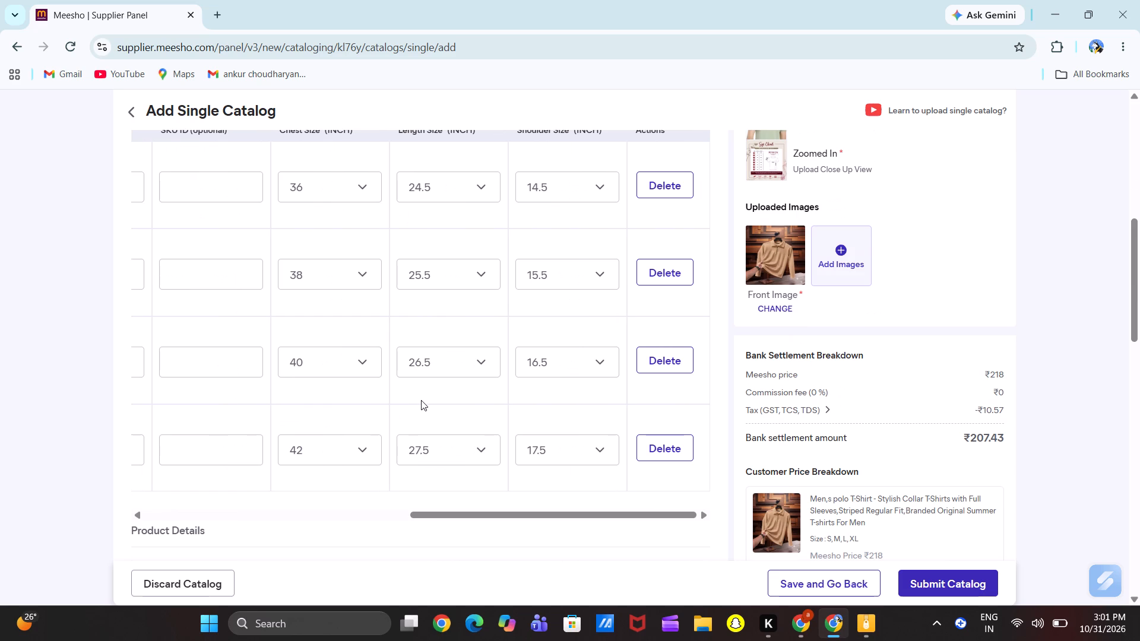
scroll(422, 403, down, 3)
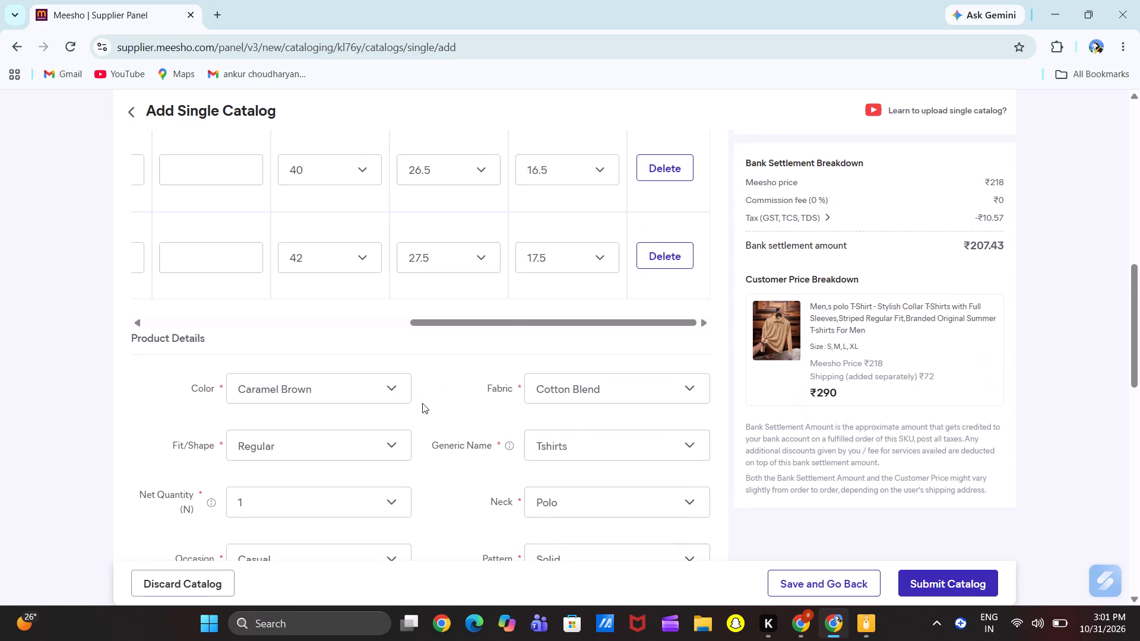
scroll(422, 403, down, 6)
scroll(422, 403, up, 5)
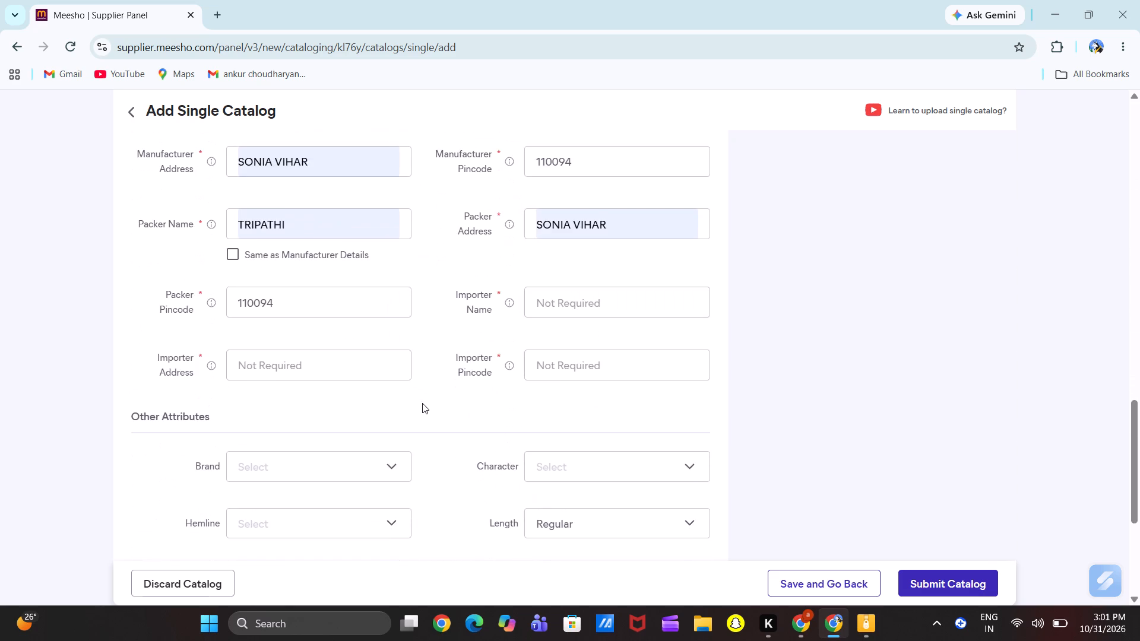
scroll(422, 403, up, 6)
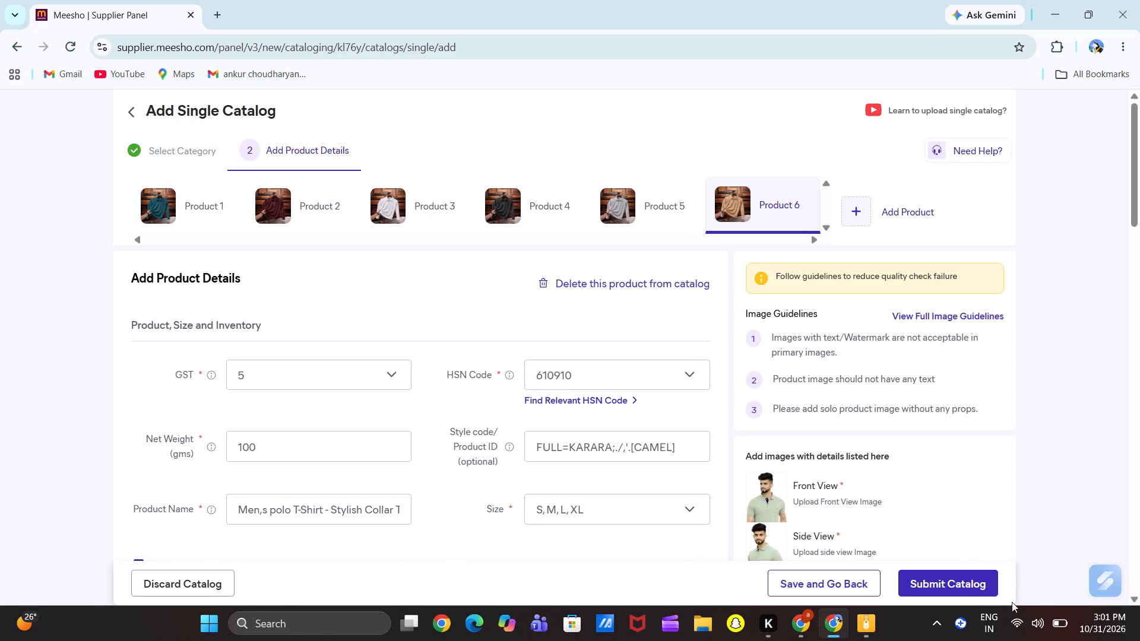
Submit the catalog for quality check and dismiss the ad campaign offer.
click(937, 580)
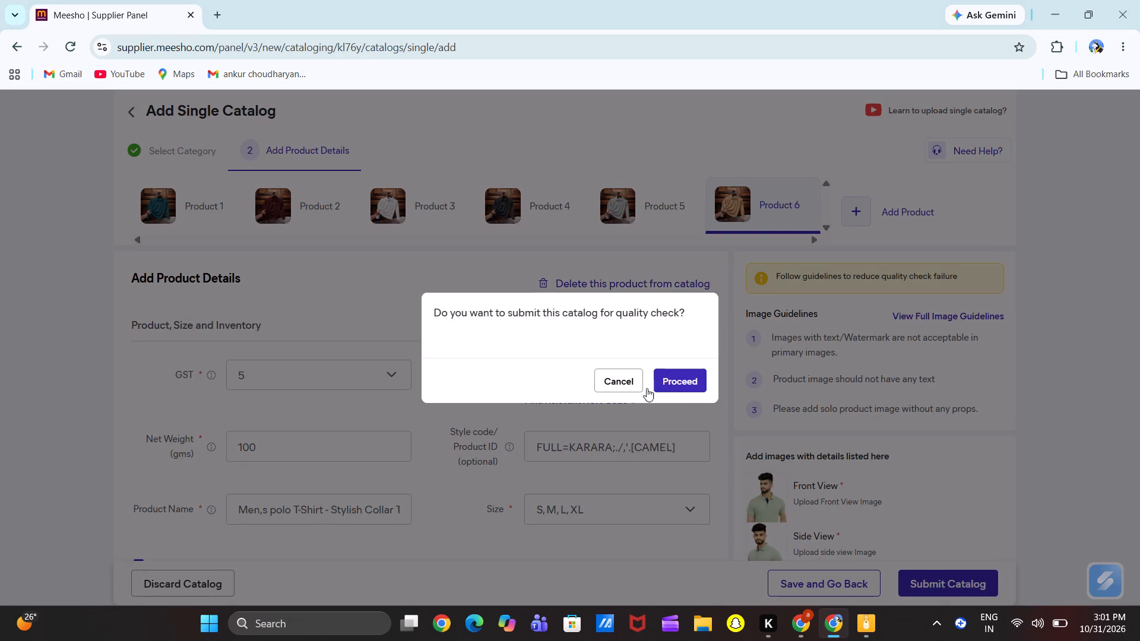
click(677, 385)
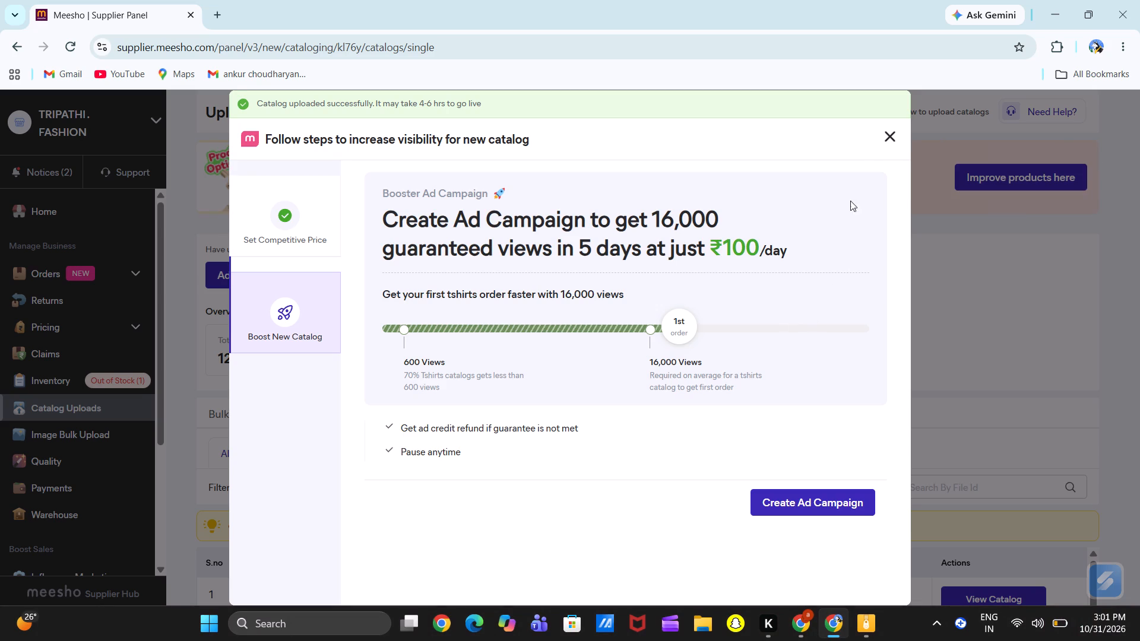
click(888, 134)
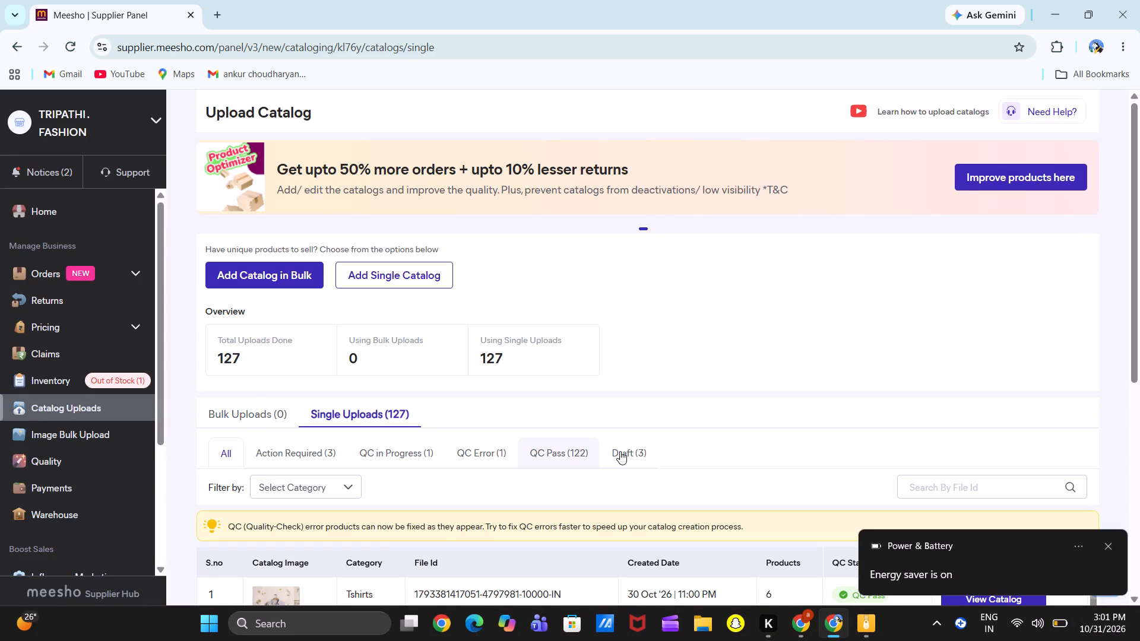
Check the single uploads that are in QC progress and those saved as drafts.
click(399, 457)
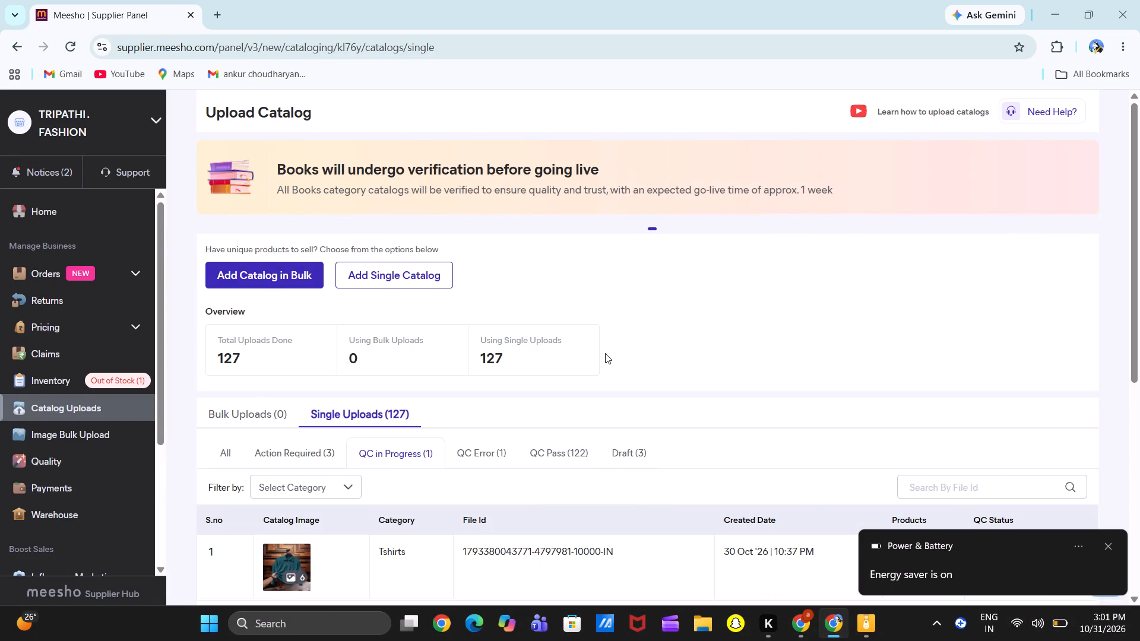
scroll(605, 353, down, 3)
scroll(605, 353, up, 2)
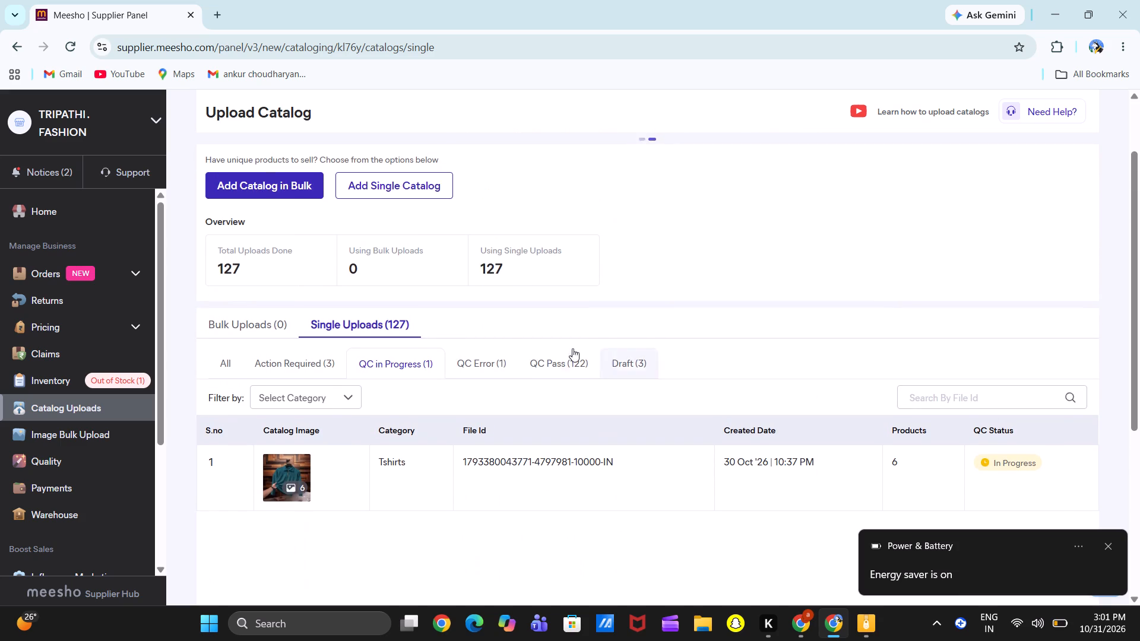
click(631, 351)
scroll(754, 312, down, 2)
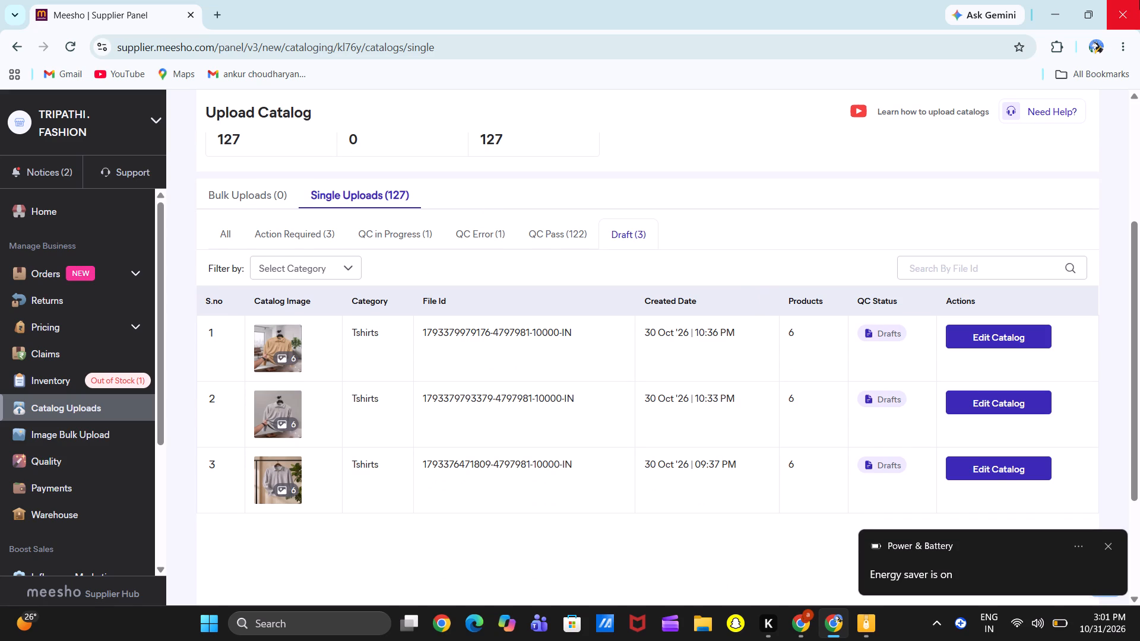
Close the browser window and dismiss the energy saver notification.
click(1139, 0)
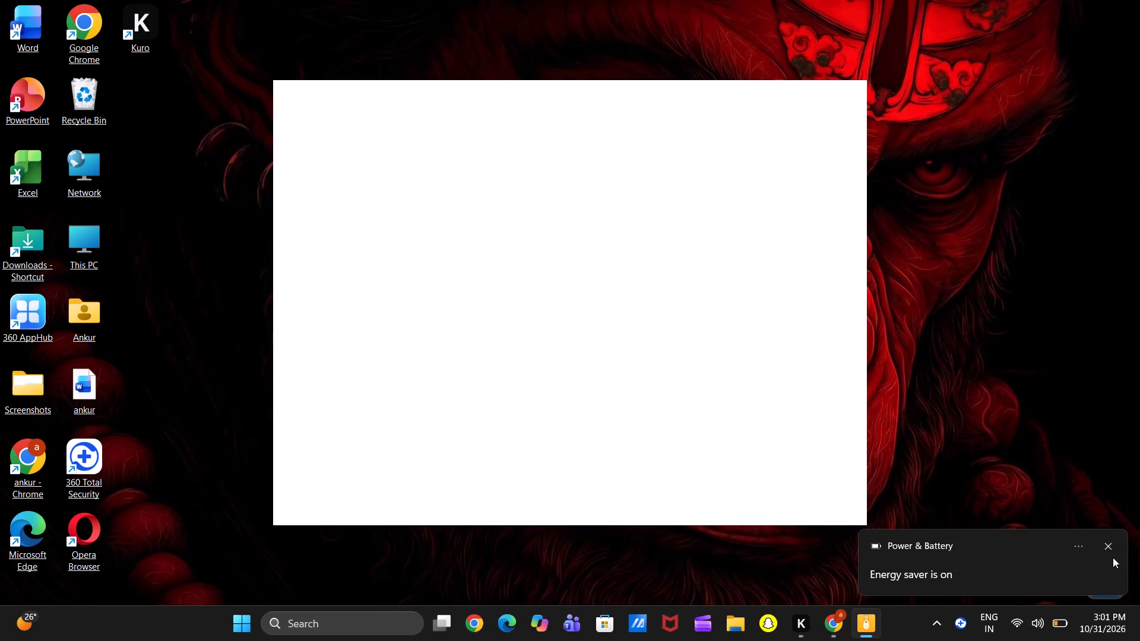
click(1109, 548)
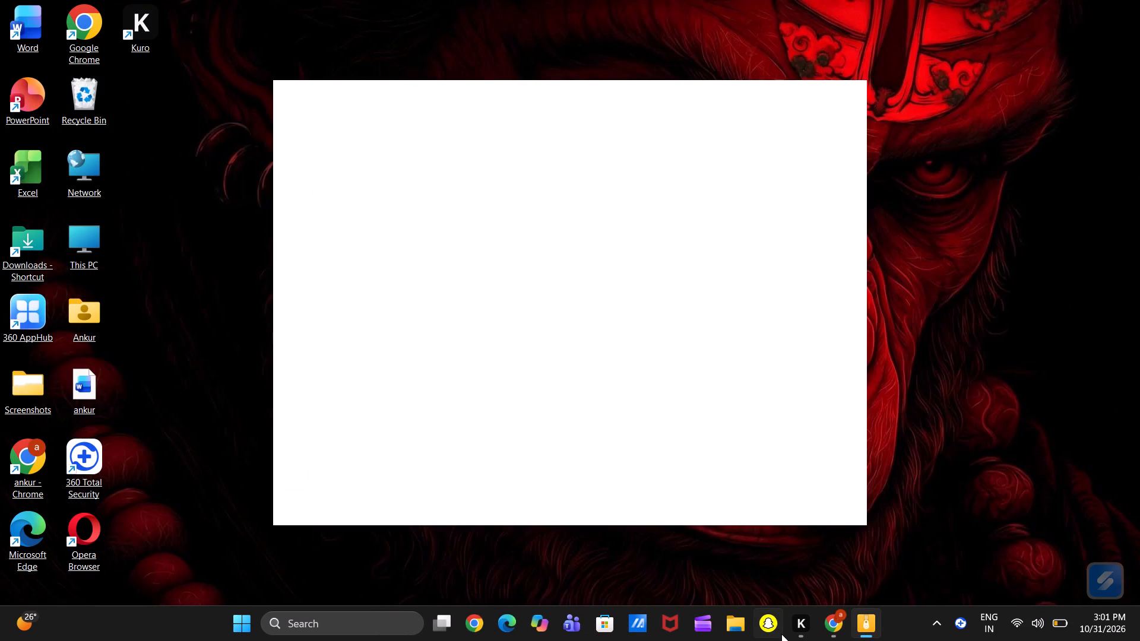
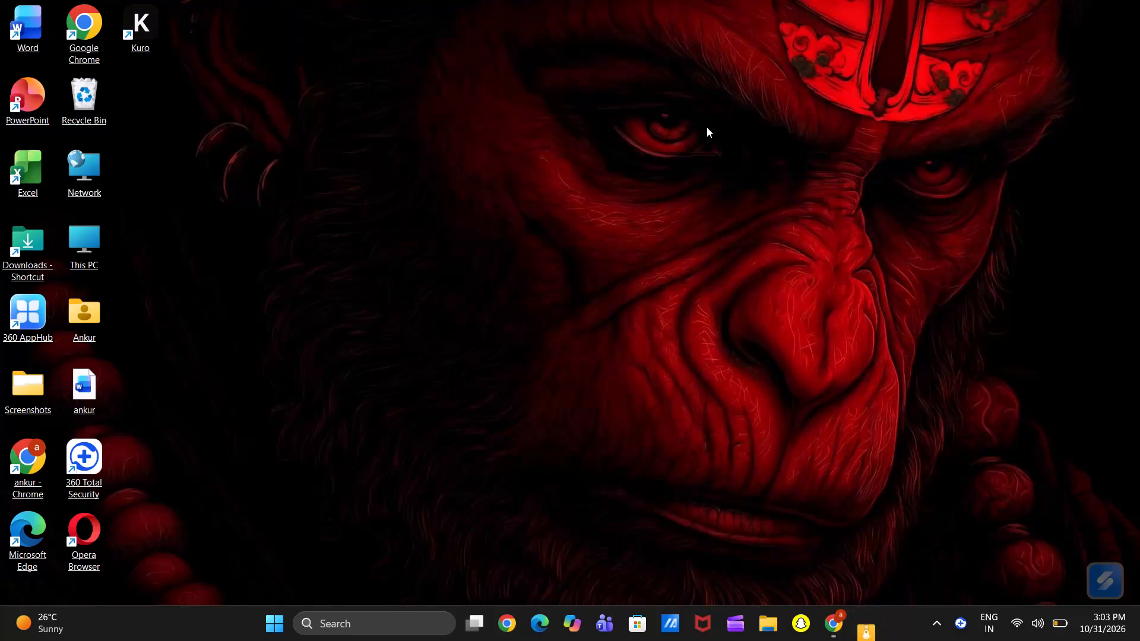
Shut down the computer from the desktop.
key(F4)
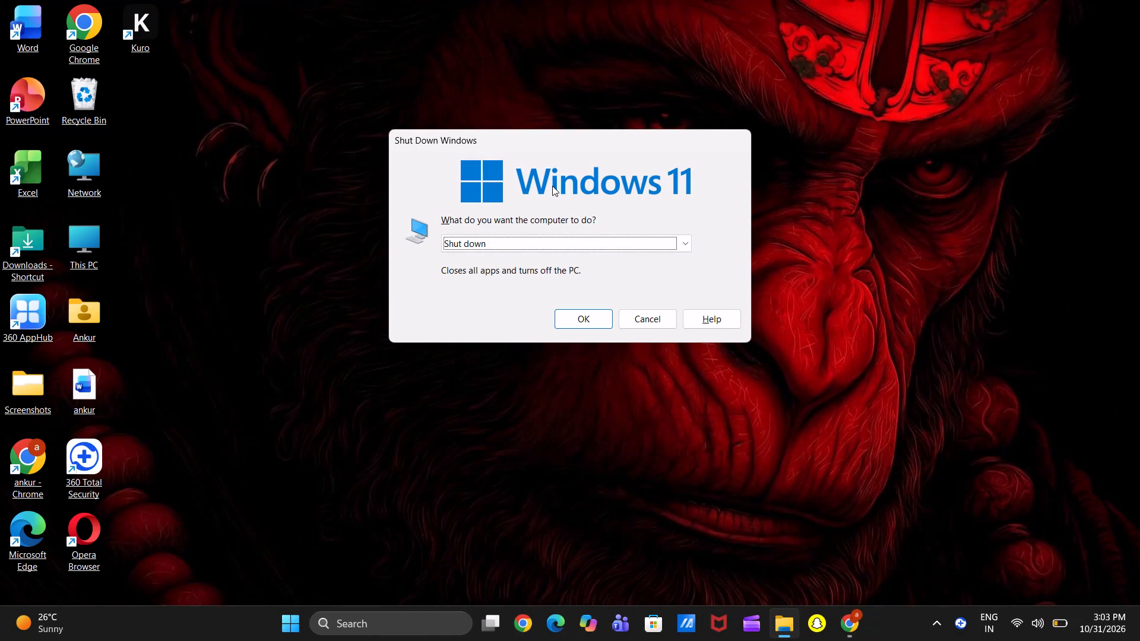
click(579, 321)
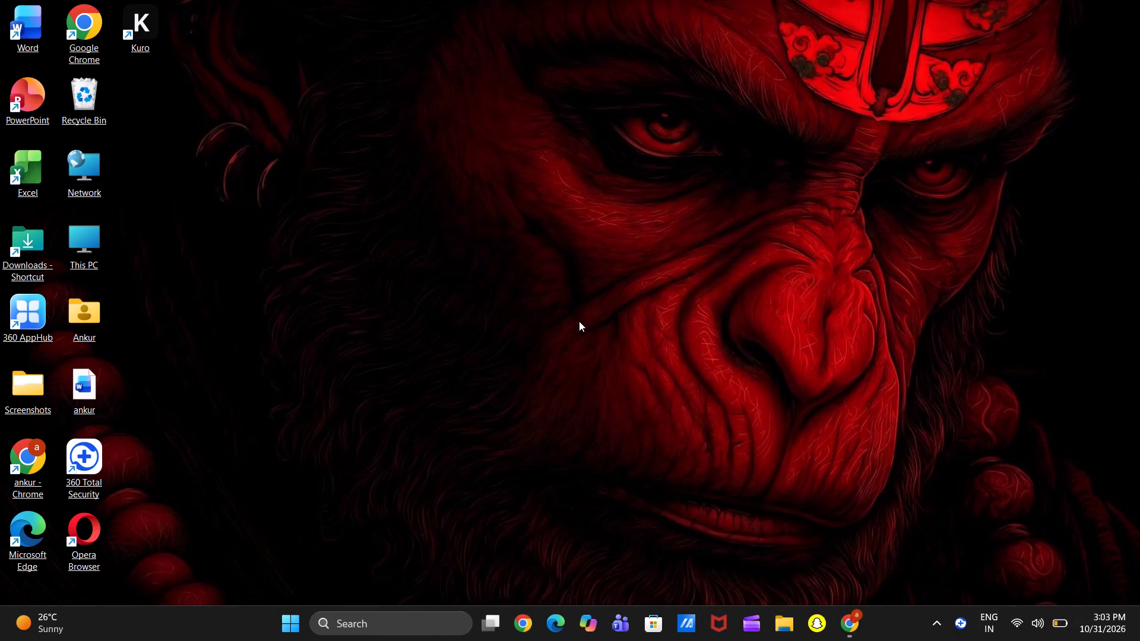